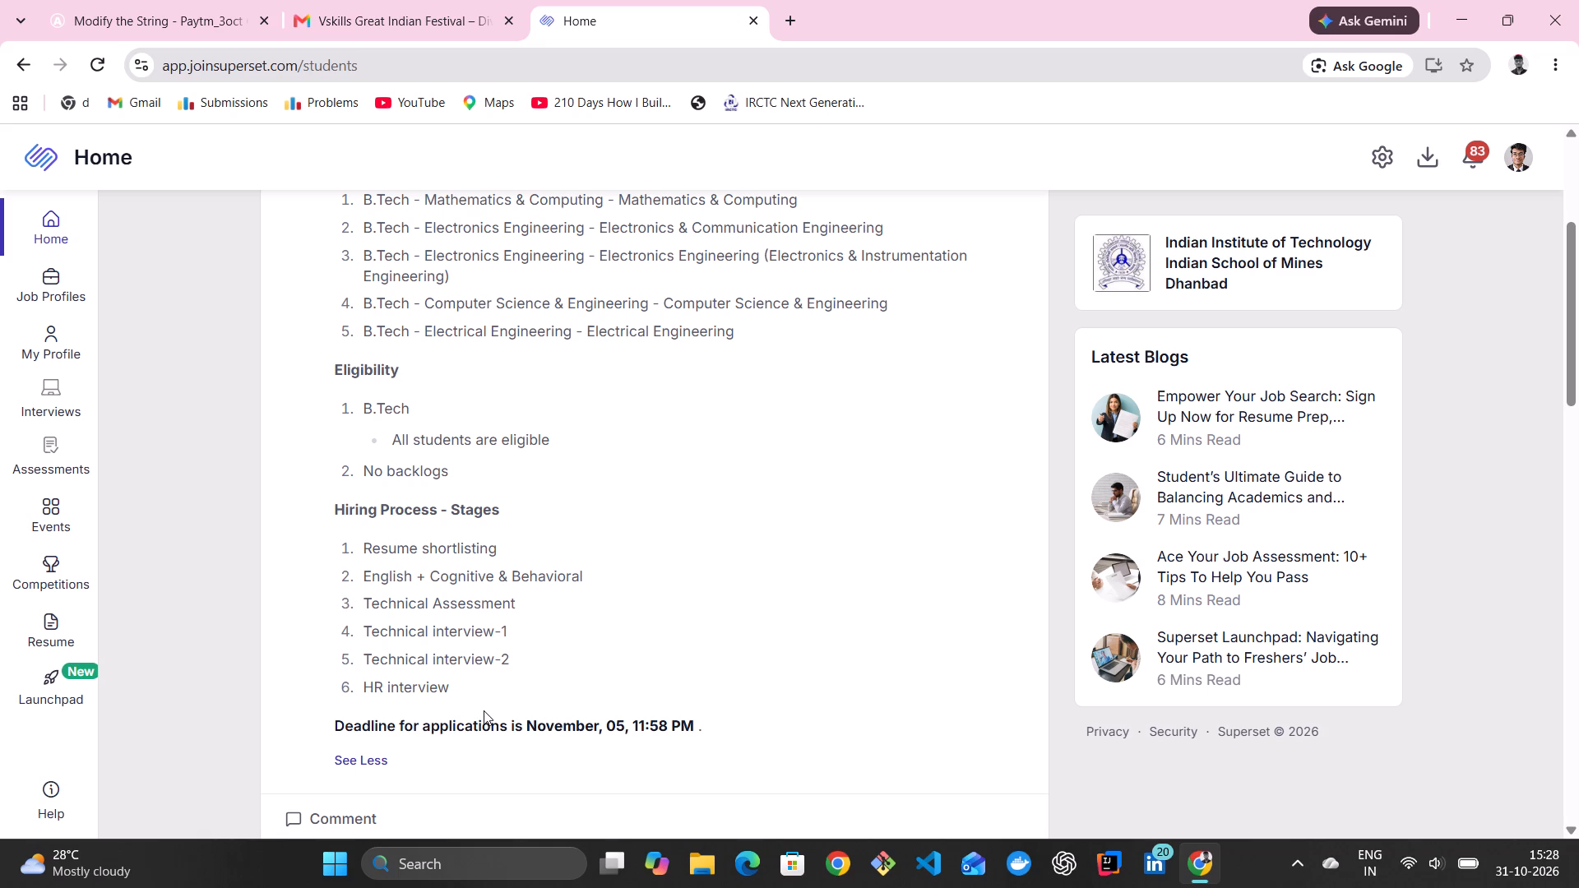
Open the EXL Service job profile Analytics - Consultant I (Band- B1) and examine its opening overview and salary details.
{"action": "scroll", "coordinate": [506, 673], "scroll_direction": "up", "scroll_amount": 4}
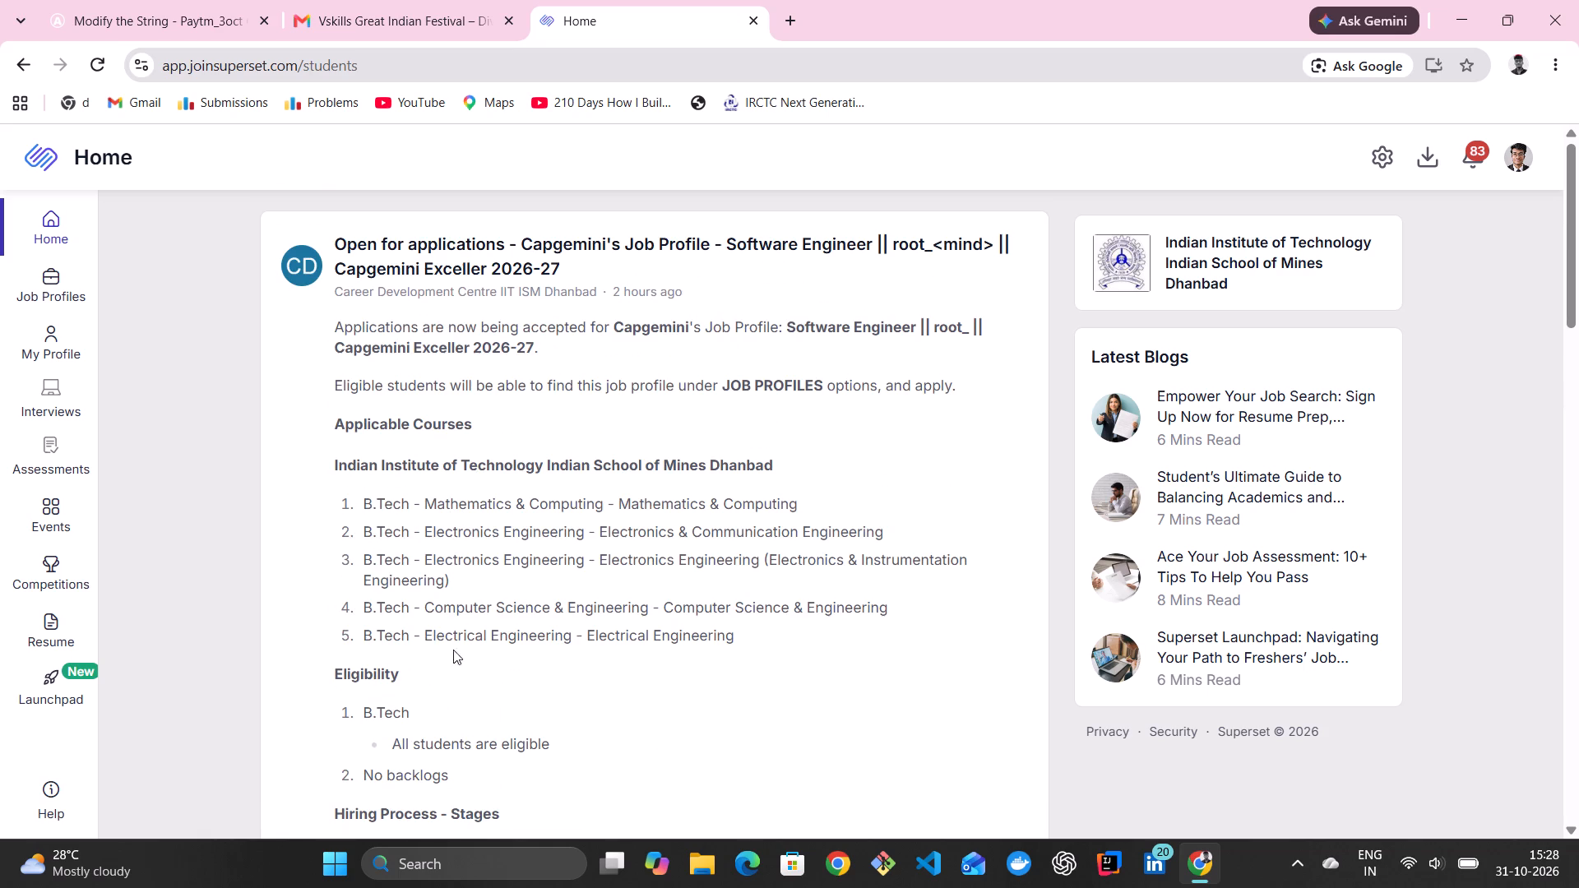
{"action": "scroll", "coordinate": [453, 650], "scroll_direction": "up", "scroll_amount": 4}
{"action": "left_click", "coordinate": [55, 293]}
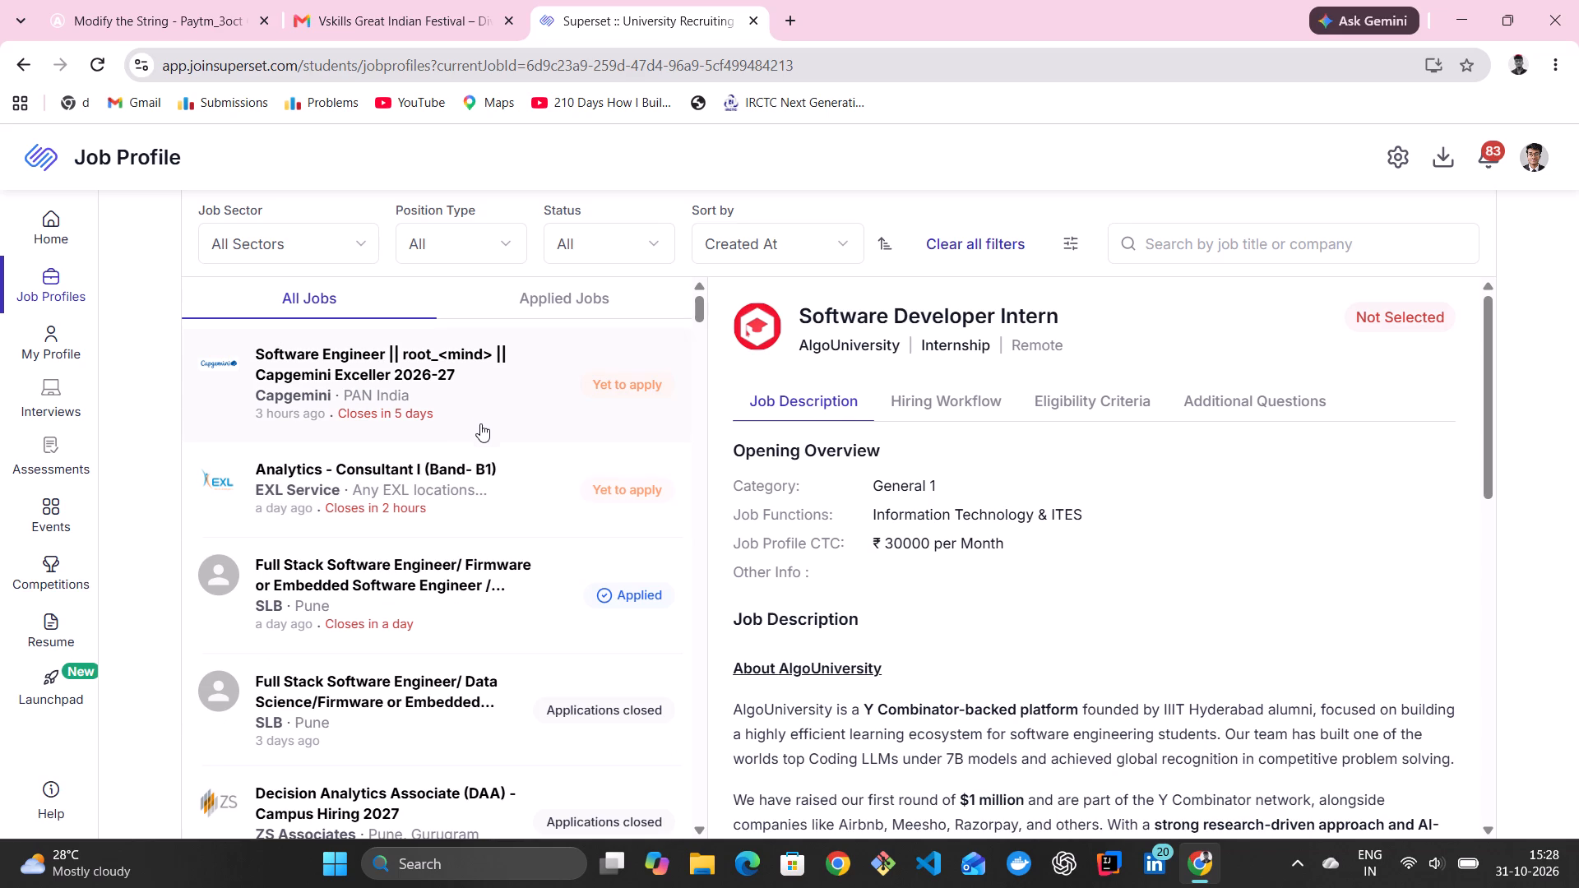
{"action": "left_click", "coordinate": [523, 498]}
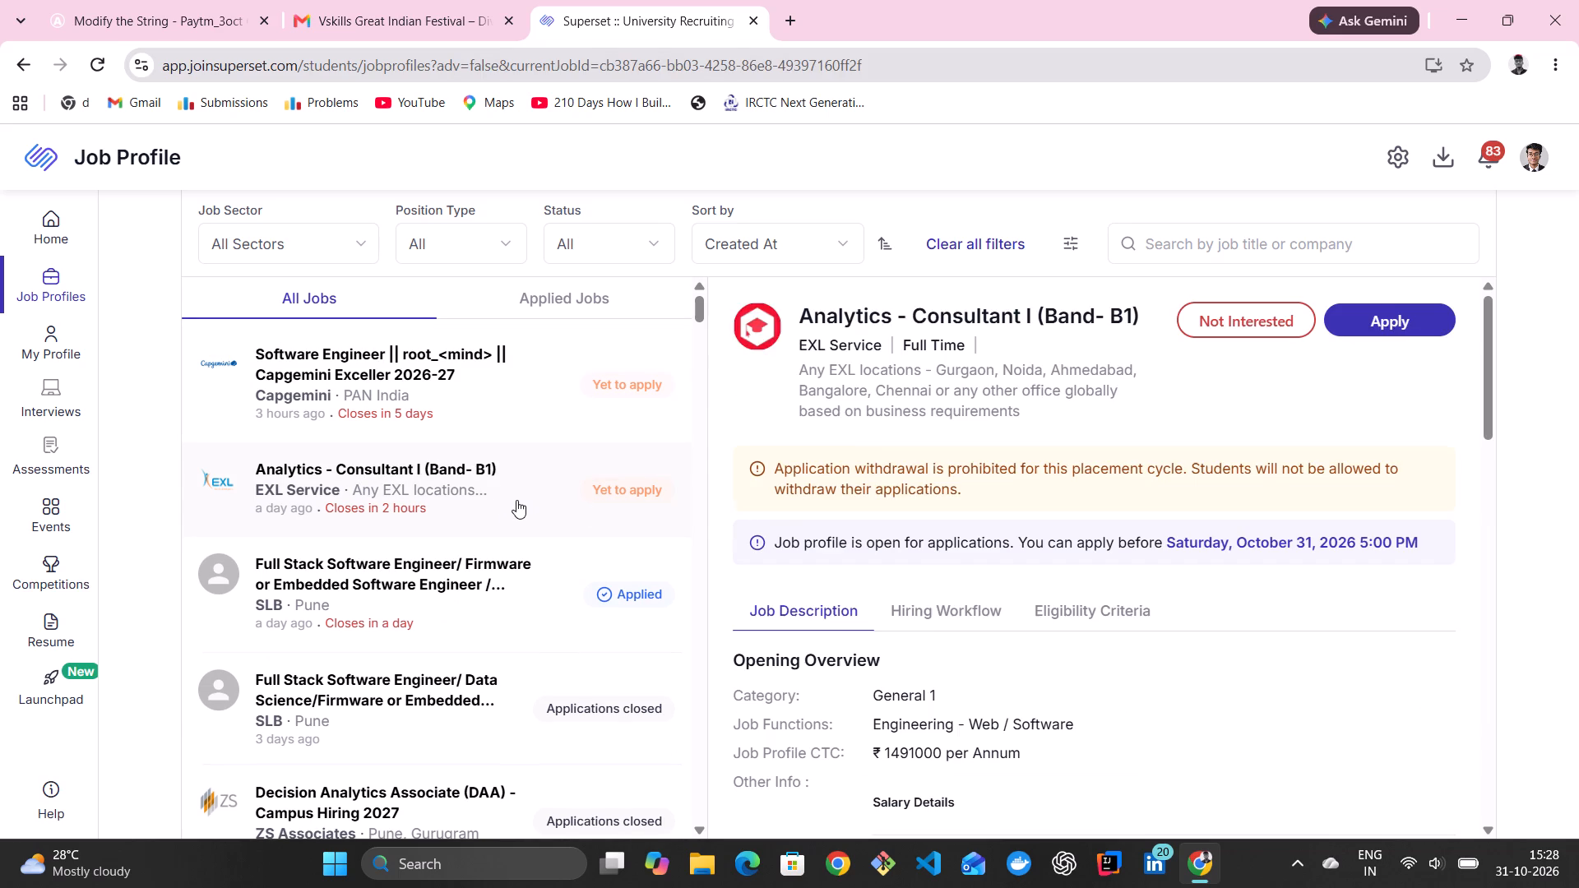
{"action": "scroll", "coordinate": [971, 488], "scroll_direction": "down", "scroll_amount": 3}
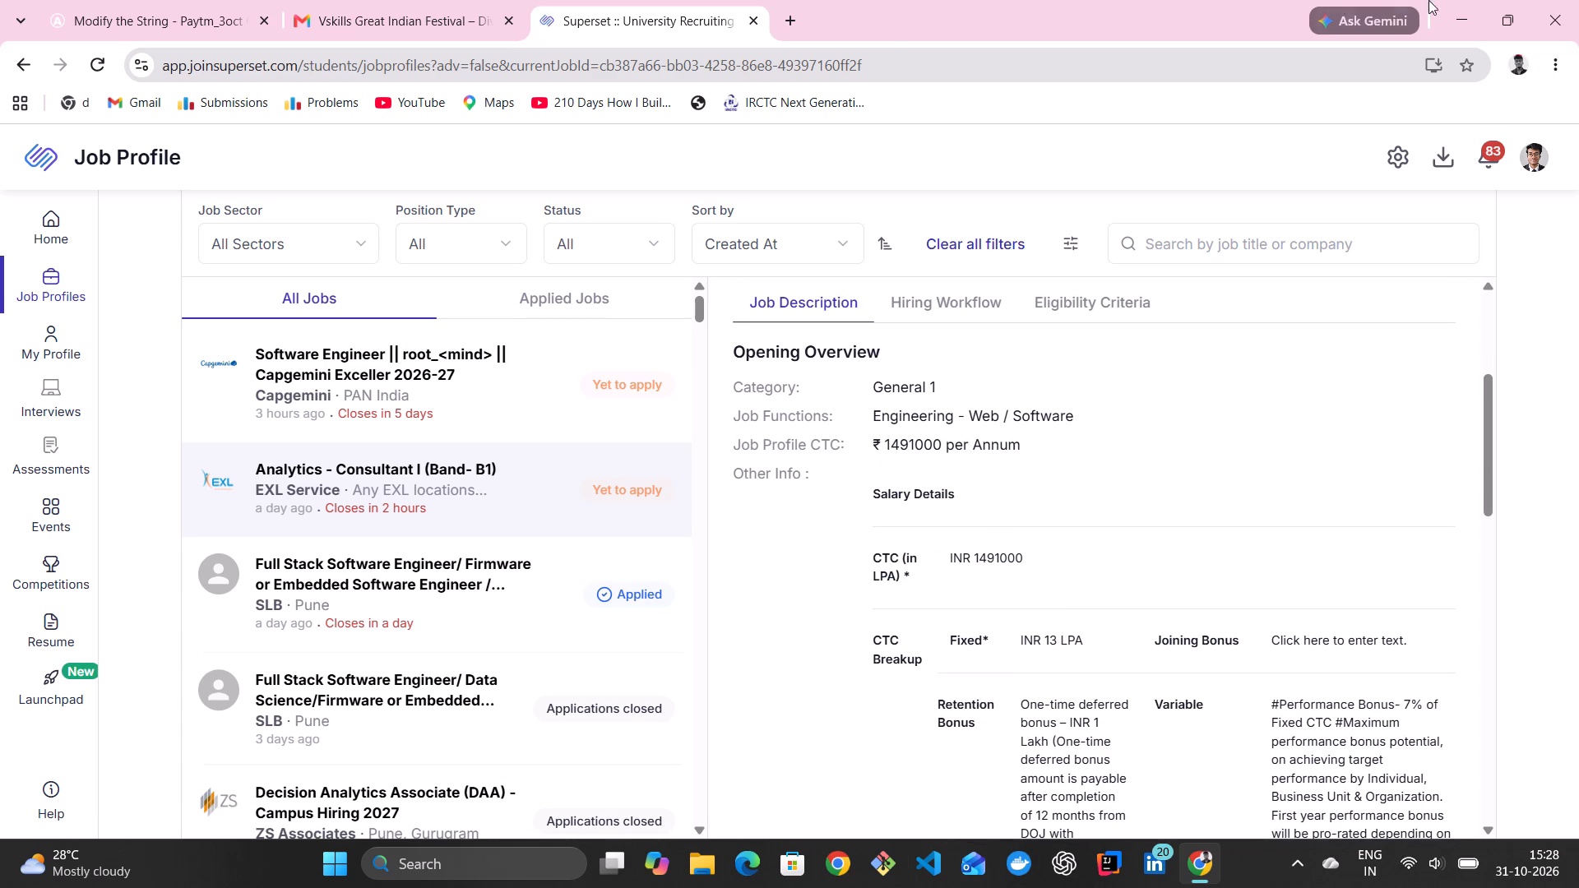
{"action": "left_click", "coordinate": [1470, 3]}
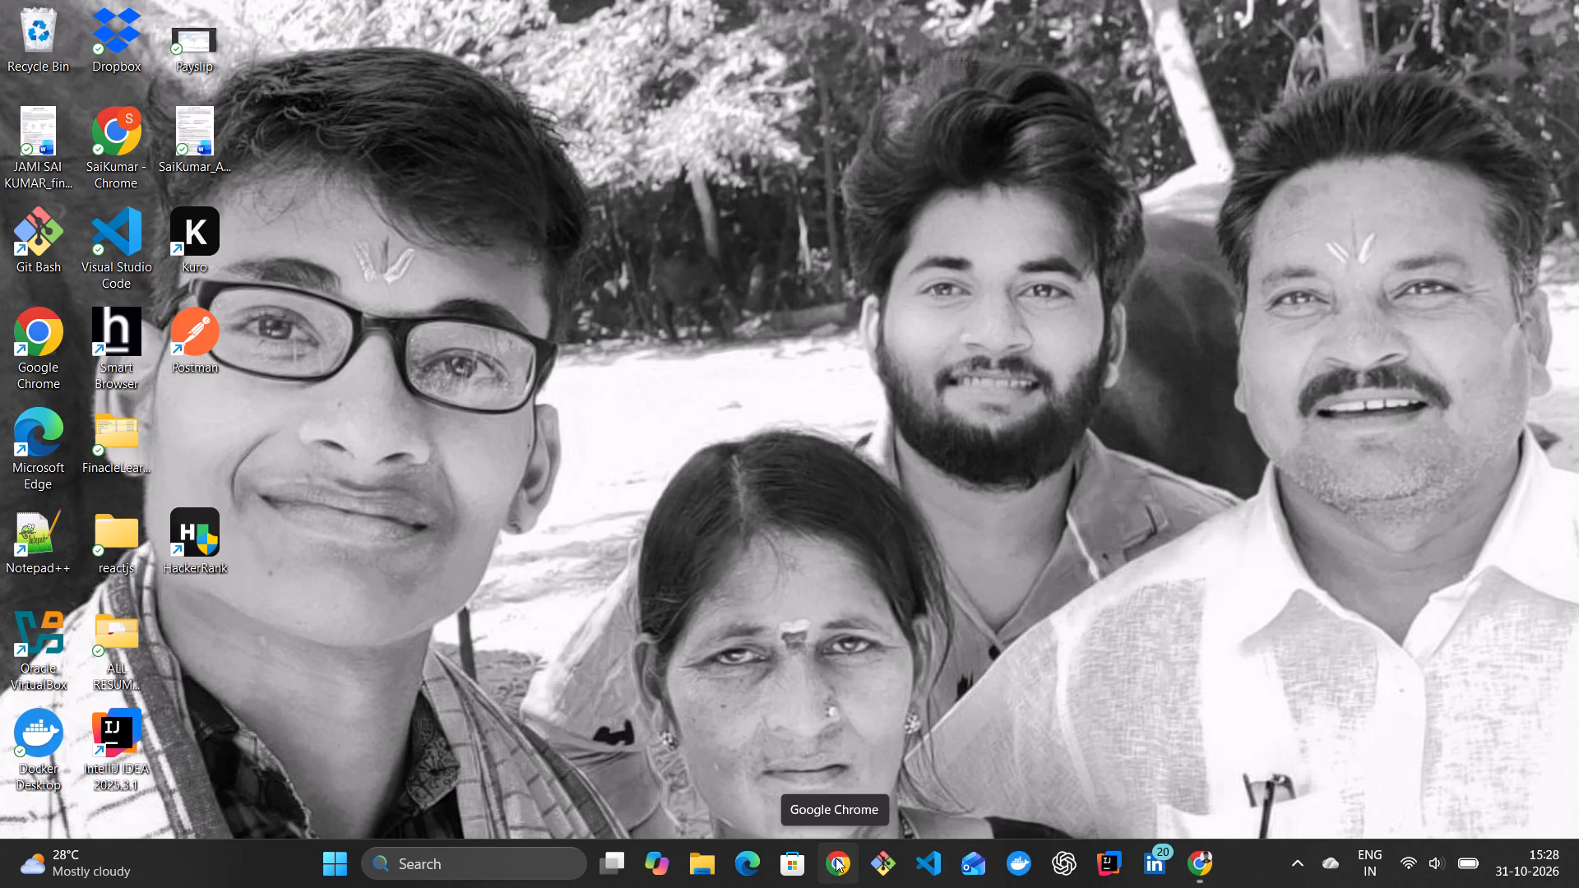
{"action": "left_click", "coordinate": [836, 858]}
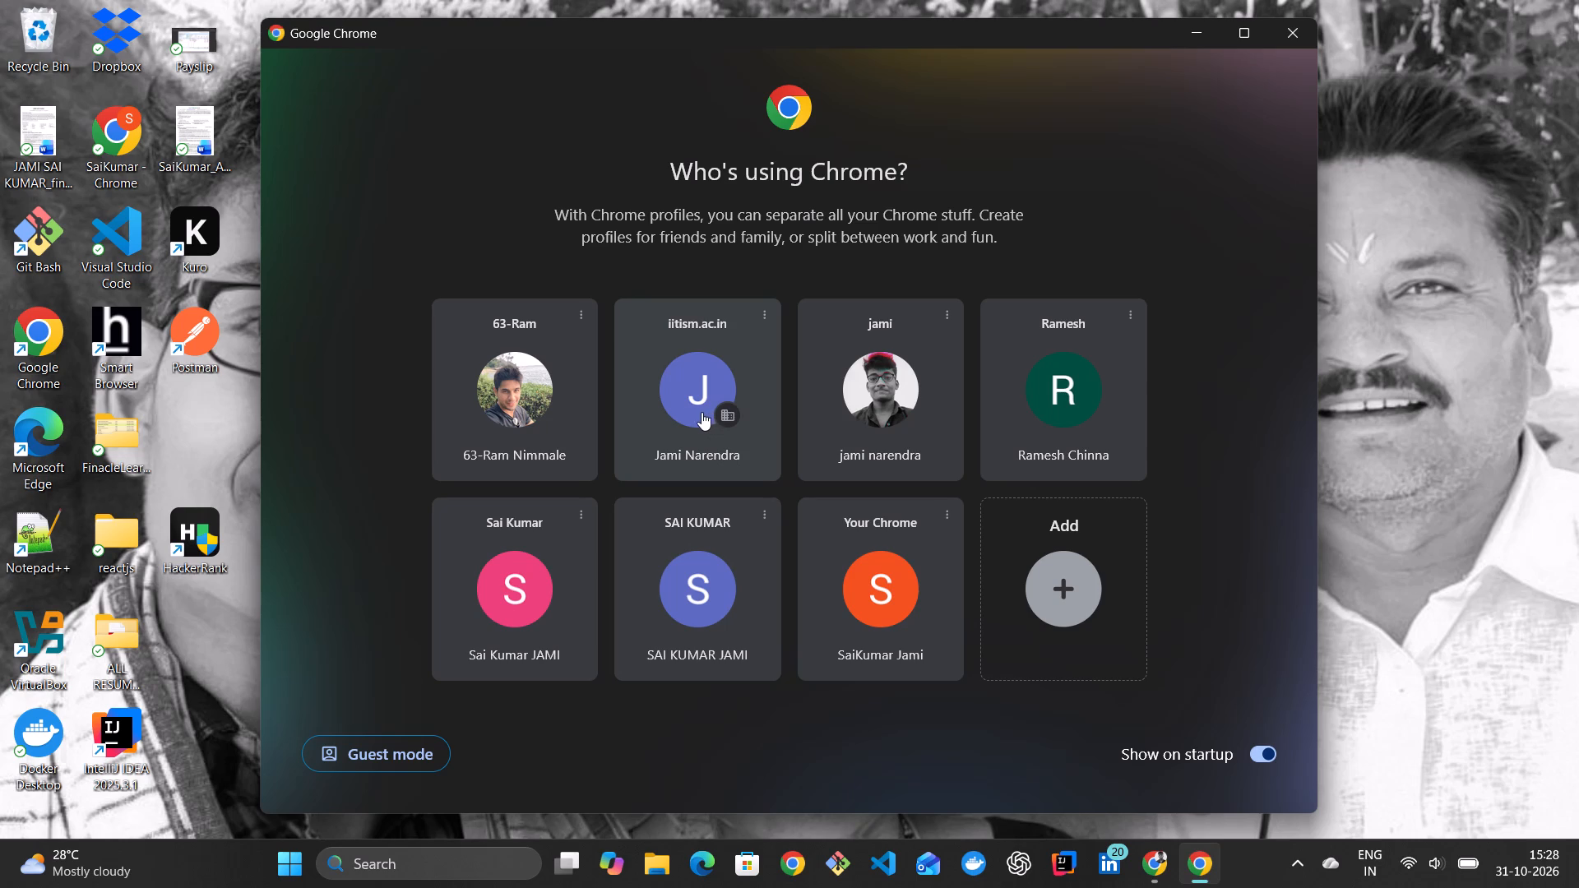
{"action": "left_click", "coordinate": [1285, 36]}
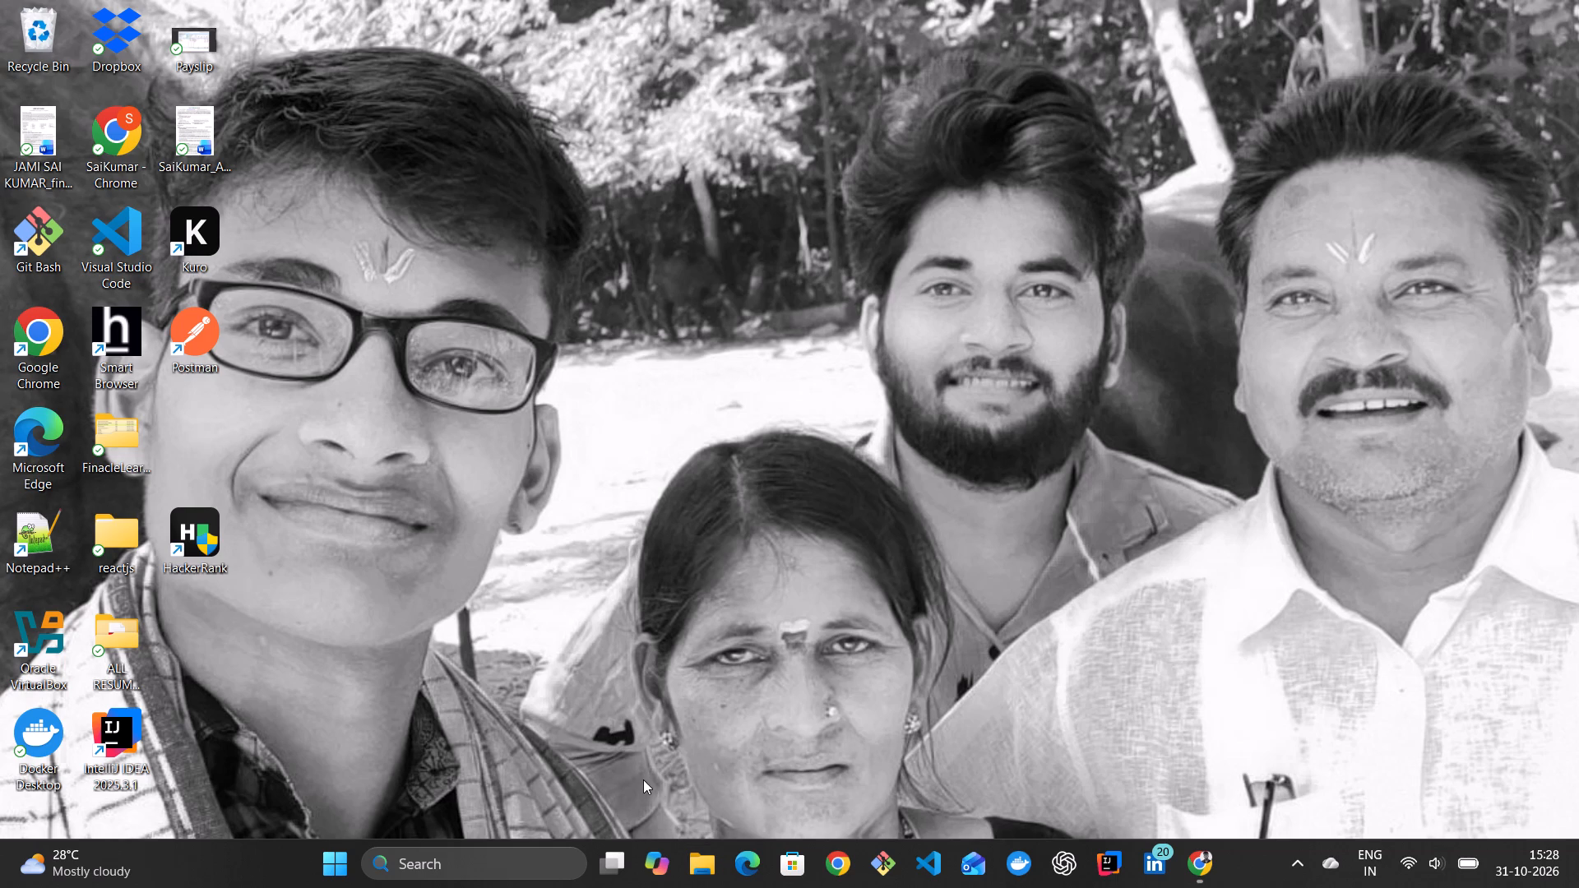
Switch to Microsoft Edge, maximize its window and open the Overleaf projects list, dismissing the discount offer.
{"action": "left_click", "coordinate": [743, 865]}
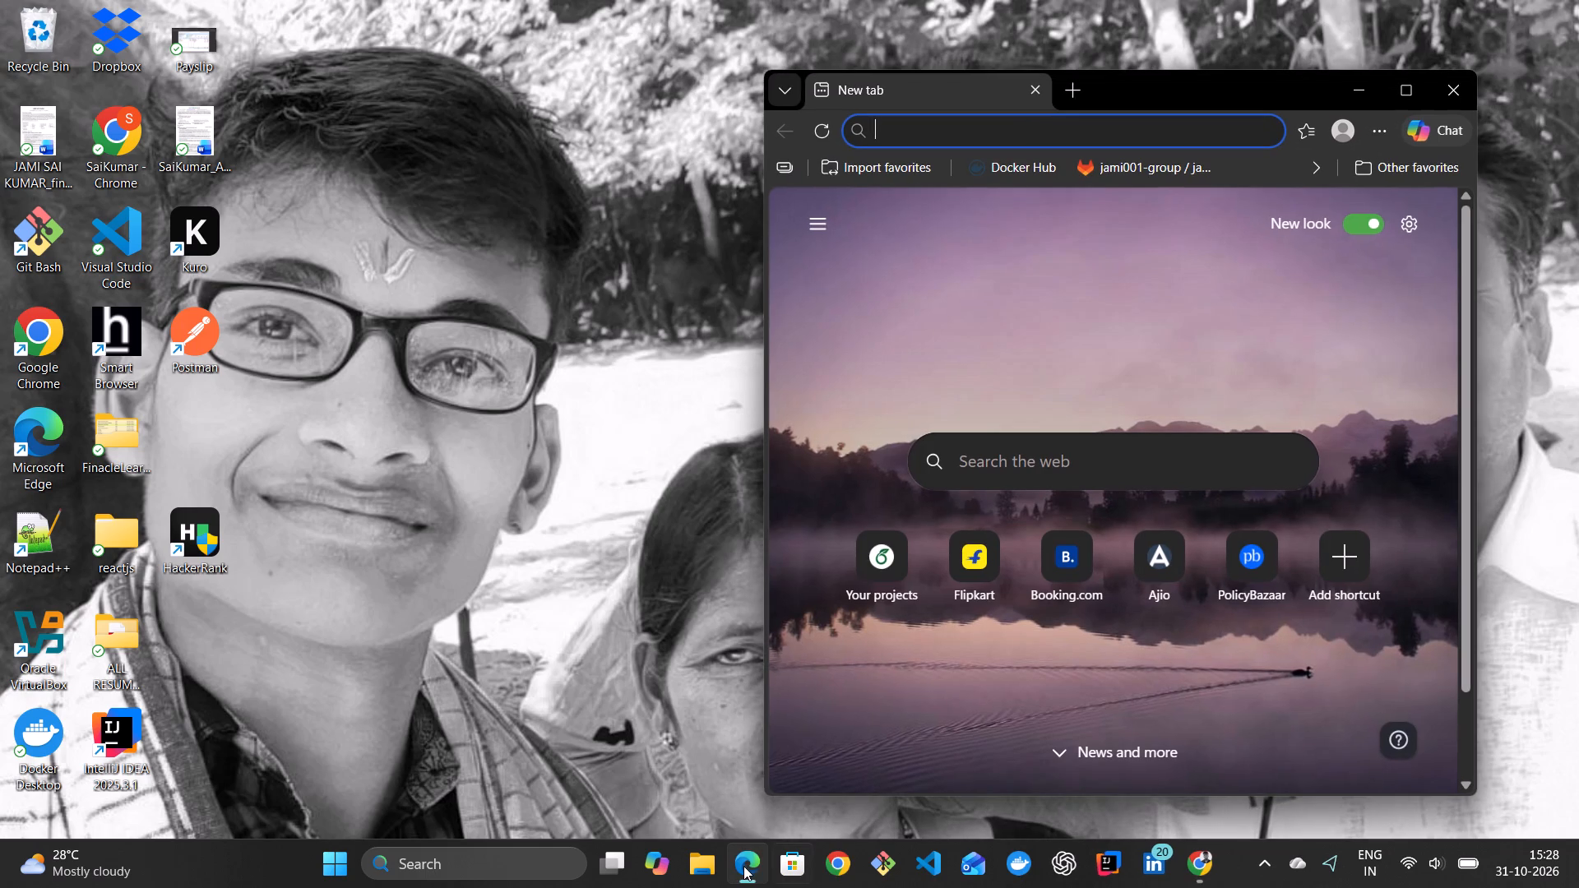
{"action": "left_click", "coordinate": [1415, 92]}
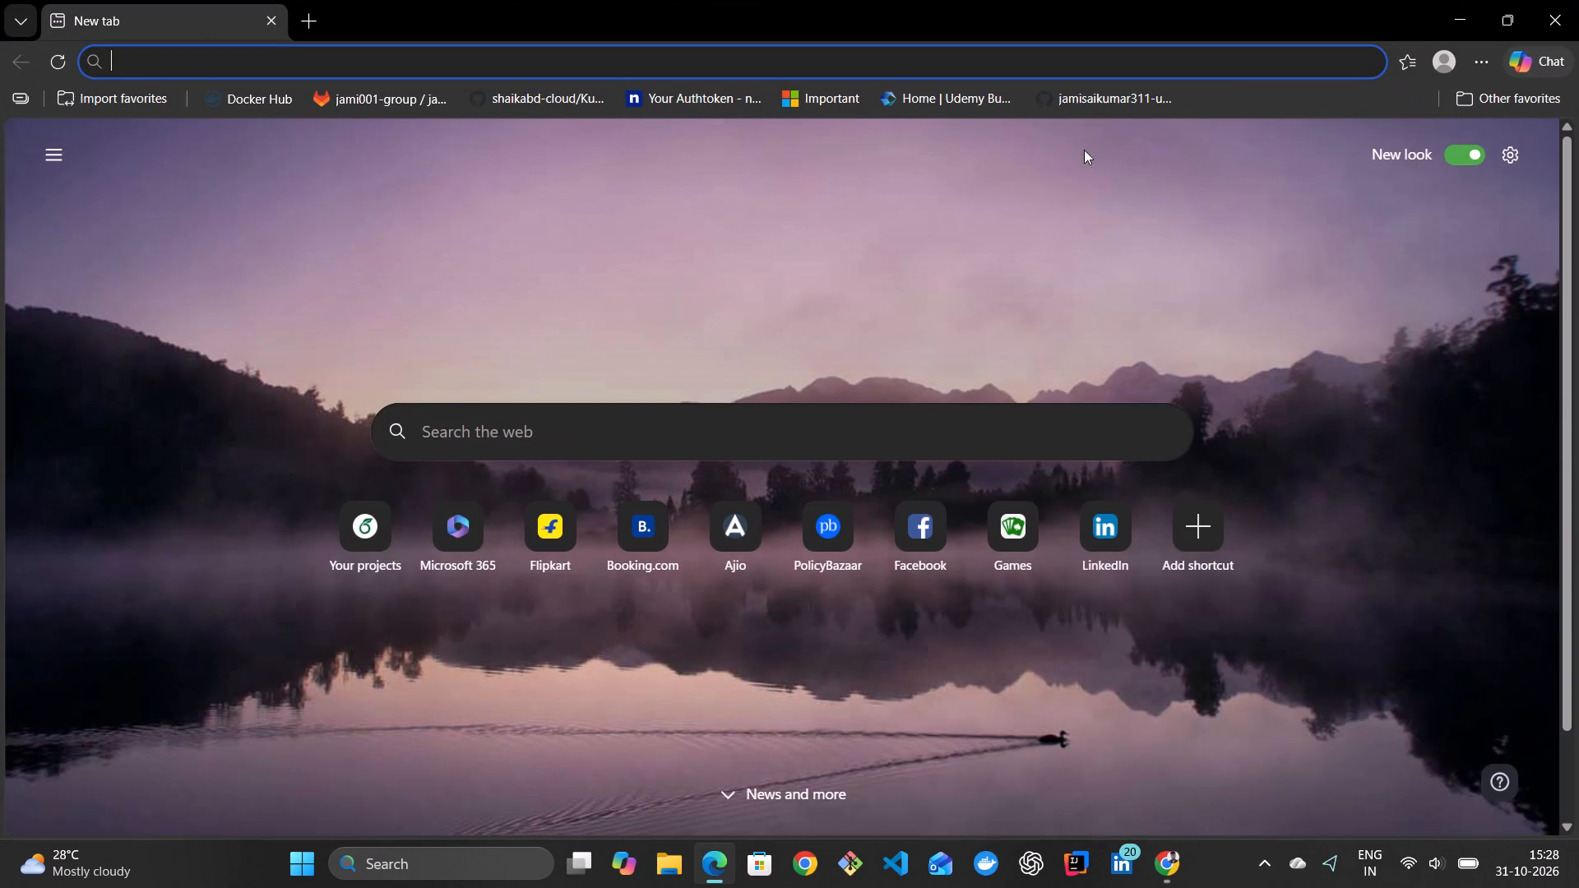
{"action": "left_click", "coordinate": [537, 415]}
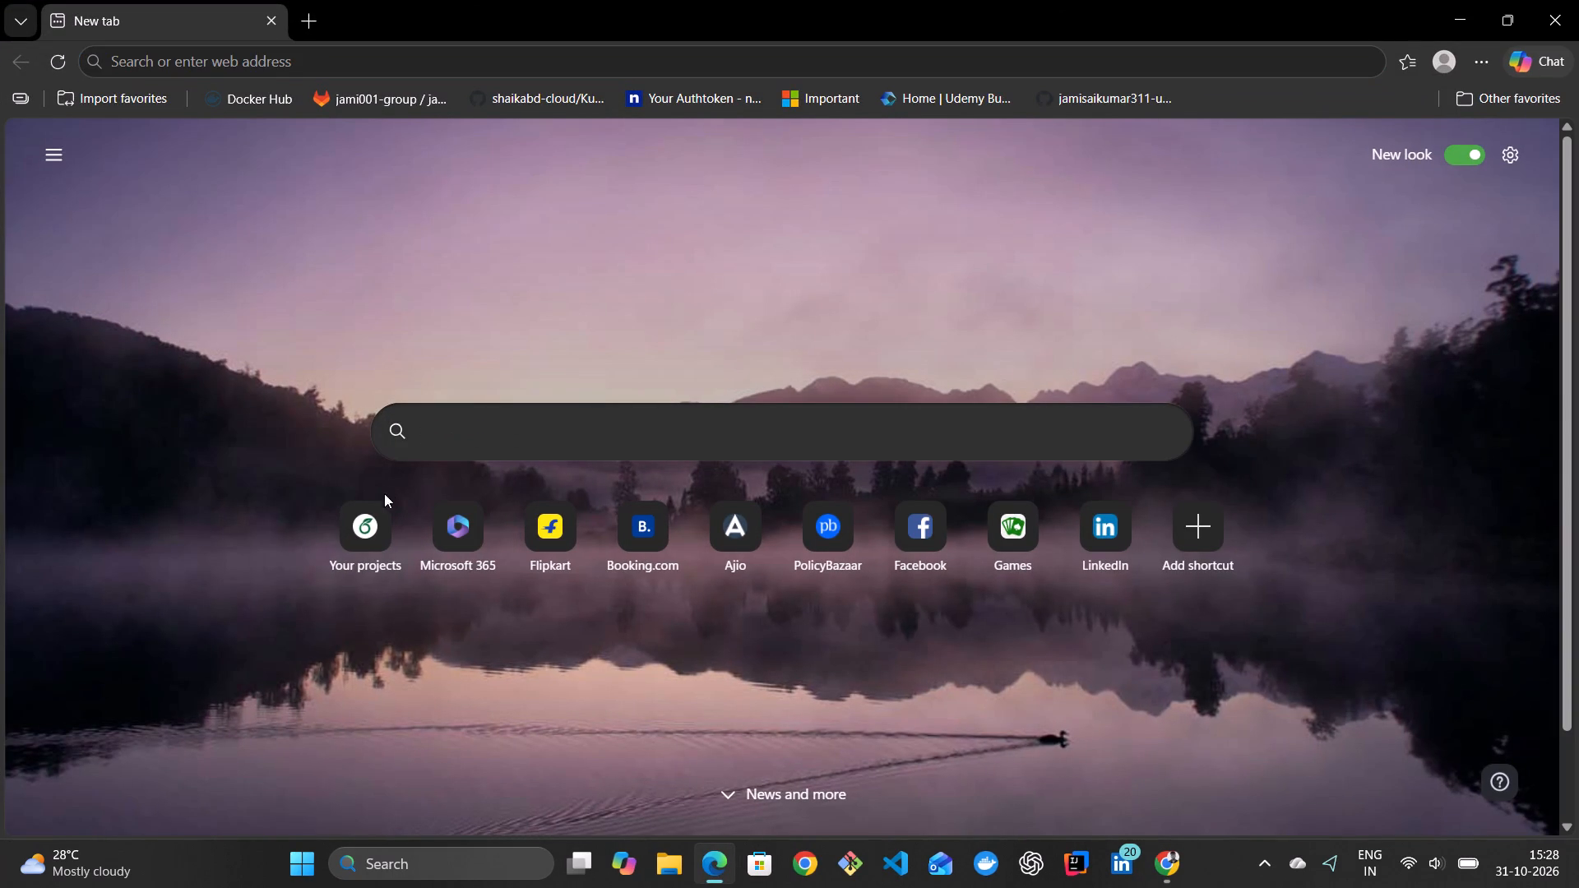
{"action": "left_click", "coordinate": [373, 522]}
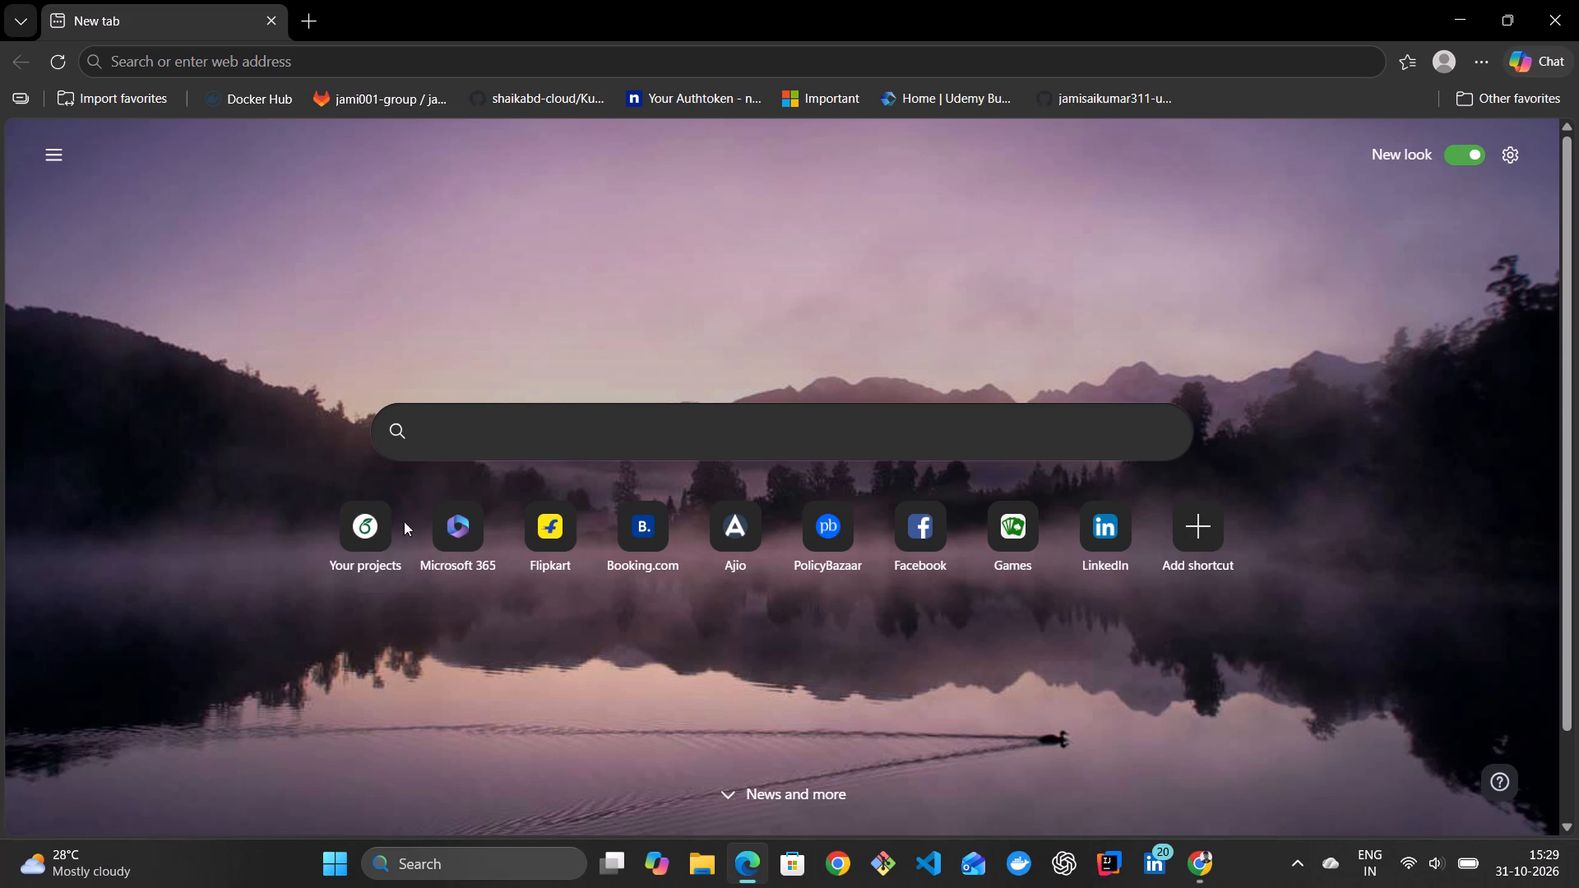
{"action": "left_click", "coordinate": [357, 530]}
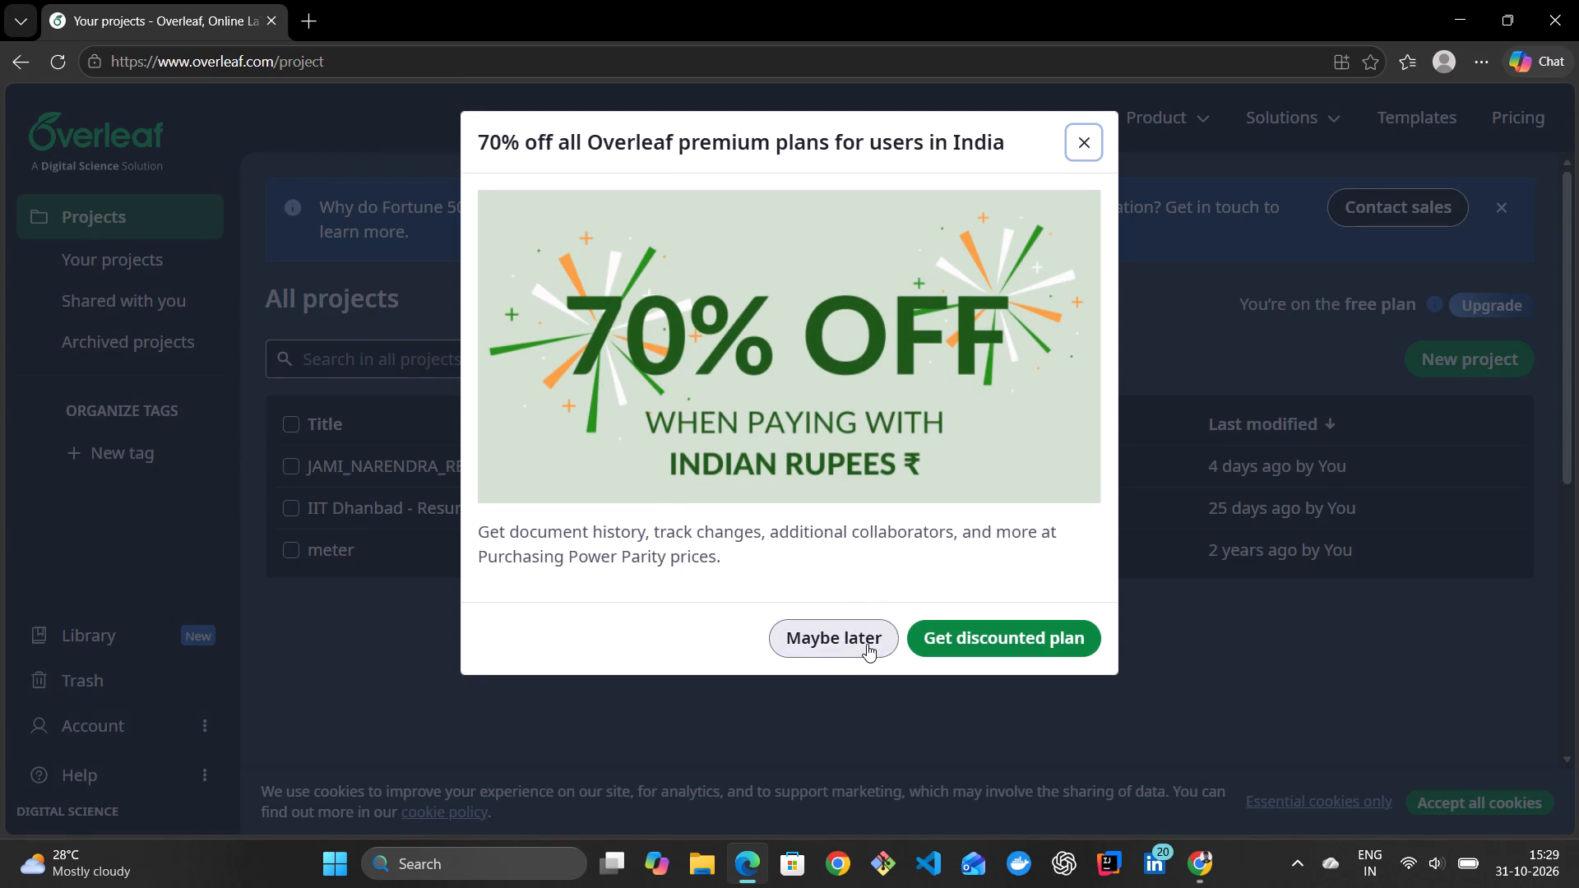
{"action": "left_click", "coordinate": [841, 639]}
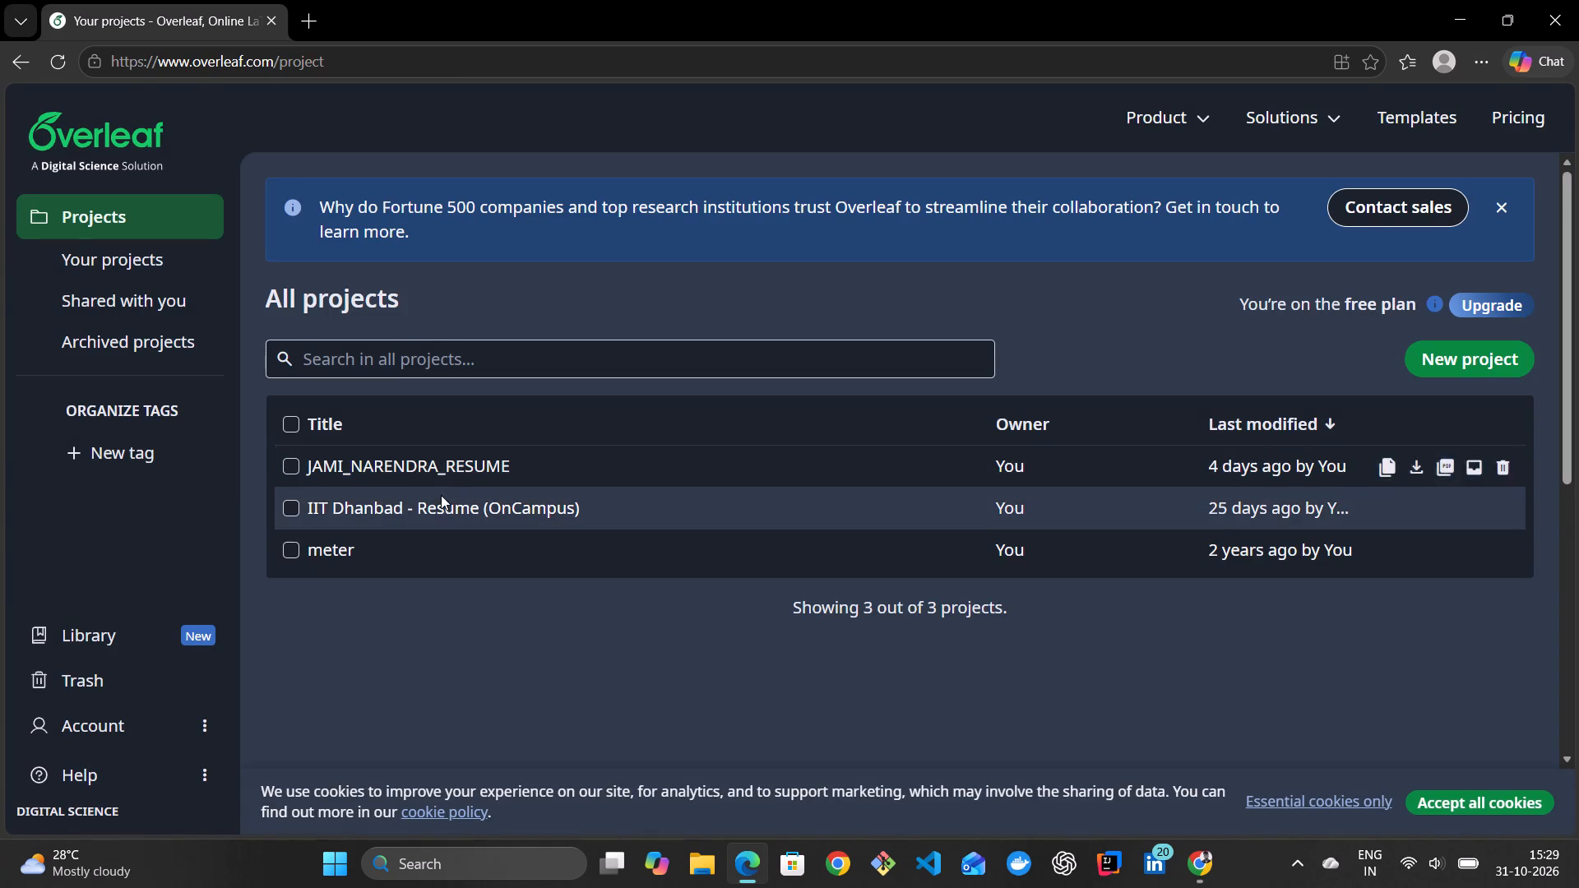
Open the IIT Dhanbad - Resume (OnCampus) project and review the compiled resume from education to social engagements.
{"action": "left_click", "coordinate": [462, 506]}
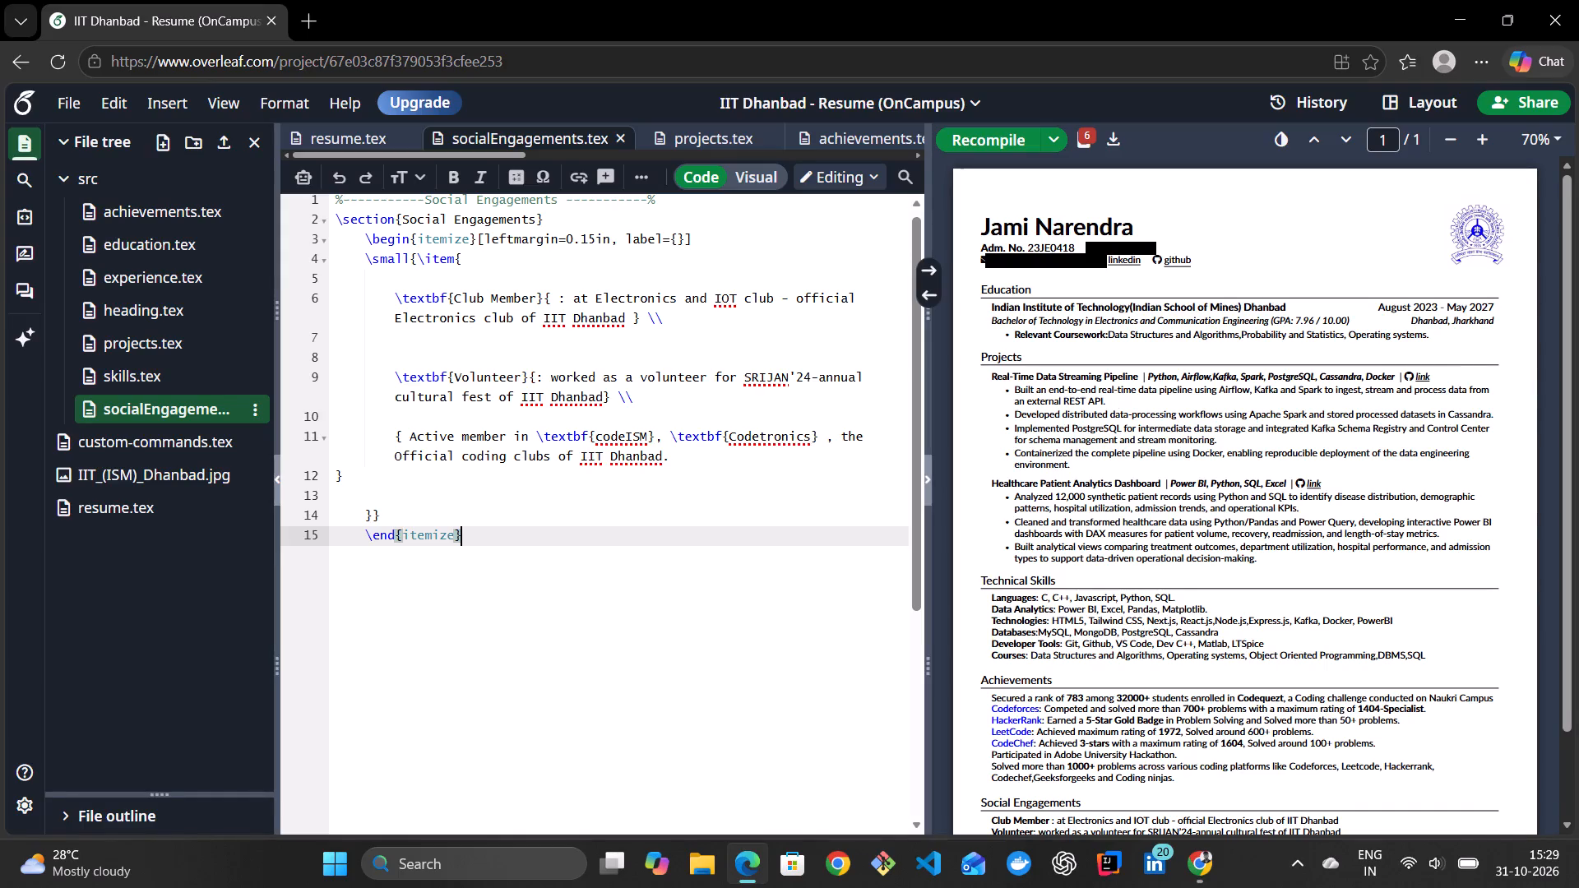
{"action": "scroll", "coordinate": [1116, 530], "scroll_direction": "down", "scroll_amount": 1}
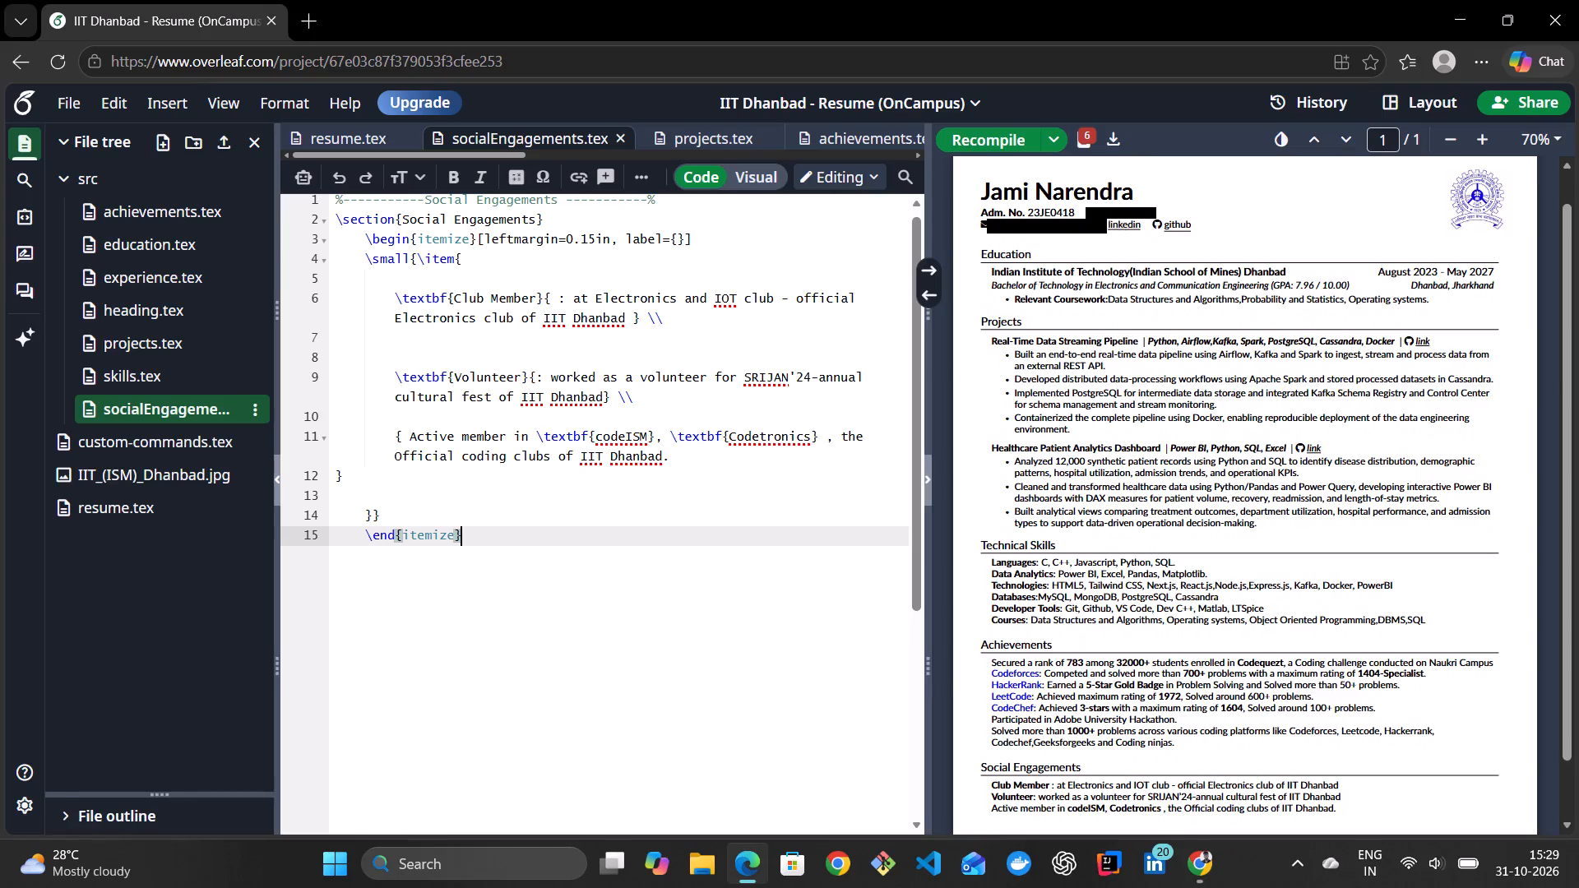
{"action": "scroll", "coordinate": [1116, 530], "scroll_direction": "down", "scroll_amount": 2}
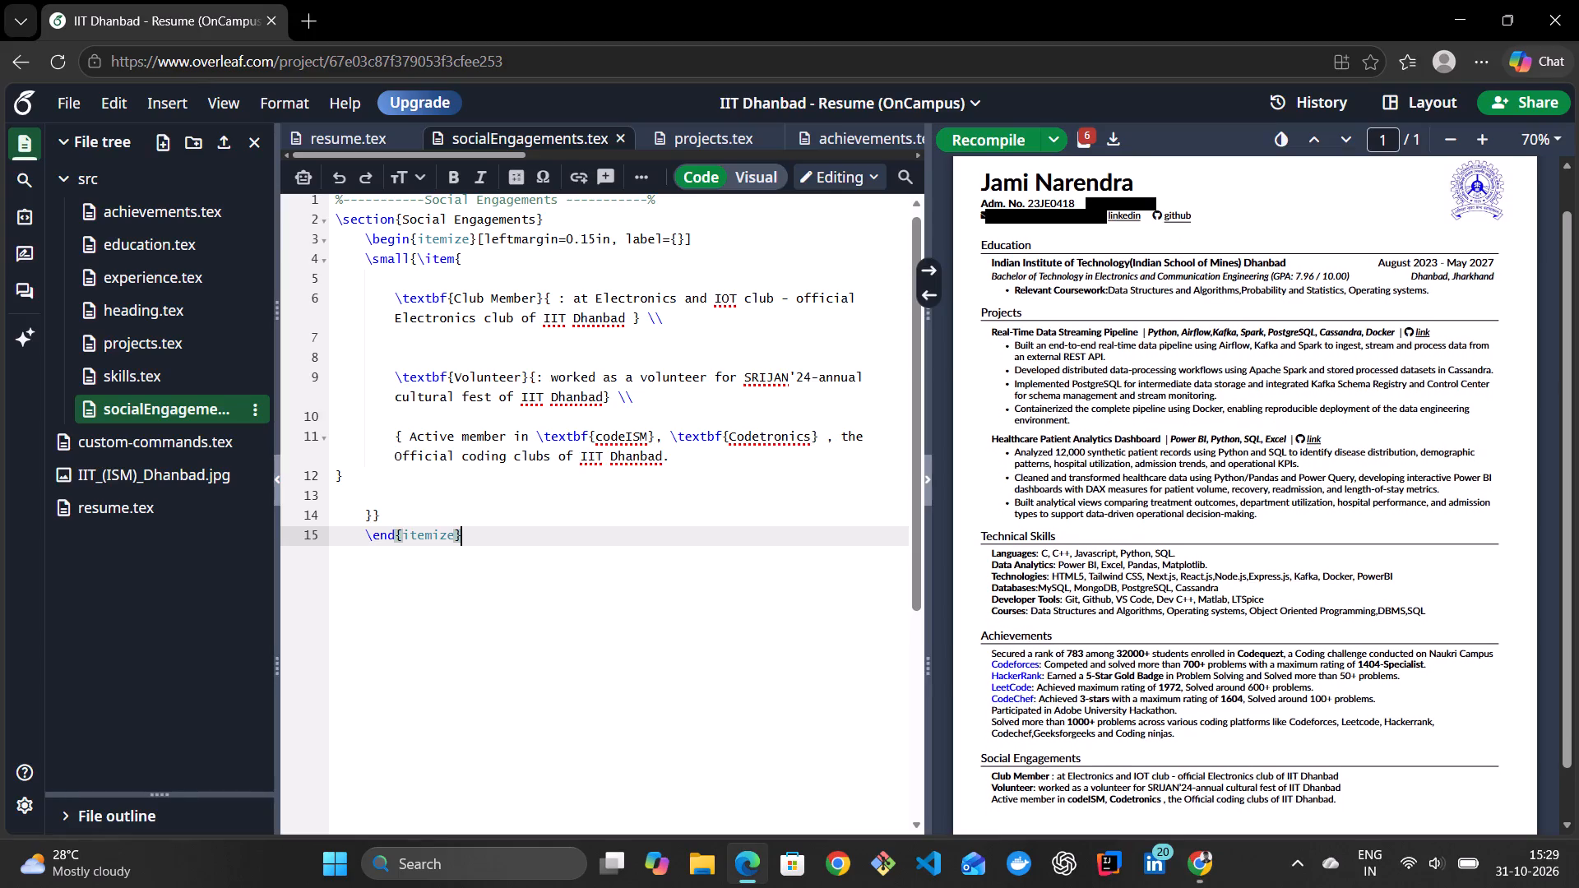
{"action": "scroll", "coordinate": [1116, 530], "scroll_direction": "down", "scroll_amount": 2}
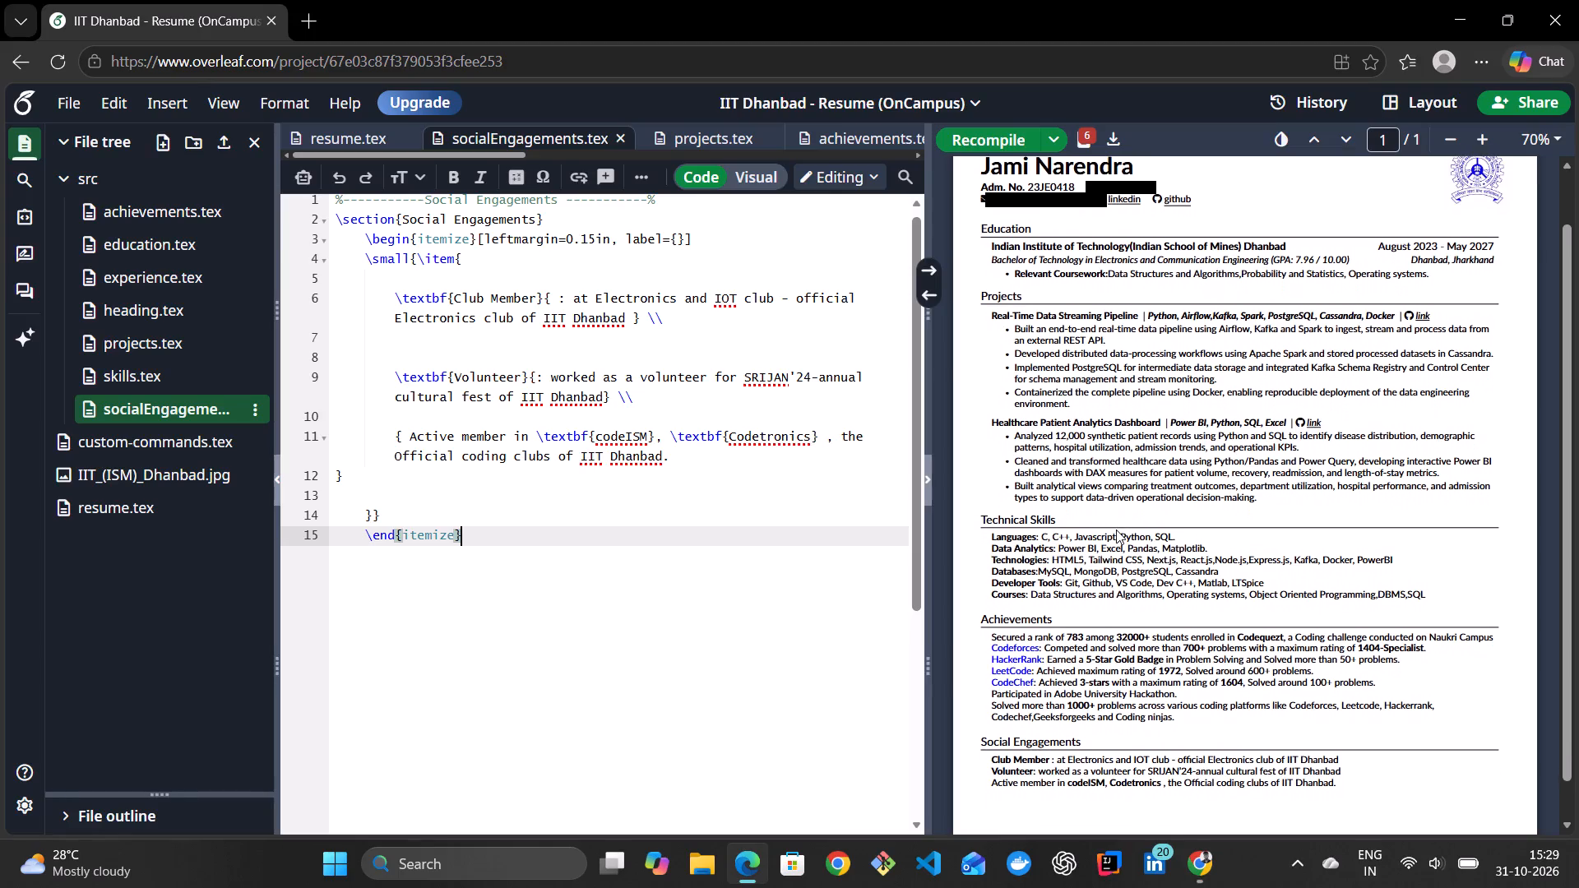
{"action": "scroll", "coordinate": [1116, 530], "scroll_direction": "down", "scroll_amount": 1}
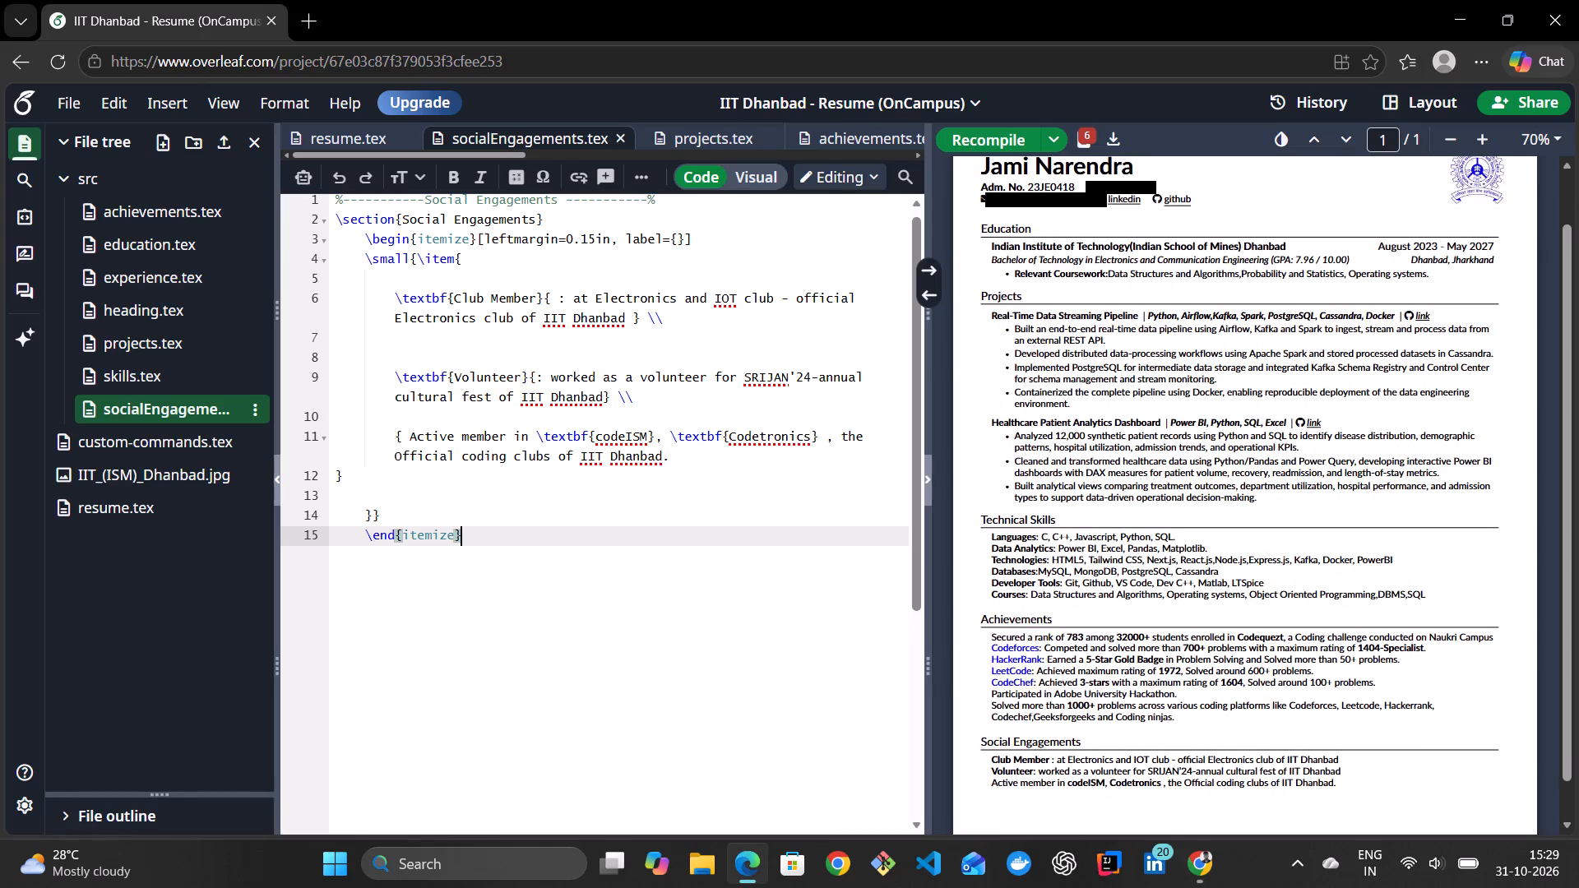
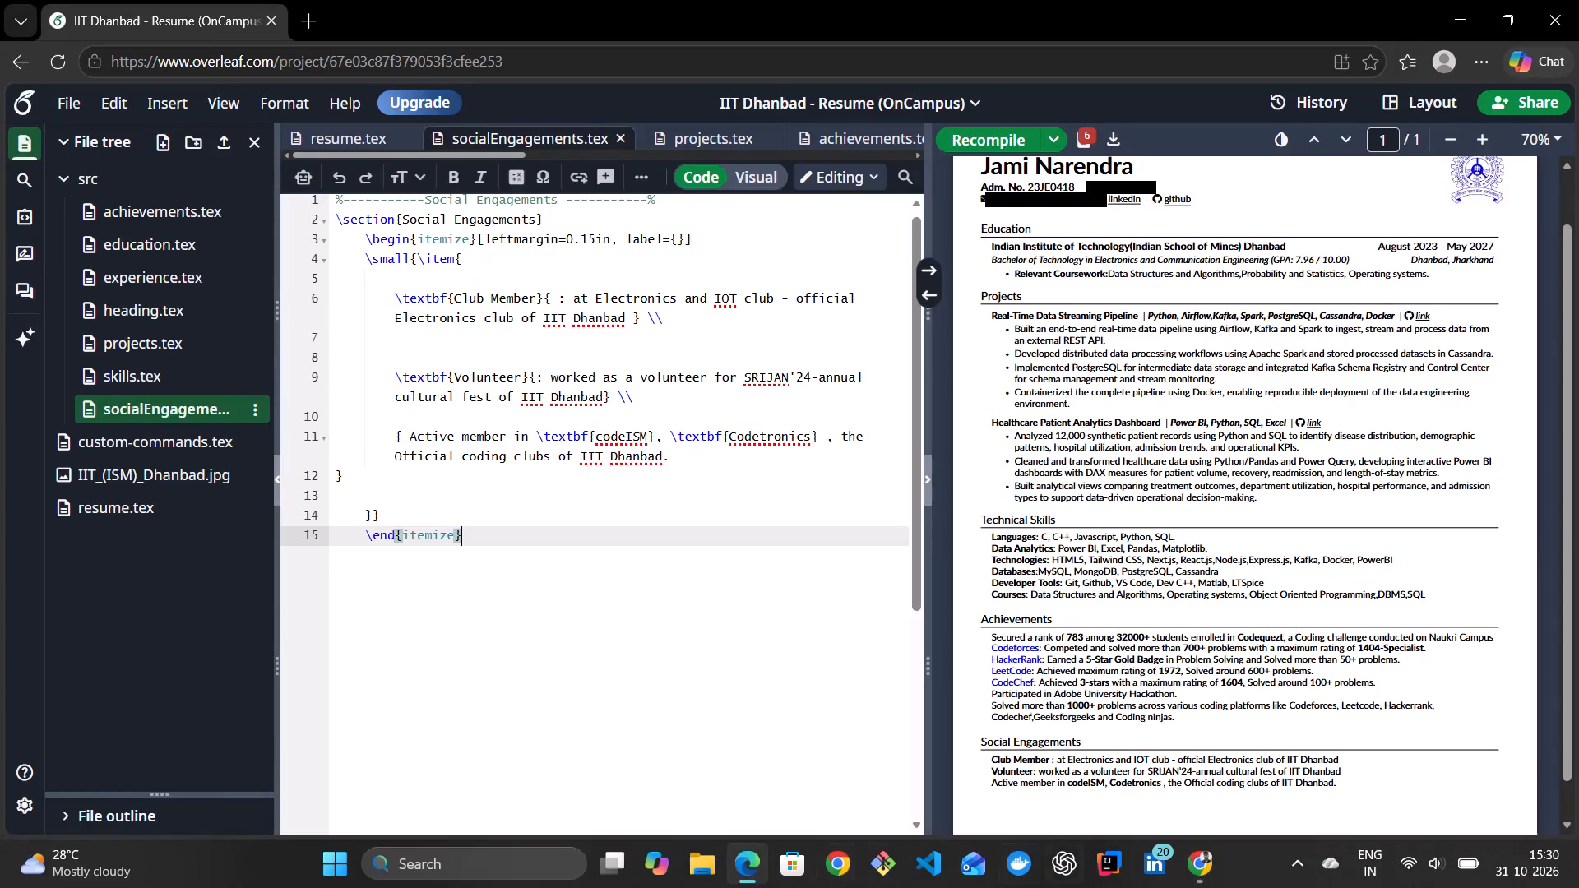
Switch to File Explorer, search Home for "anal" and open the Analytics_resume PDF from Downloads.
{"action": "left_click", "coordinate": [703, 872]}
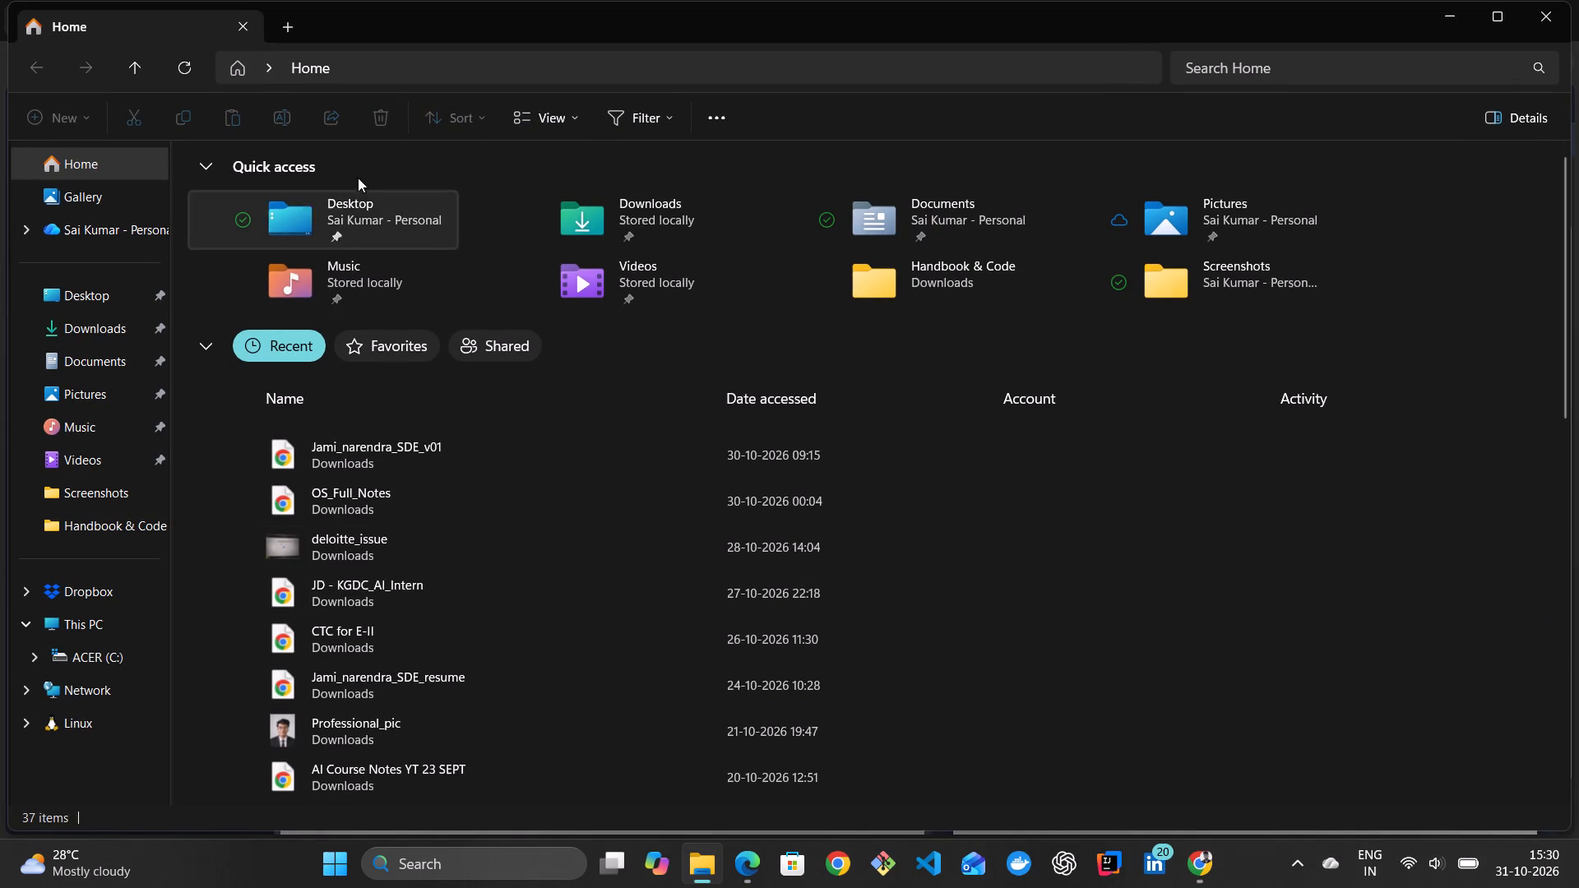
{"action": "left_click", "coordinate": [123, 166]}
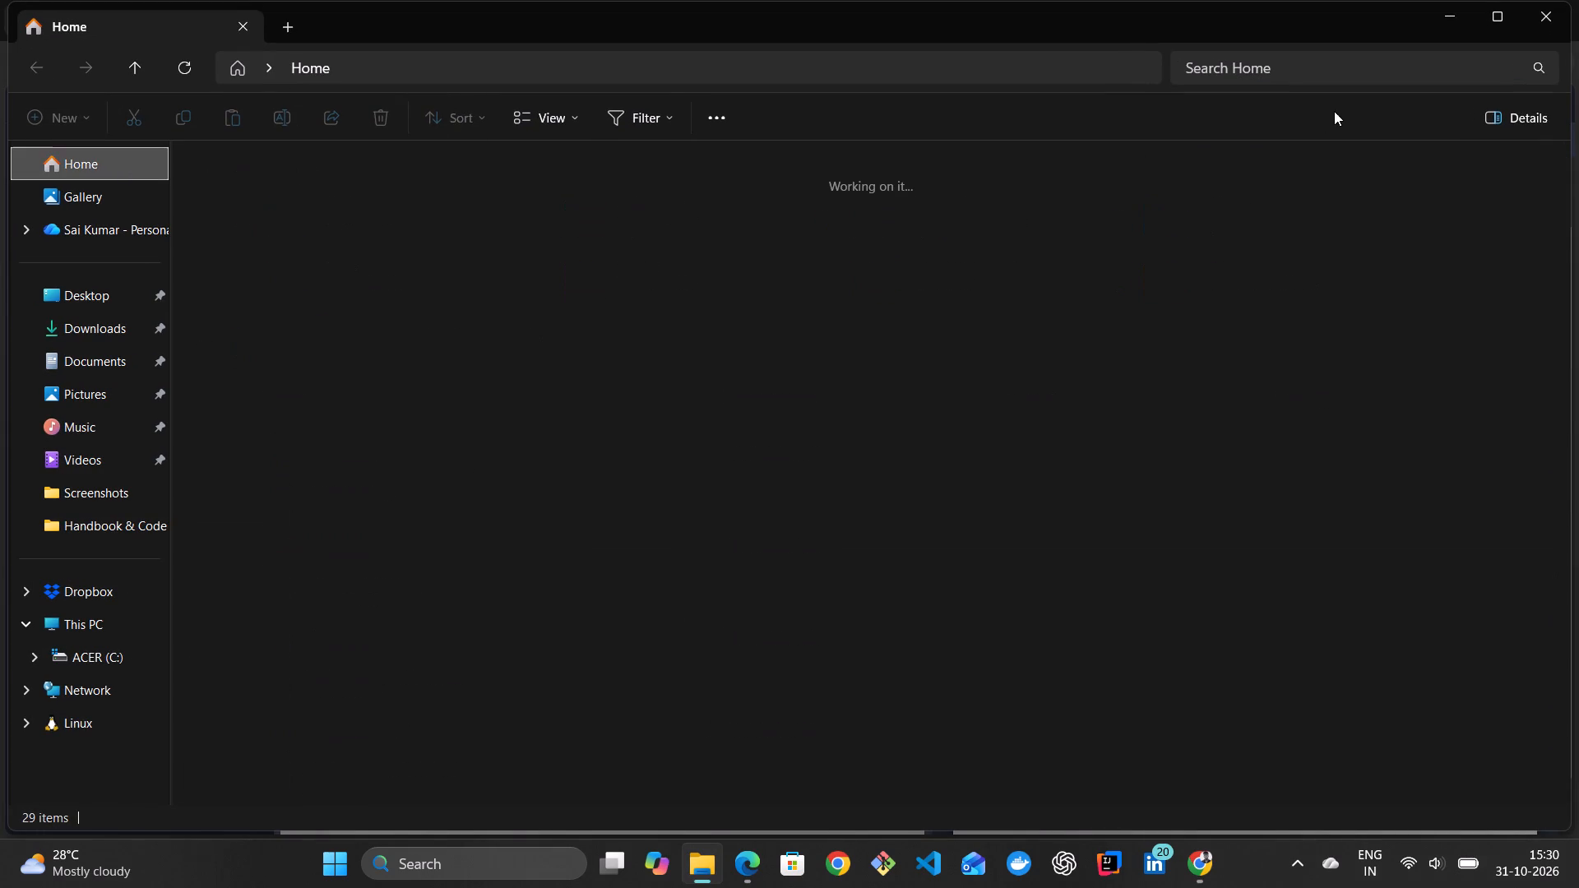
{"action": "left_click", "coordinate": [1326, 72]}
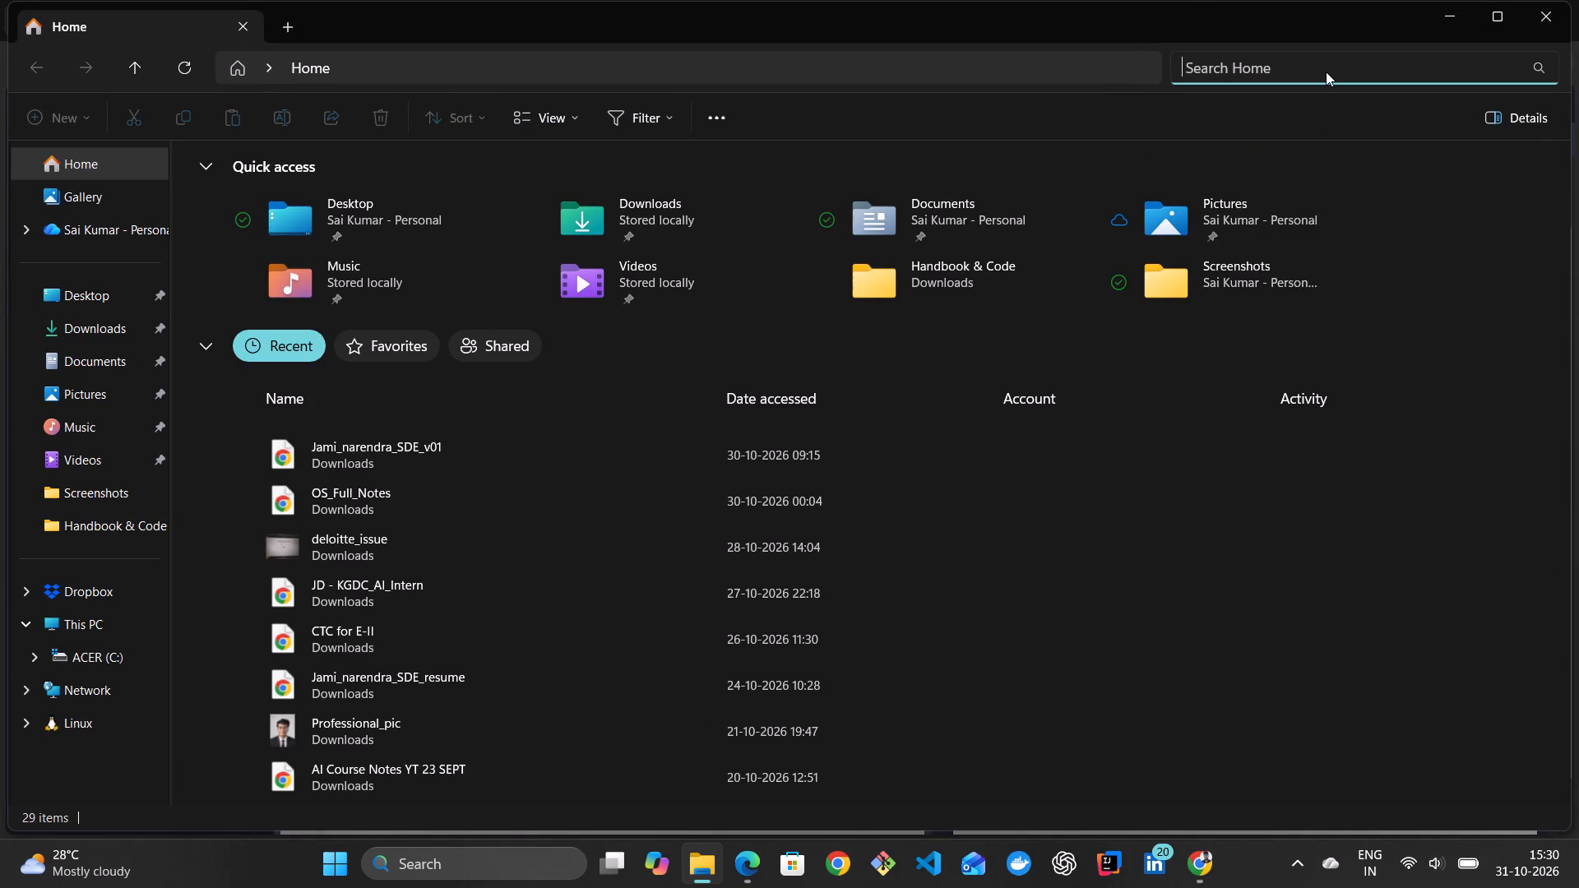
{"action": "type", "text": "anal"}
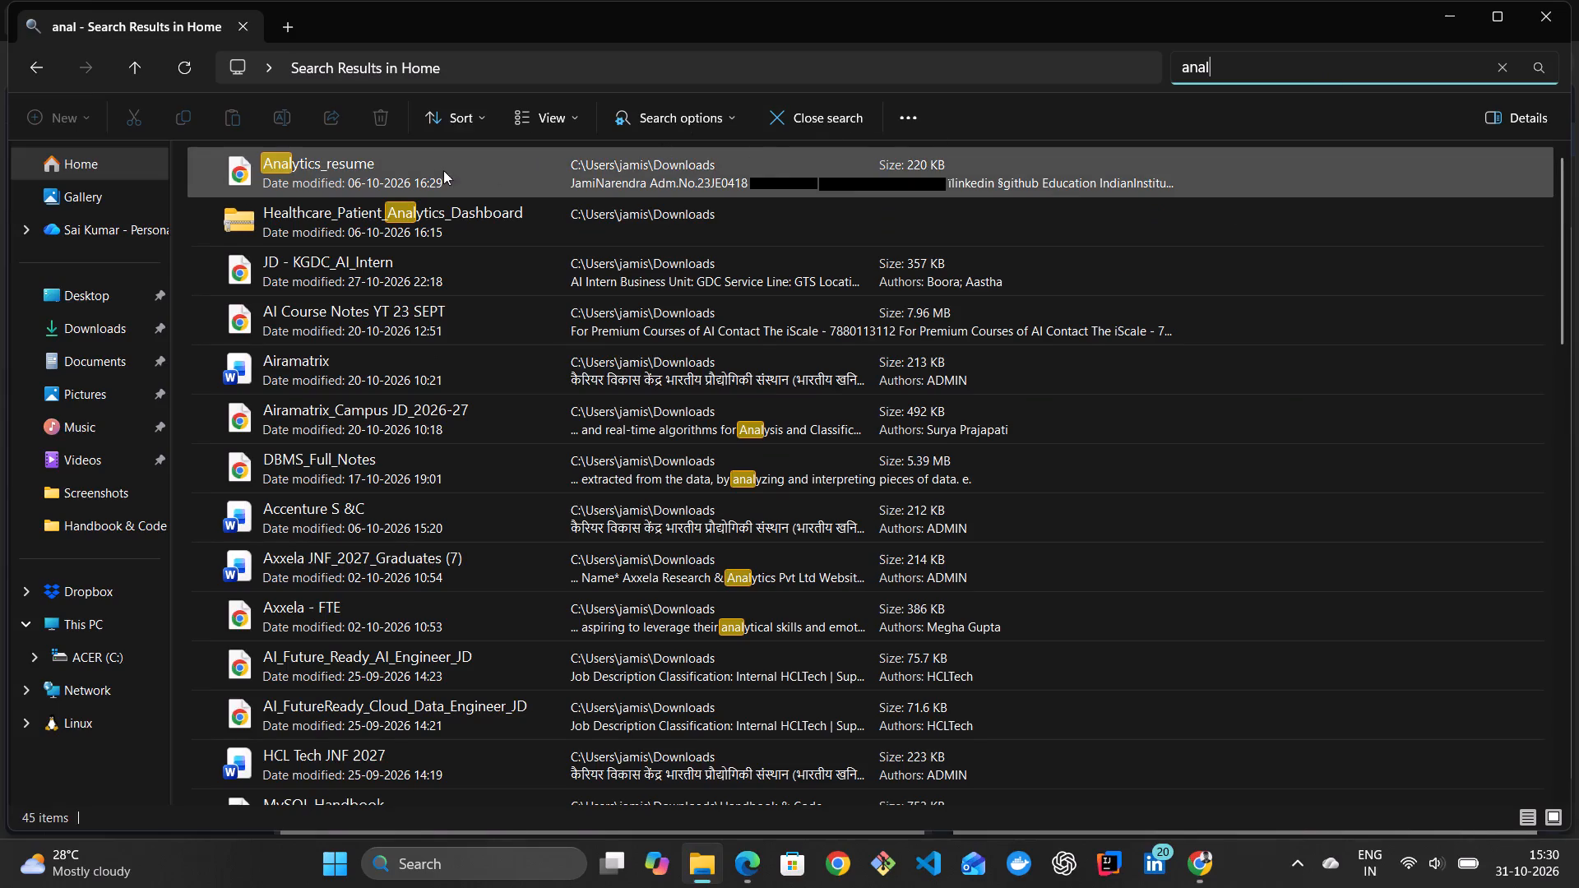
{"action": "double_click", "coordinate": [386, 175]}
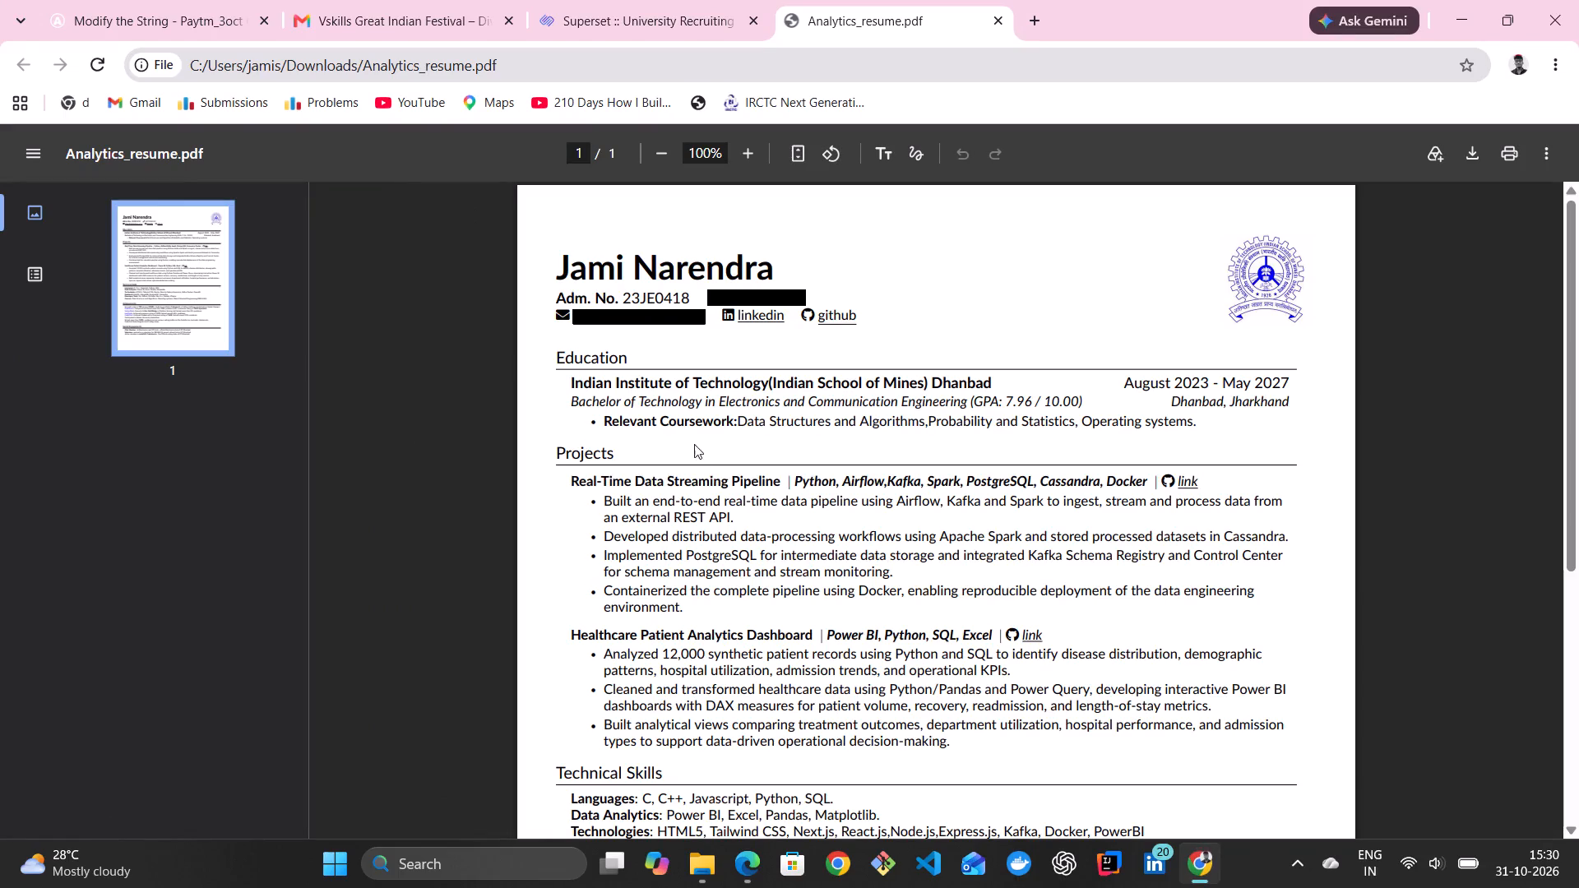
Review the Analytics_resume PDF, examining education, projects, technical skills, achievements and social engagements.
{"action": "scroll", "coordinate": [718, 497], "scroll_direction": "down", "scroll_amount": 2}
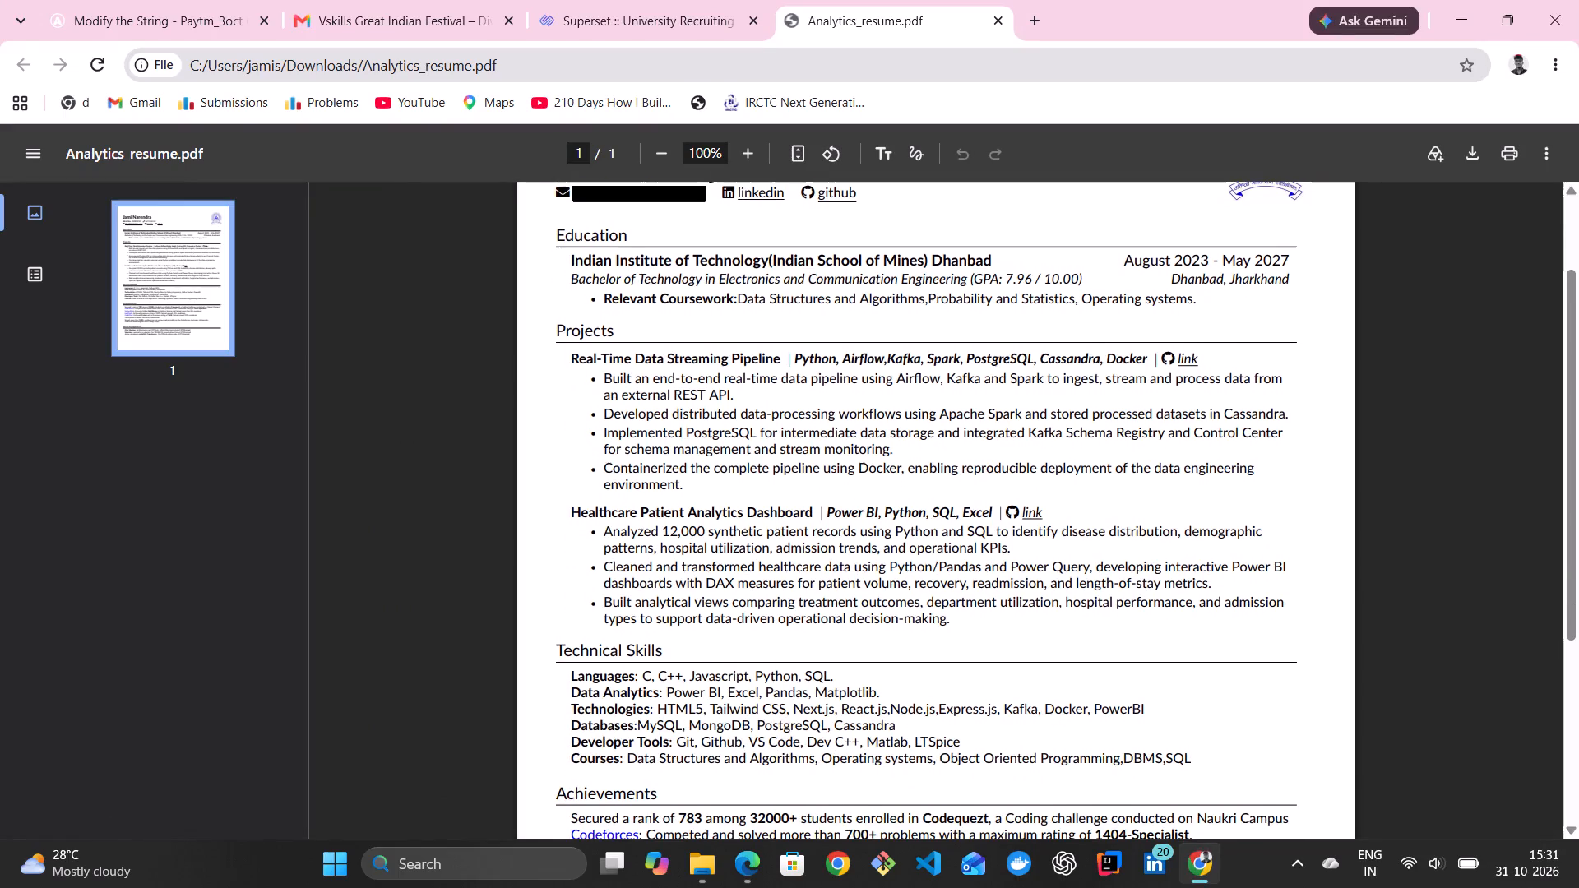
{"action": "scroll", "coordinate": [687, 565], "scroll_direction": "down", "scroll_amount": 2}
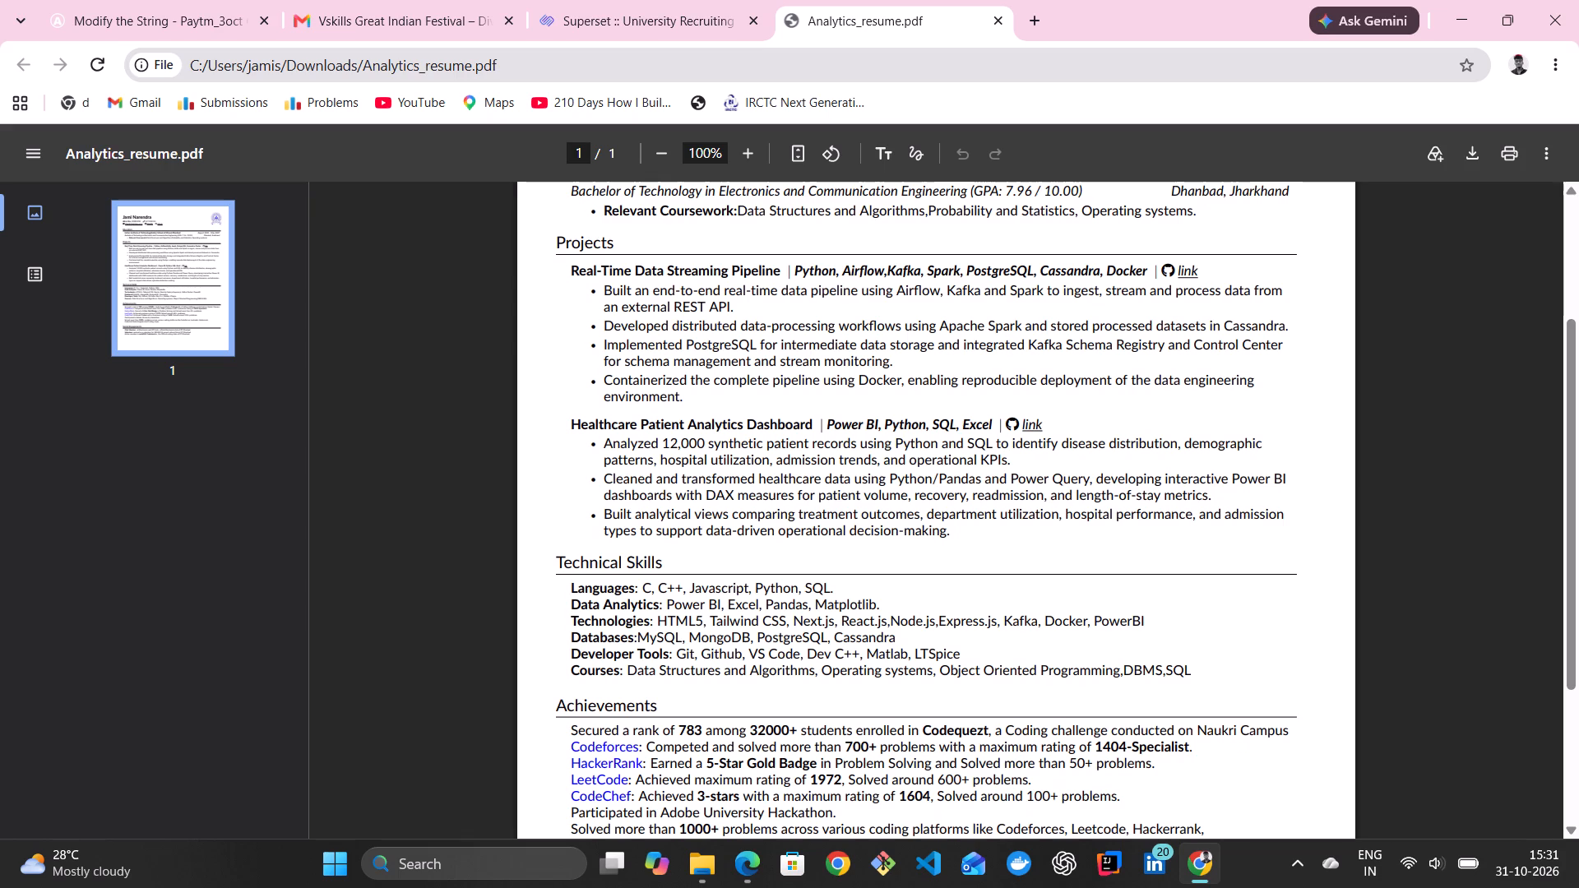
{"action": "scroll", "coordinate": [748, 496], "scroll_direction": "down", "scroll_amount": 5}
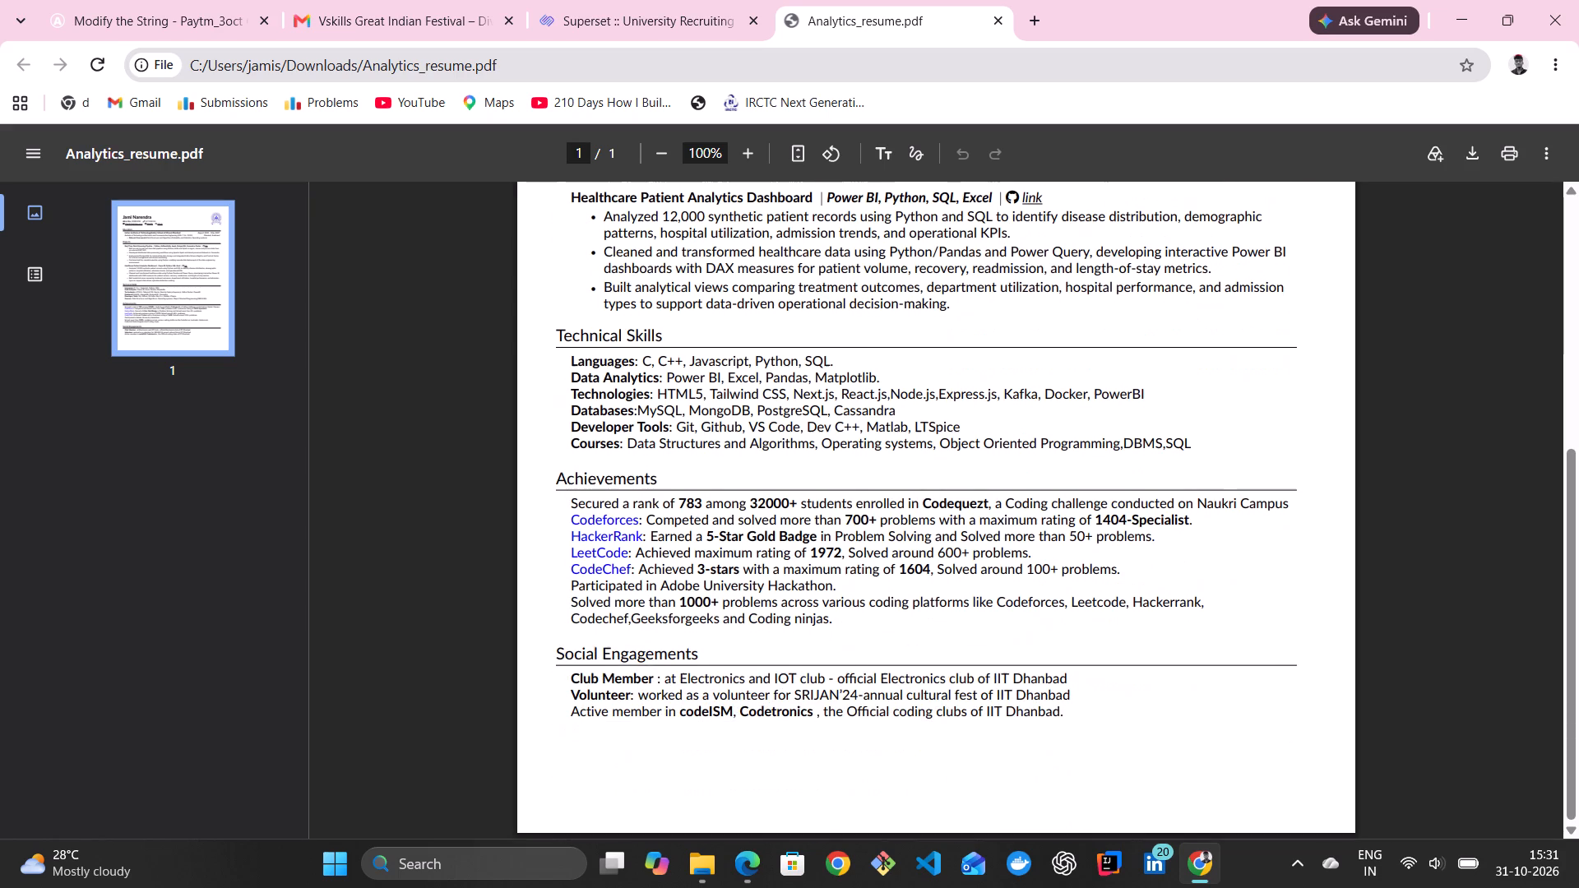
{"action": "scroll", "coordinate": [748, 496], "scroll_direction": "down", "scroll_amount": 5}
{"action": "scroll", "coordinate": [748, 496], "scroll_direction": "up", "scroll_amount": 9}
{"action": "scroll", "coordinate": [748, 496], "scroll_direction": "down", "scroll_amount": 2}
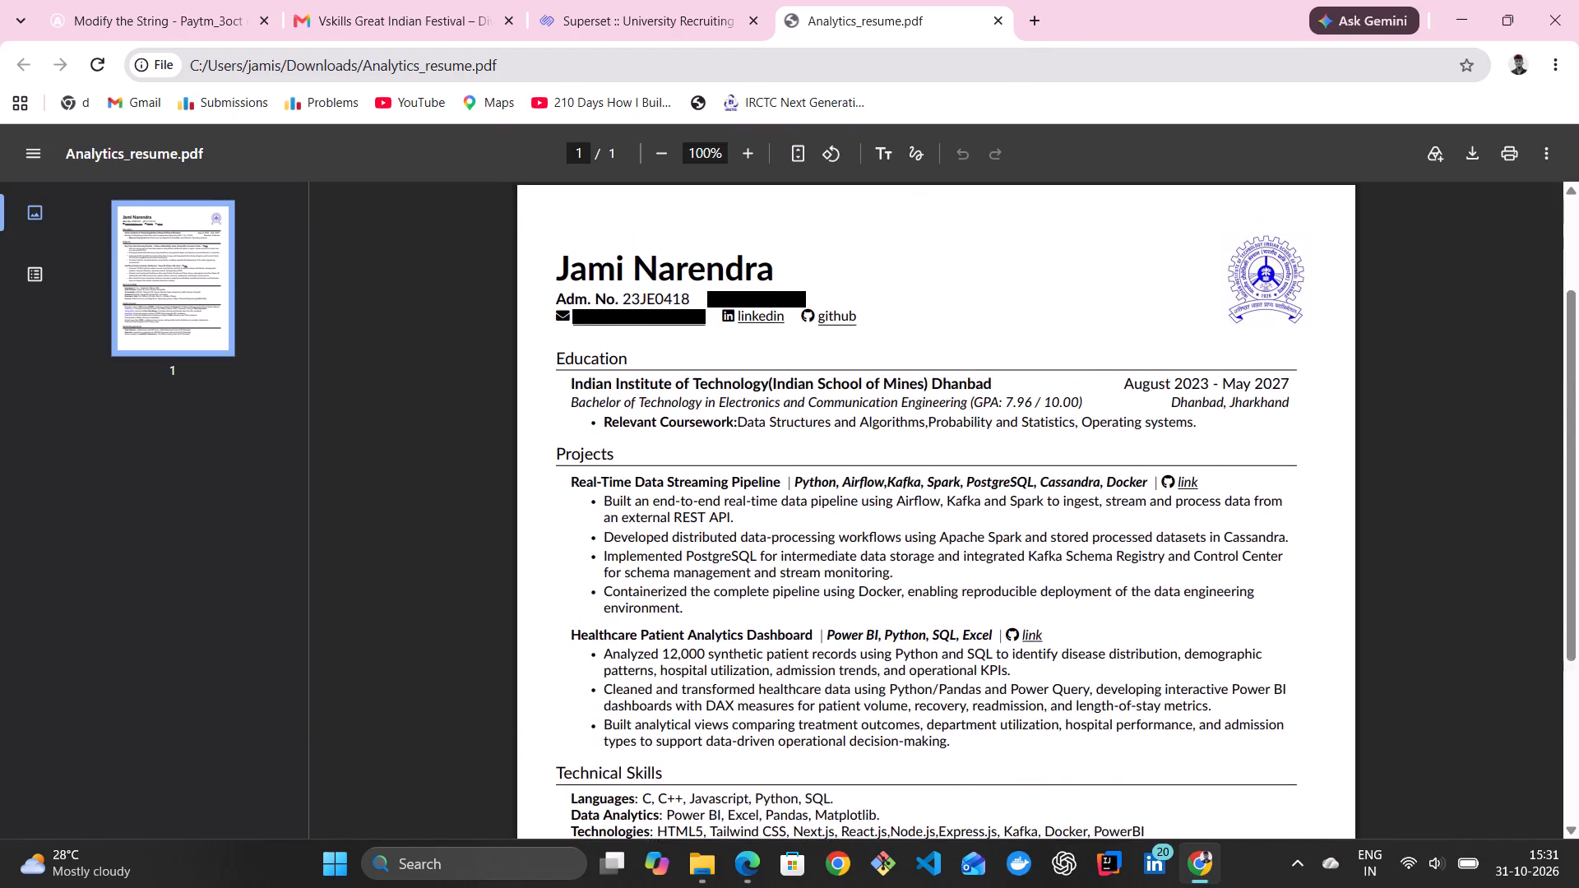
{"action": "scroll", "coordinate": [748, 496], "scroll_direction": "down", "scroll_amount": 4}
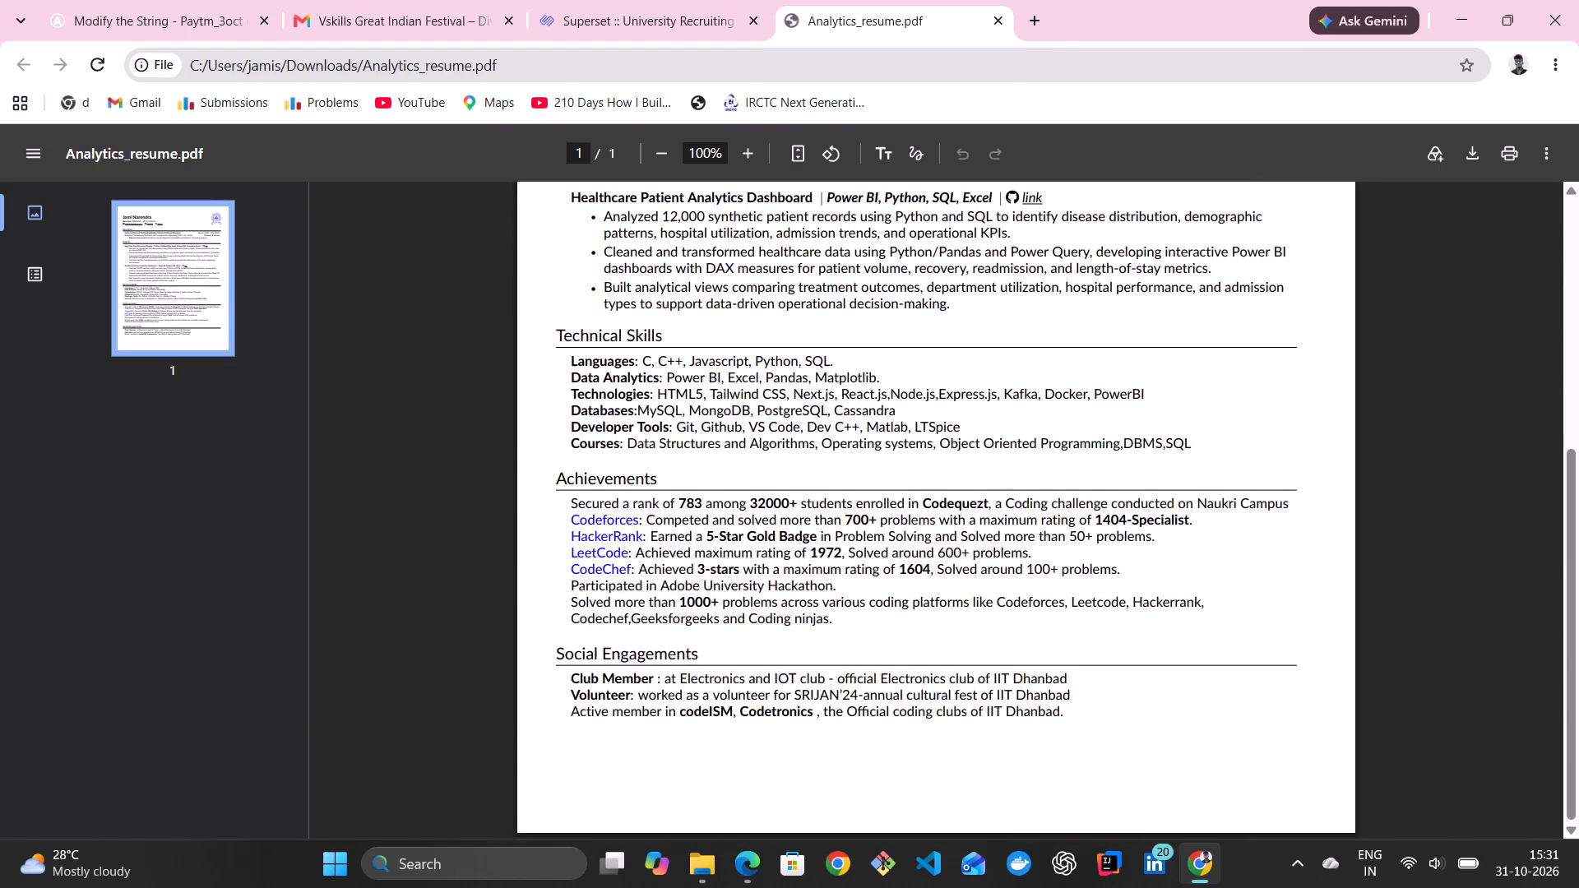
{"action": "scroll", "coordinate": [777, 501], "scroll_direction": "up", "scroll_amount": 3}
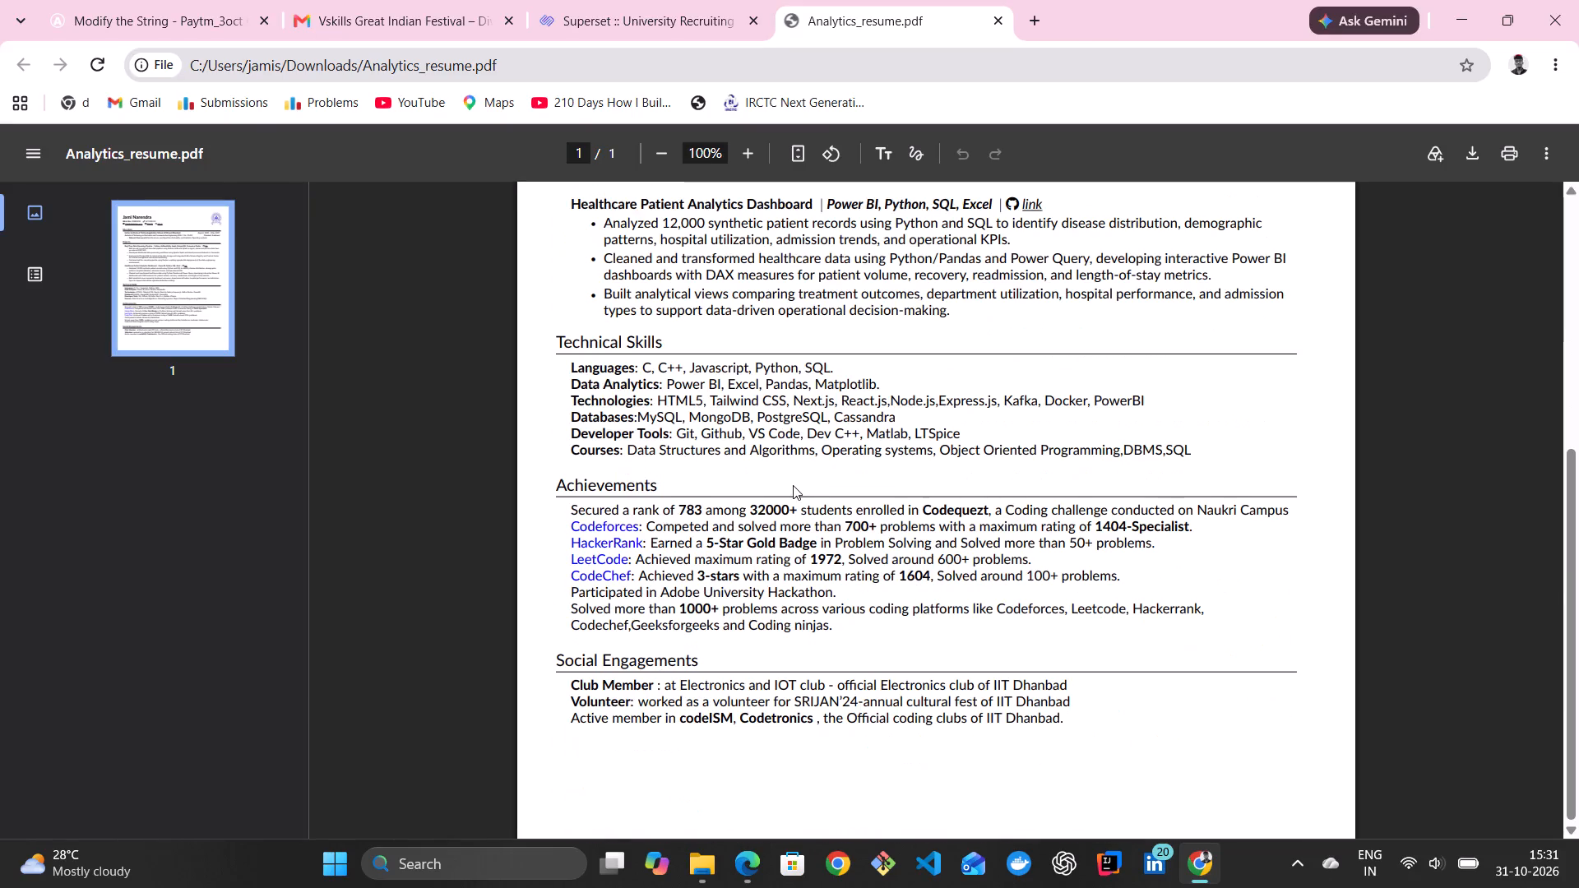
{"action": "scroll", "coordinate": [793, 485], "scroll_direction": "up", "scroll_amount": 3}
{"action": "scroll", "coordinate": [793, 485], "scroll_direction": "down", "scroll_amount": 3}
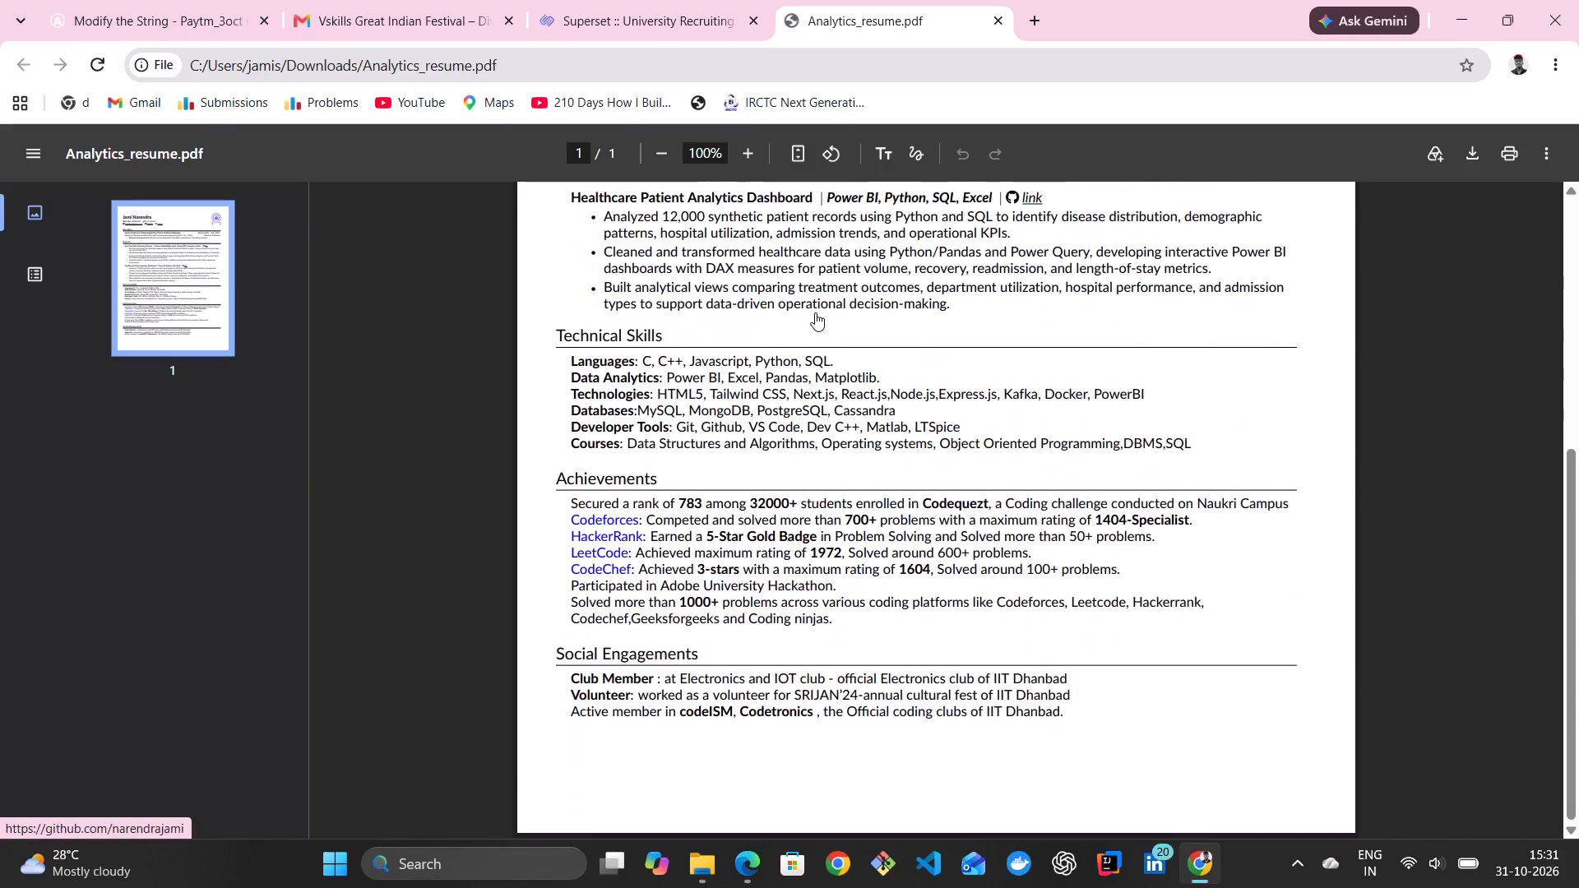
{"action": "scroll", "coordinate": [815, 312], "scroll_direction": "up", "scroll_amount": 4}
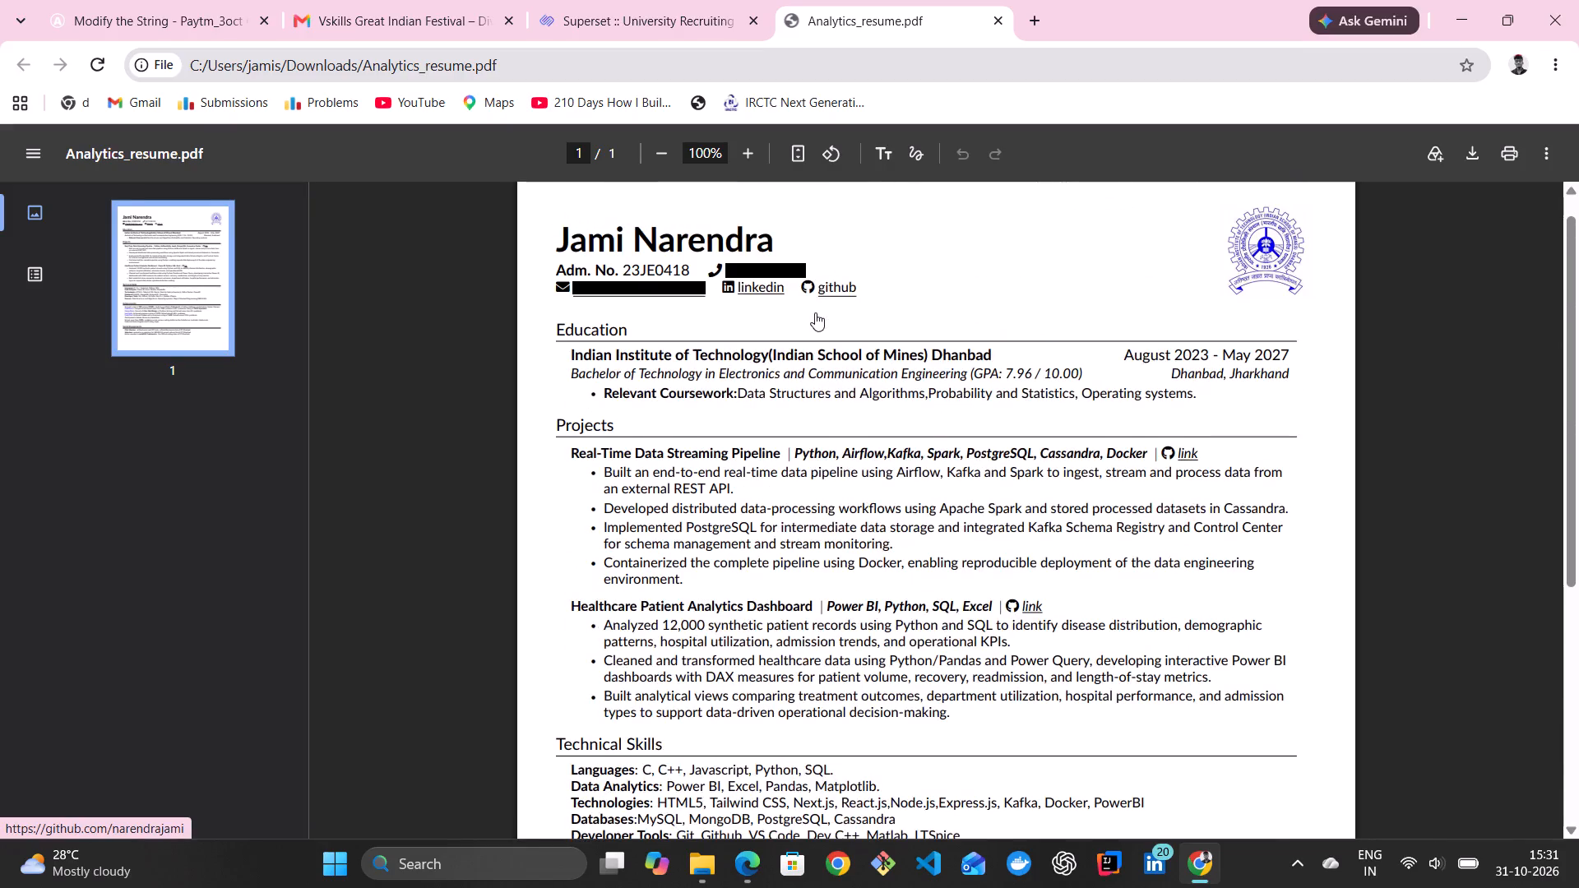
{"action": "scroll", "coordinate": [794, 479], "scroll_direction": "down", "scroll_amount": 5}
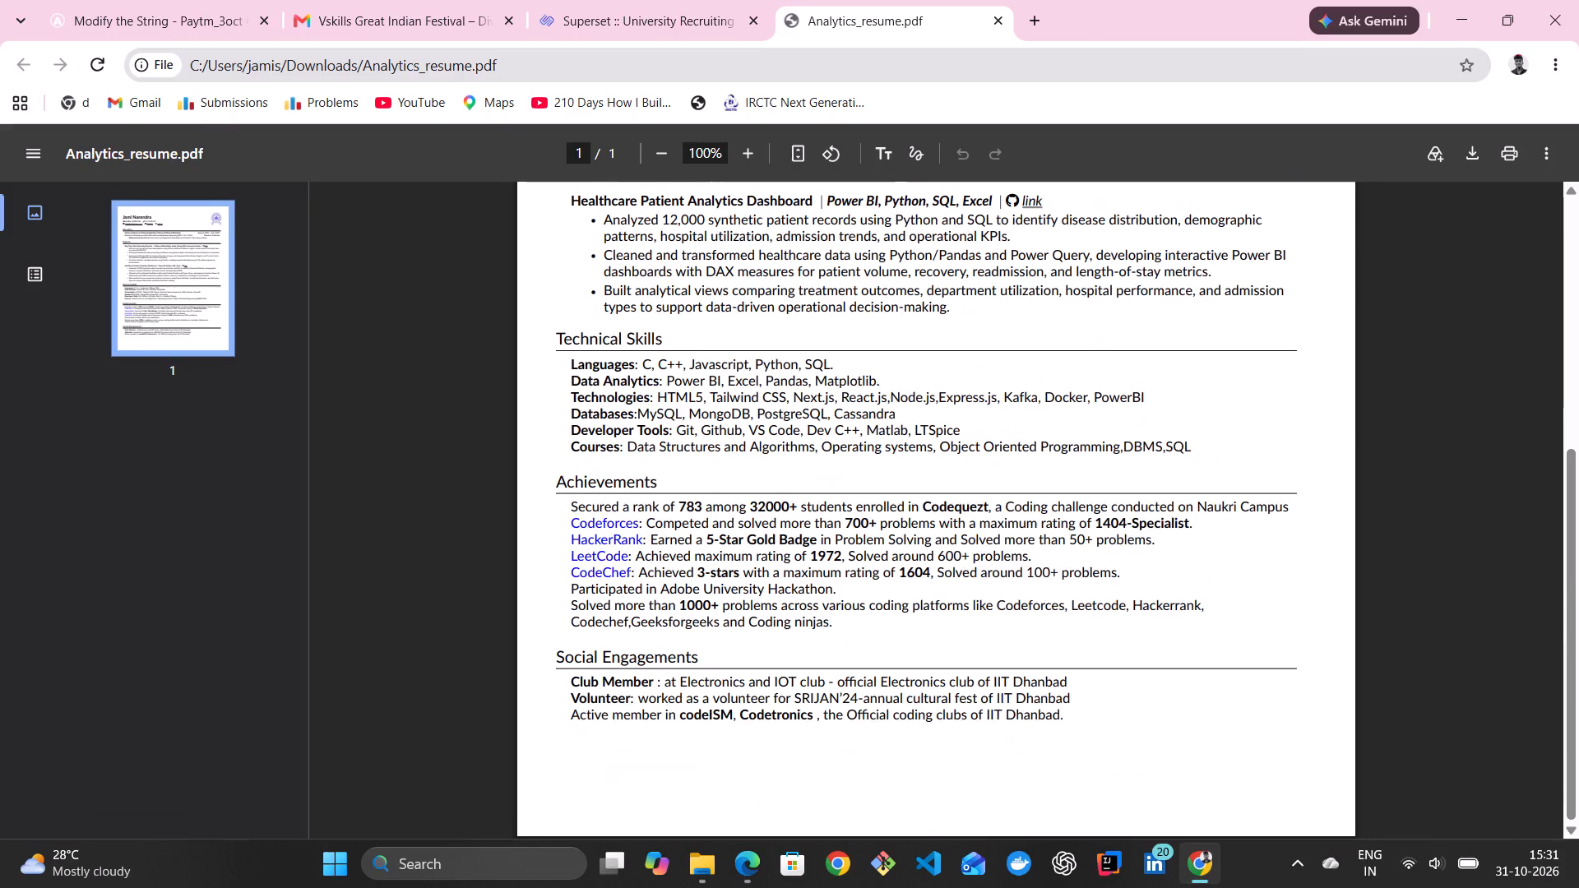
{"action": "scroll", "coordinate": [794, 479], "scroll_direction": "down", "scroll_amount": 3}
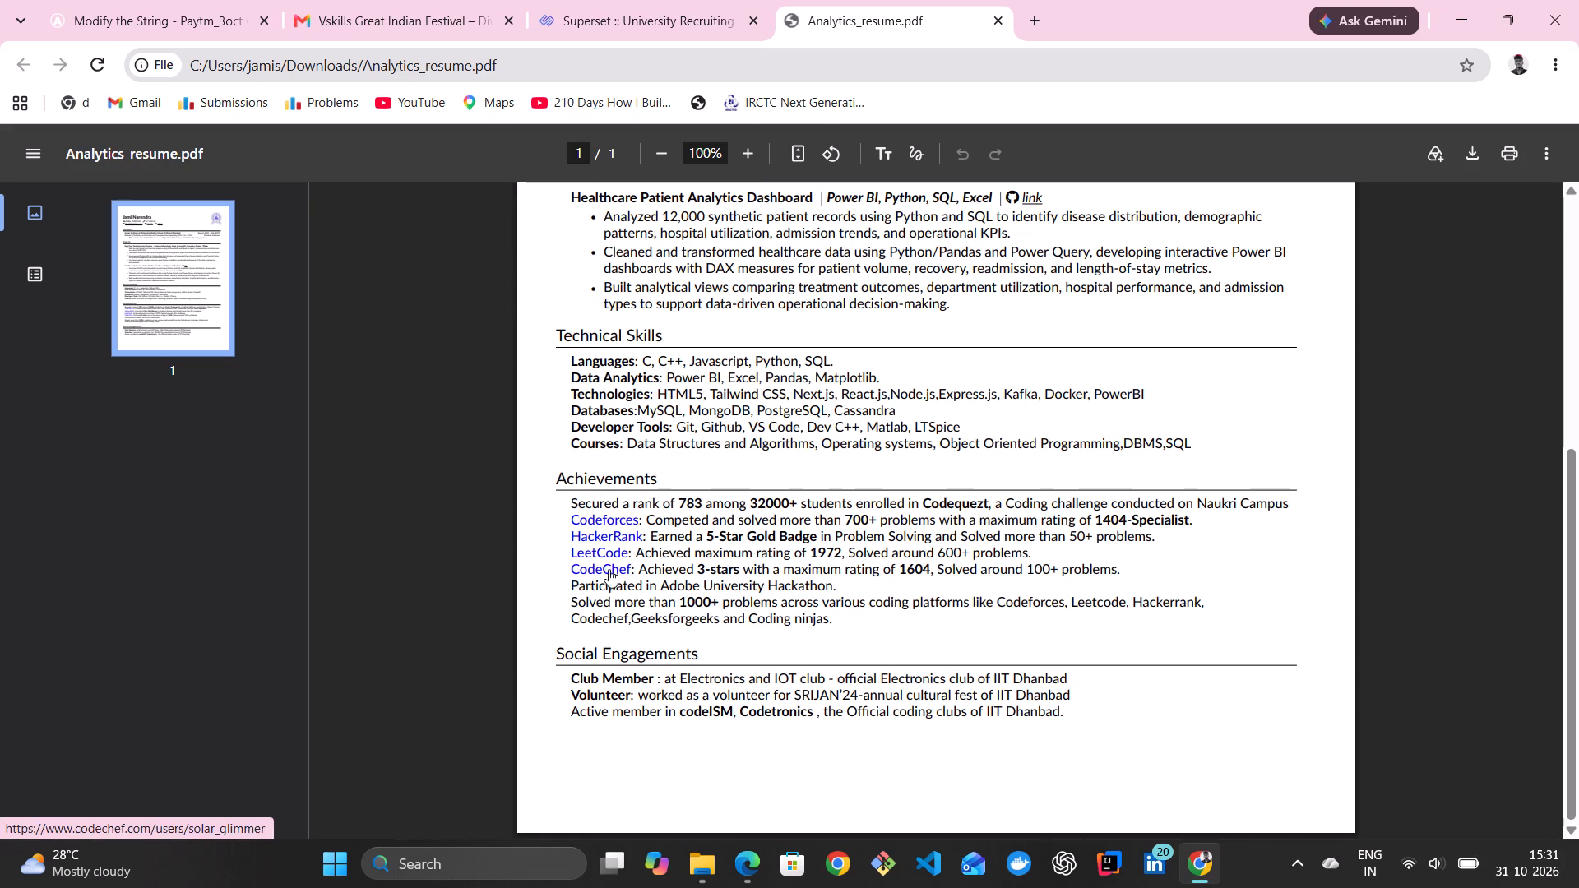
Open the LeetCode profile linked in the resume's achievements and show the accounts it follows.
{"action": "left_click", "coordinate": [608, 548]}
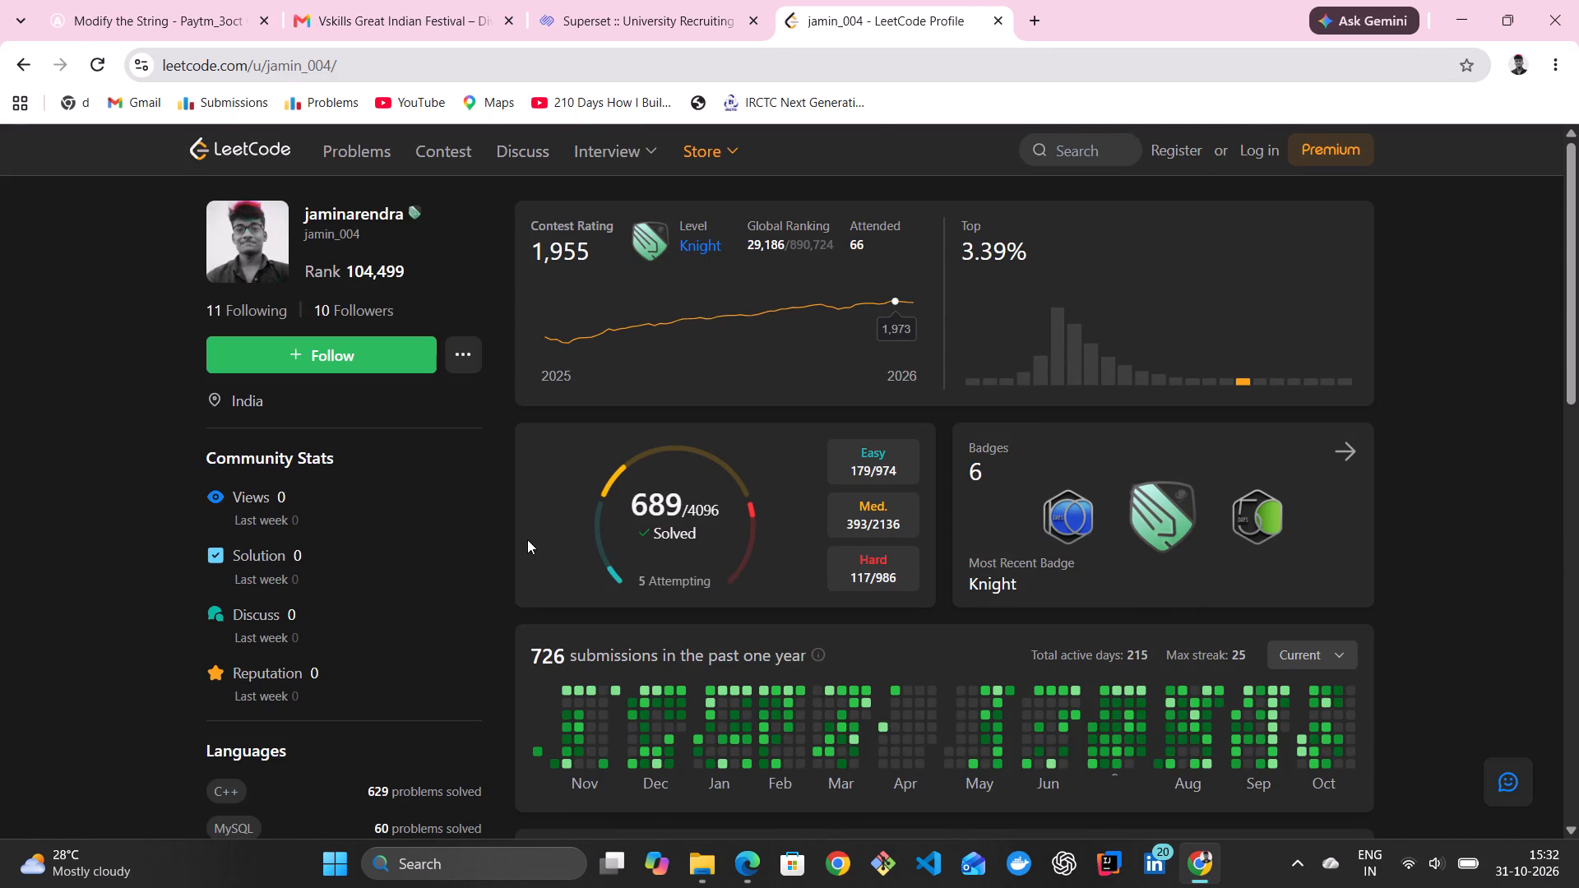
{"action": "scroll", "coordinate": [502, 552], "scroll_direction": "up", "scroll_amount": 2}
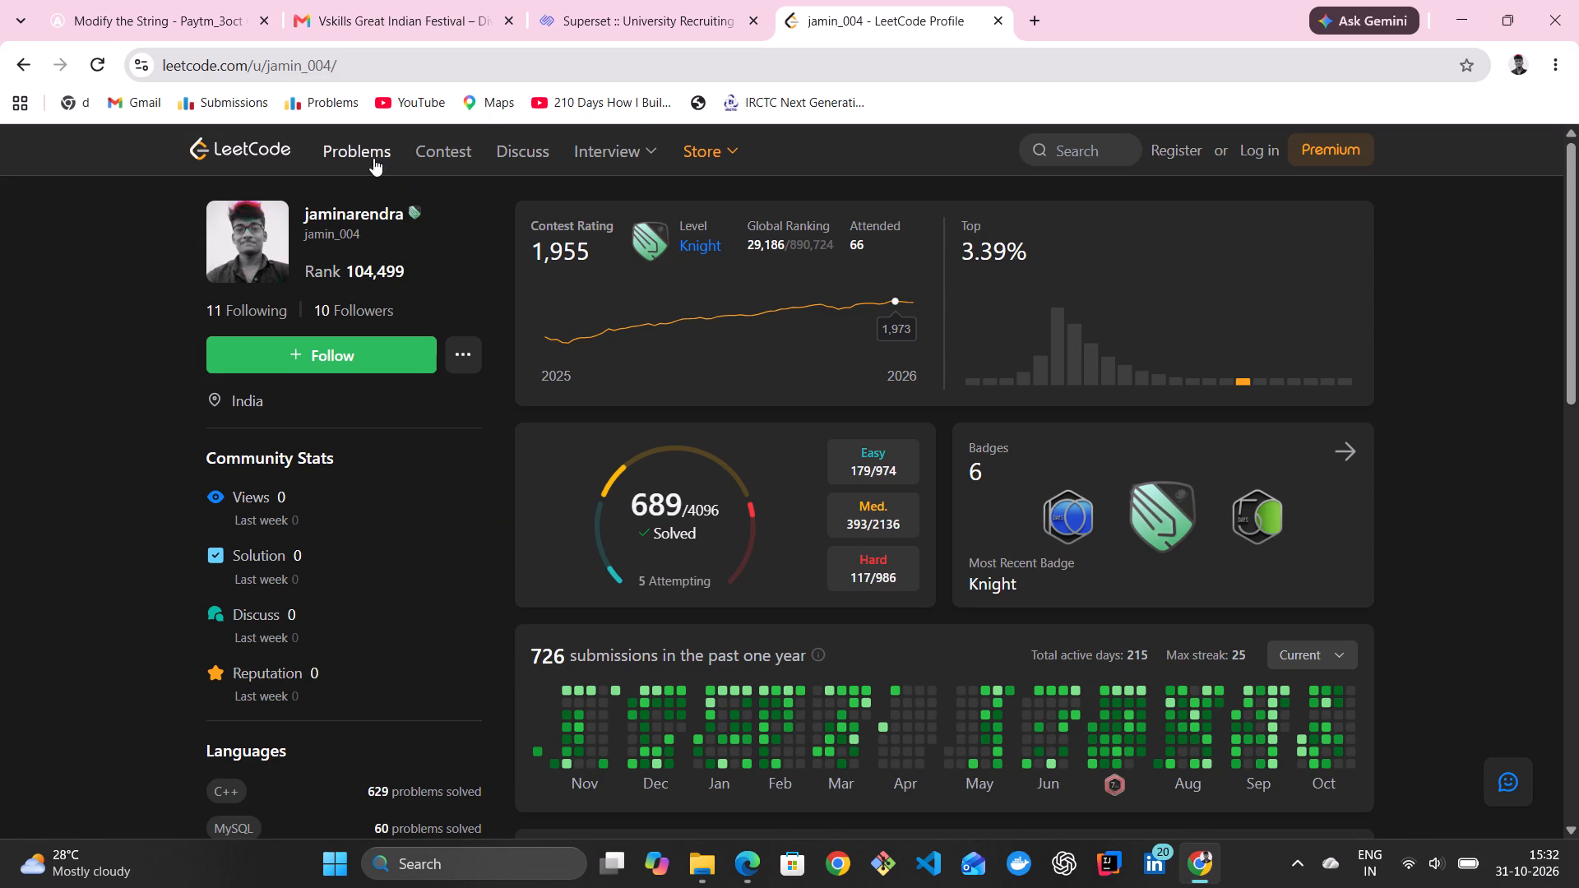
{"action": "left_click", "coordinate": [275, 309]}
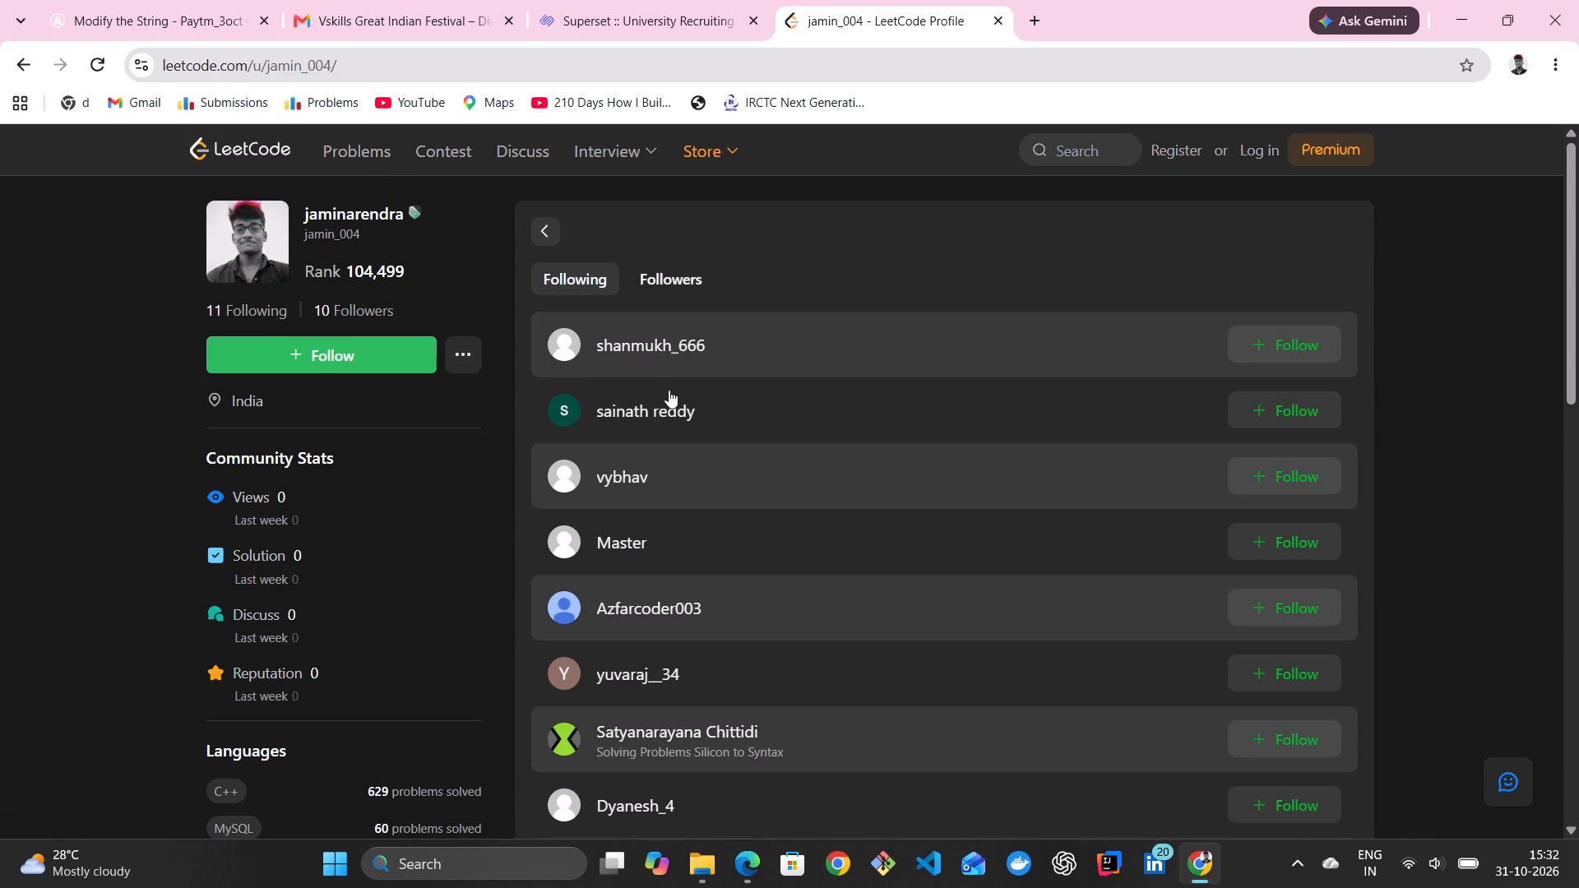
View the followed profile with the tagline Solving Problems Silicon to Syntax, examine its statistics and close it.
{"action": "left_click", "coordinate": [720, 729]}
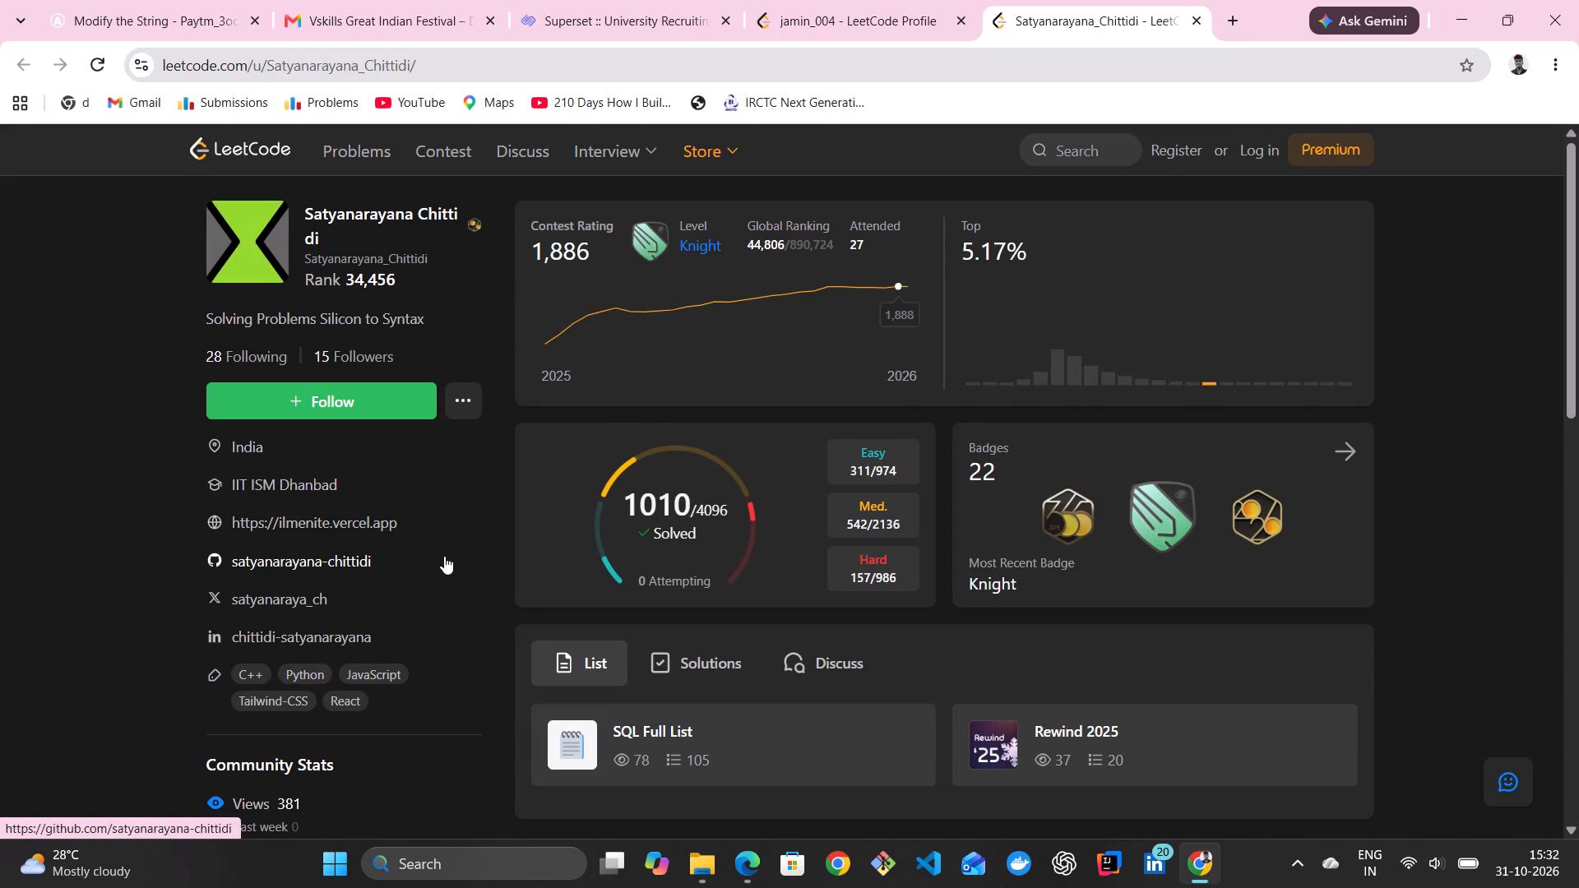
{"action": "scroll", "coordinate": [444, 556], "scroll_direction": "down", "scroll_amount": 4}
{"action": "scroll", "coordinate": [444, 557], "scroll_direction": "up", "scroll_amount": 4}
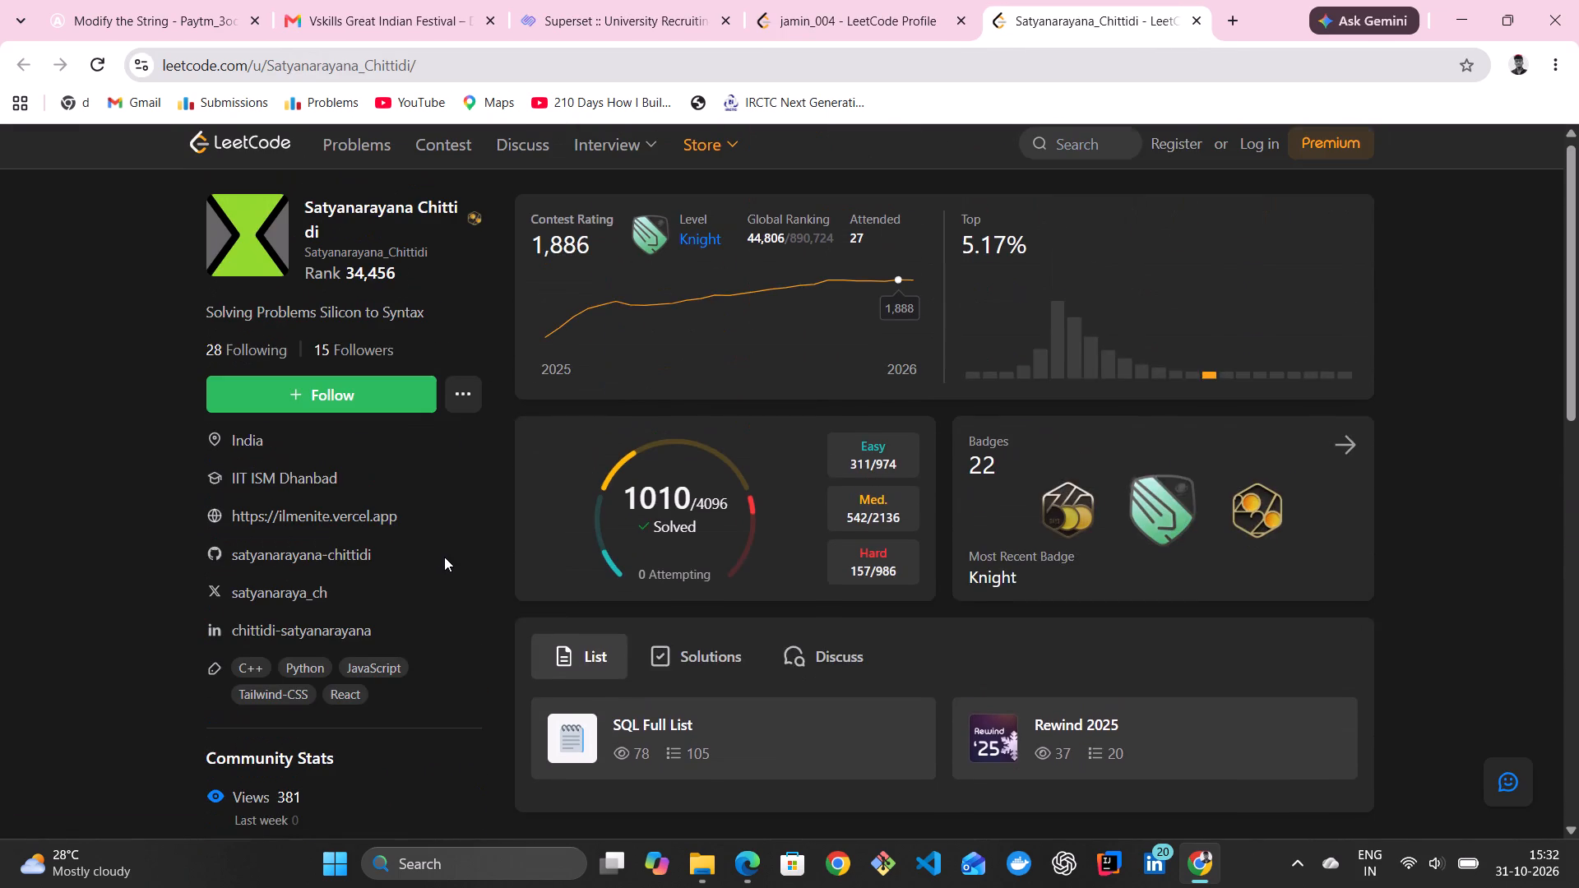
{"action": "scroll", "coordinate": [444, 557], "scroll_direction": "down", "scroll_amount": 4}
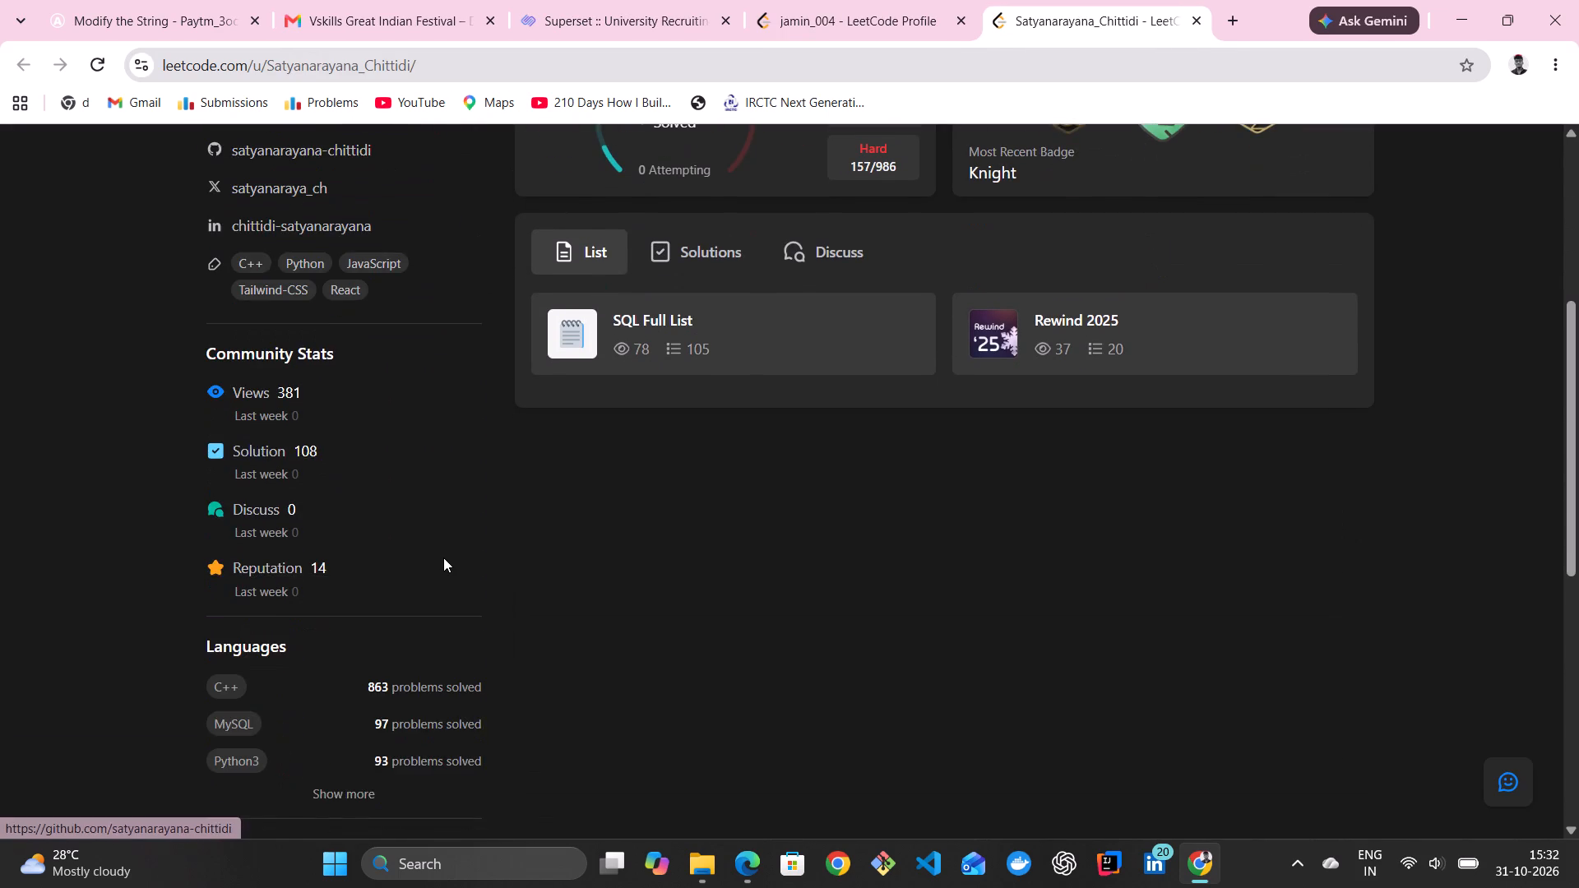
{"action": "scroll", "coordinate": [443, 557], "scroll_direction": "up", "scroll_amount": 5}
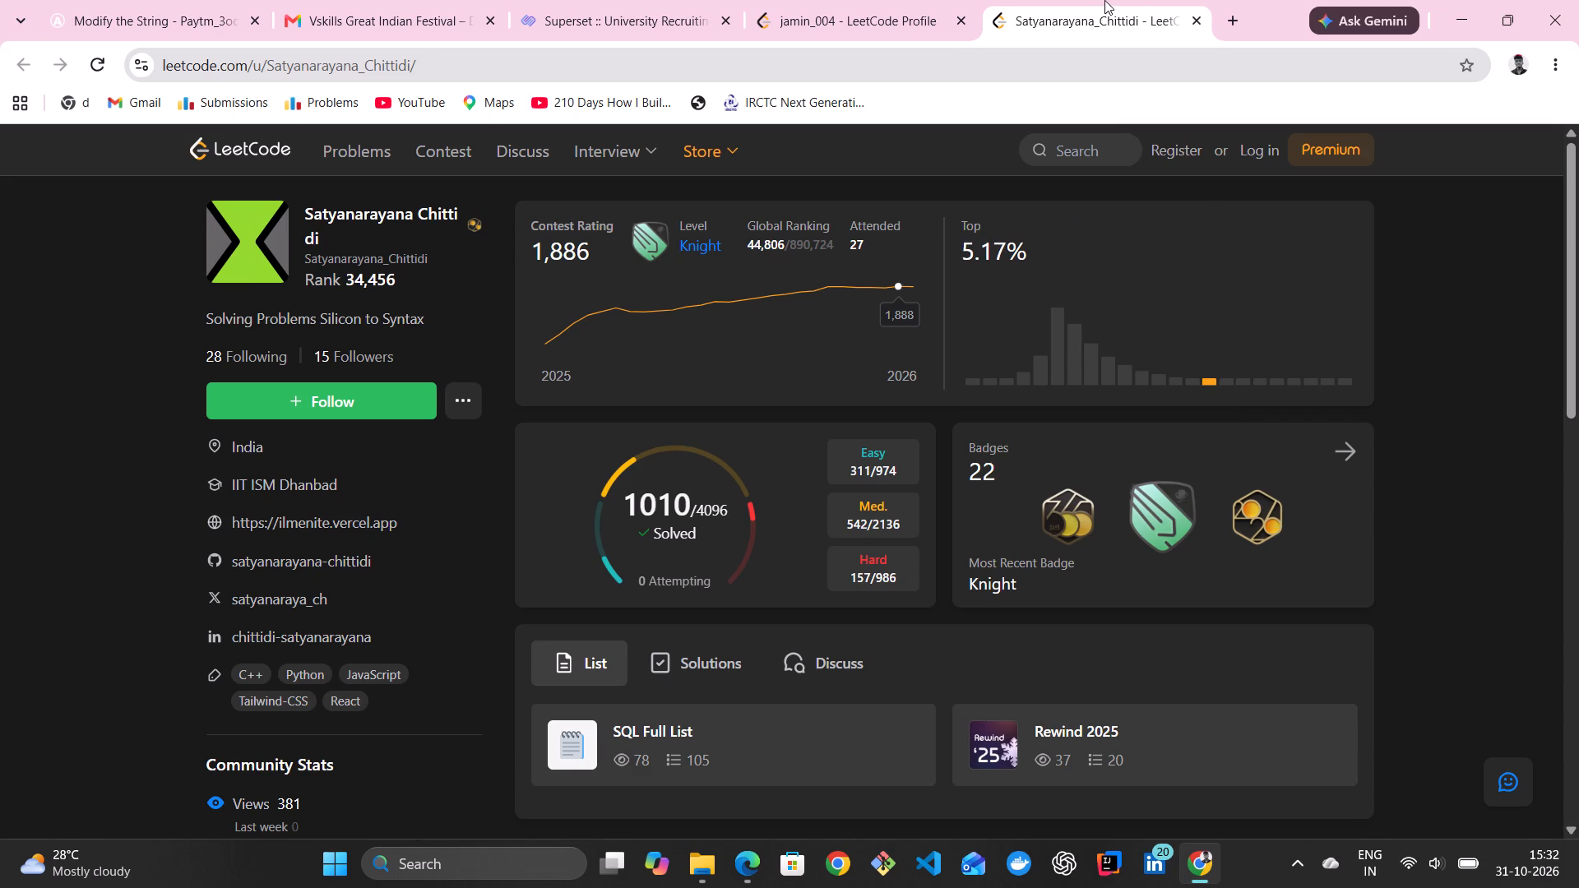
{"action": "left_click", "coordinate": [1193, 17]}
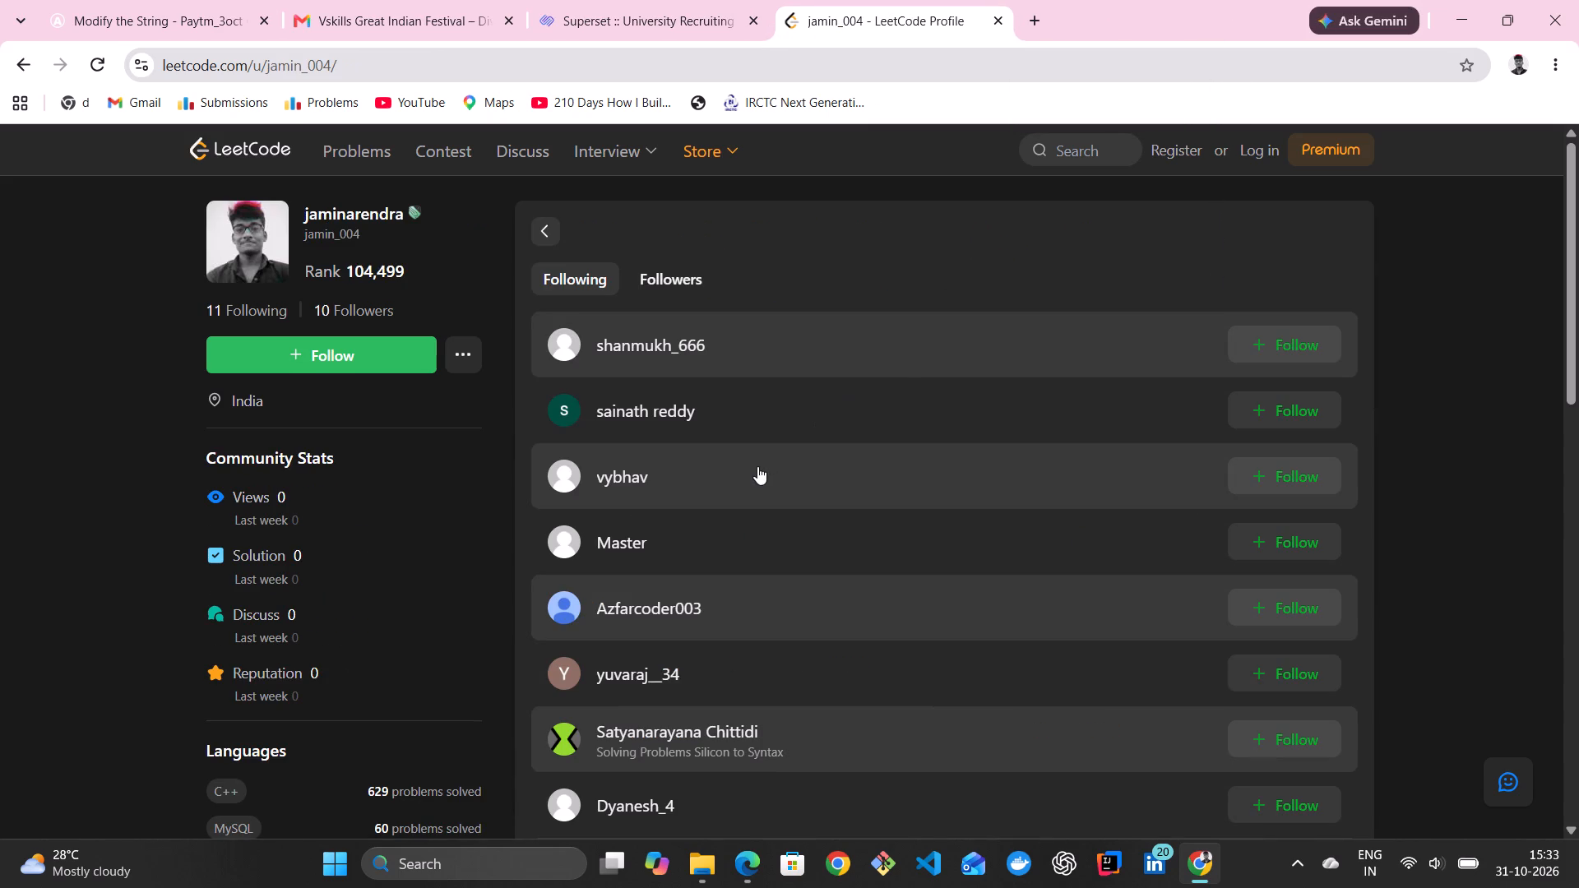
View the second followed profile's solved problems and submission activity, and close both LeetCode pages to return to the job profiles.
{"action": "left_click", "coordinate": [666, 414]}
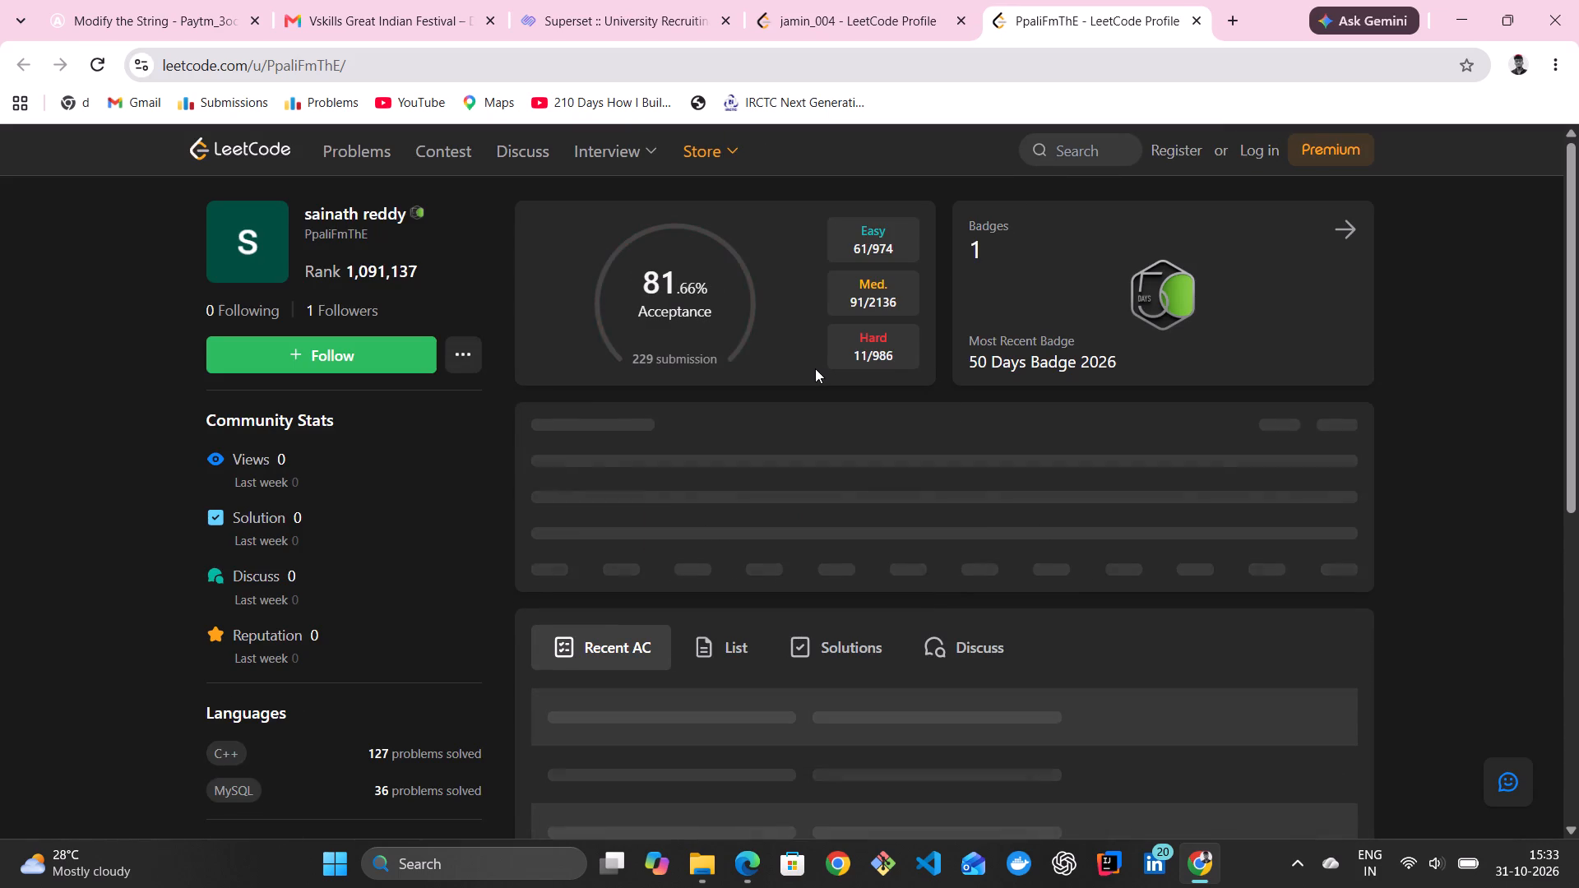
{"action": "scroll", "coordinate": [815, 368], "scroll_direction": "down", "scroll_amount": 2}
{"action": "scroll", "coordinate": [814, 369], "scroll_direction": "up", "scroll_amount": 1}
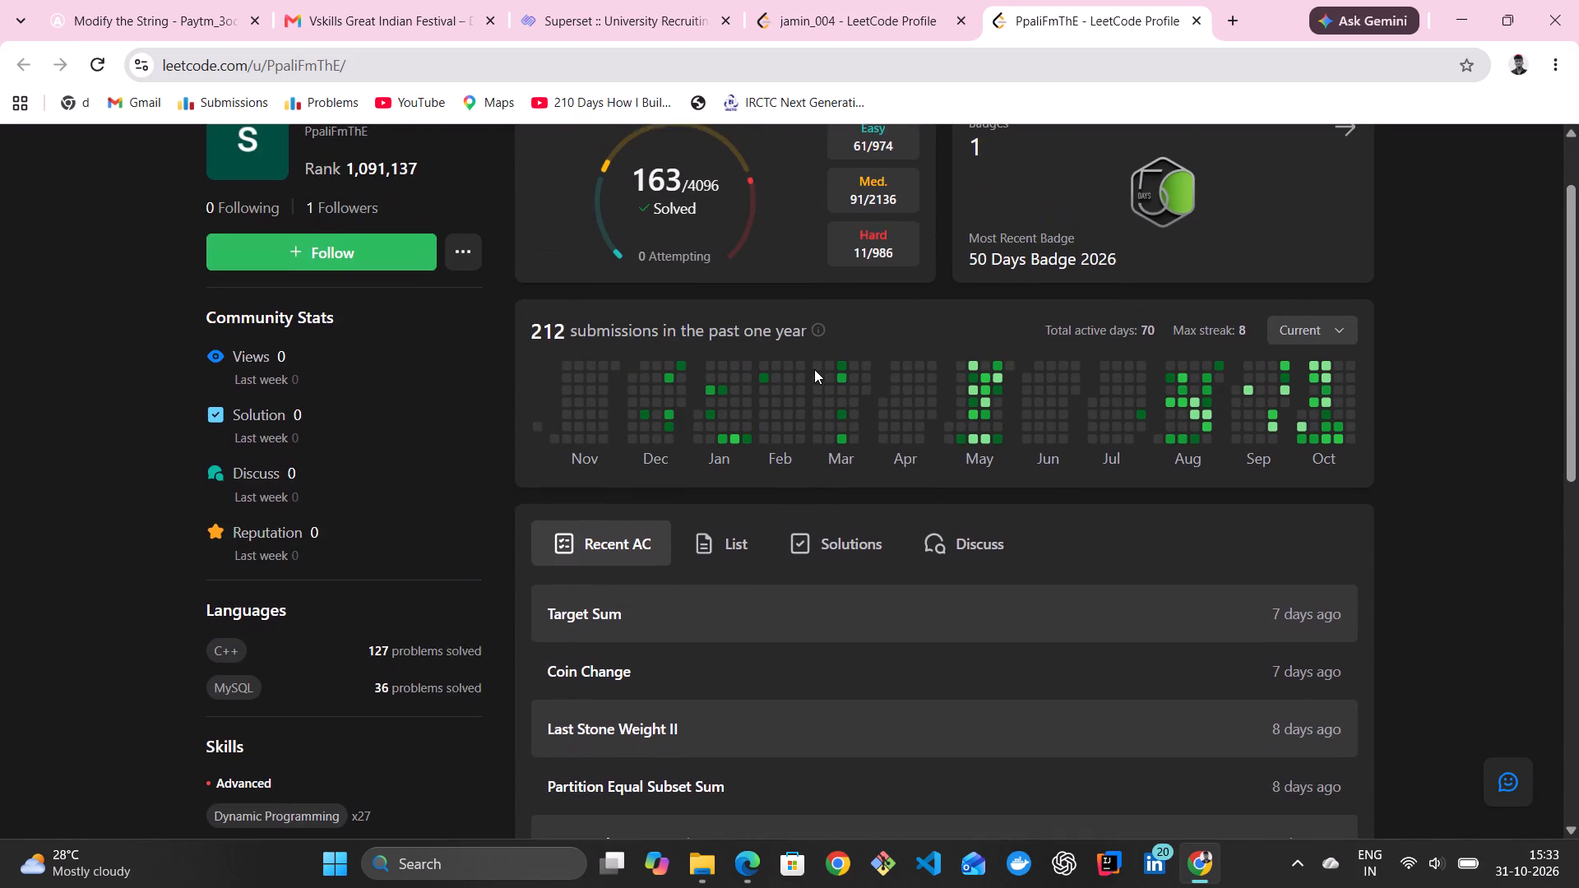
{"action": "scroll", "coordinate": [814, 369], "scroll_direction": "up", "scroll_amount": 5}
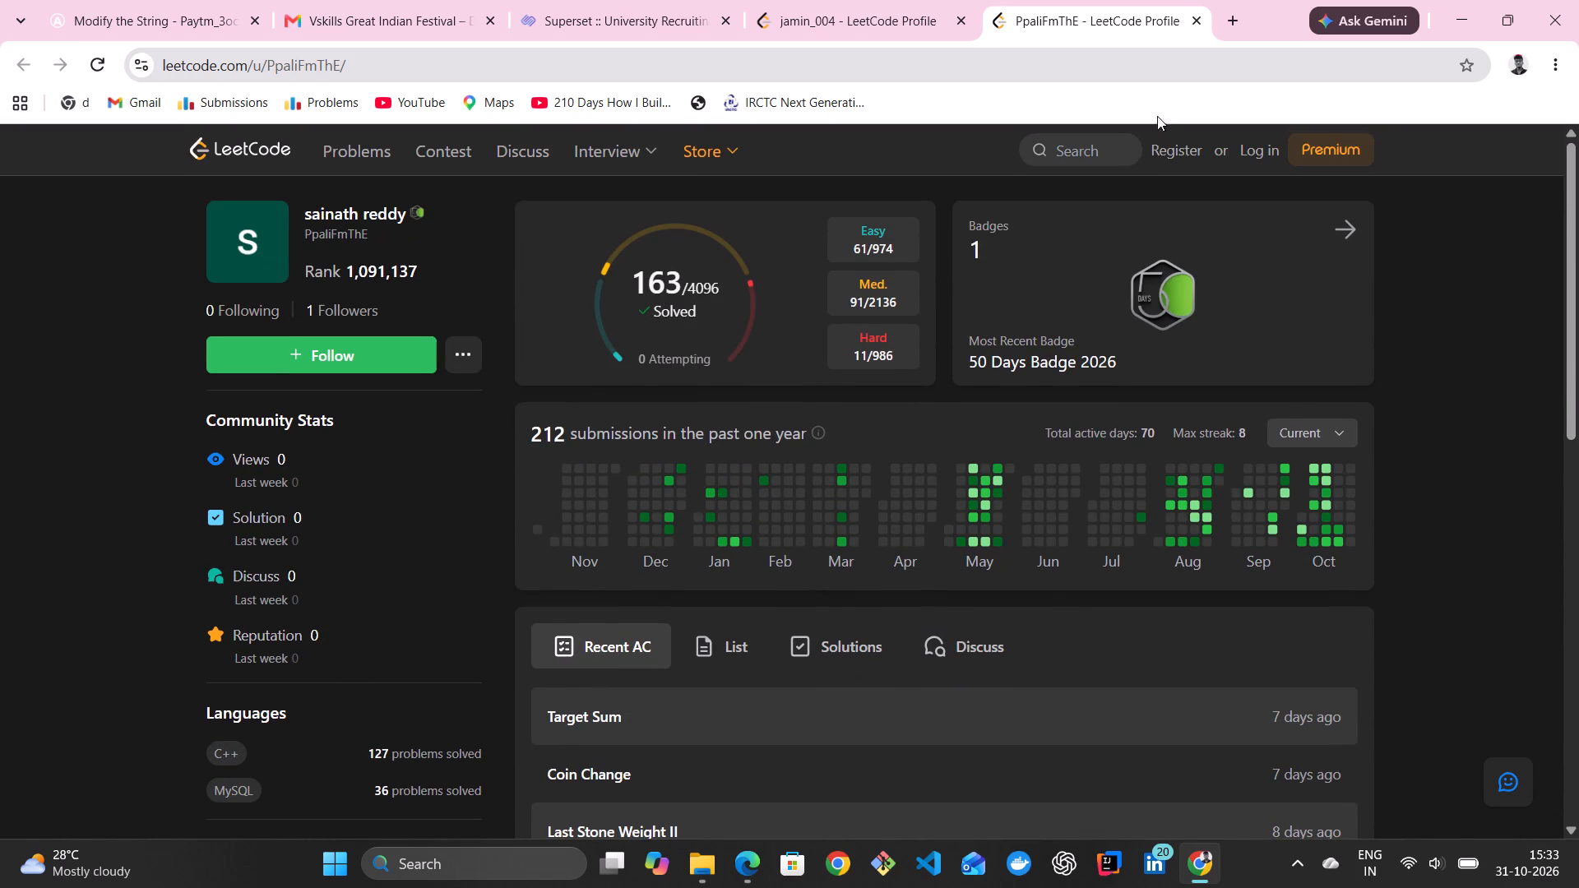
{"action": "left_click", "coordinate": [1197, 21]}
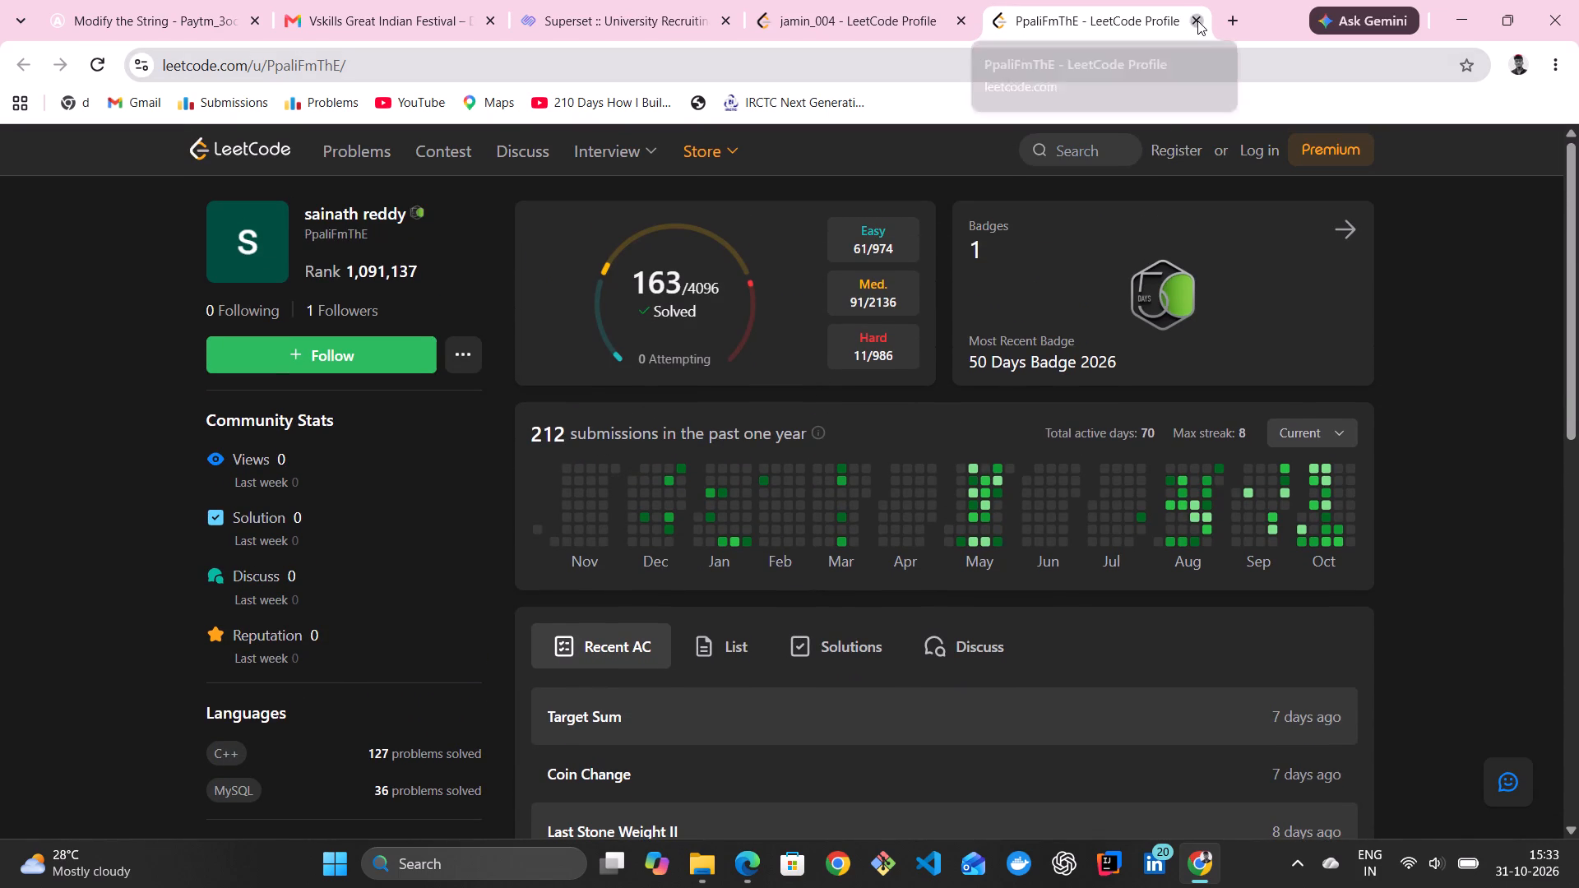
{"action": "left_click", "coordinate": [993, 17]}
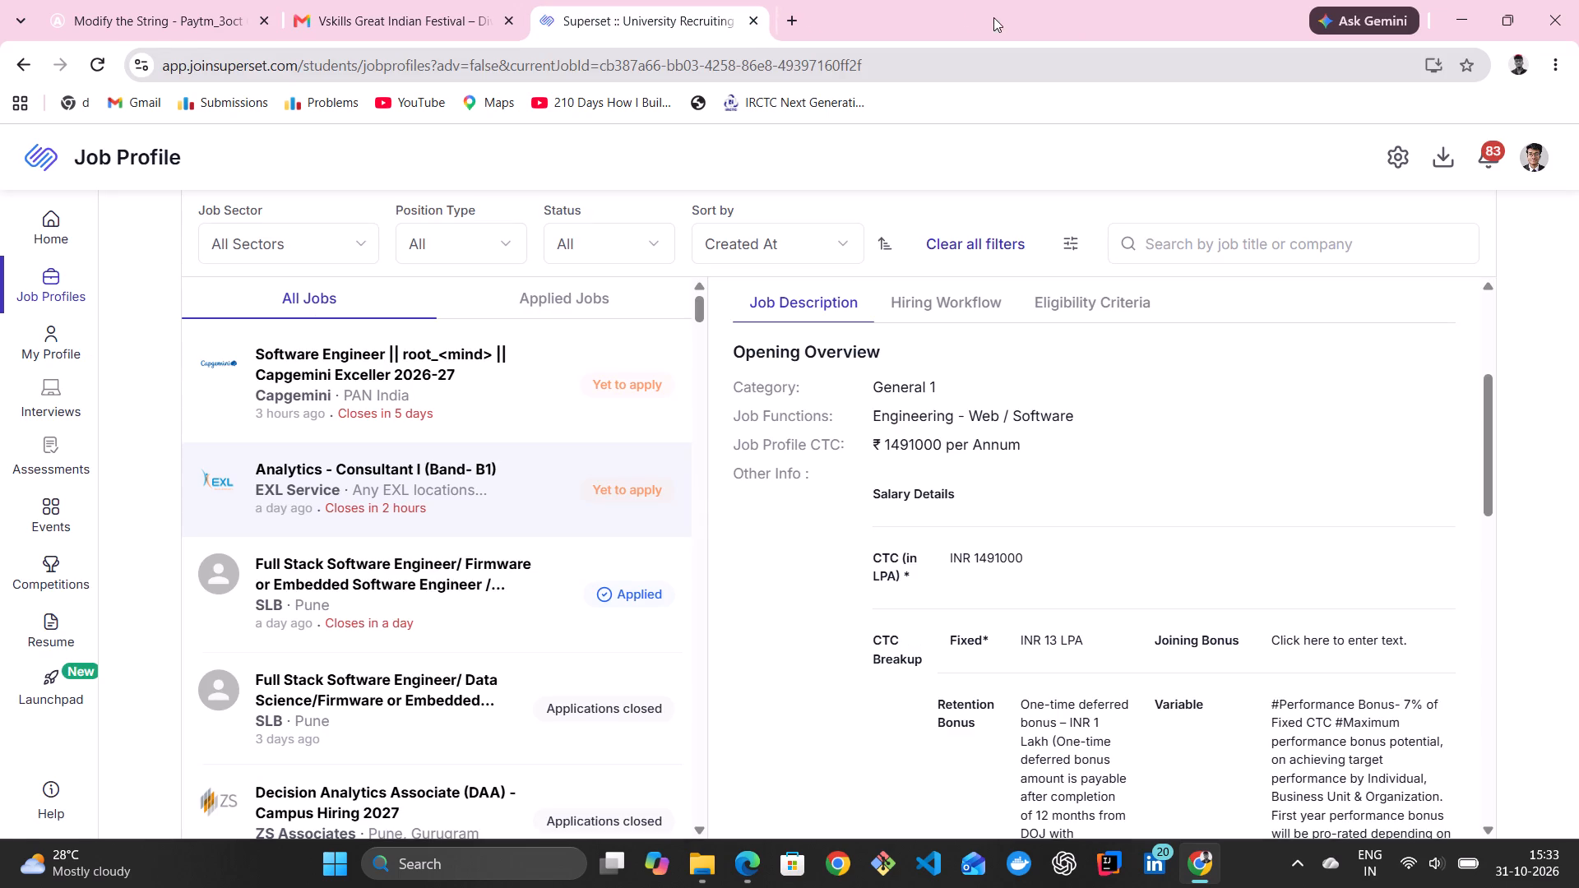
Examine the Hiring Workflow of EXL Service's Analytics - Consultant I (Band- B1) profile from application to offer.
{"action": "scroll", "coordinate": [762, 482], "scroll_direction": "up", "scroll_amount": 3}
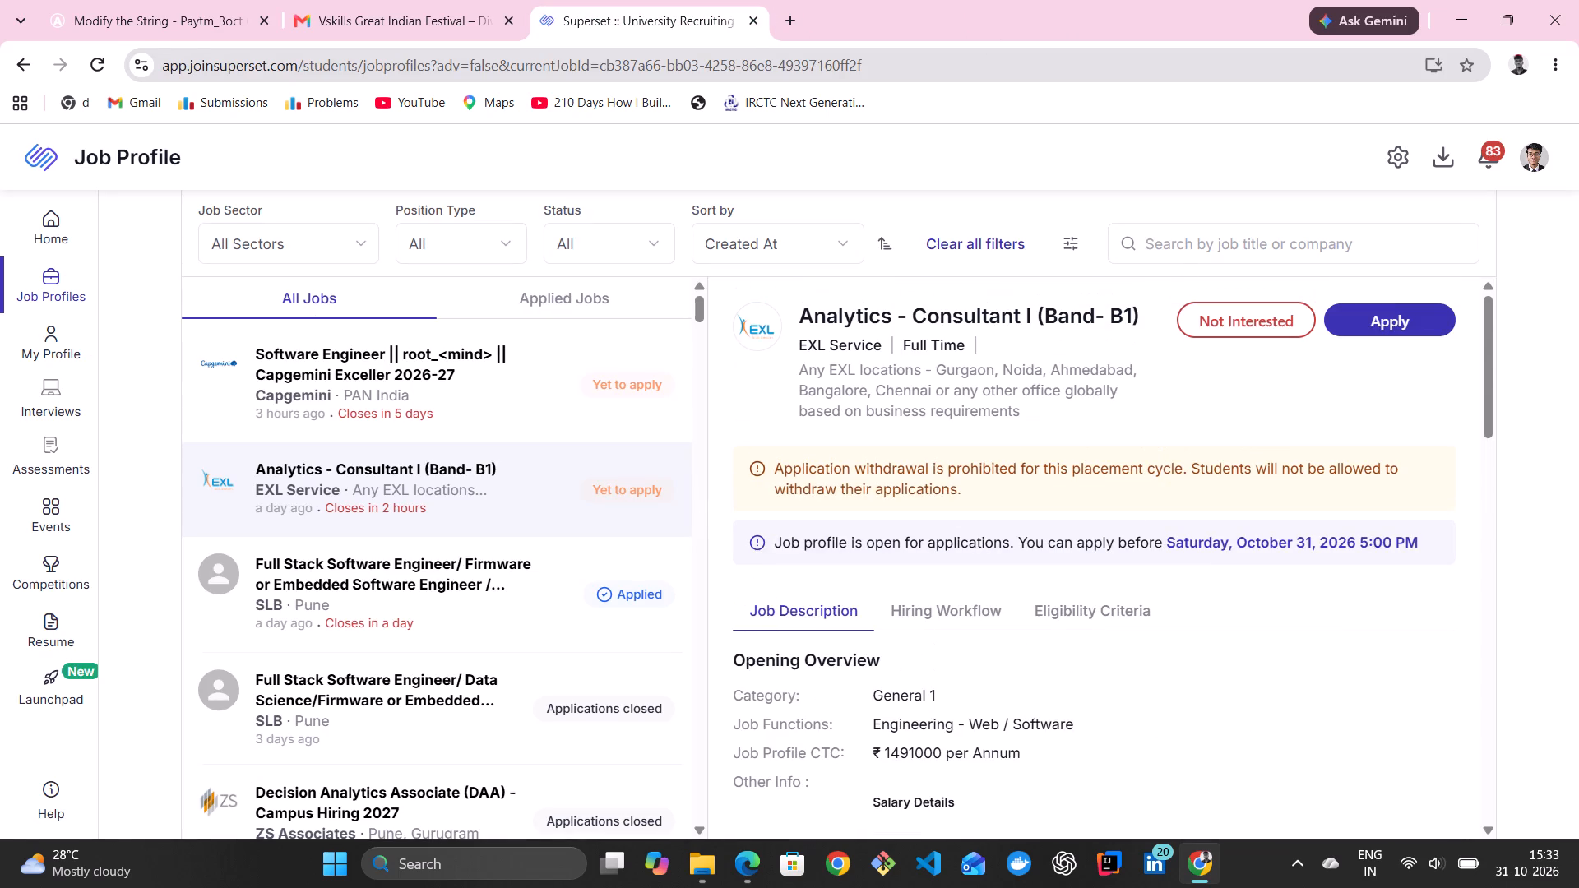
{"action": "scroll", "coordinate": [762, 482], "scroll_direction": "up", "scroll_amount": 1}
{"action": "left_click", "coordinate": [979, 608]}
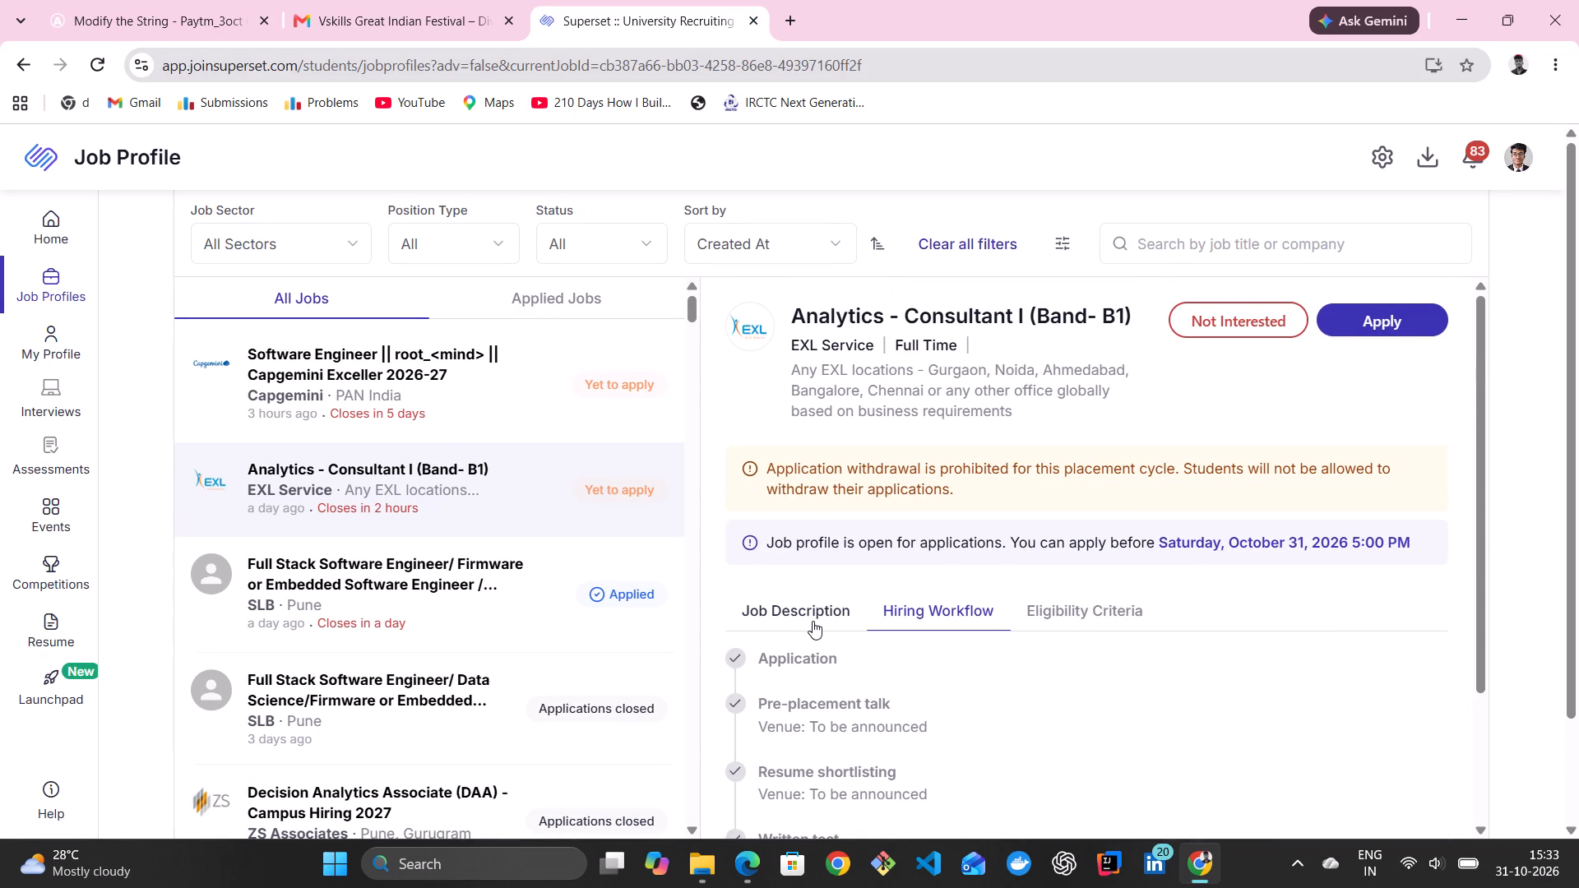
{"action": "scroll", "coordinate": [823, 623], "scroll_direction": "down", "scroll_amount": 3}
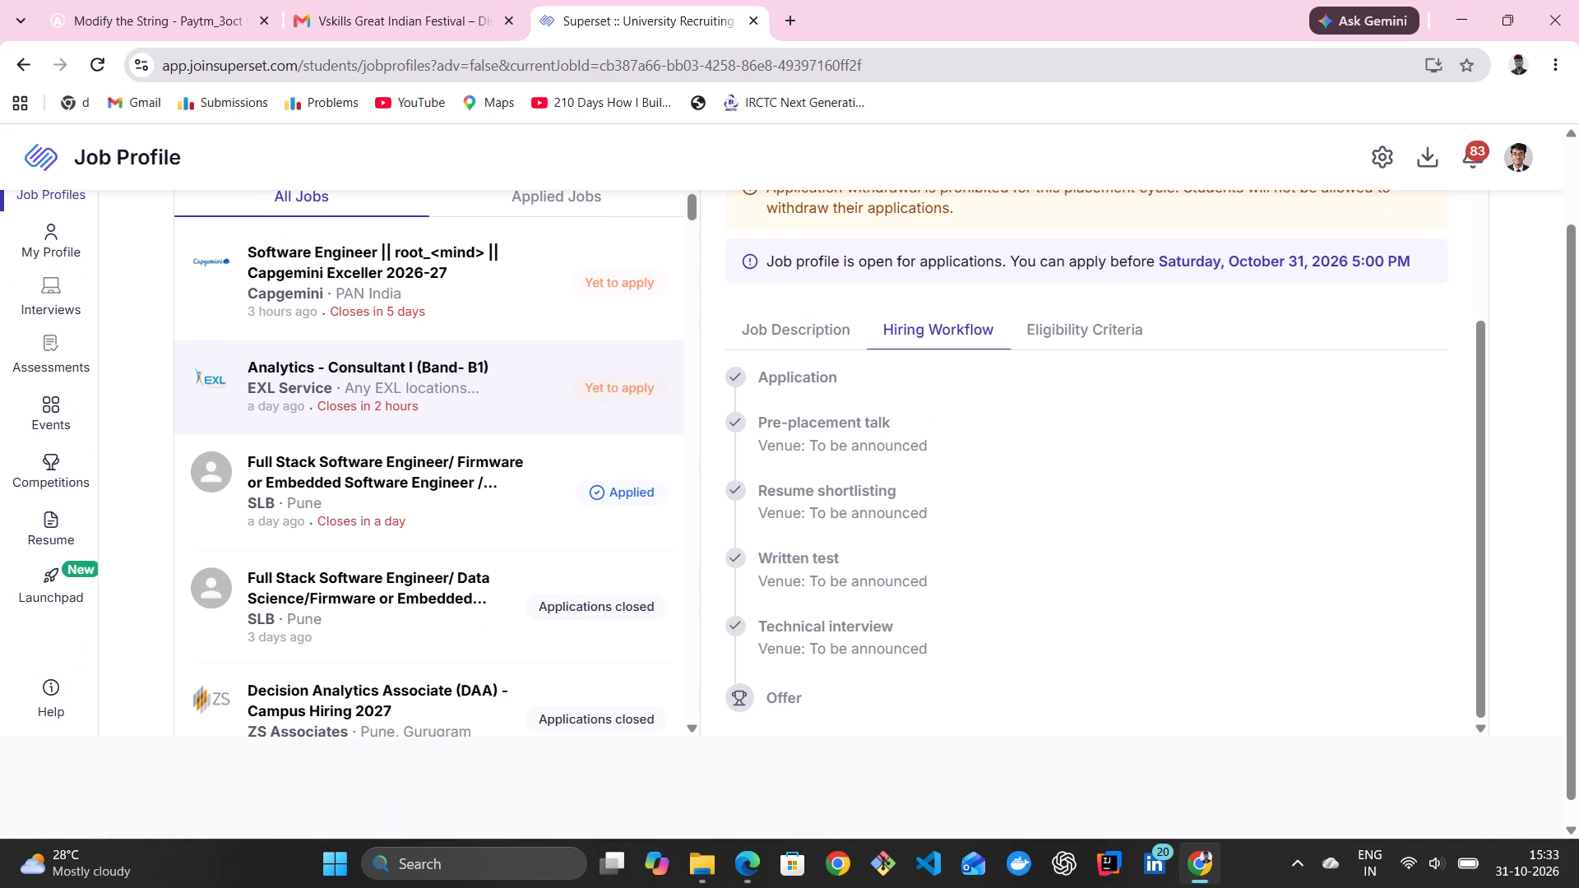
{"action": "scroll", "coordinate": [821, 628], "scroll_direction": "up", "scroll_amount": 8}
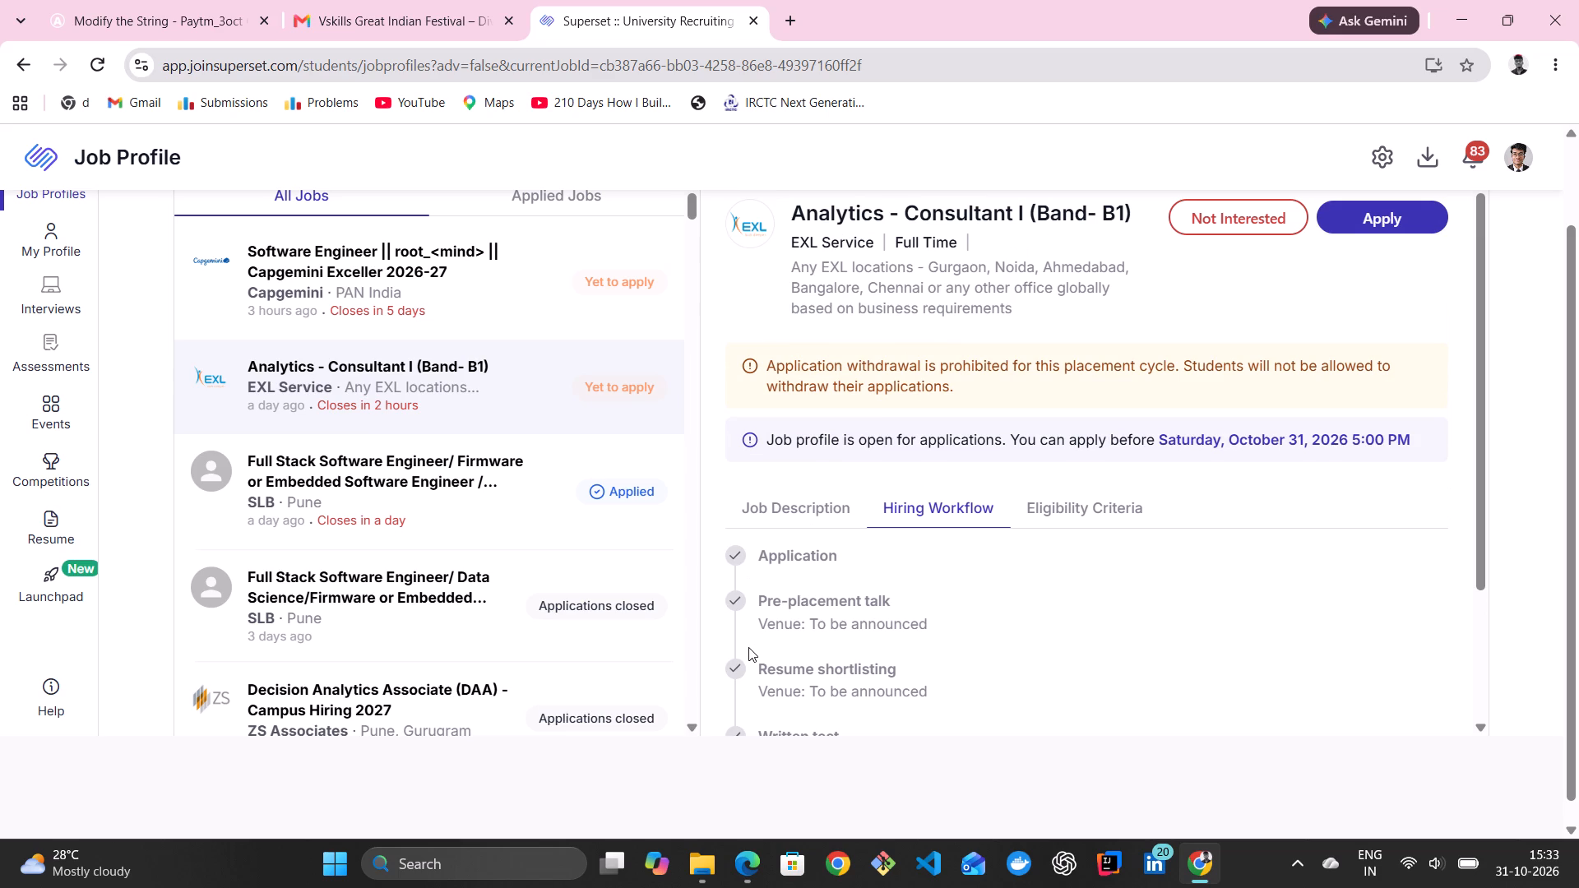
{"action": "scroll", "coordinate": [748, 647], "scroll_direction": "up", "scroll_amount": 5}
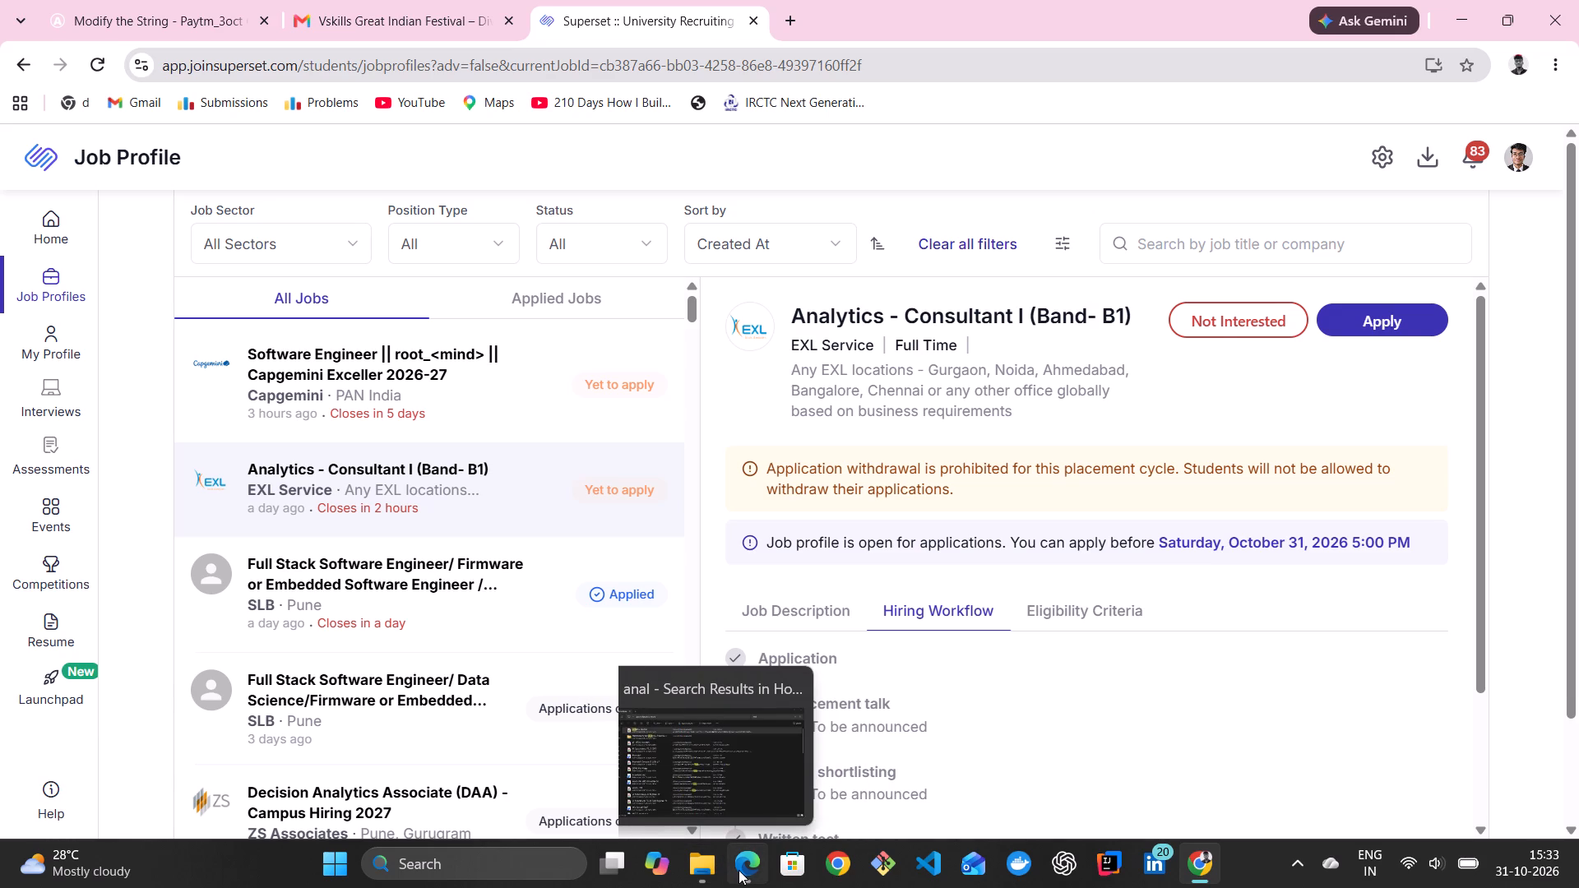
Switch to the Overleaf resume in Edge and delete the Courses entry with its preceding line break from the Technical Skills in skills.tex.
{"action": "left_click", "coordinate": [739, 870]}
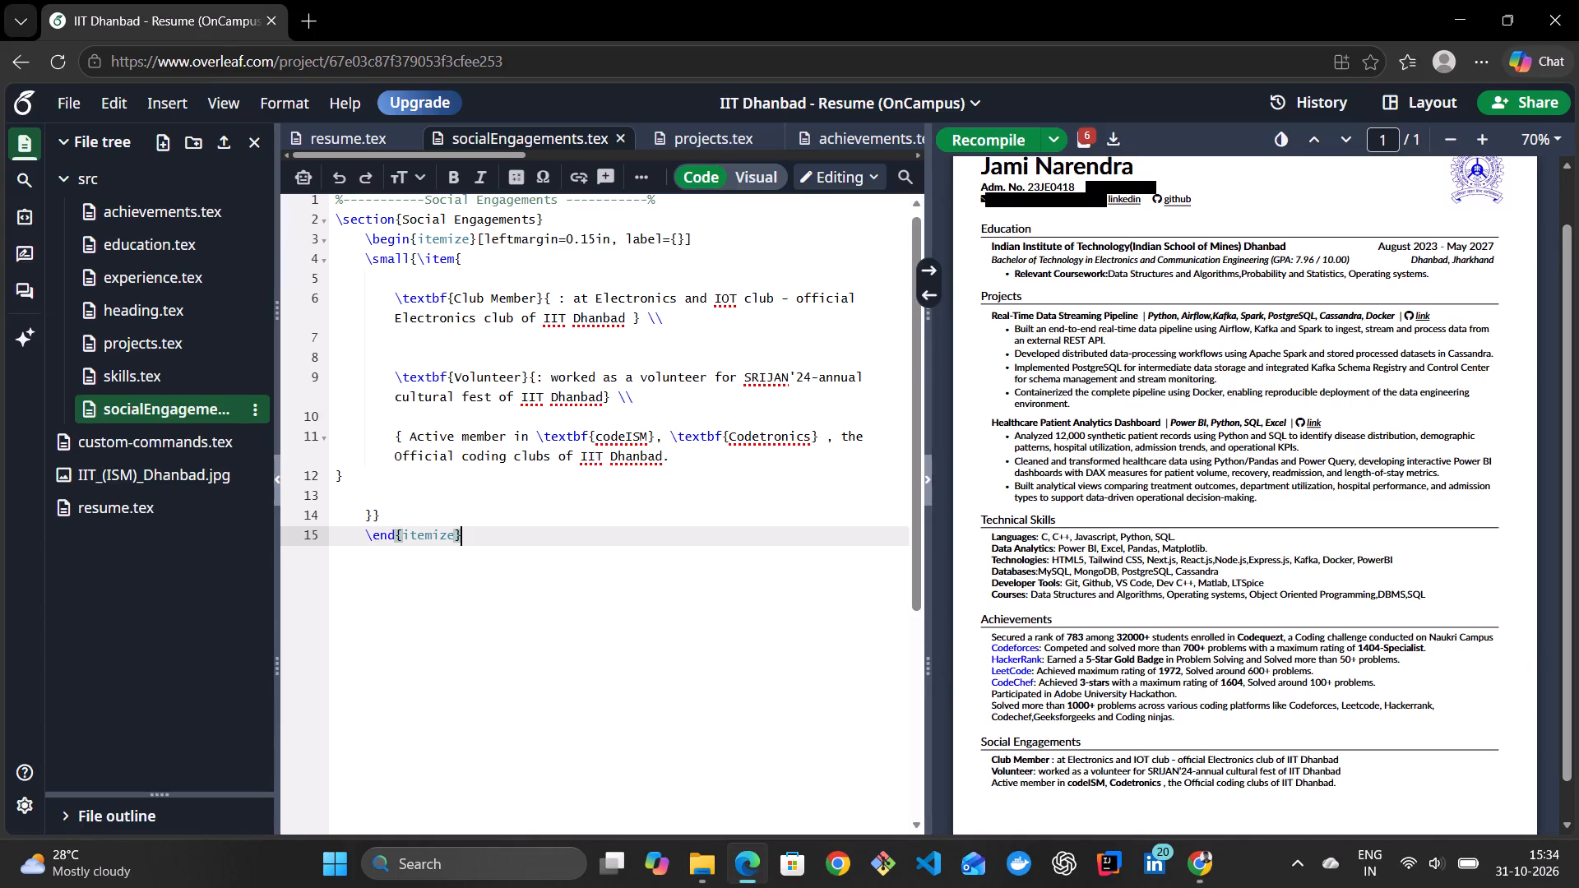
{"action": "scroll", "coordinate": [1366, 442], "scroll_direction": "up", "scroll_amount": 1}
{"action": "scroll", "coordinate": [1366, 442], "scroll_direction": "down", "scroll_amount": 2}
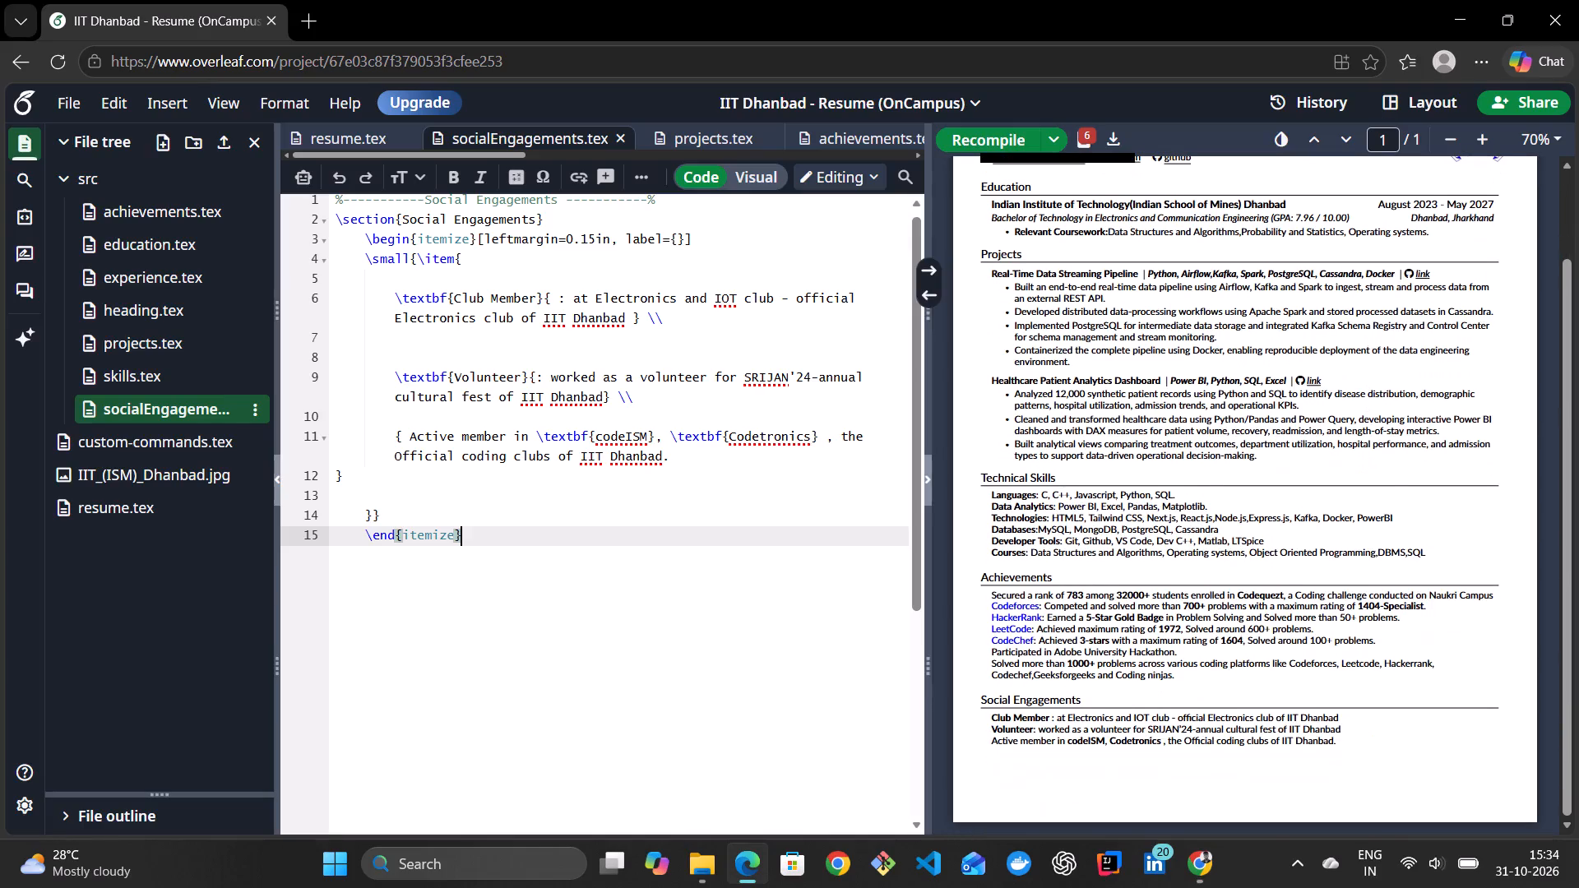
{"action": "scroll", "coordinate": [1366, 442], "scroll_direction": "down", "scroll_amount": 5}
{"action": "scroll", "coordinate": [592, 549], "scroll_direction": "up", "scroll_amount": 2}
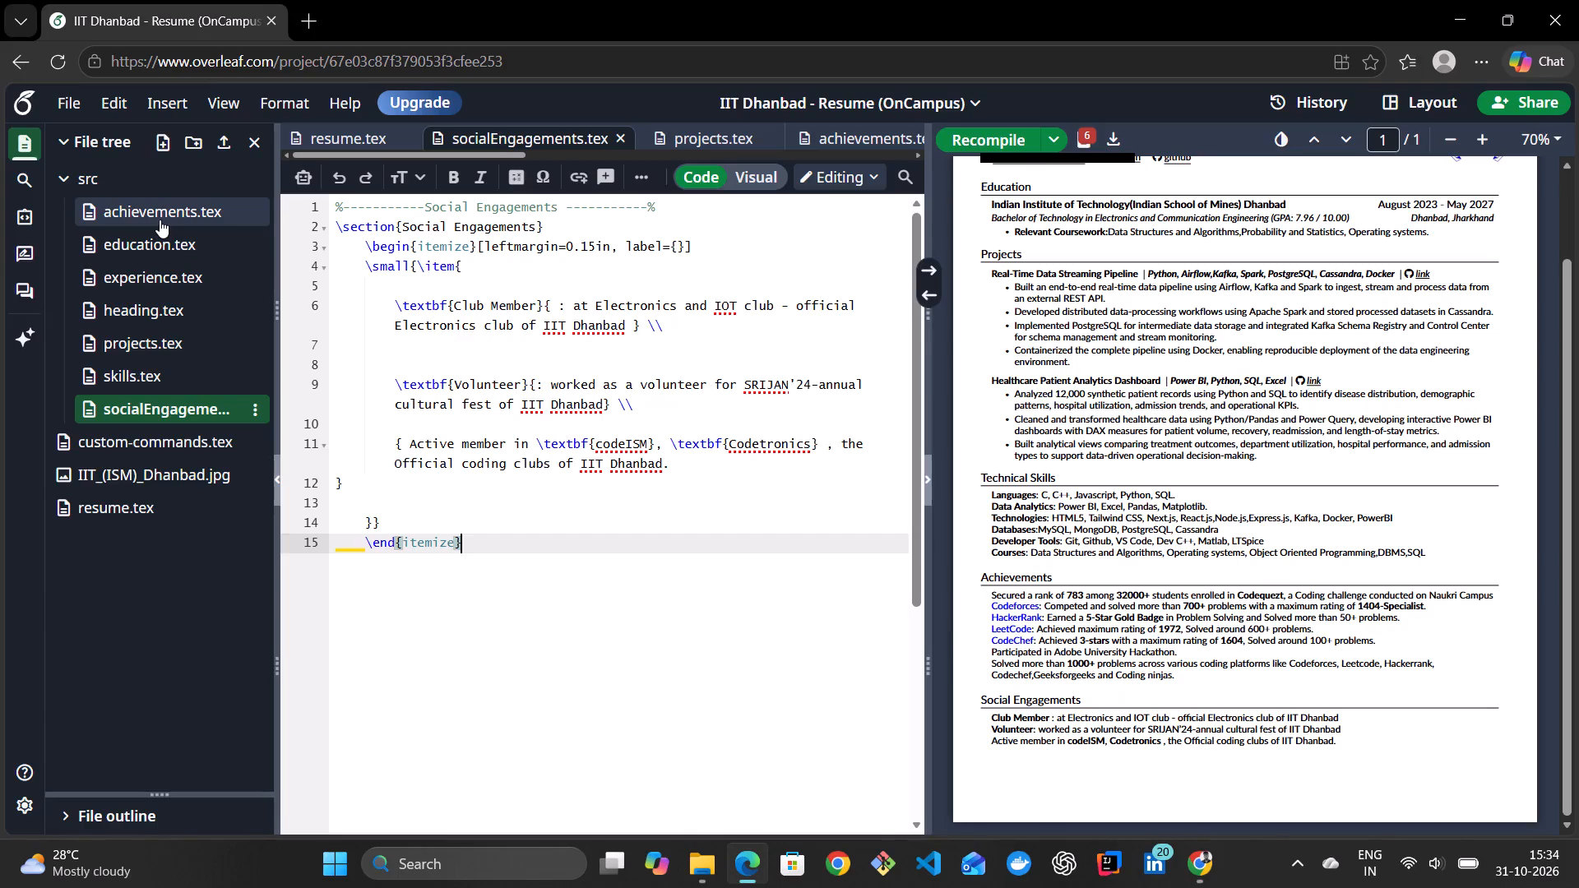
{"action": "left_click", "coordinate": [127, 374]}
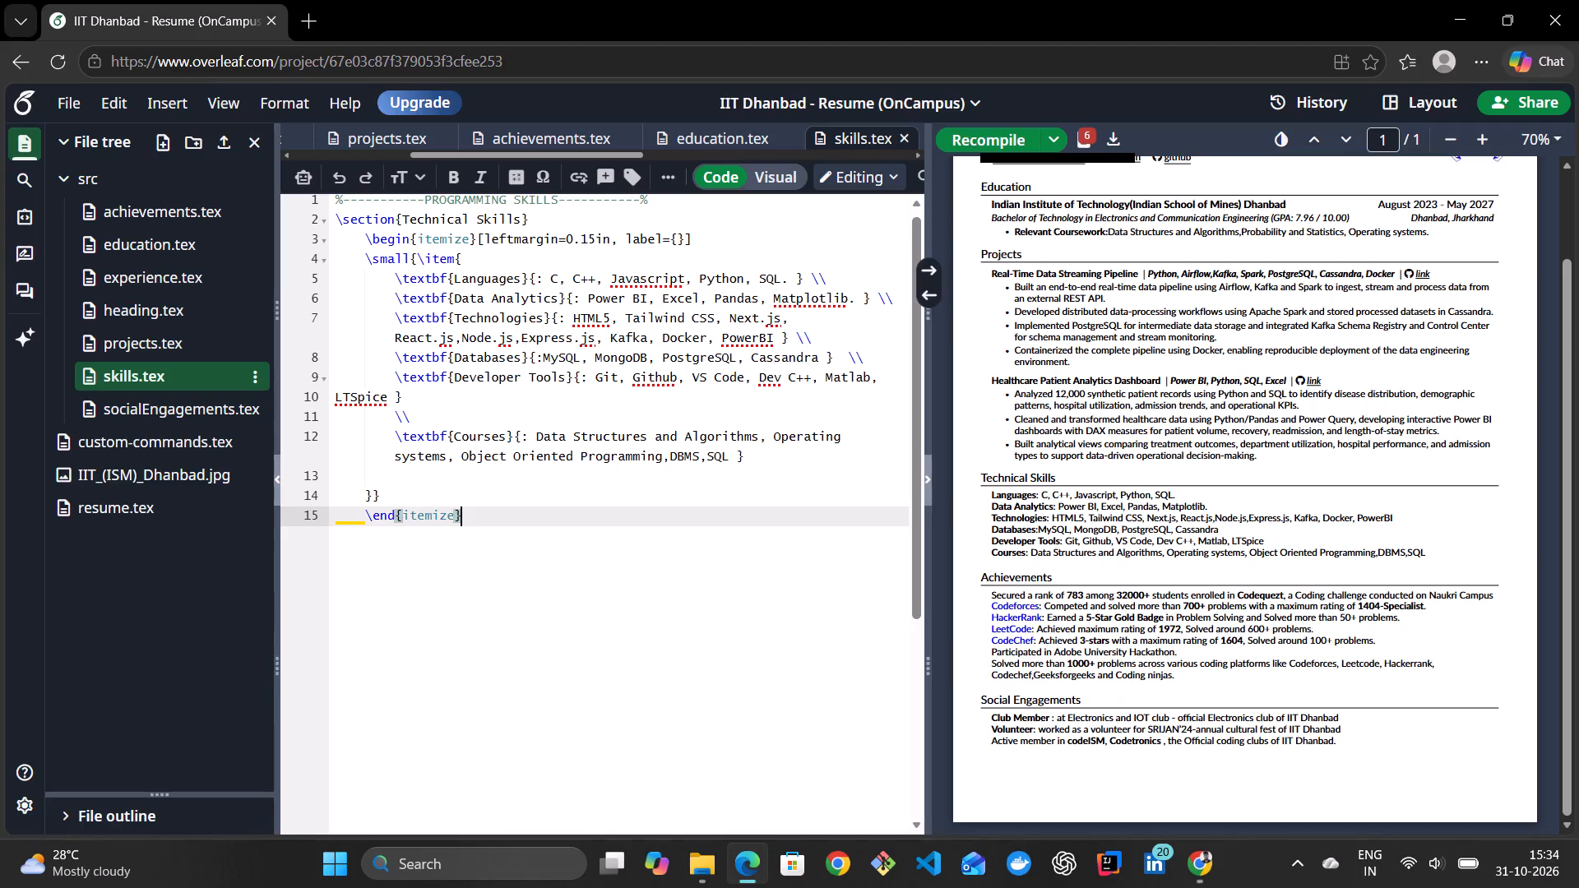
{"action": "left_click_drag", "start_coordinate": [761, 458], "coordinate": [568, 405]}
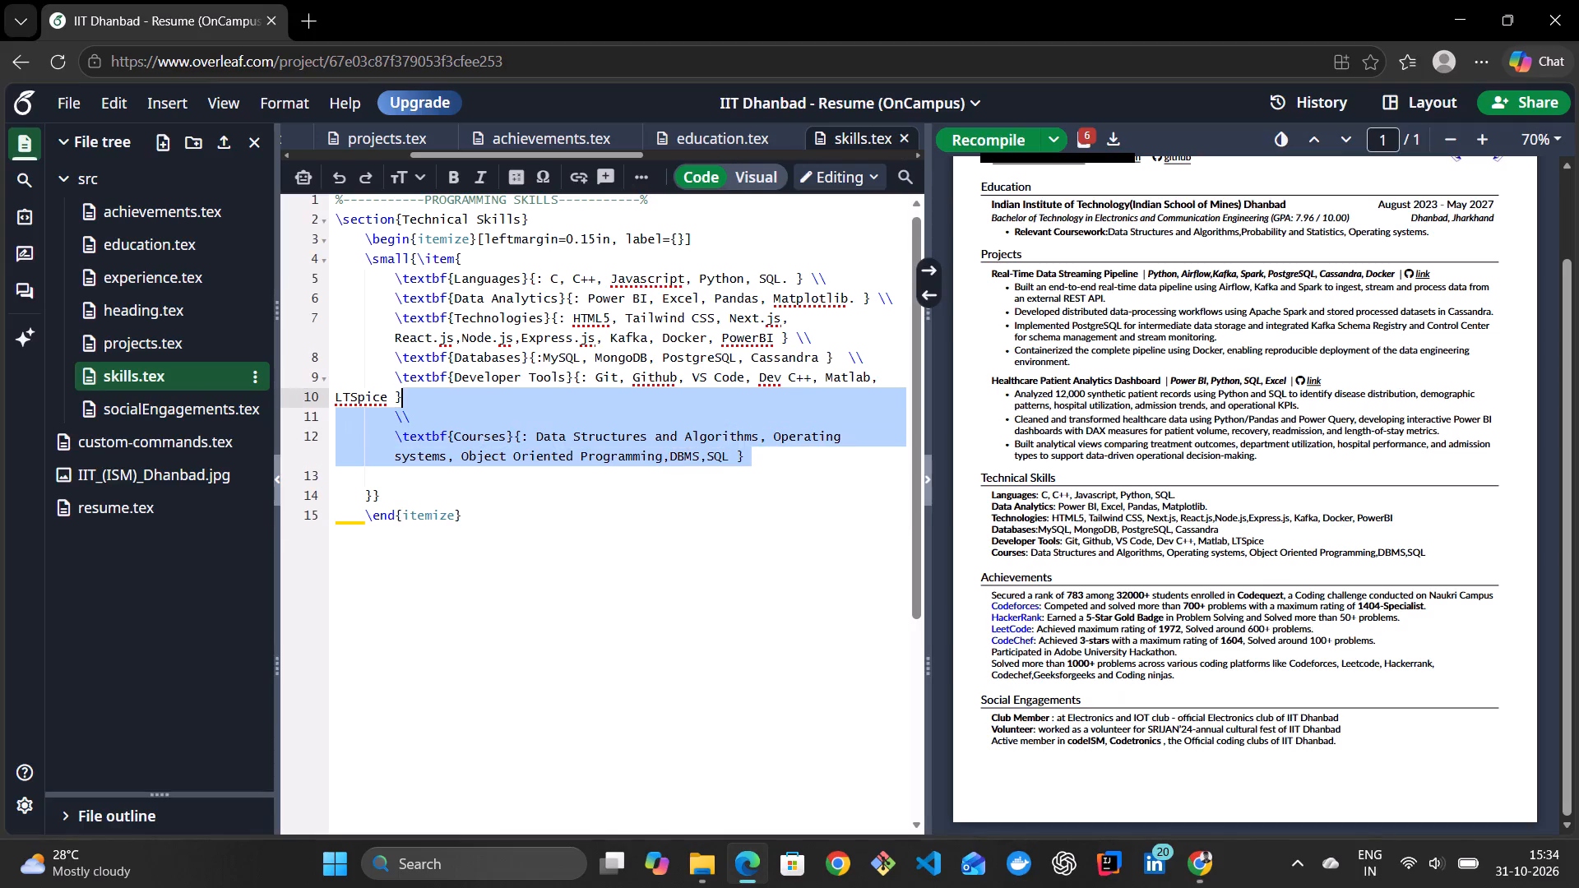
{"action": "left_click_drag", "start_coordinate": [568, 405], "coordinate": [396, 413]}
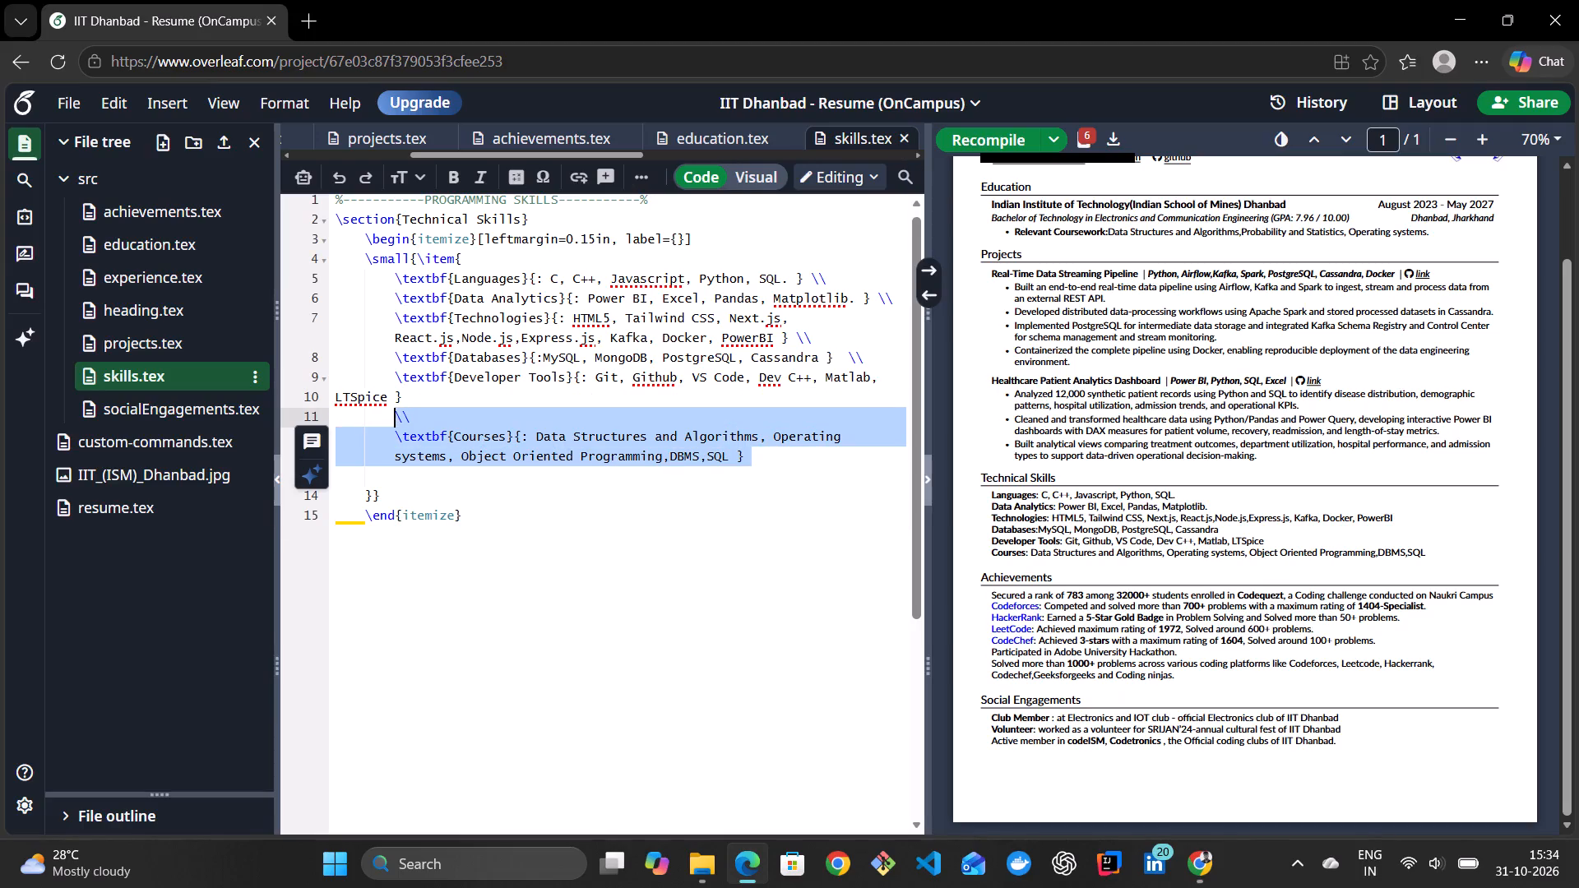
{"action": "key", "text": "BackSpace"}
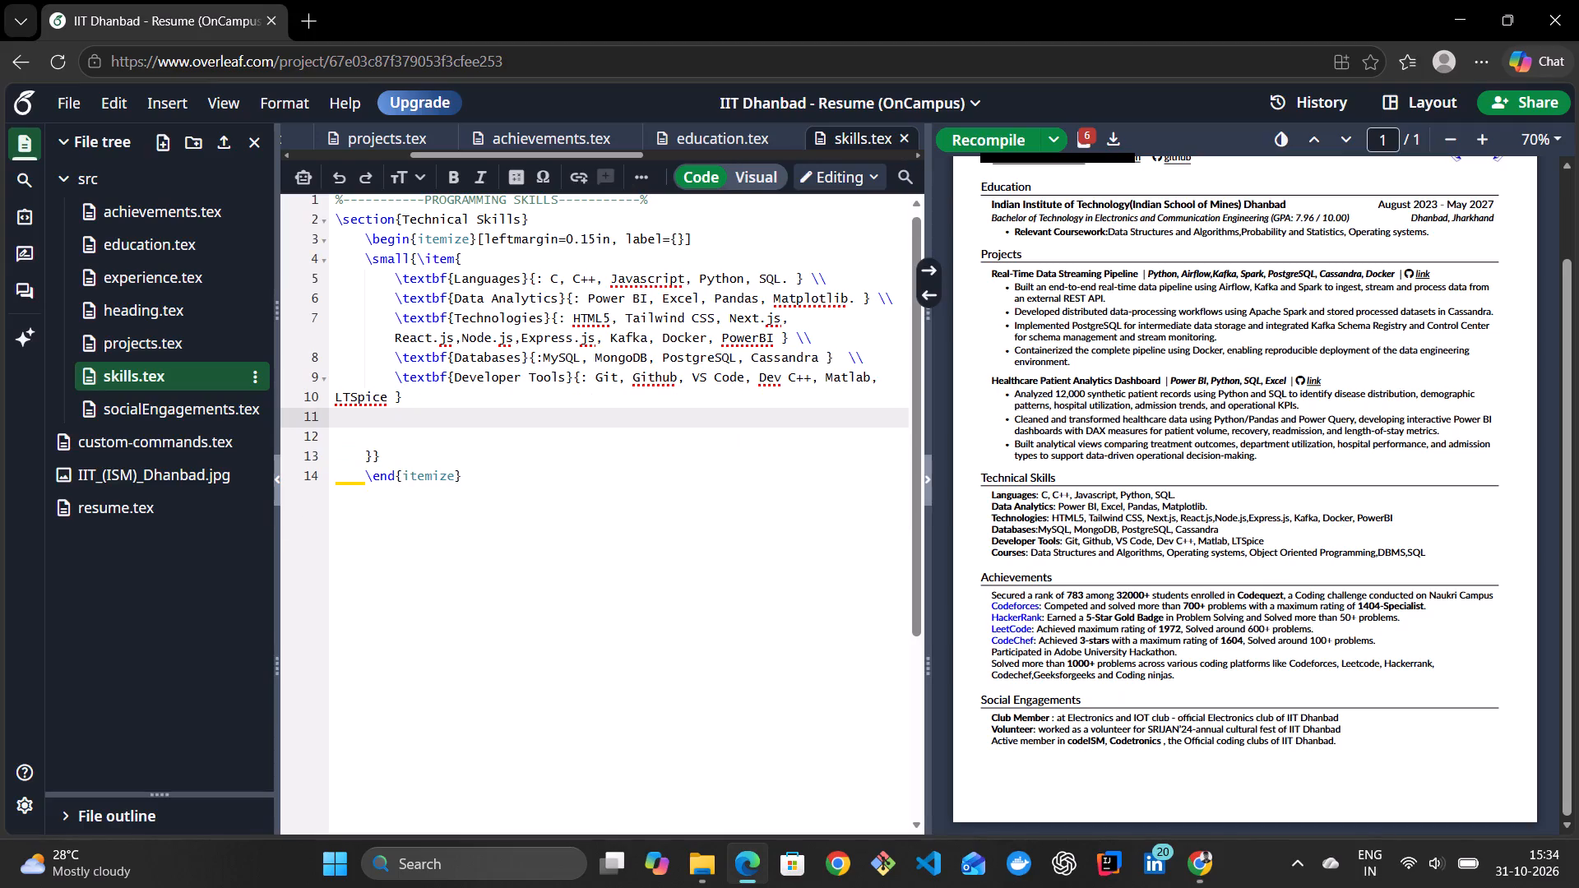
Check the remaining Technical Skills source and recompile the resume PDF.
{"action": "scroll", "coordinate": [570, 395], "scroll_direction": "up", "scroll_amount": 1}
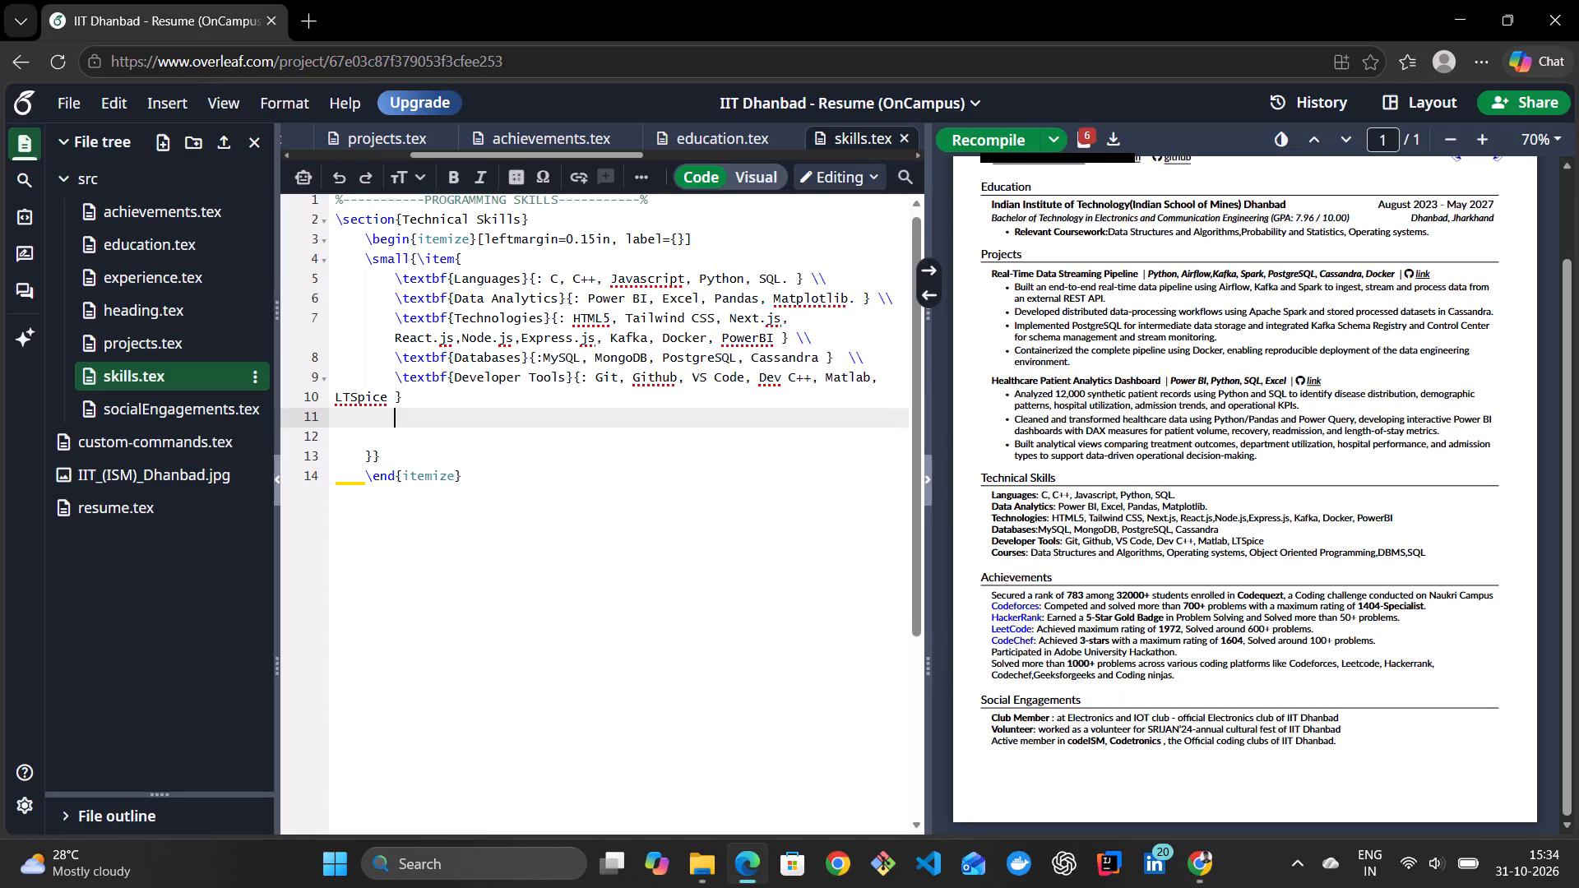
{"action": "left_click", "coordinate": [591, 346]}
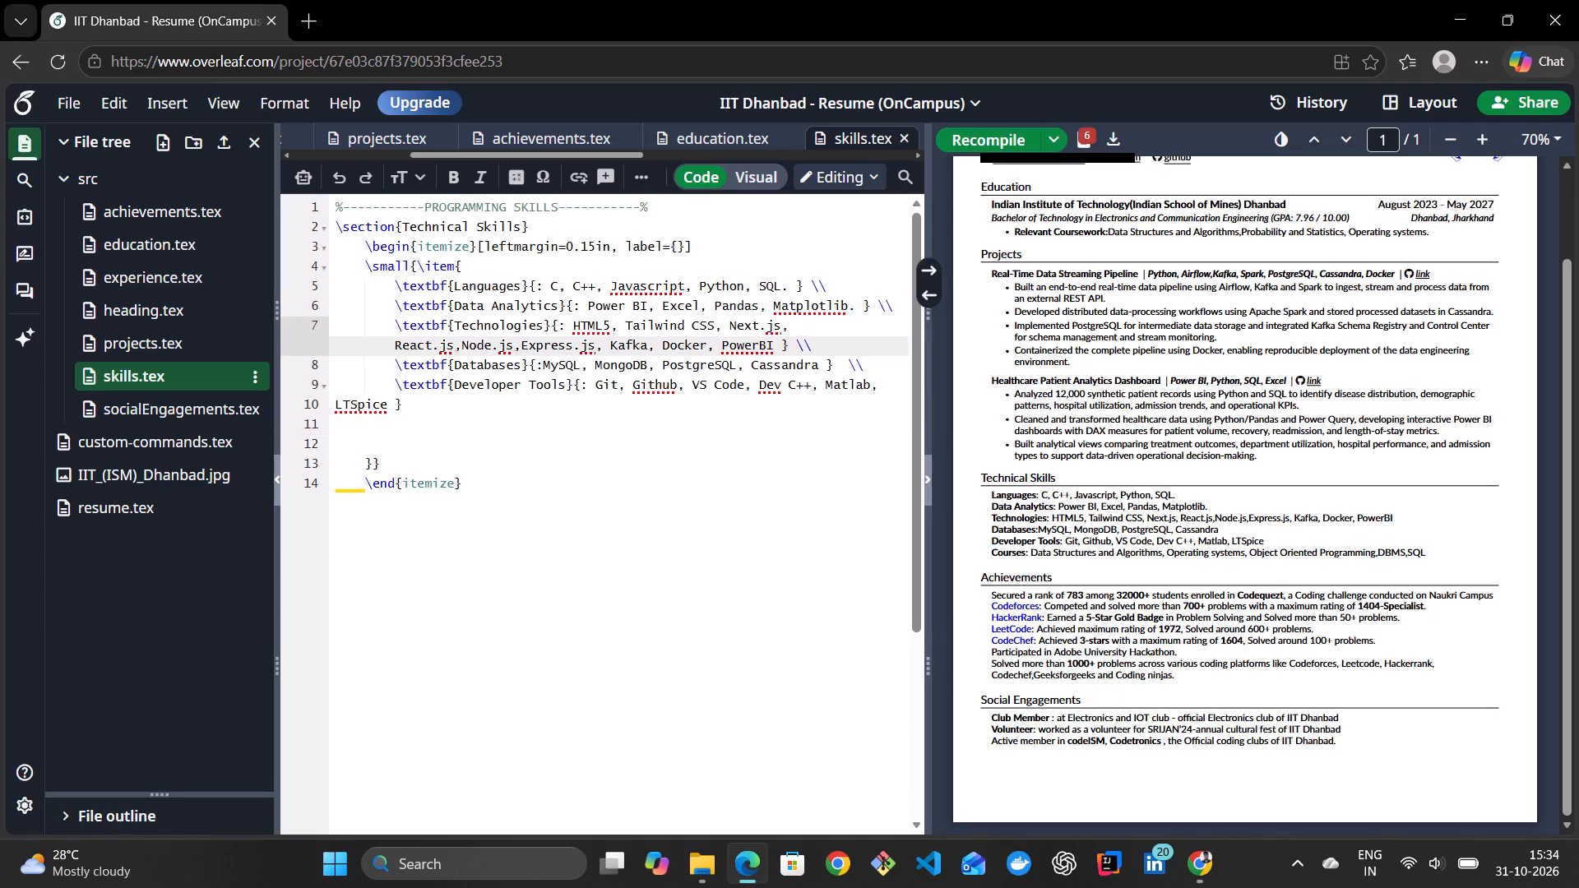
{"action": "left_click", "coordinate": [593, 346]}
{"action": "scroll", "coordinate": [599, 394], "scroll_direction": "up", "scroll_amount": 3}
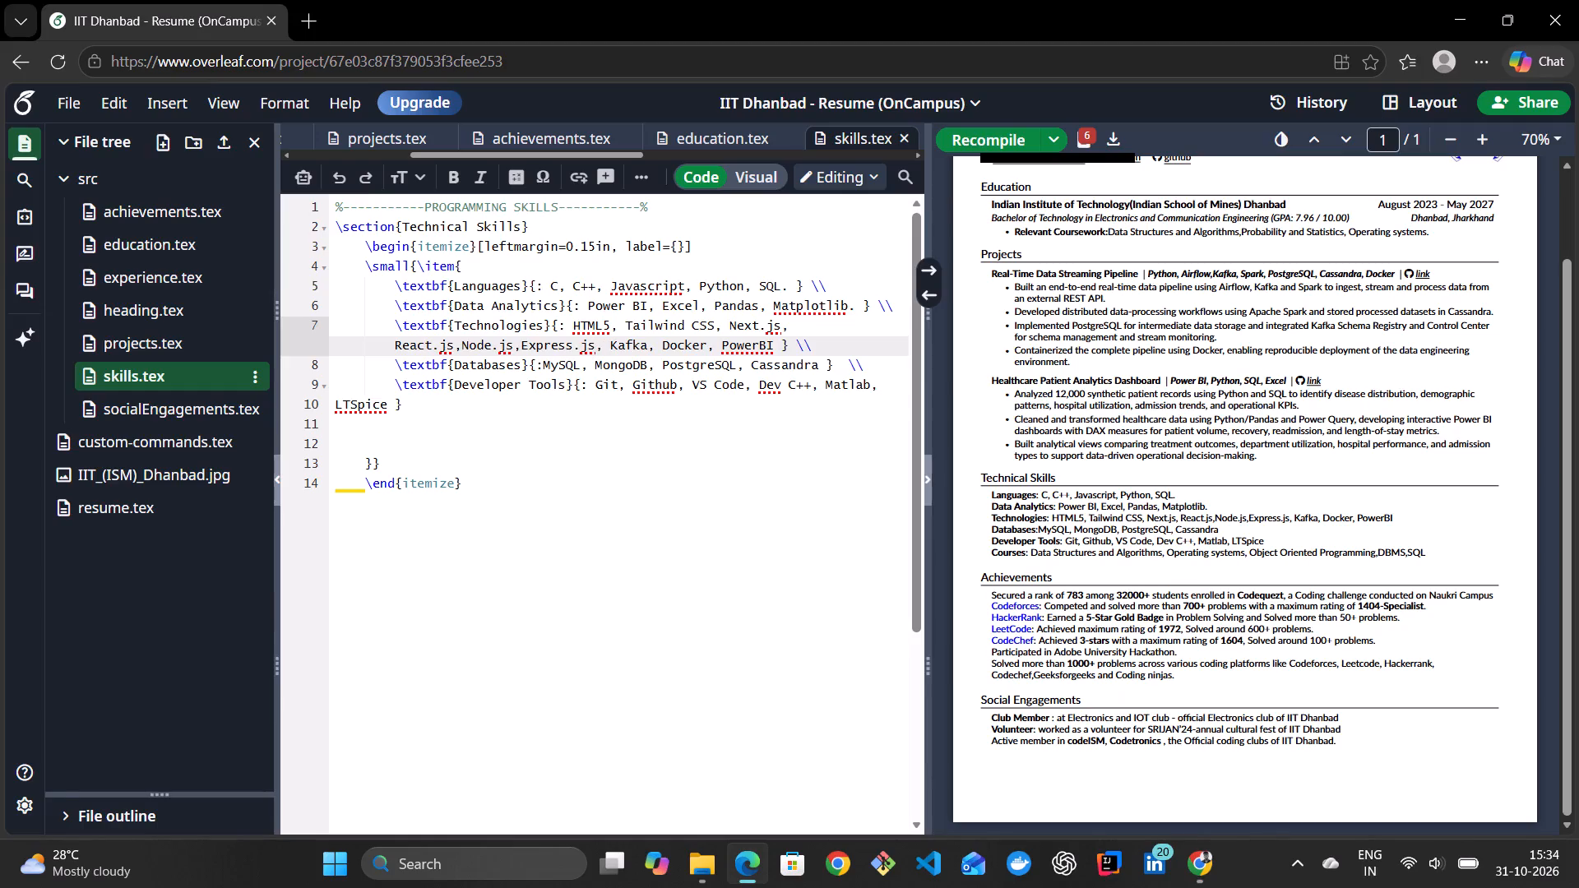
{"action": "scroll", "coordinate": [644, 372], "scroll_direction": "up", "scroll_amount": 3}
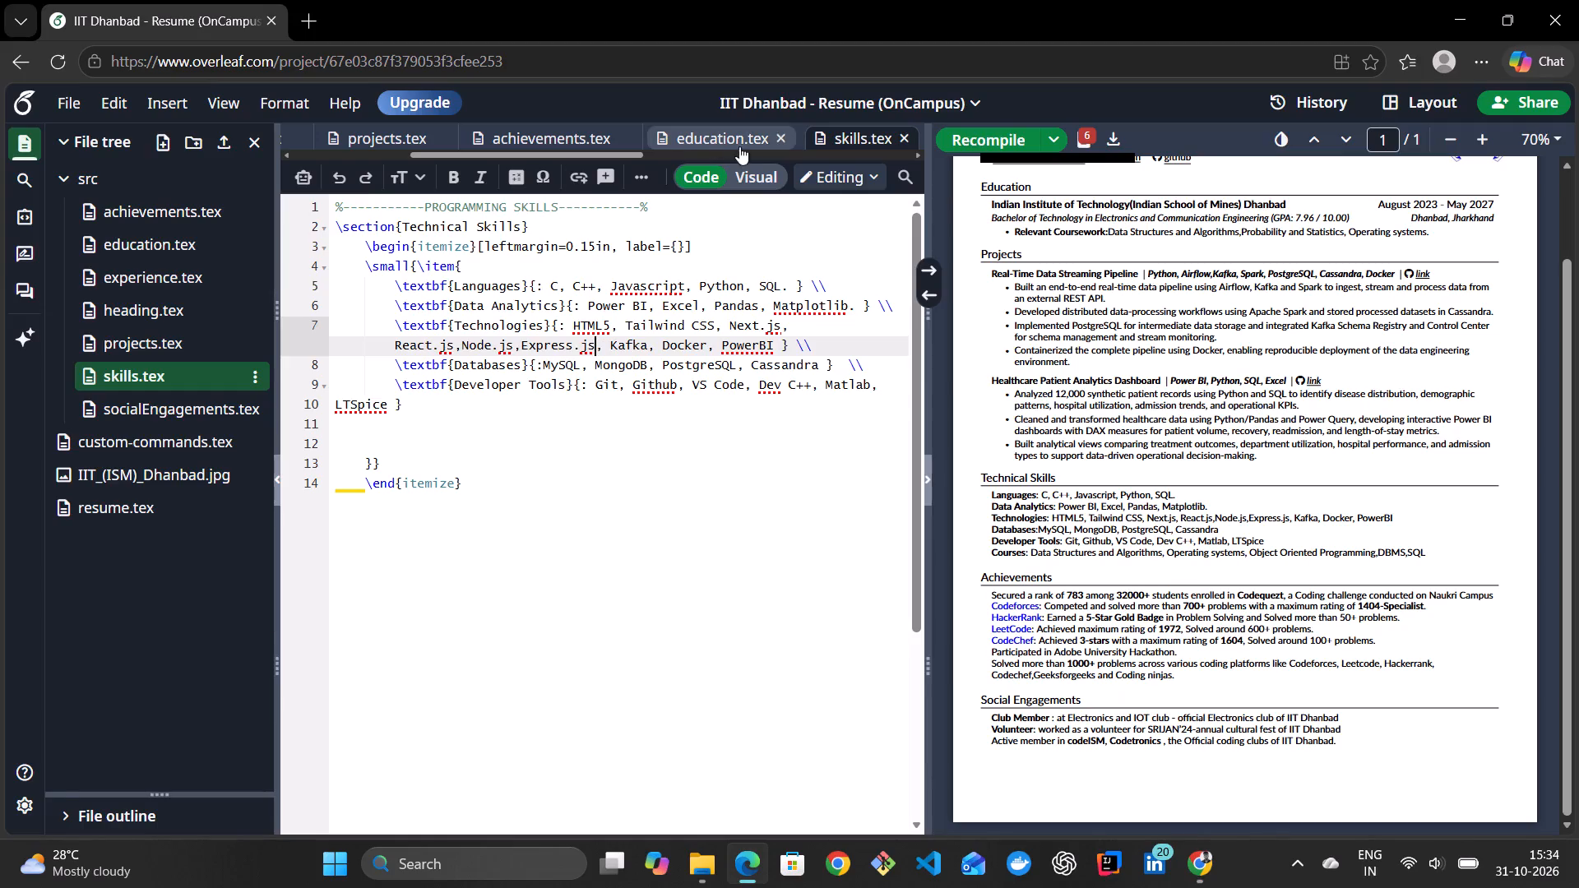
{"action": "left_click", "coordinate": [977, 146]}
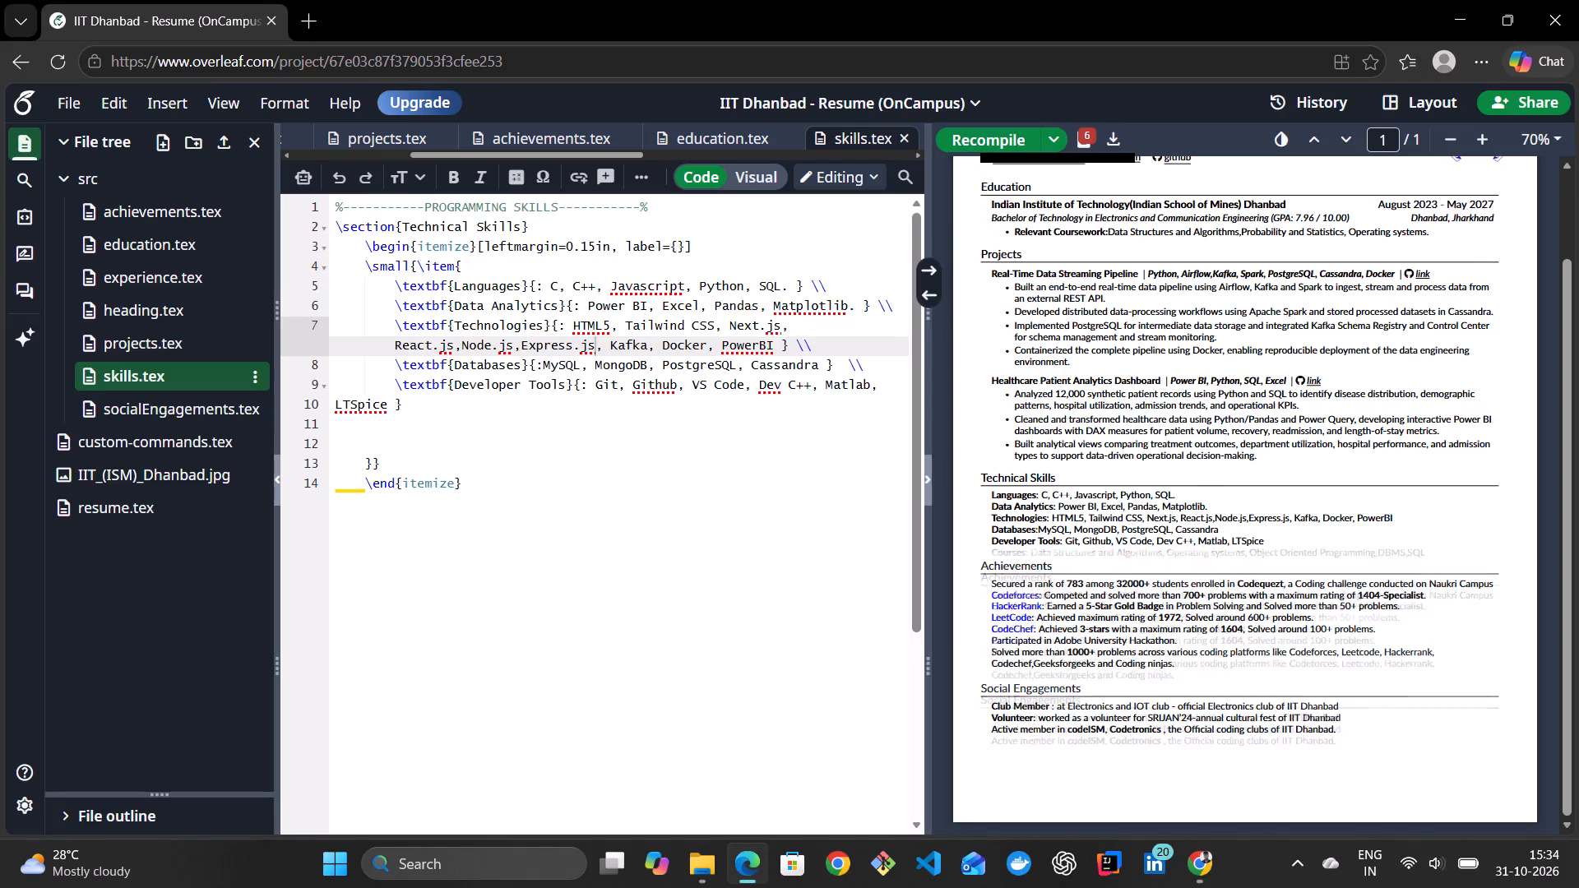
{"action": "scroll", "coordinate": [768, 462], "scroll_direction": "up", "scroll_amount": 3}
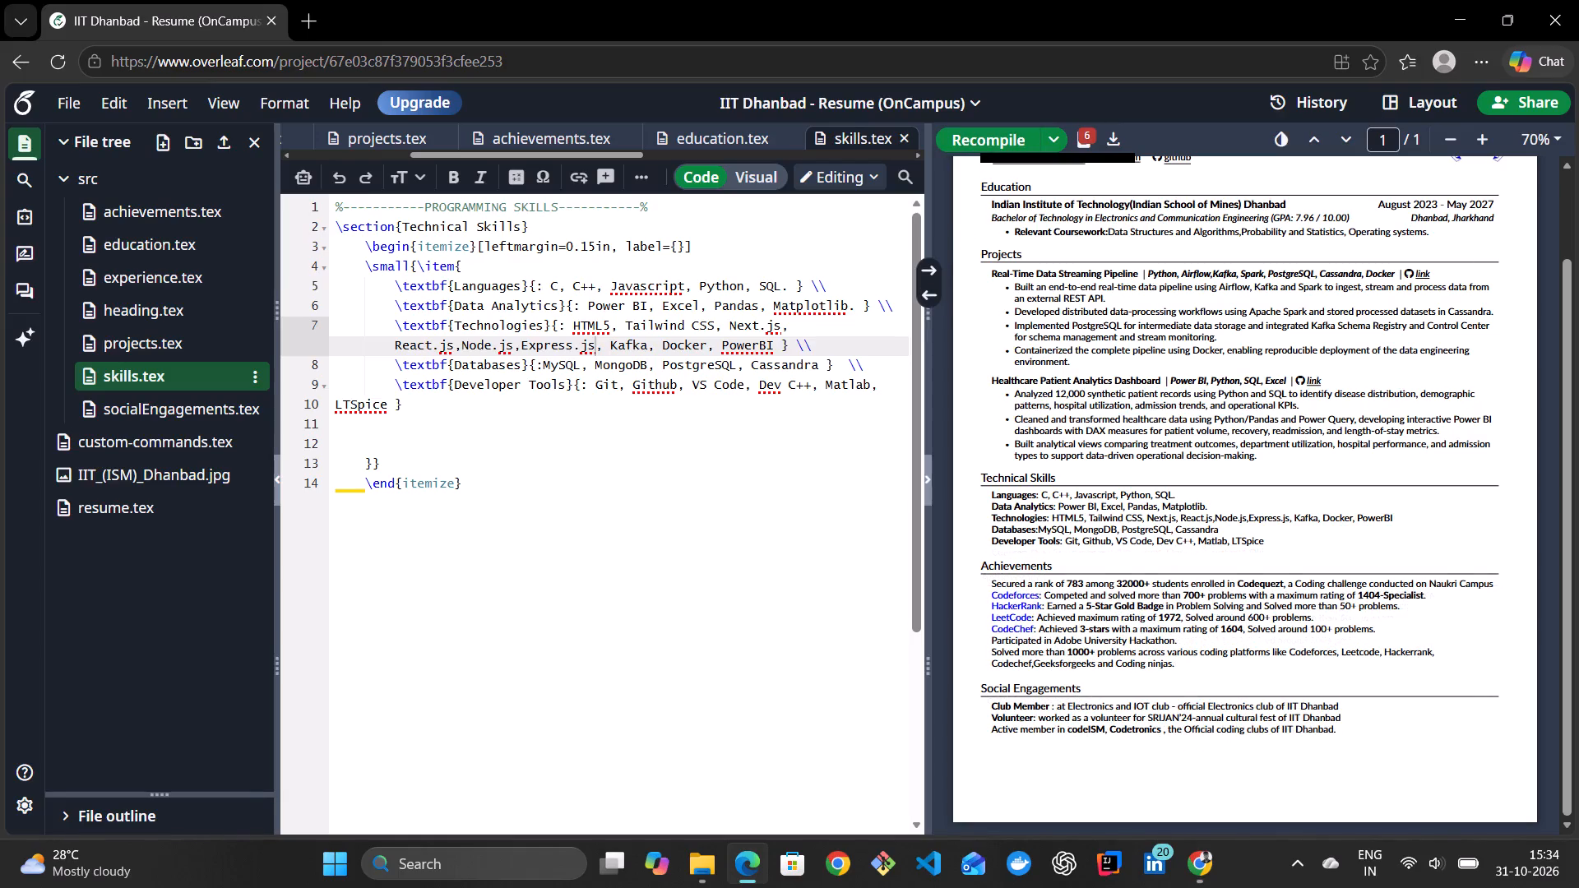
{"action": "scroll", "coordinate": [378, 543], "scroll_direction": "up", "scroll_amount": 7}
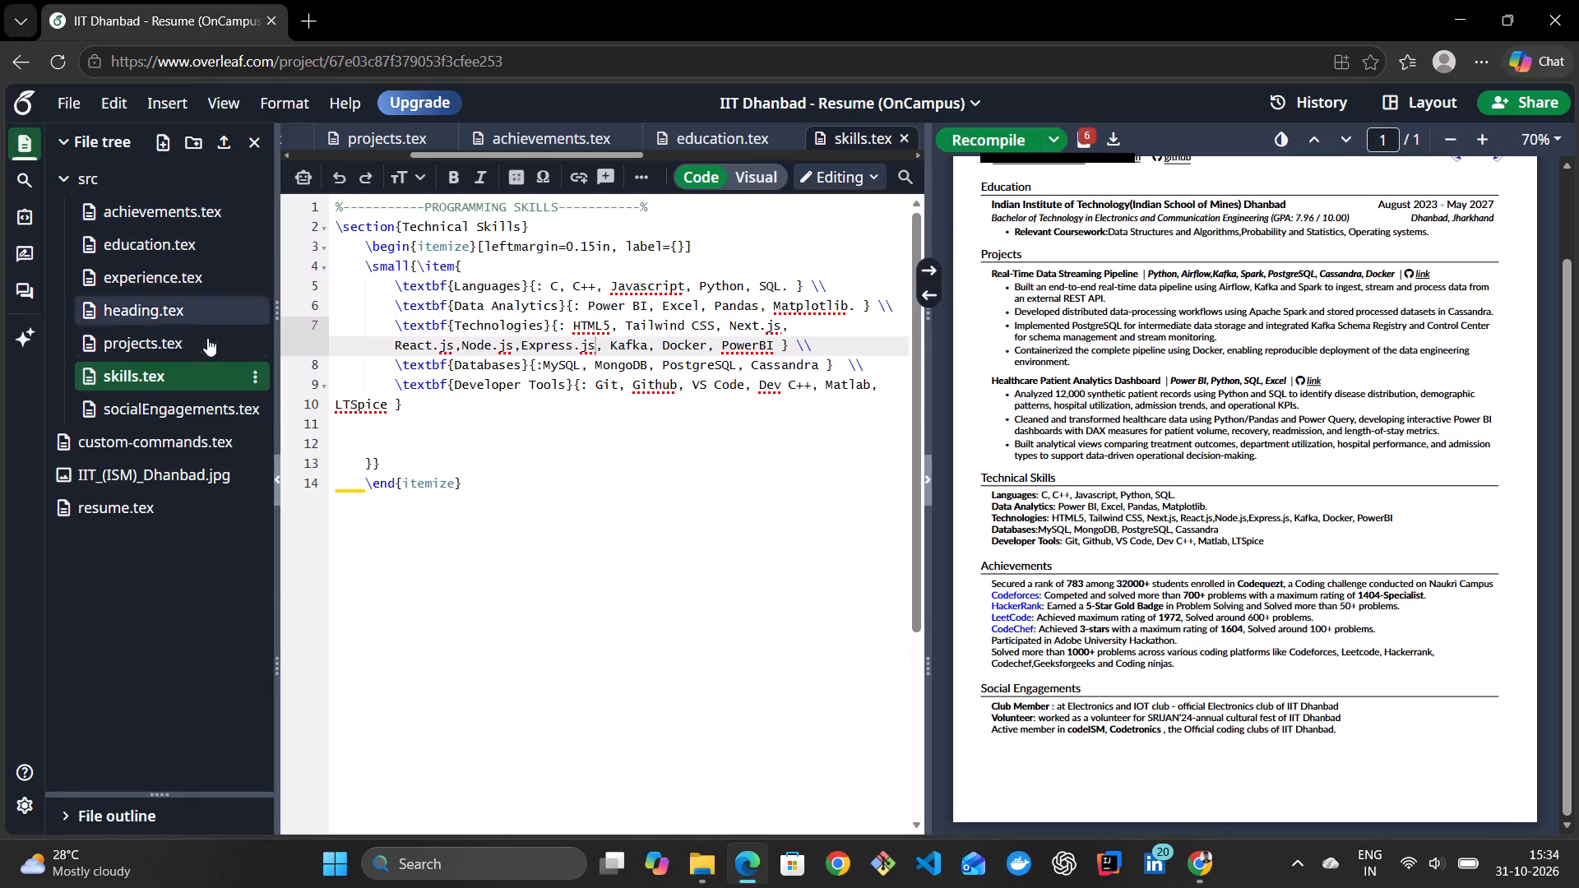
Open projects.tex and view the source of the Real-Time Data Streaming Pipeline project.
{"action": "left_click", "coordinate": [150, 342]}
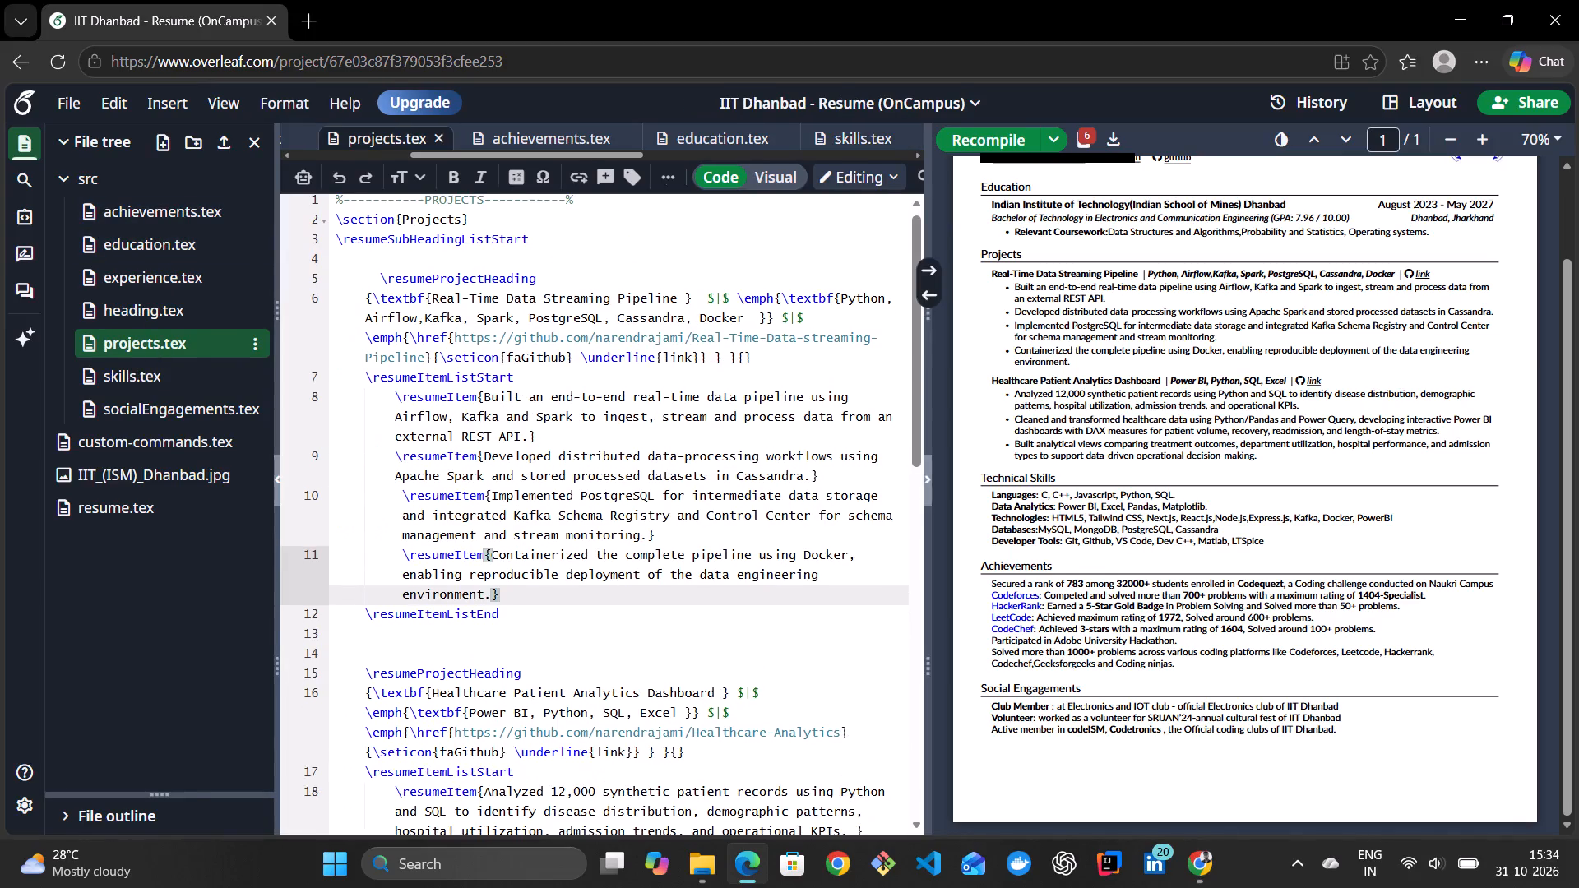
{"action": "scroll", "coordinate": [535, 409], "scroll_direction": "up", "scroll_amount": 6}
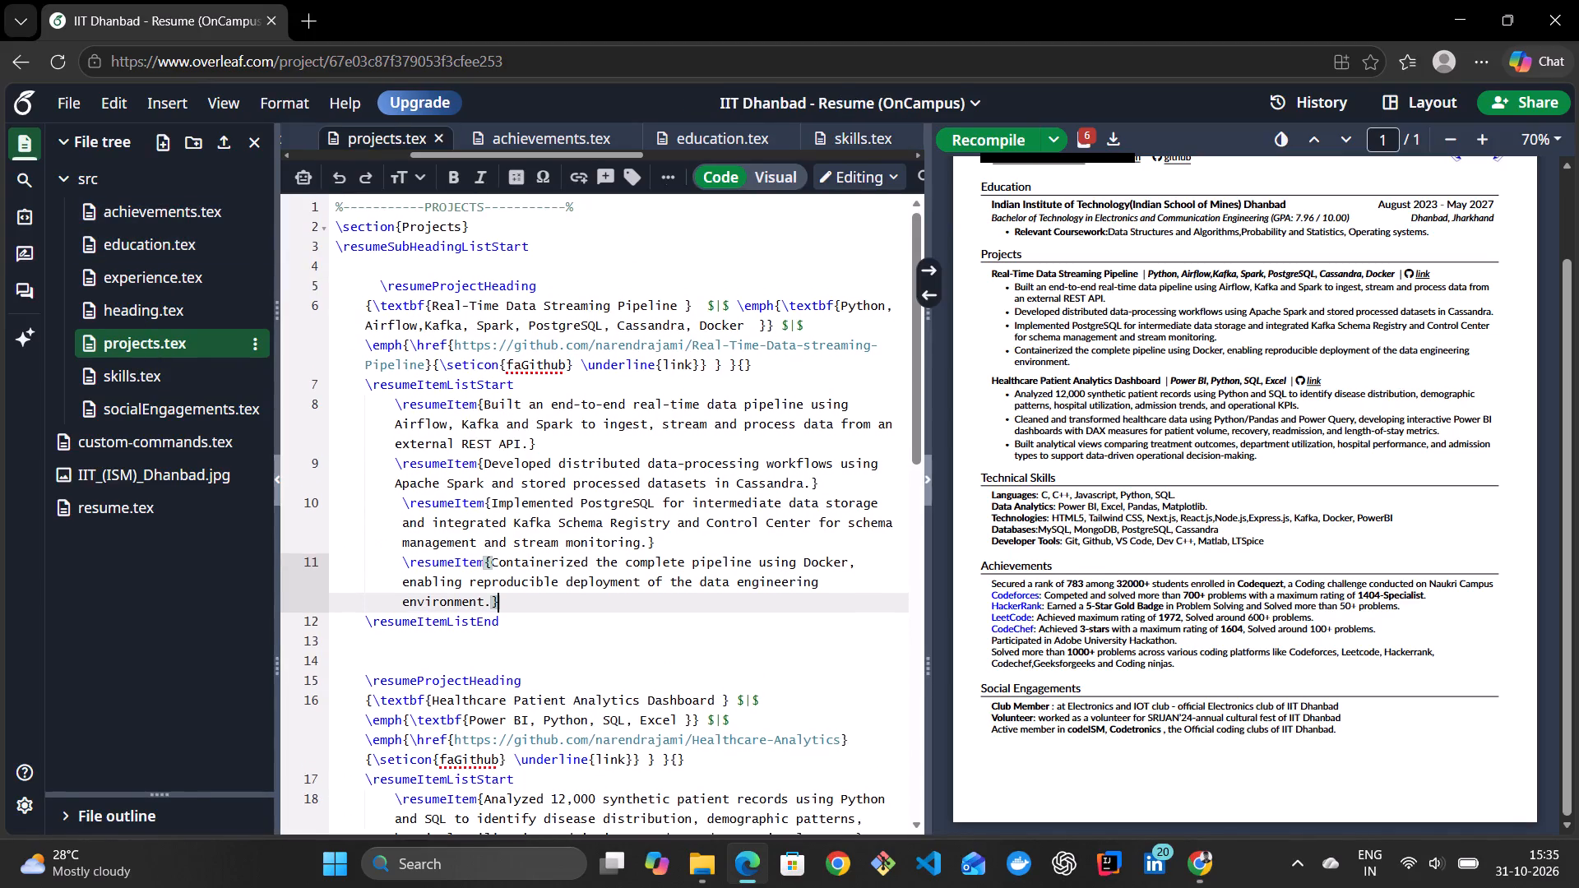
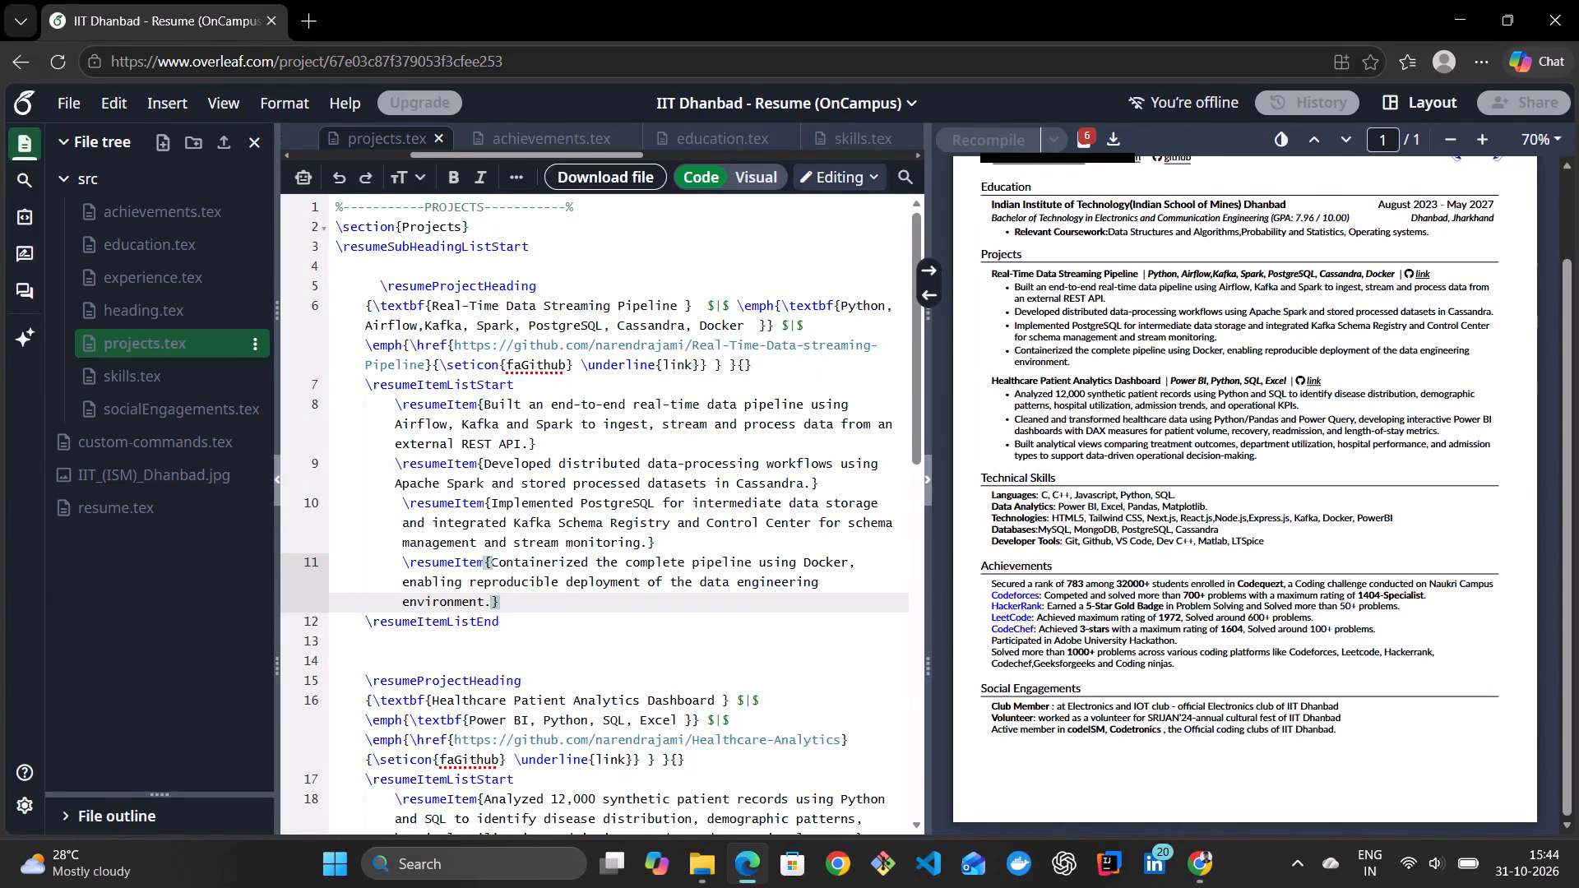
In achievements.tex, delete the entry about solving more than 1000+ problems across various coding platforms, together with its preceding line break.
{"action": "scroll", "coordinate": [540, 572], "scroll_direction": "down", "scroll_amount": 3}
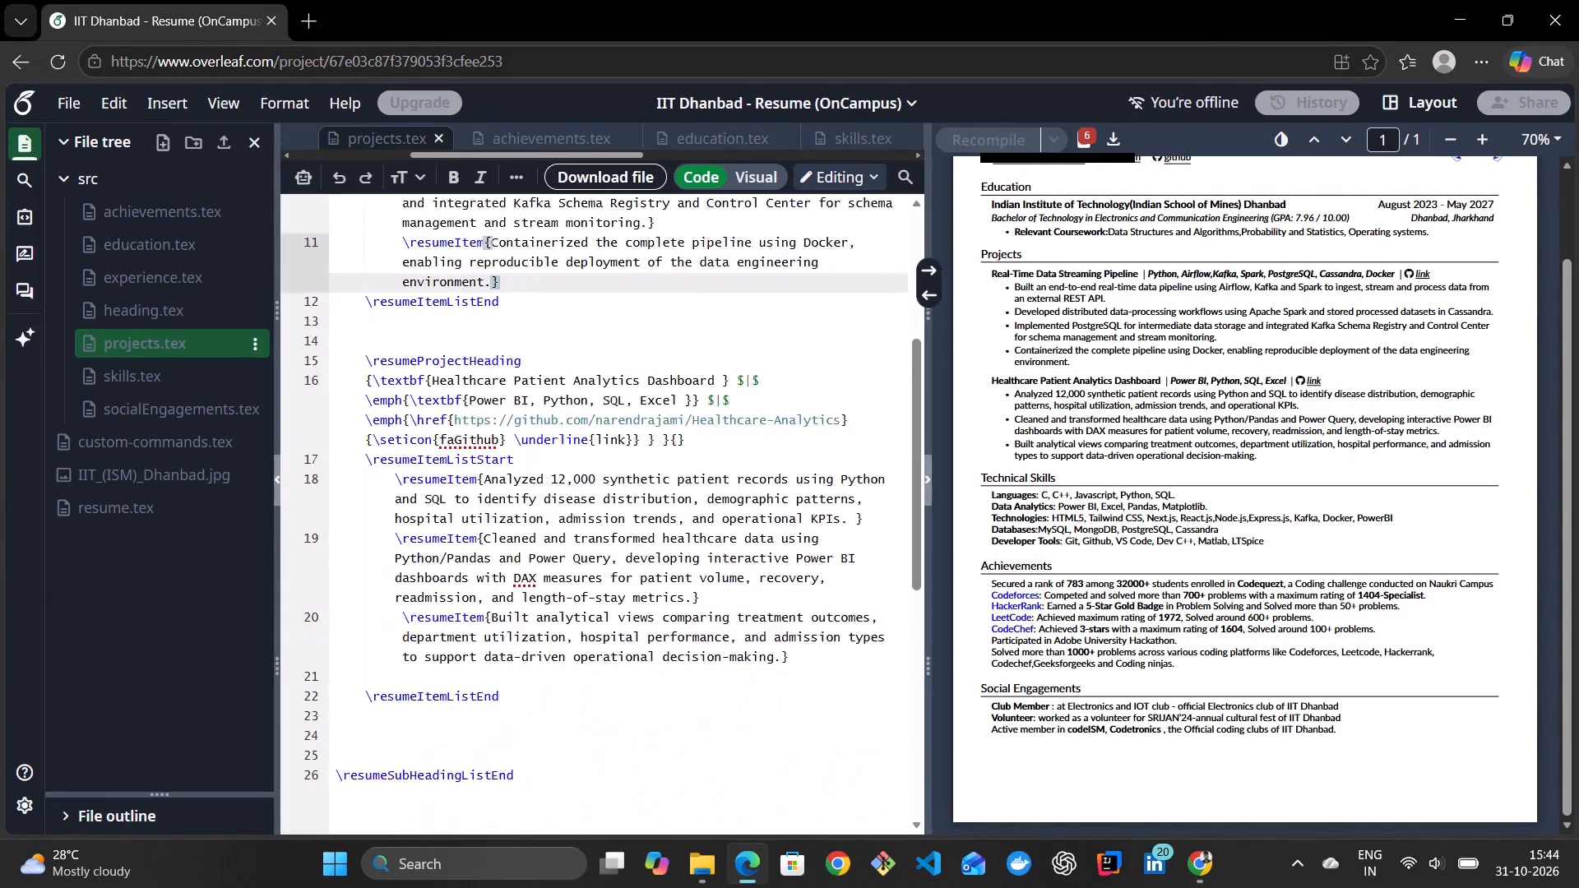
{"action": "scroll", "coordinate": [540, 572], "scroll_direction": "down", "scroll_amount": 2}
{"action": "scroll", "coordinate": [540, 572], "scroll_direction": "up", "scroll_amount": 1}
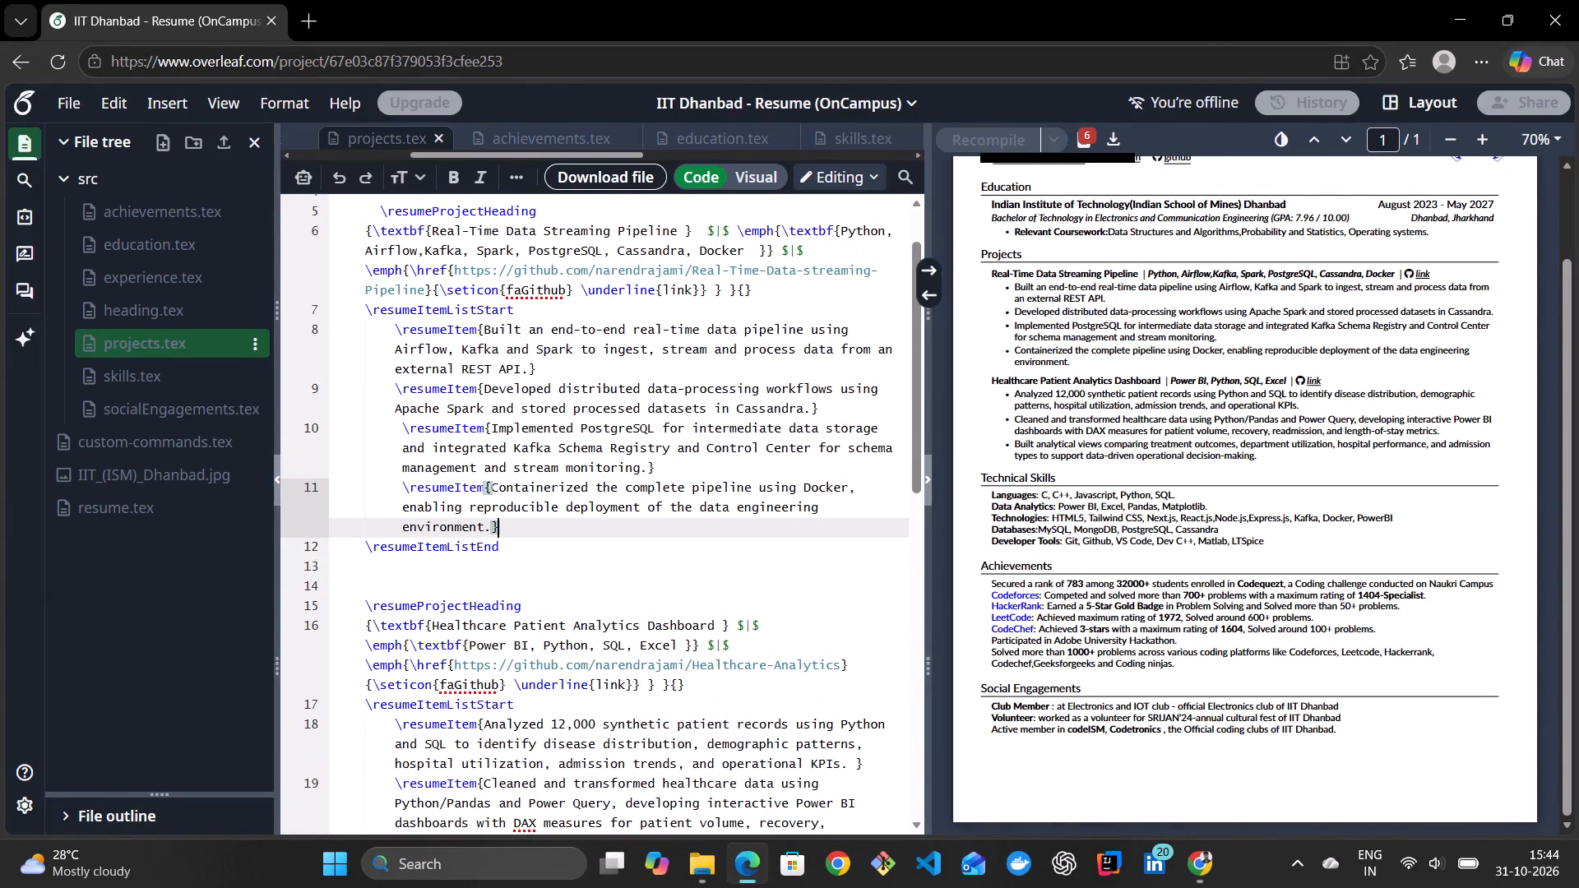
{"action": "left_click", "coordinate": [563, 134]}
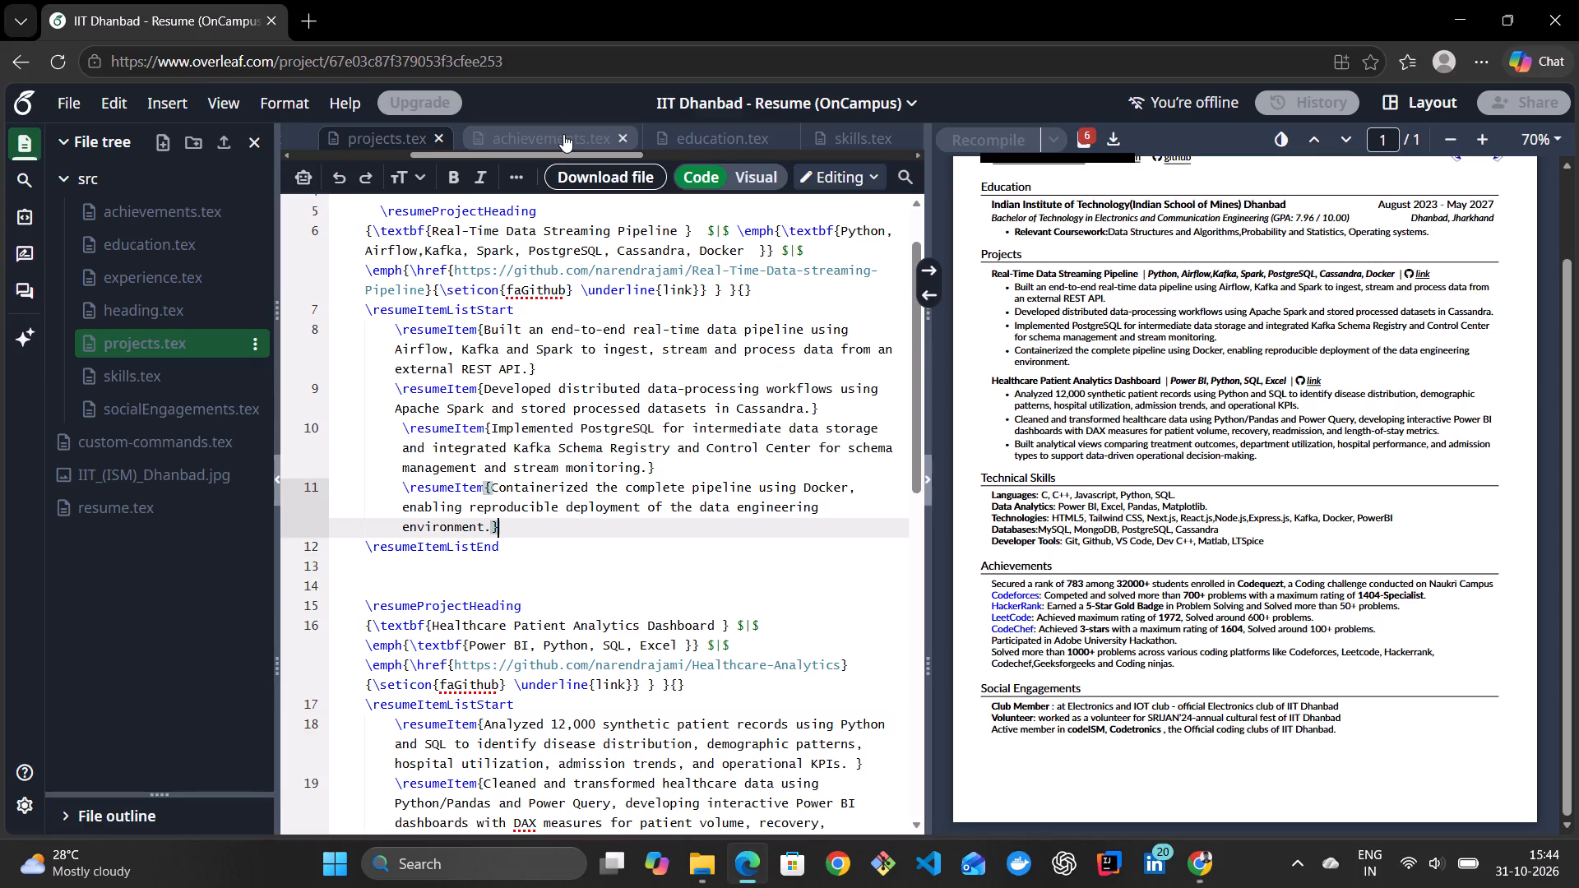
{"action": "left_click", "coordinate": [563, 134]}
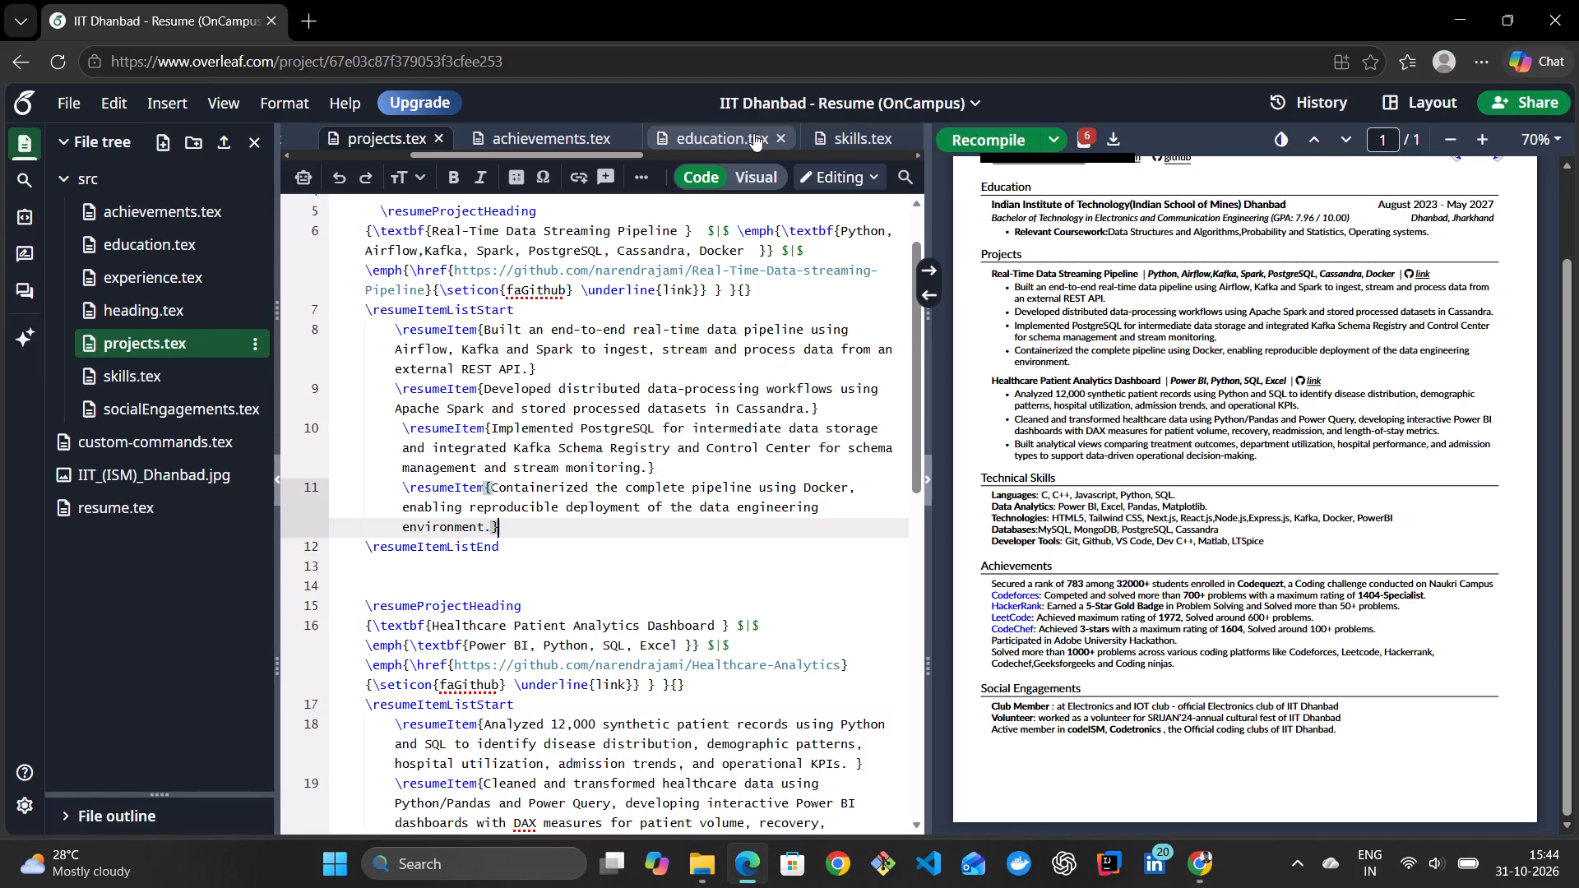
{"action": "left_click", "coordinate": [848, 130]}
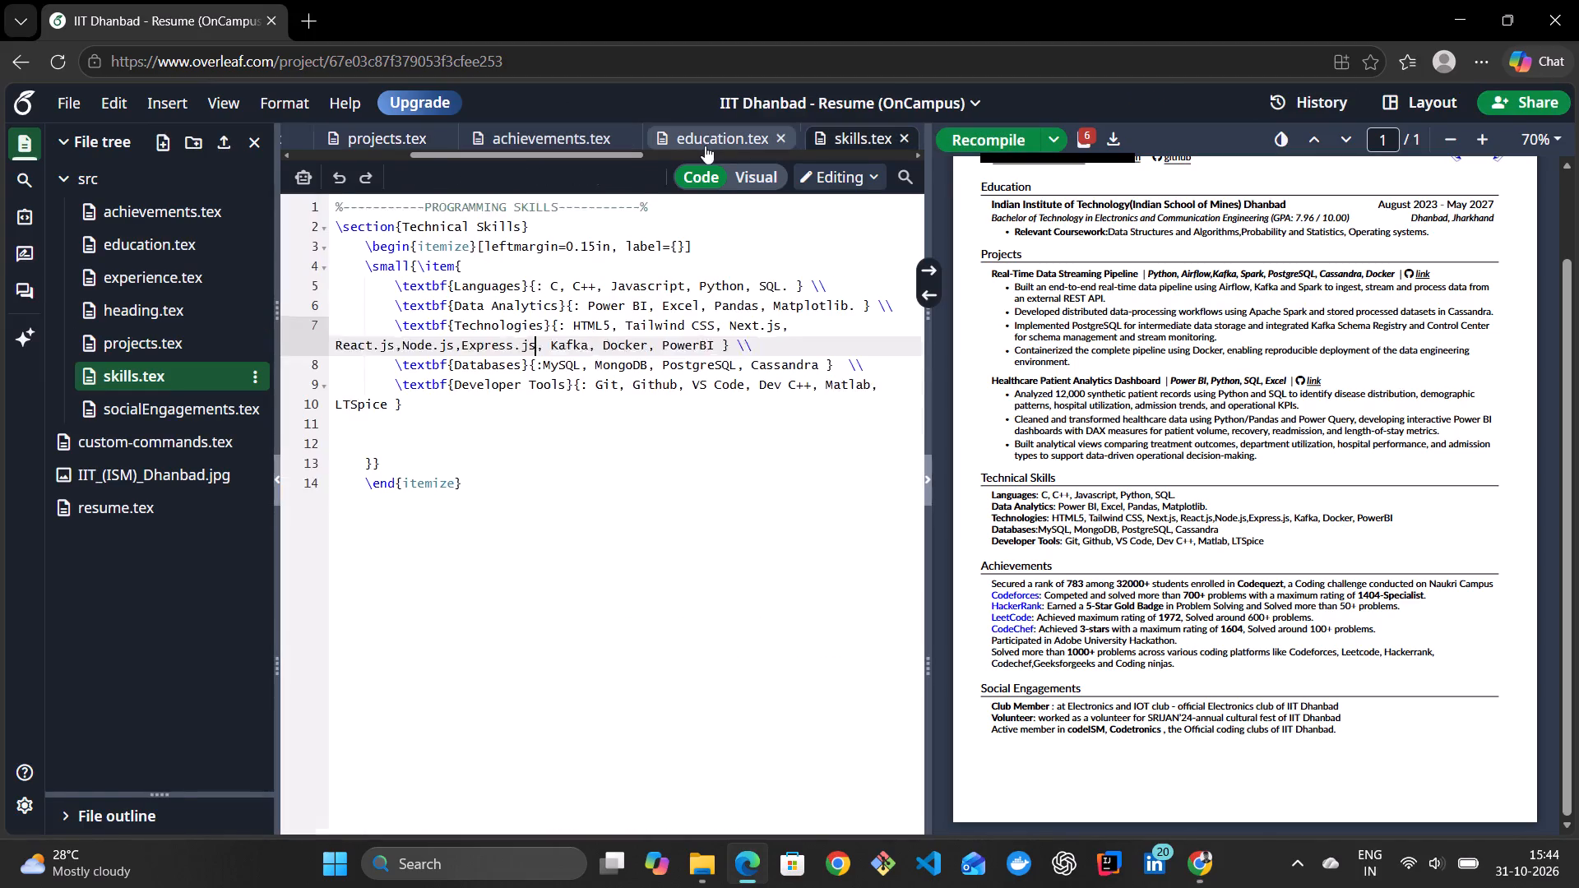
{"action": "left_click", "coordinate": [544, 139]}
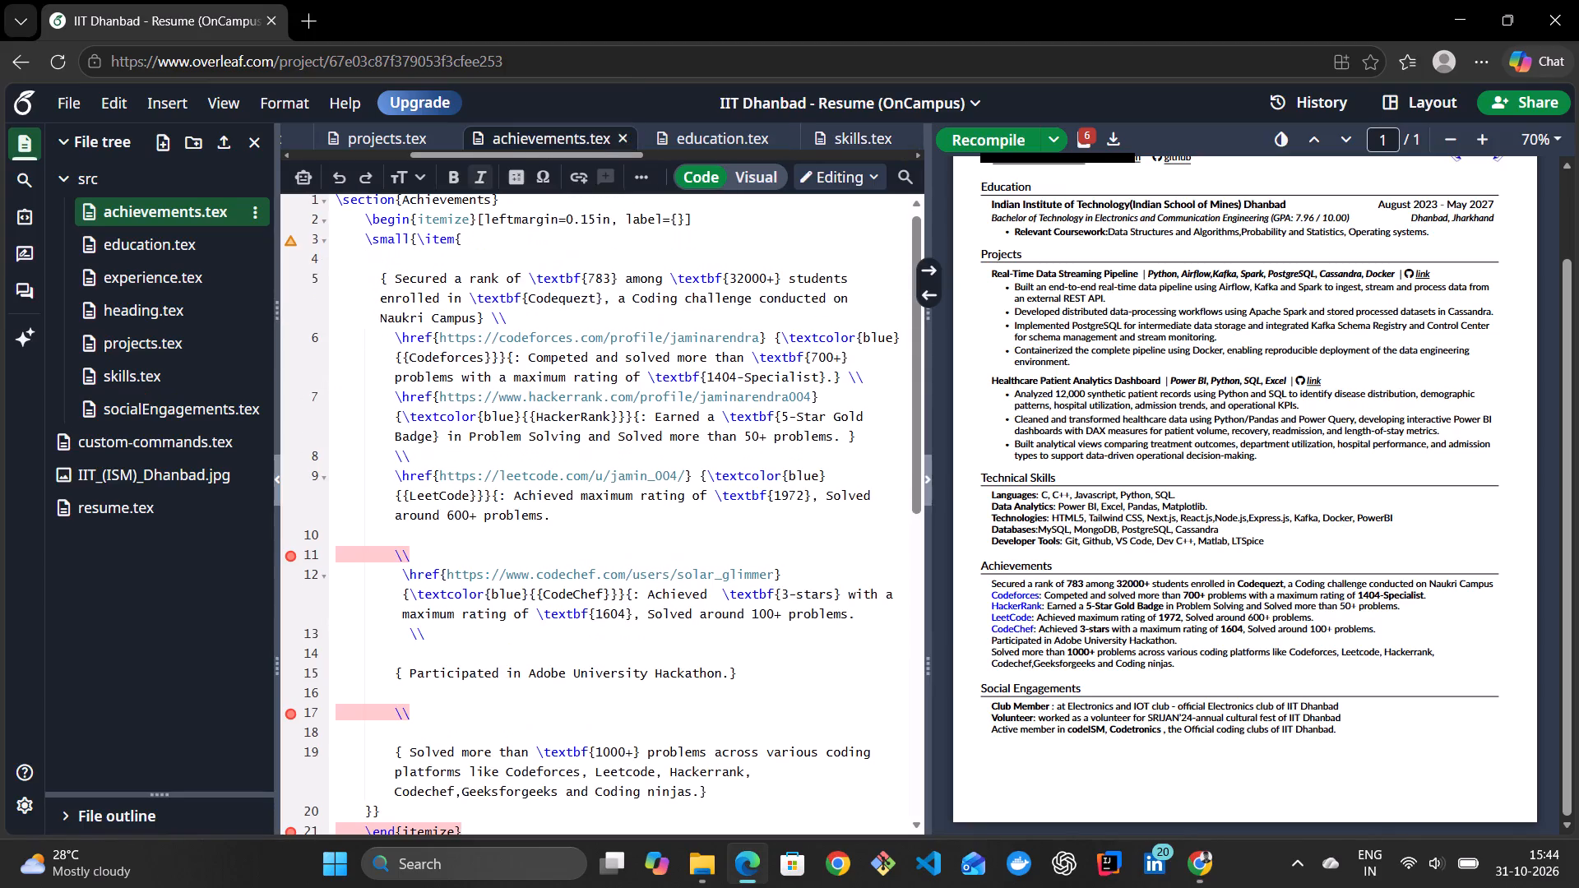
{"action": "scroll", "coordinate": [607, 639], "scroll_direction": "down", "scroll_amount": 6}
{"action": "scroll", "coordinate": [607, 639], "scroll_direction": "up", "scroll_amount": 1}
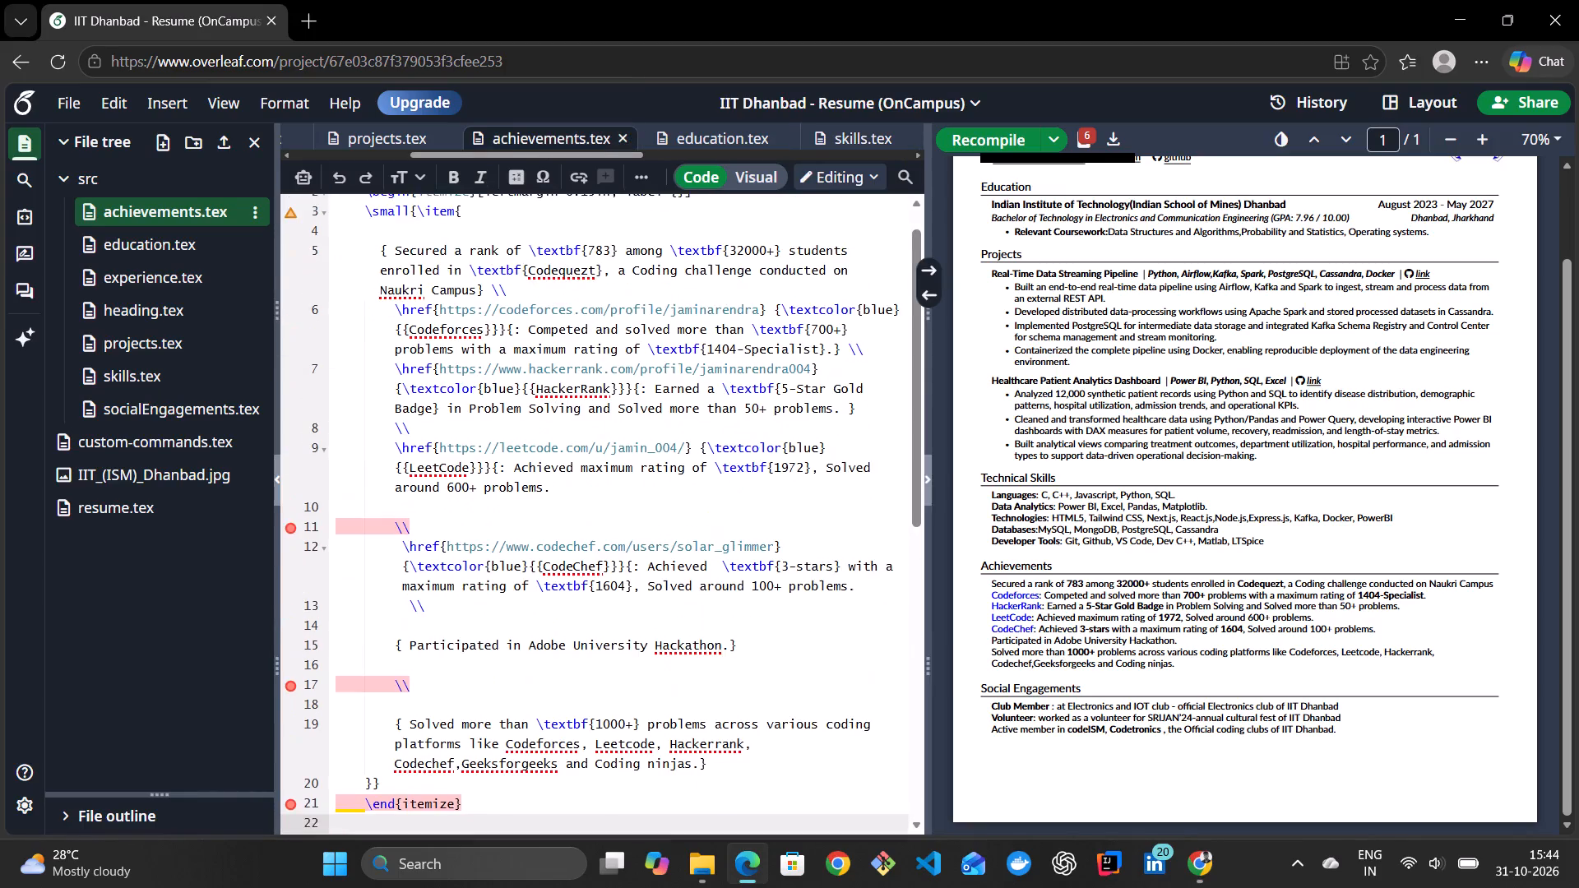
{"action": "scroll", "coordinate": [607, 639], "scroll_direction": "up", "scroll_amount": 1}
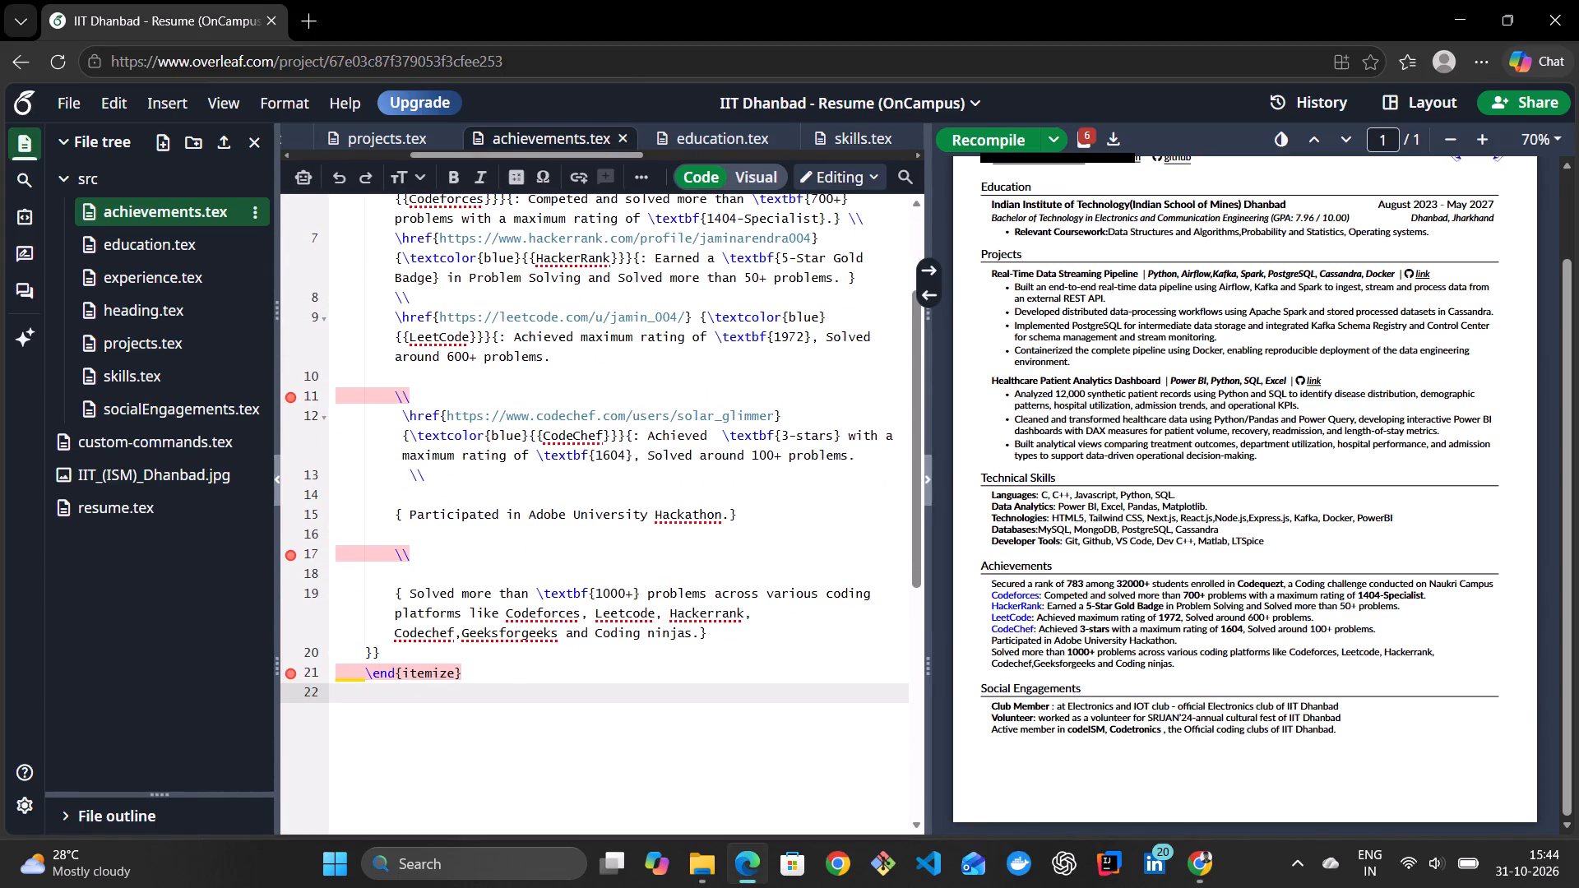
{"action": "left_click_drag", "start_coordinate": [725, 641], "coordinate": [475, 565]}
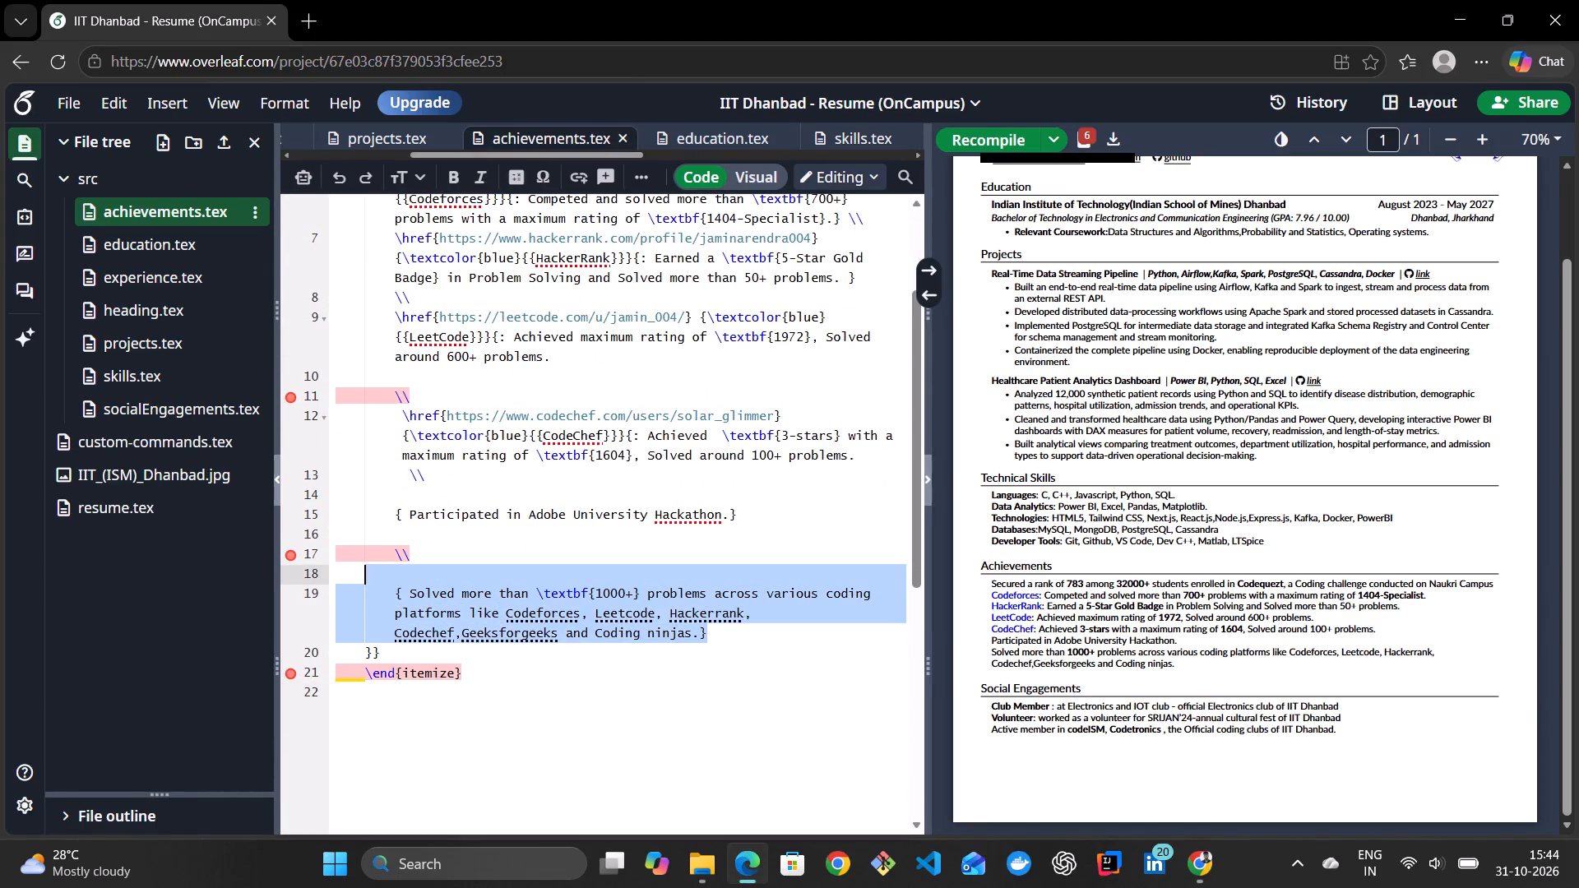
{"action": "left_click_drag", "start_coordinate": [475, 565], "coordinate": [391, 558]}
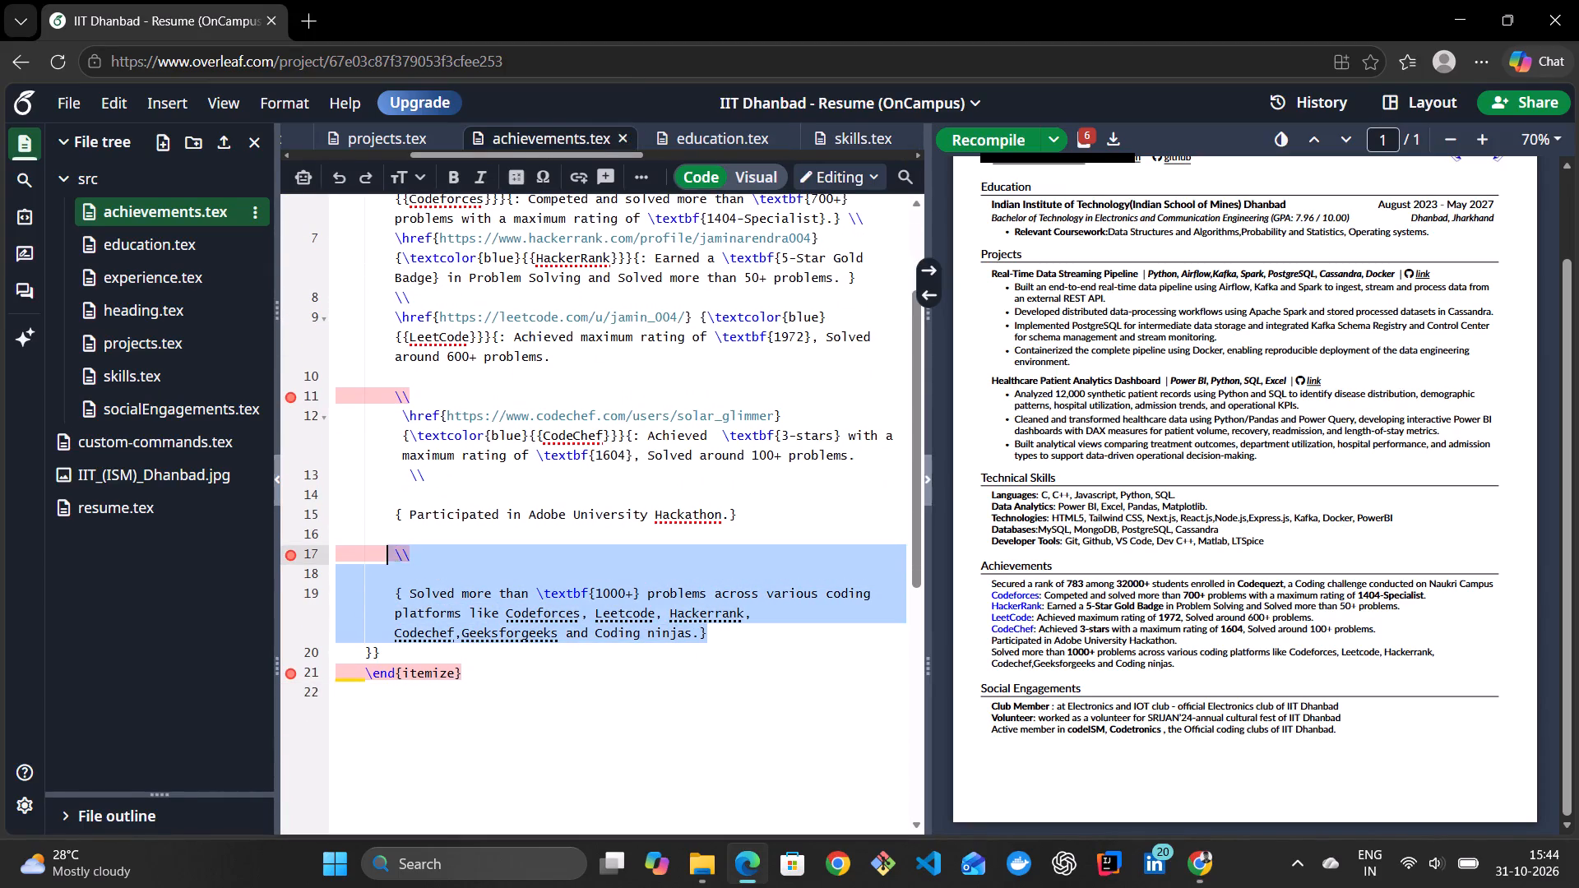
{"action": "left_click_drag", "start_coordinate": [391, 558], "coordinate": [390, 557]}
{"action": "key", "text": "Delete"}
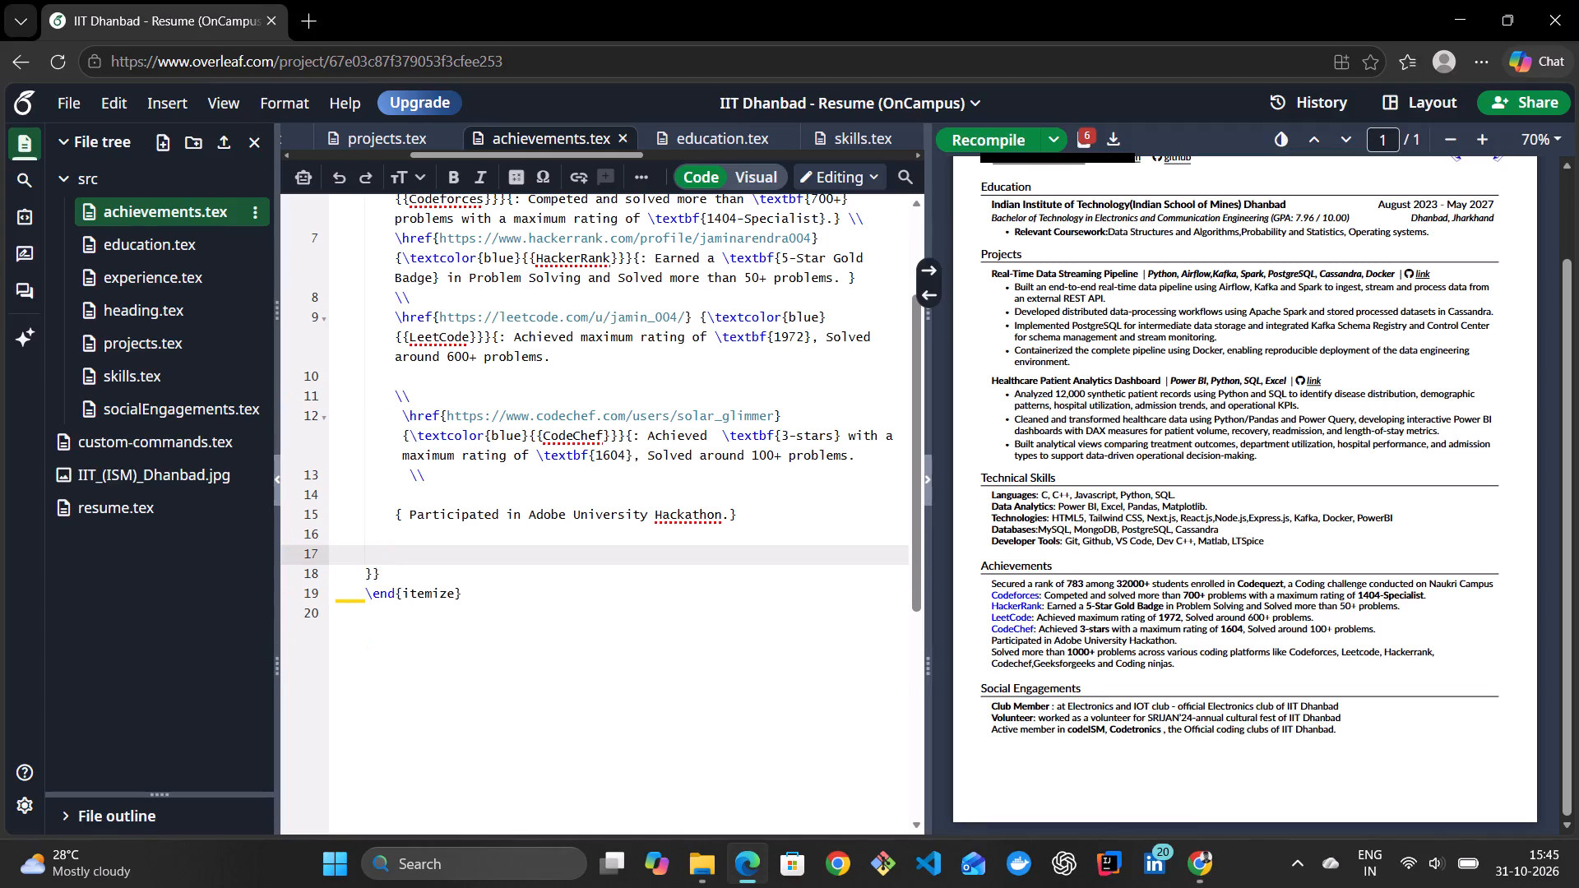
Switch to Chrome, search Google for "unstop" in a new tab and open the Unstop website.
{"action": "left_click", "coordinate": [1461, 17]}
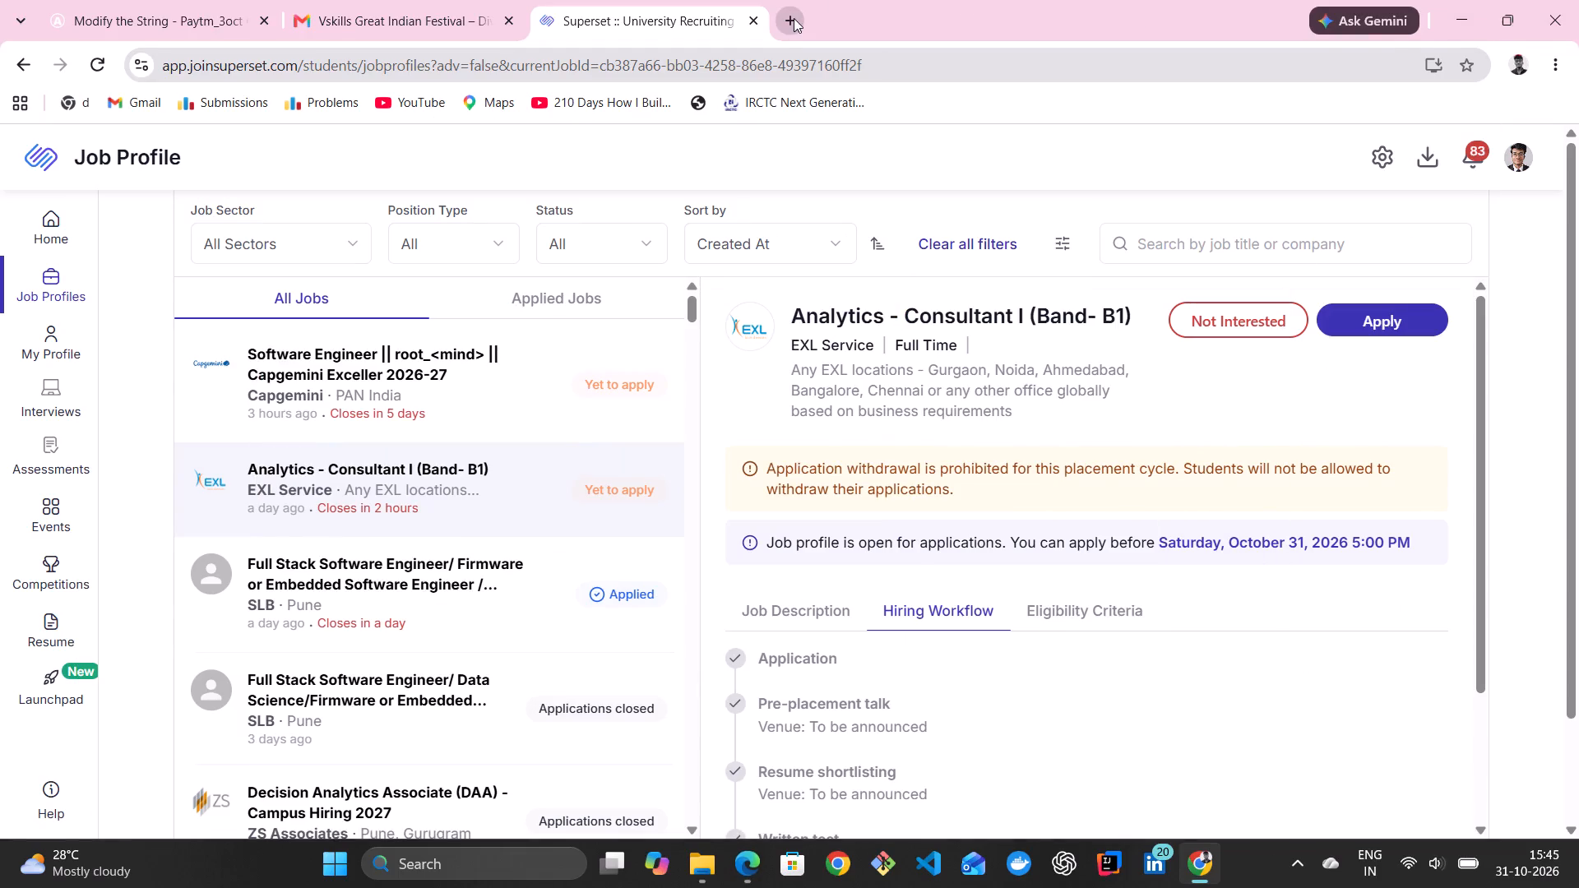
{"action": "left_click", "coordinate": [794, 18]}
{"action": "left_click", "coordinate": [609, 408]}
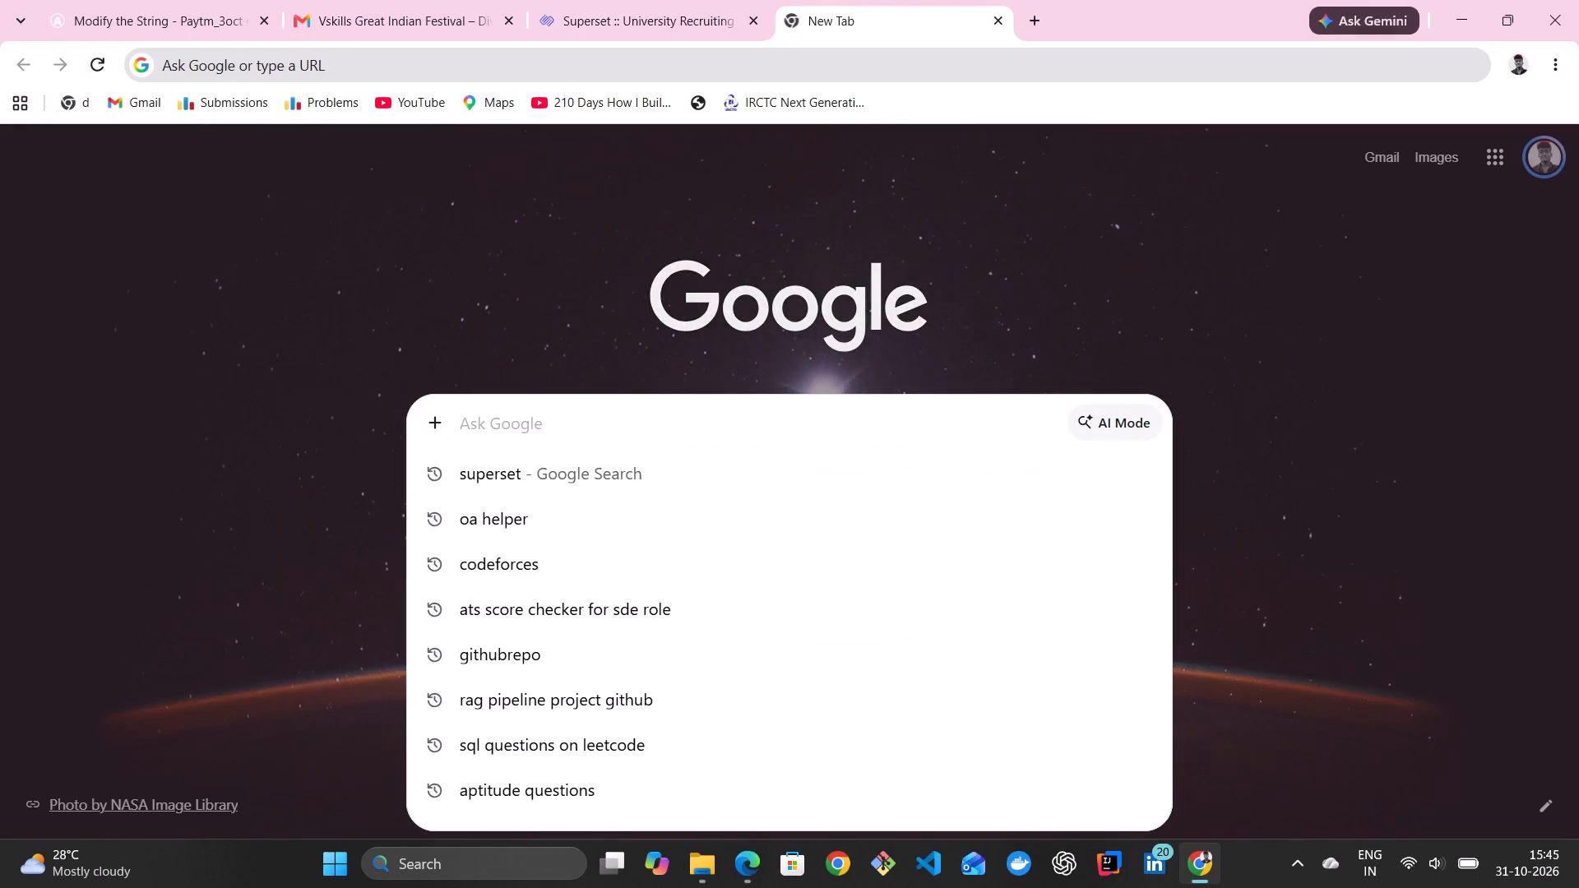
{"action": "type", "text": "uns"}
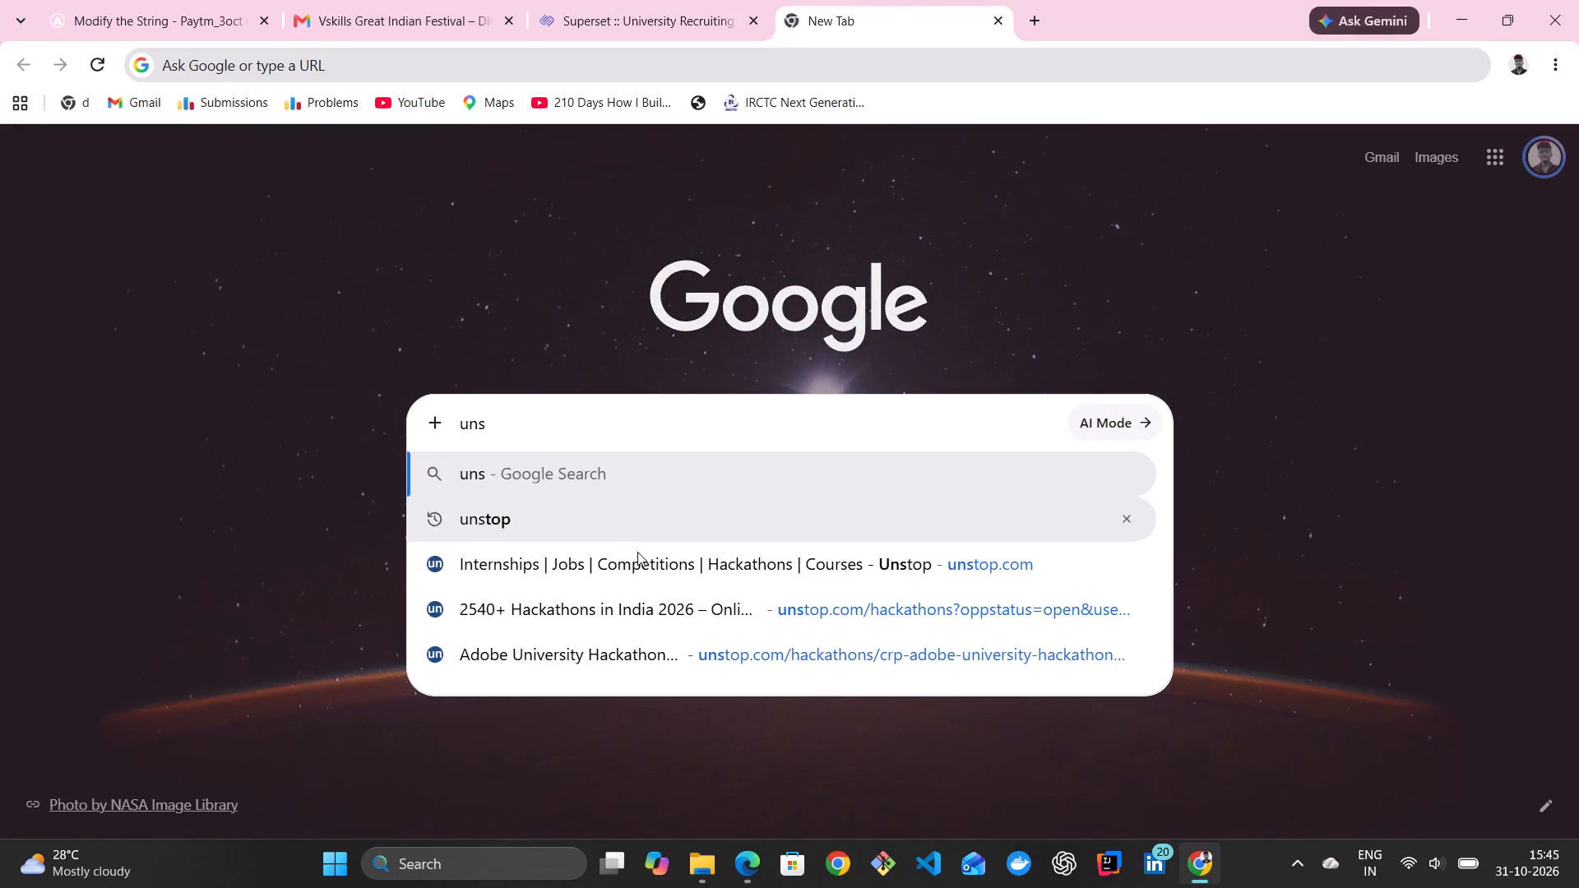
{"action": "left_click", "coordinate": [637, 524]}
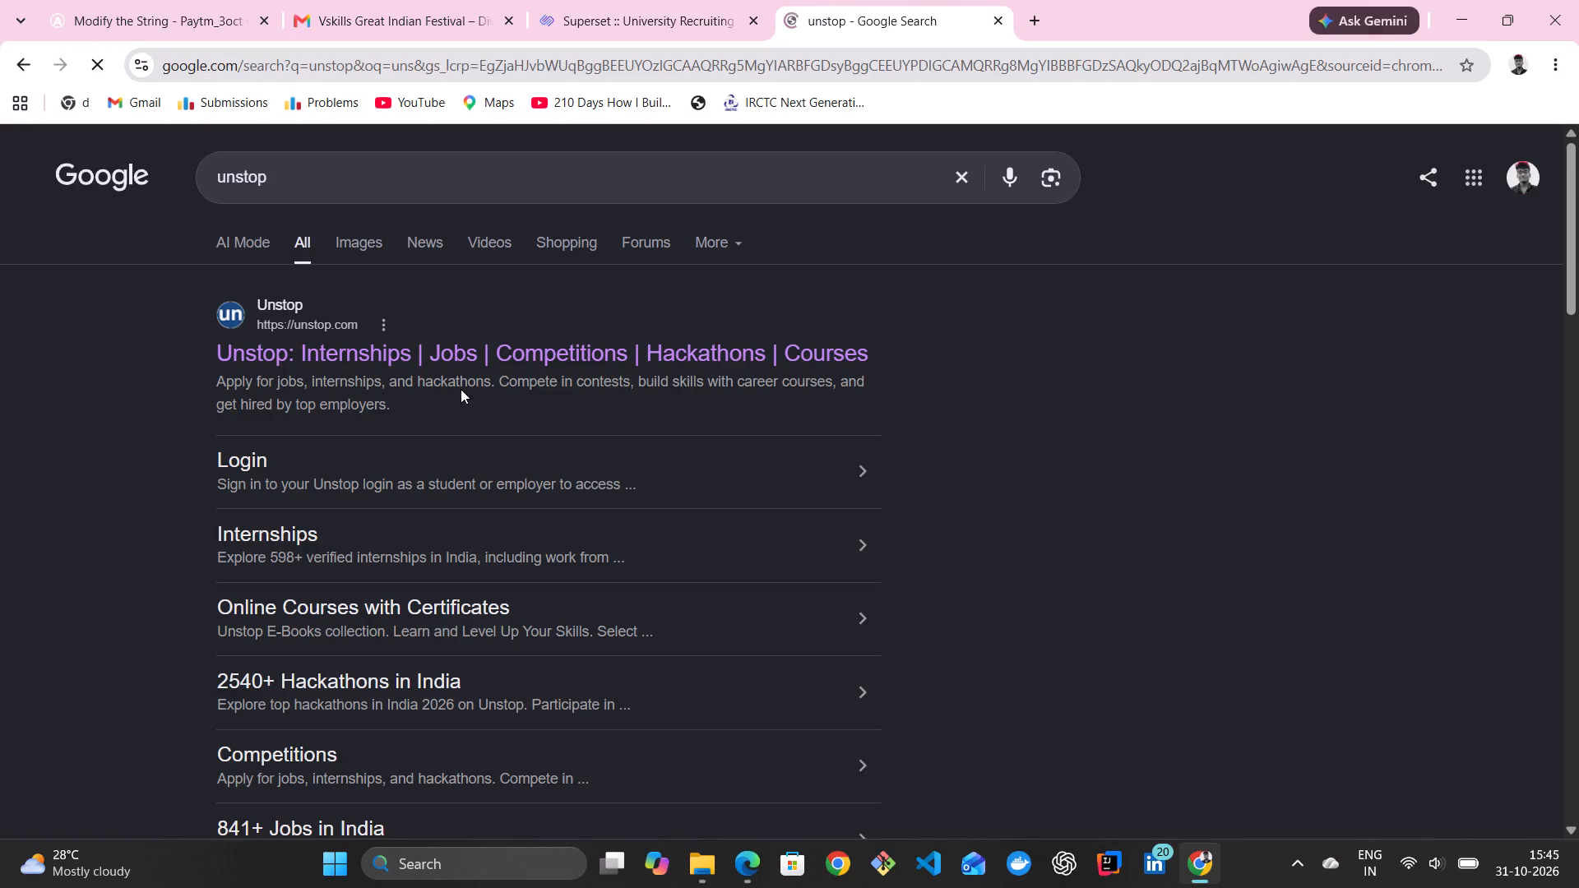
{"action": "left_click", "coordinate": [303, 319]}
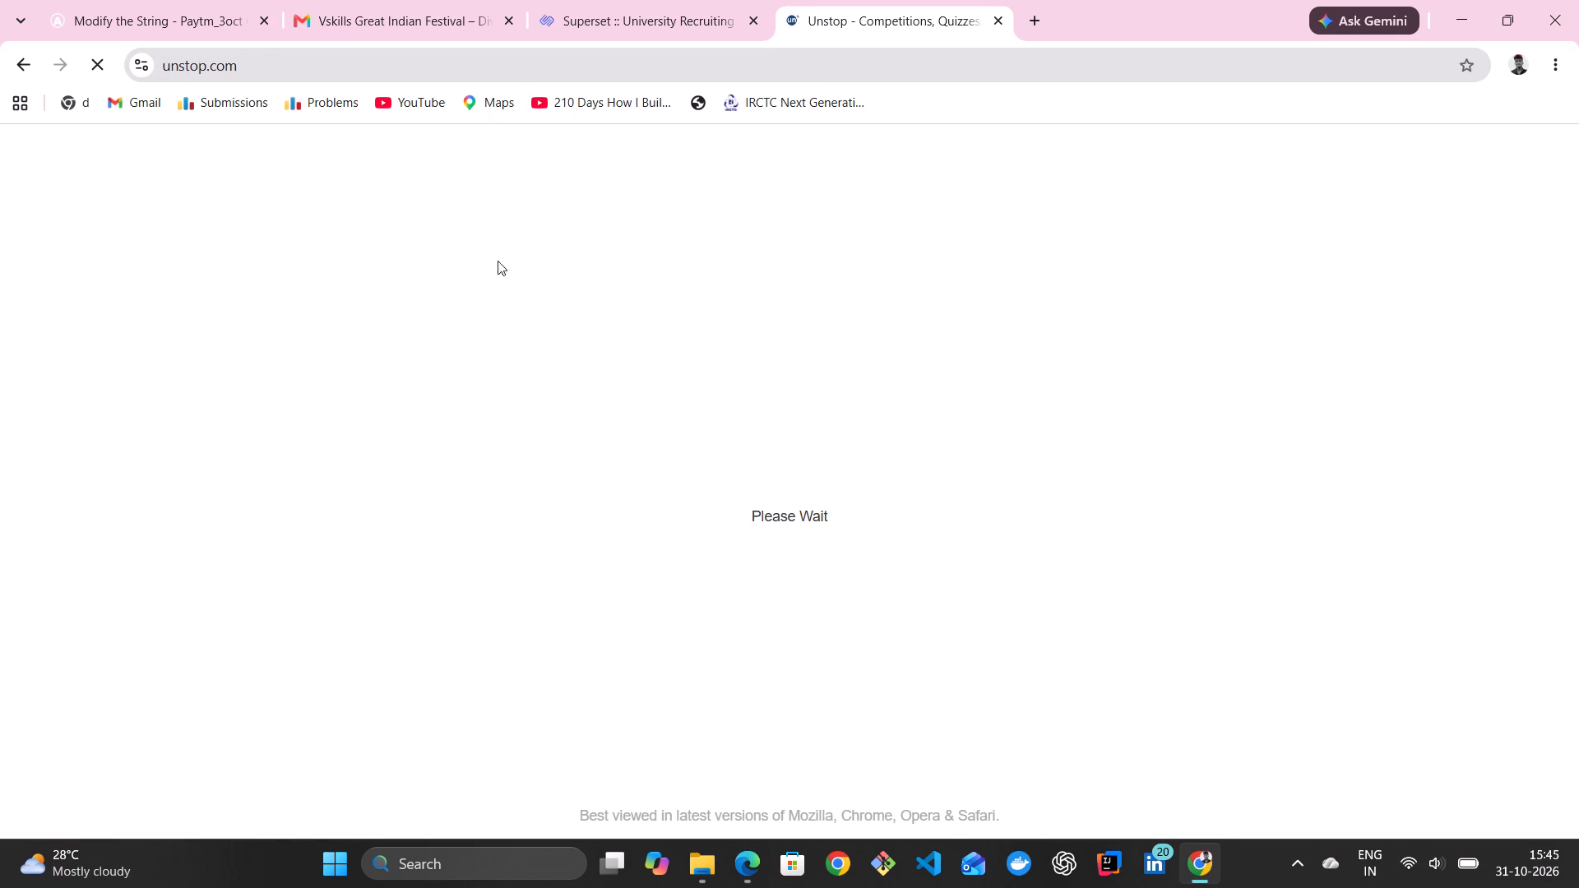
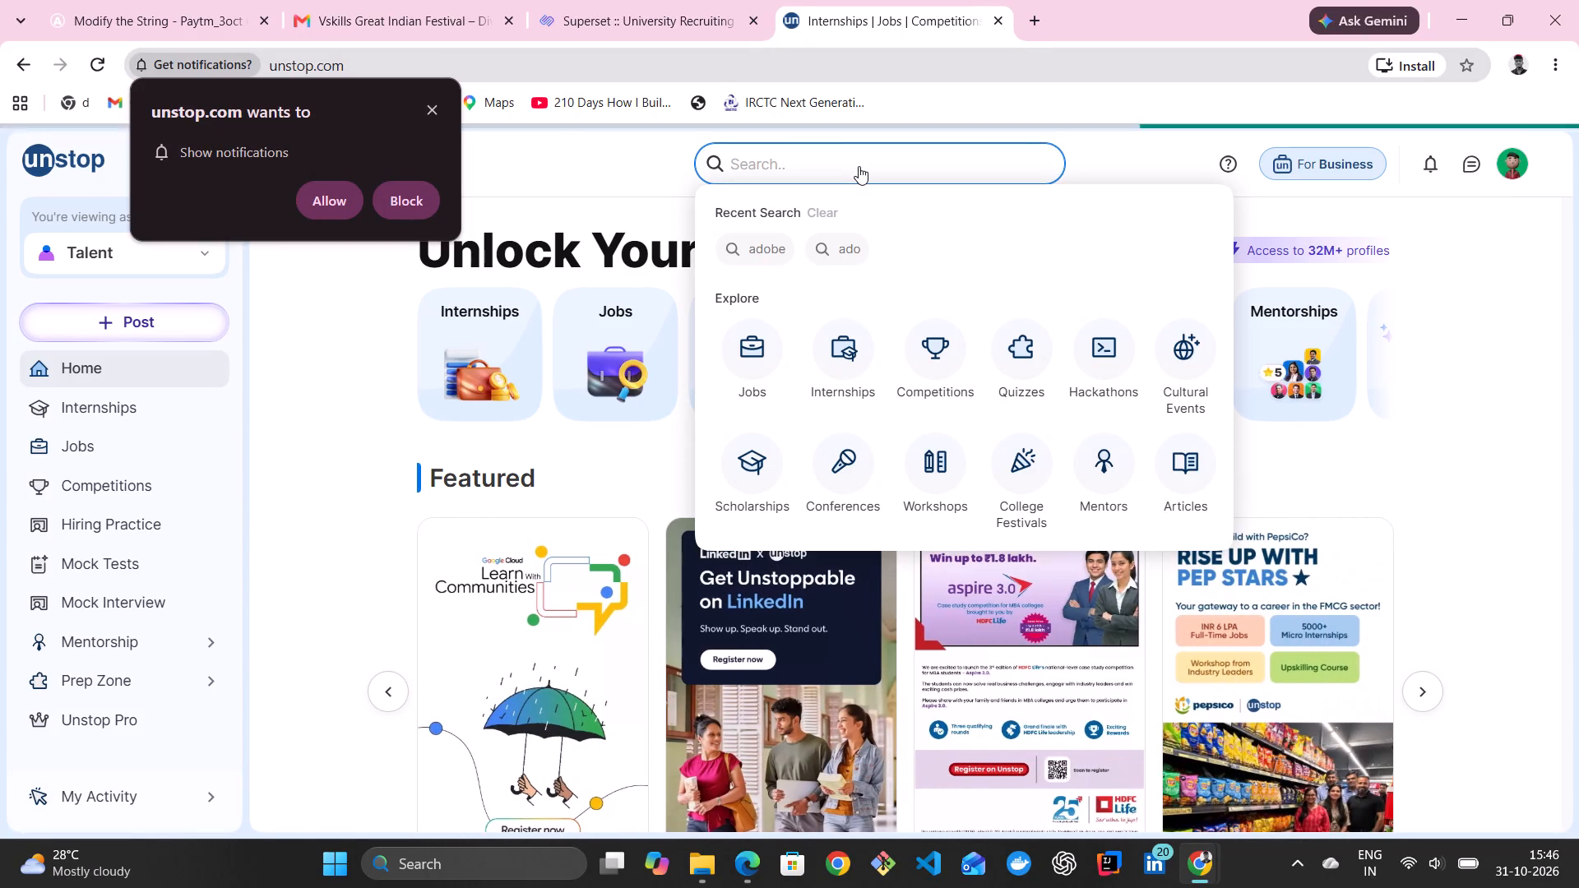
Start a search for "adobe" on Unstop and block the site's request to show notifications.
{"action": "type", "text": "adobe"}
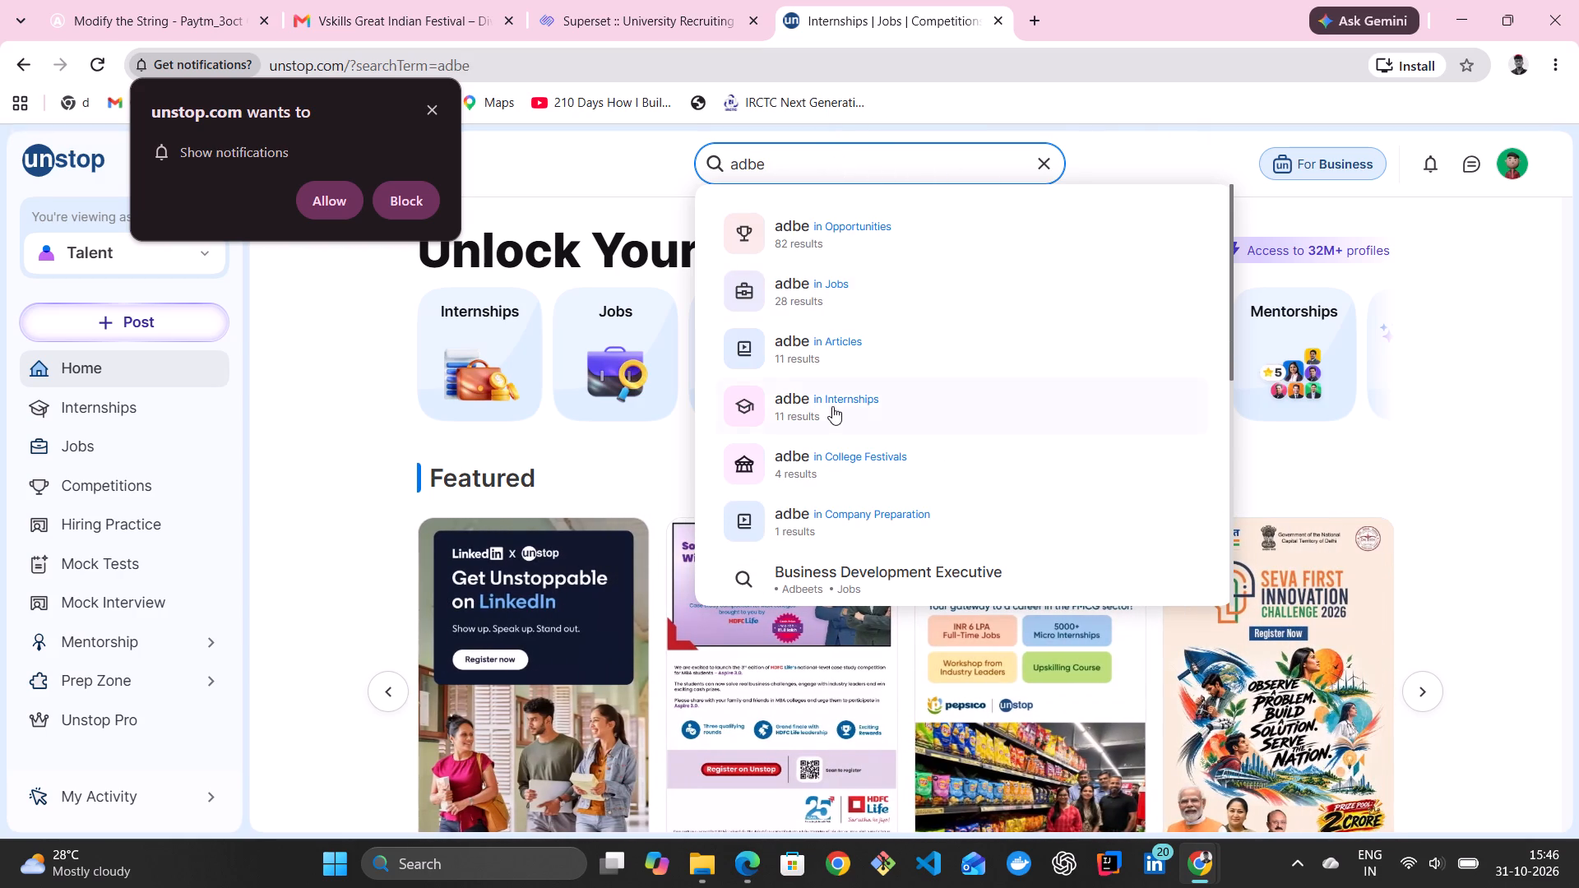
{"action": "scroll", "coordinate": [832, 406], "scroll_direction": "down", "scroll_amount": 4}
{"action": "scroll", "coordinate": [832, 409], "scroll_direction": "up", "scroll_amount": 4}
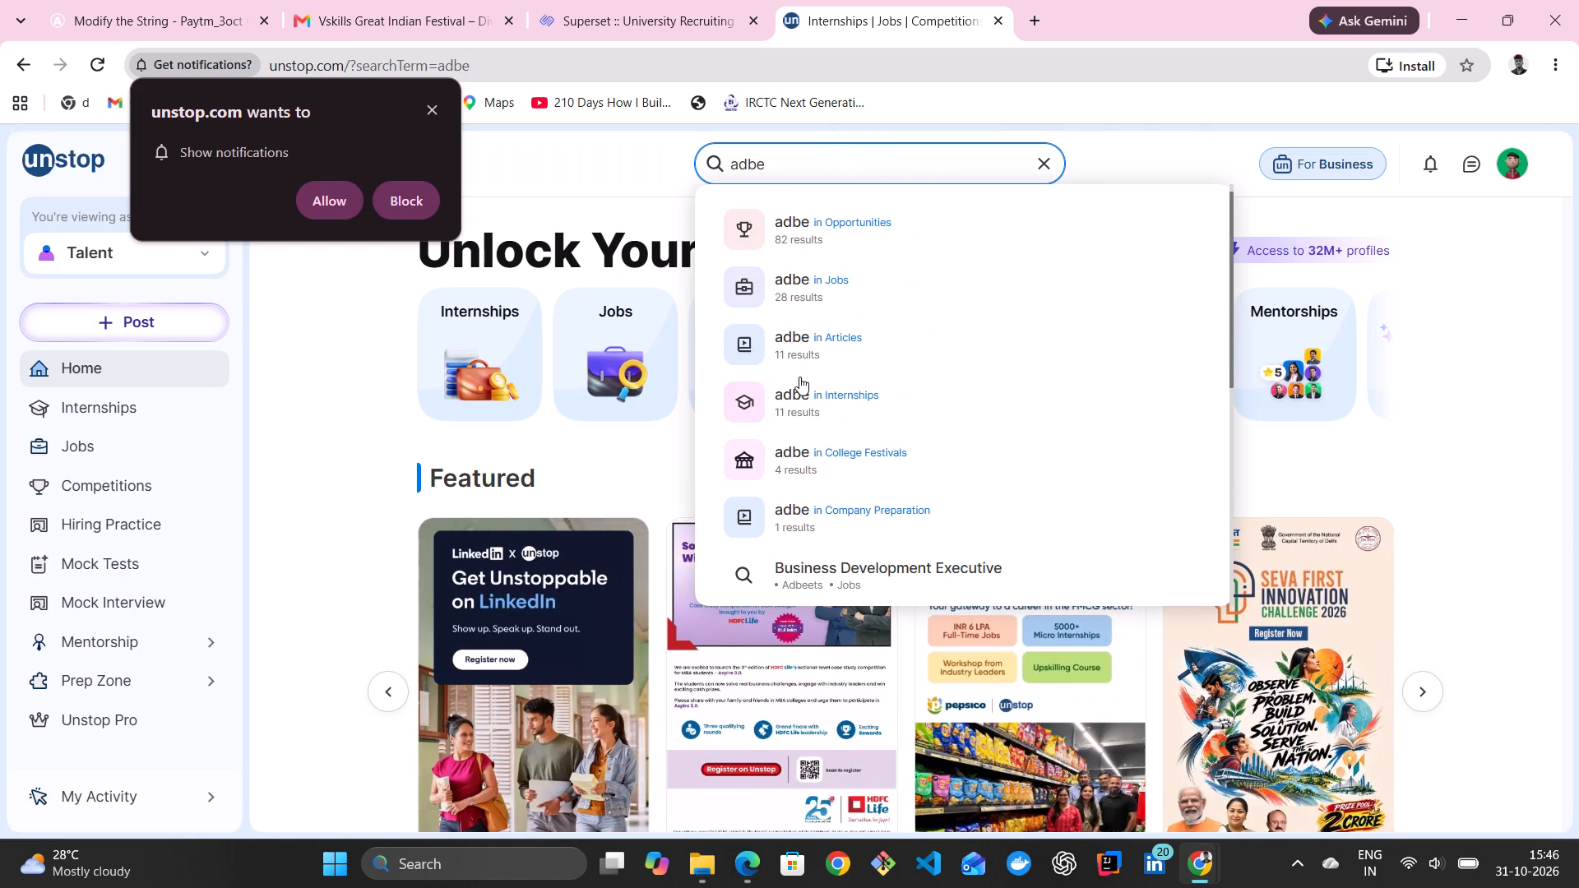
{"action": "left_click", "coordinate": [397, 201]}
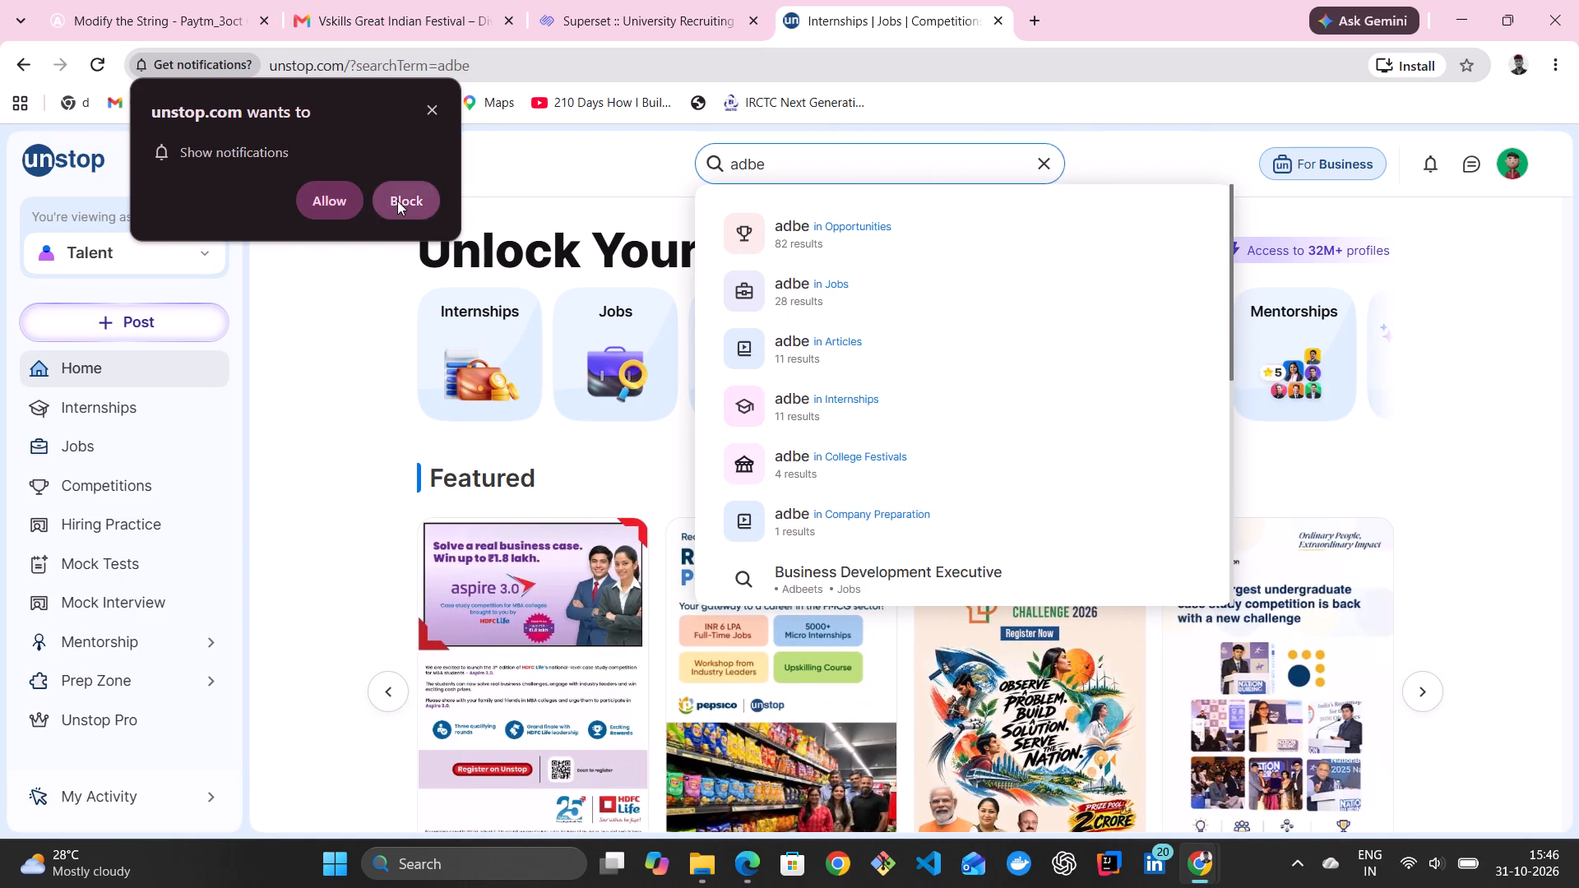
Correct the Unstop search term to "adobe" and open the Adobe University Hackathon 2026 listing.
{"action": "left_click", "coordinate": [849, 162]}
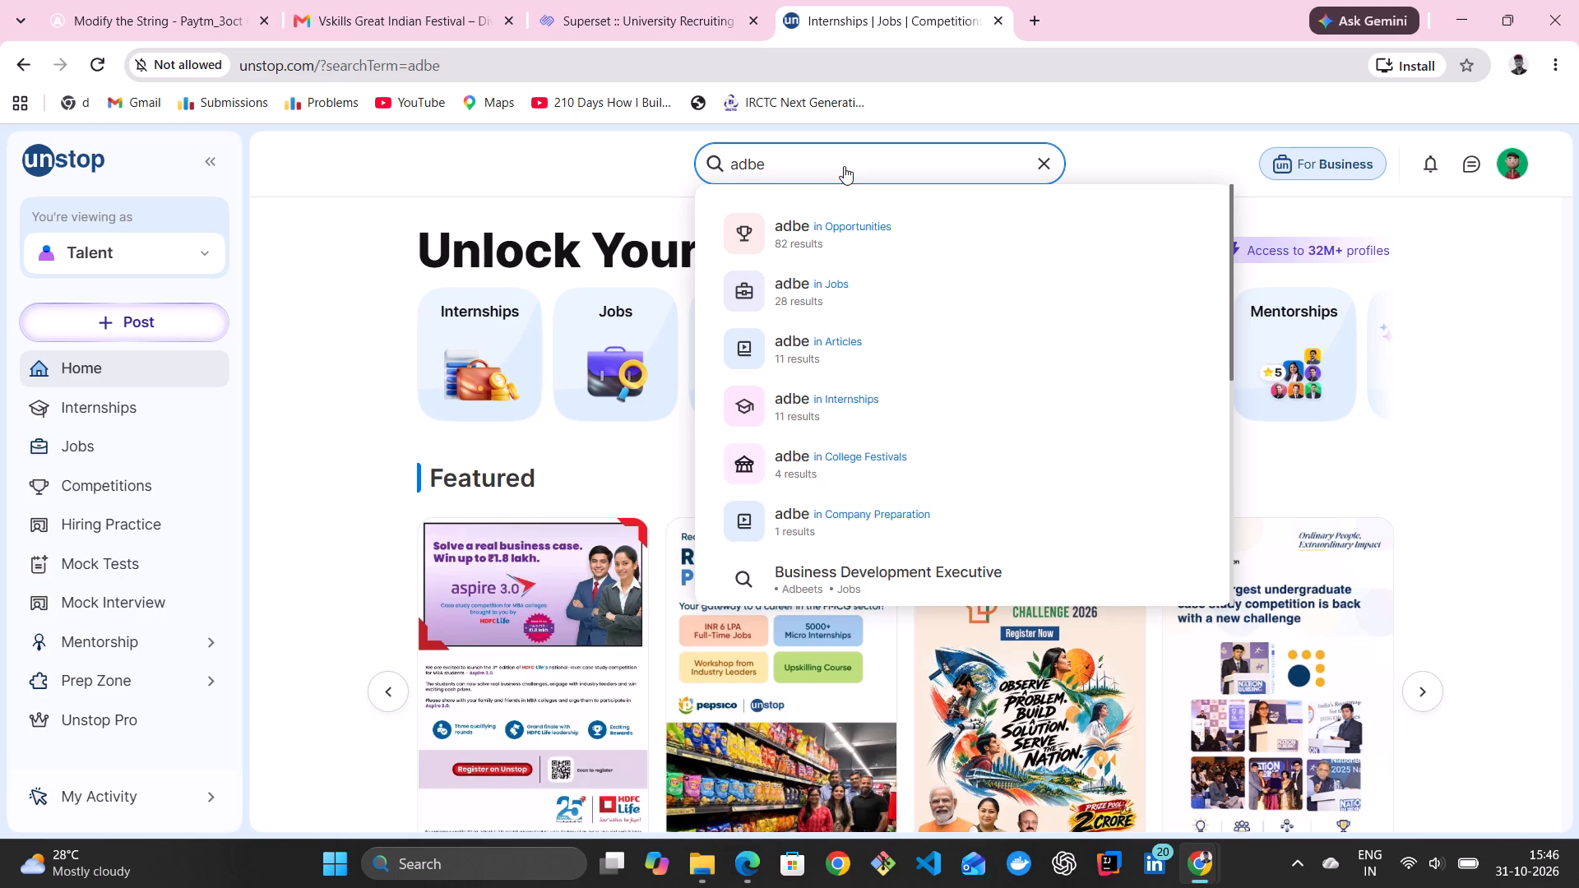
{"action": "key", "text": "BackSpace"}
{"action": "key", "text": "BackSpace"}
{"action": "type", "text": "obe"}
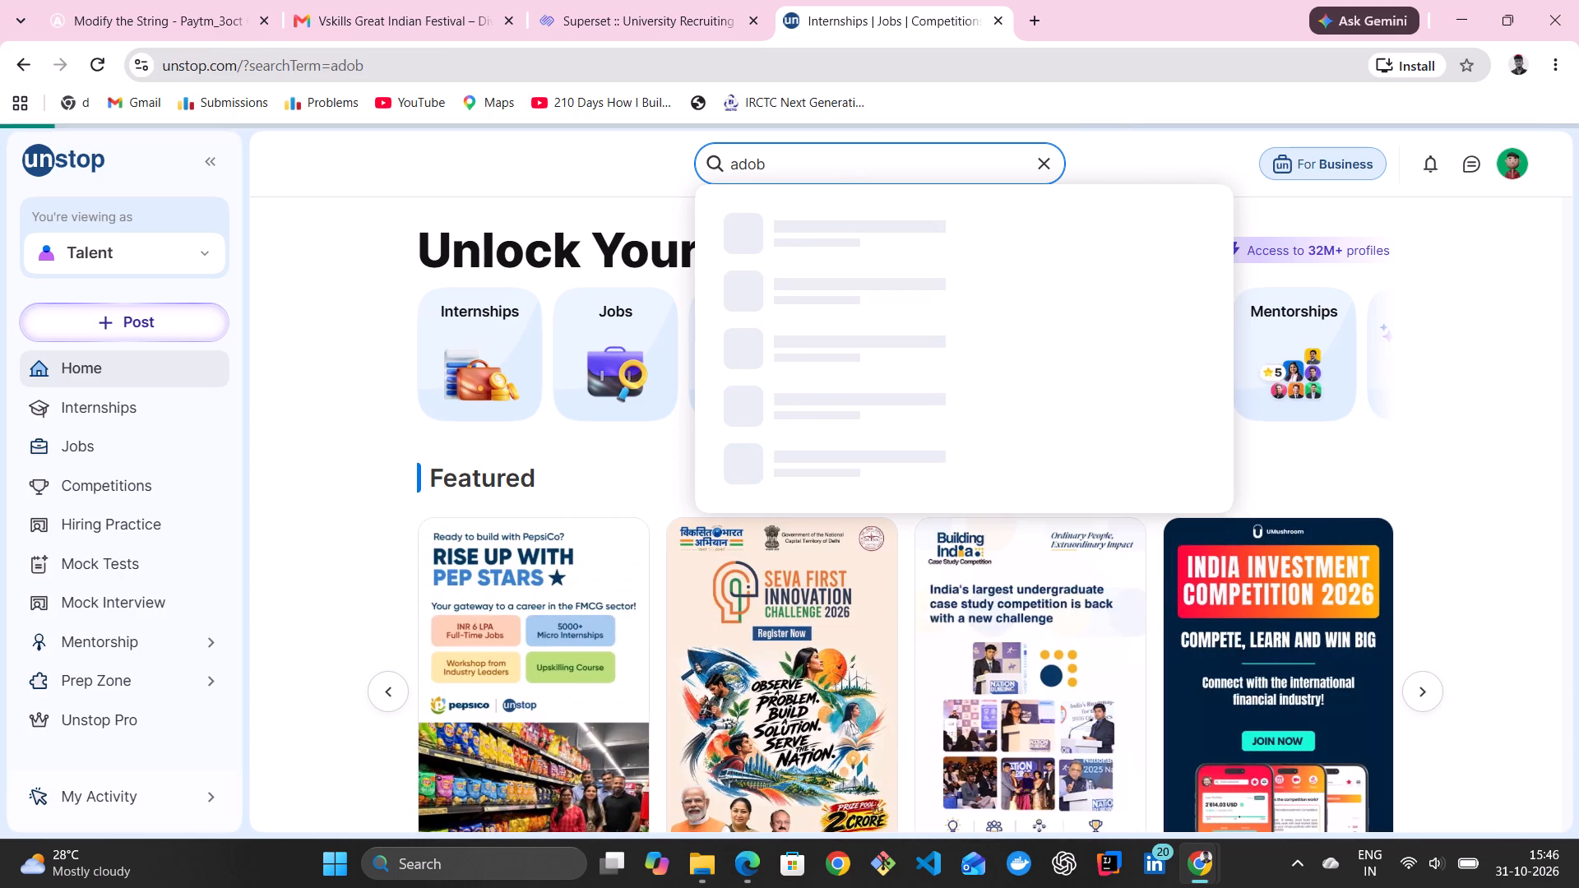
{"action": "scroll", "coordinate": [921, 347], "scroll_direction": "down", "scroll_amount": 4}
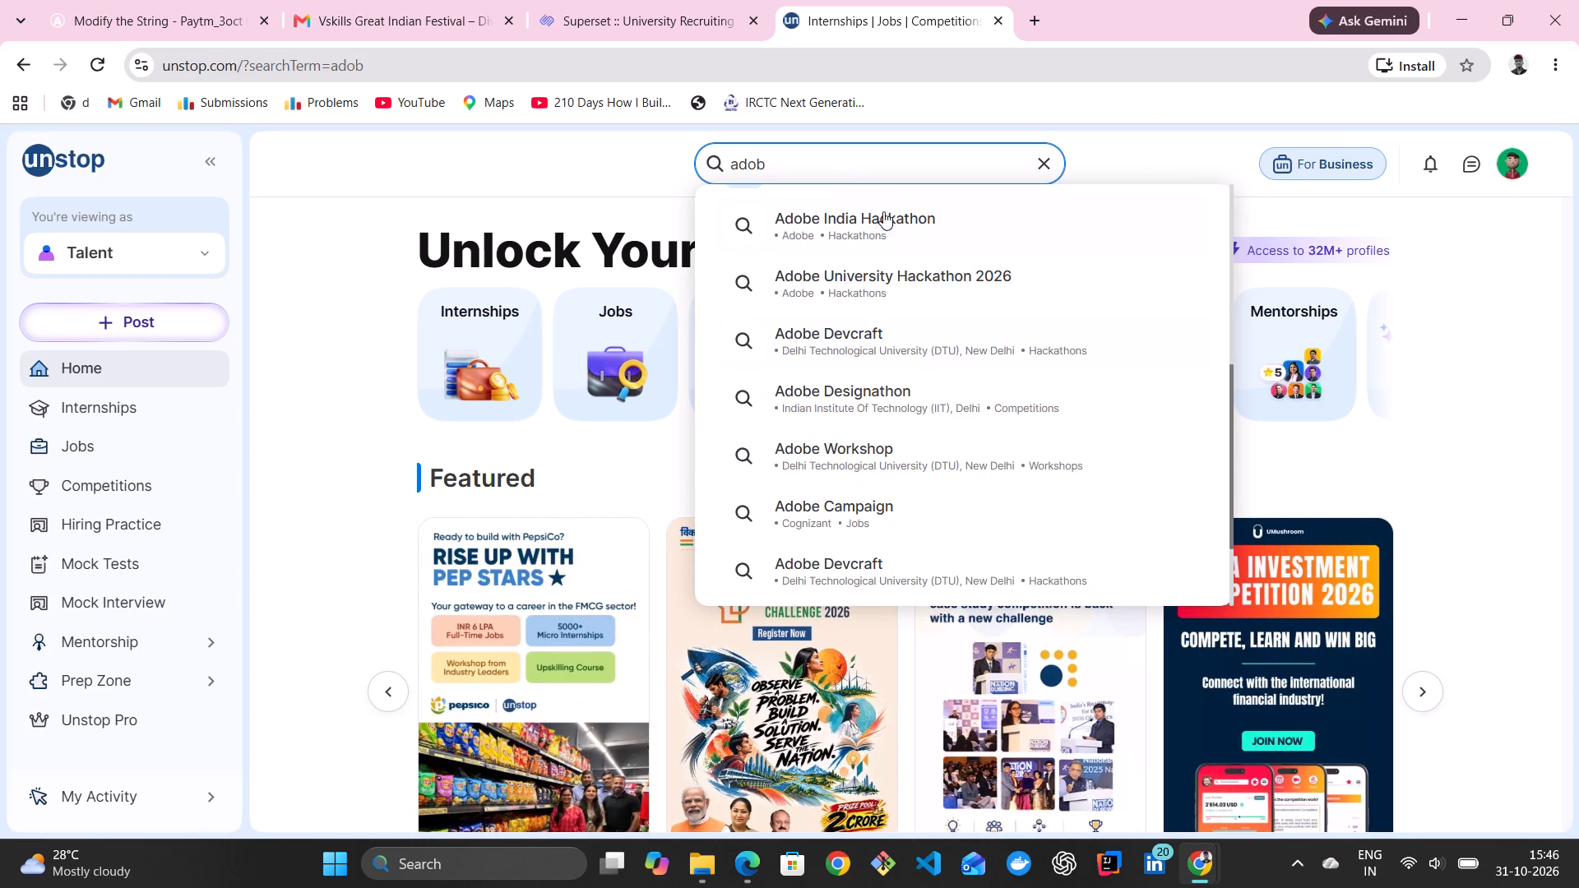
{"action": "left_click", "coordinate": [923, 284]}
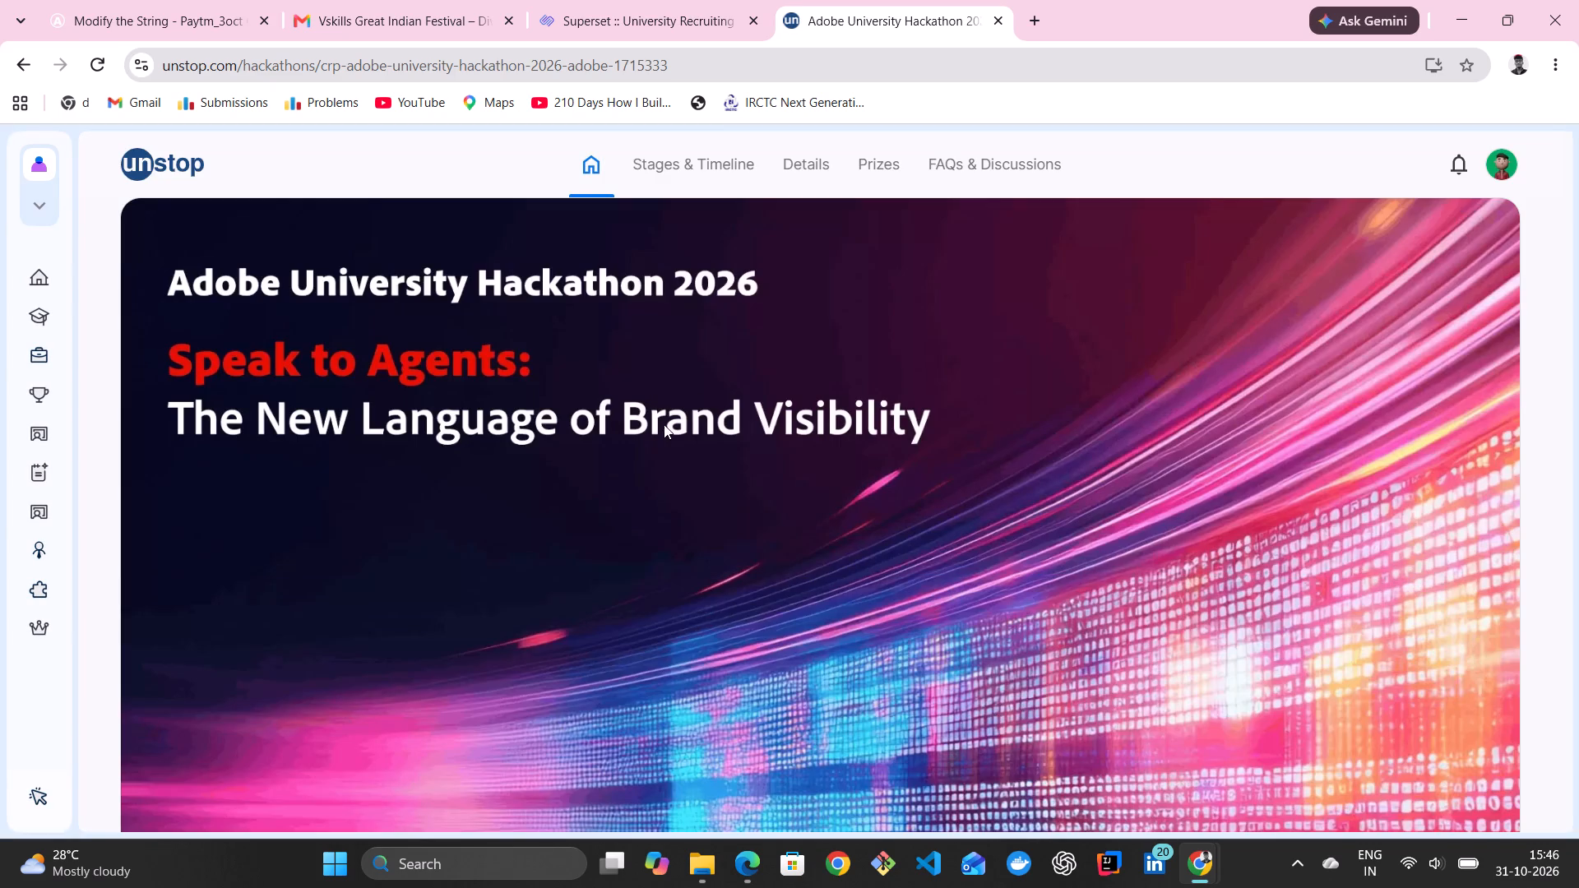
Examine the hackathon's eligibility and its stages and timelines, including the details of Rounds 1, 2, 3 and 5.
{"action": "scroll", "coordinate": [661, 427], "scroll_direction": "down", "scroll_amount": 7}
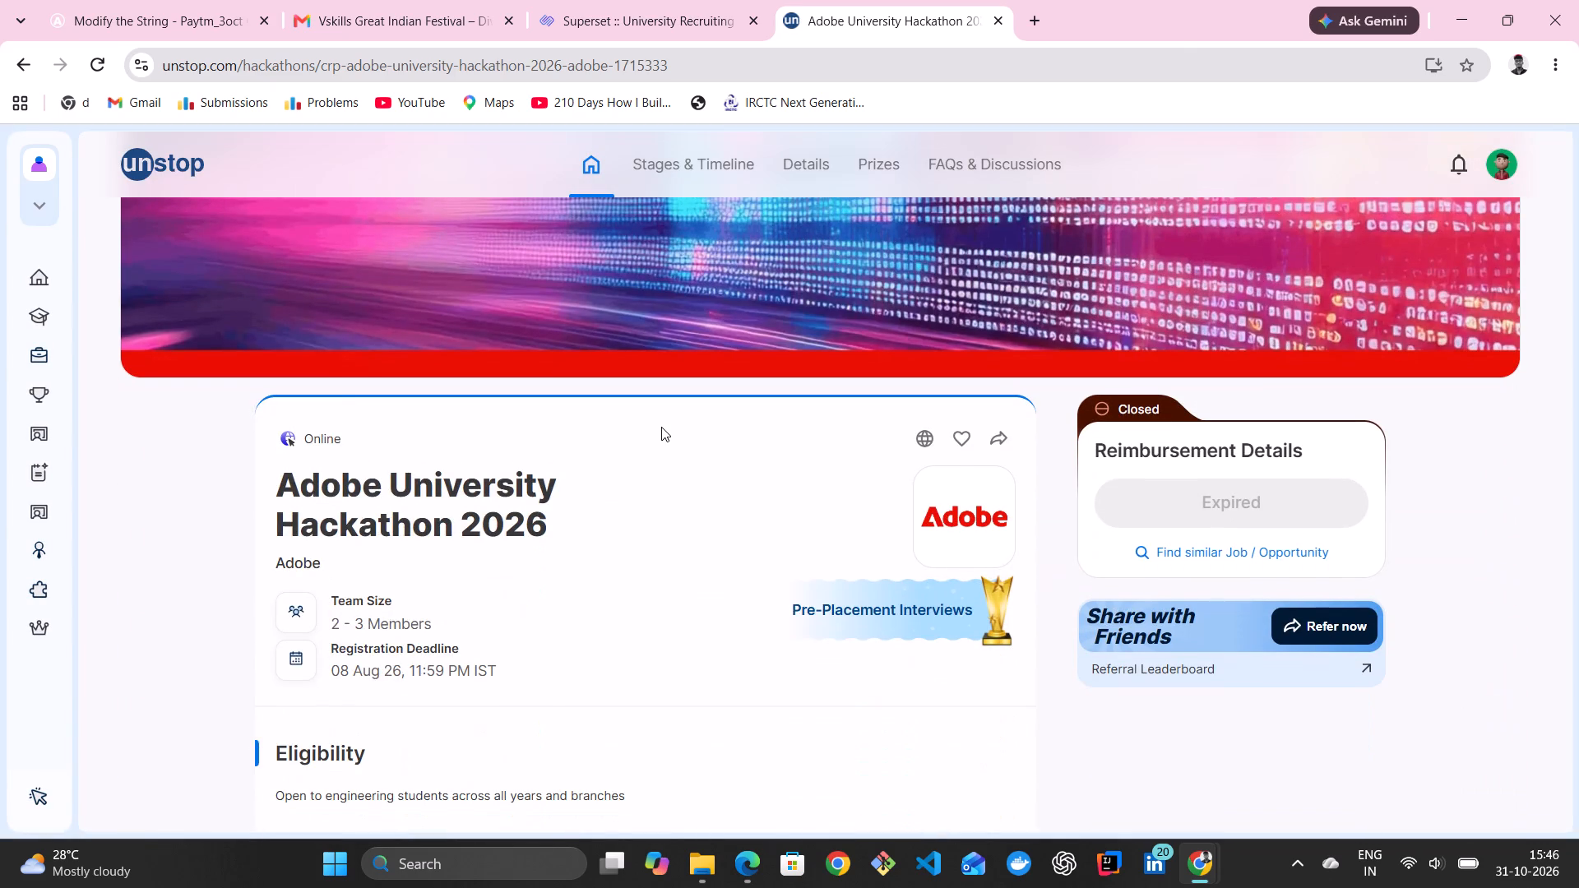
{"action": "scroll", "coordinate": [661, 427], "scroll_direction": "down", "scroll_amount": 1}
{"action": "scroll", "coordinate": [572, 457], "scroll_direction": "down", "scroll_amount": 3}
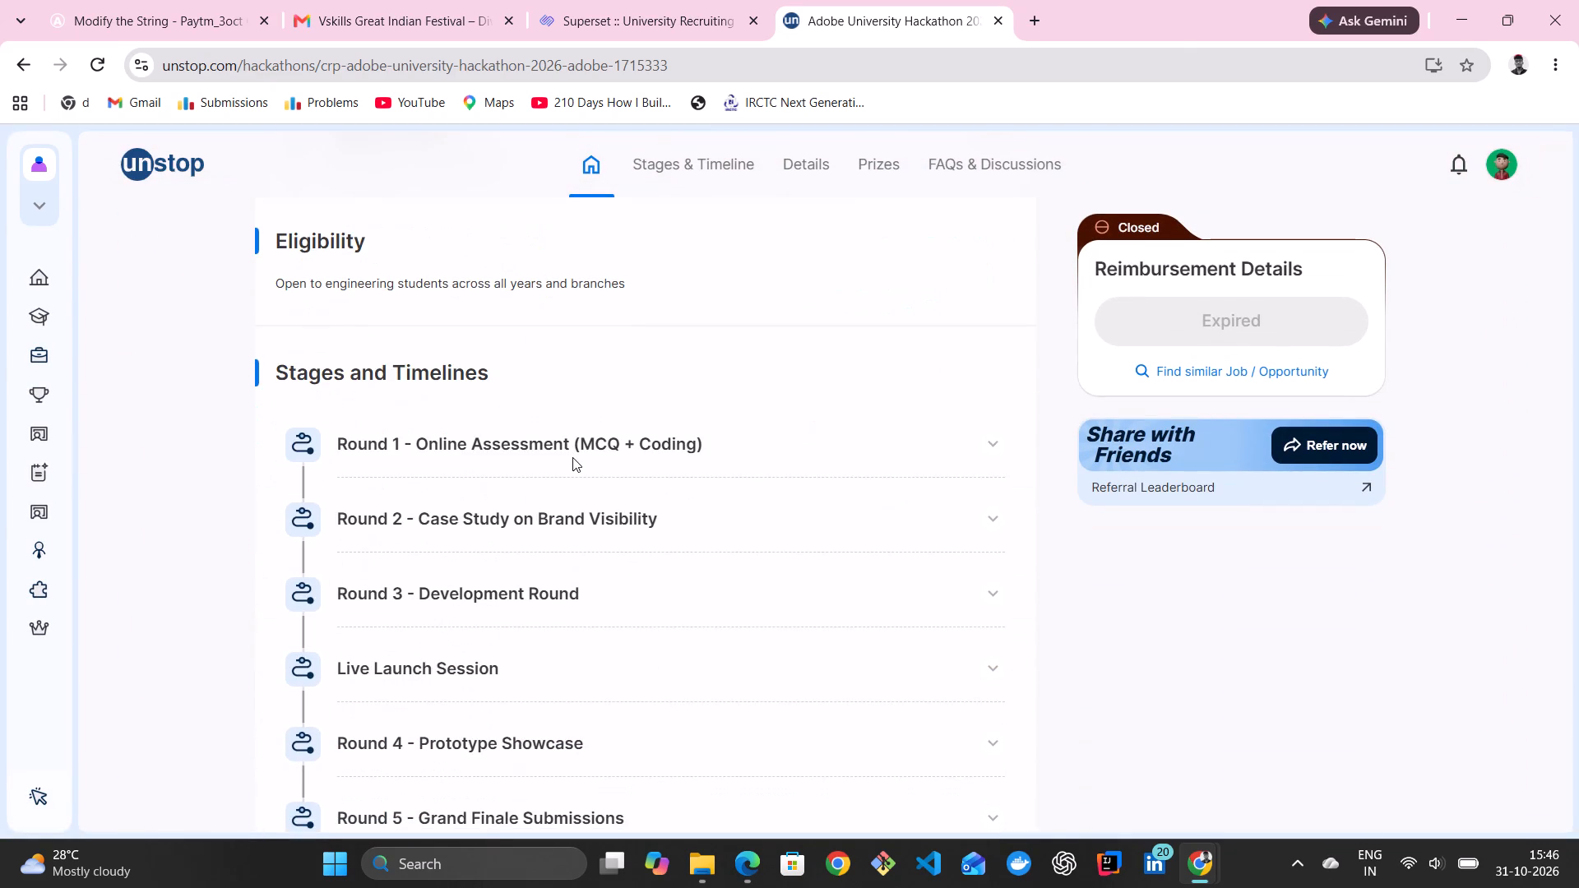
{"action": "left_click", "coordinate": [743, 451]}
{"action": "left_click", "coordinate": [997, 448]}
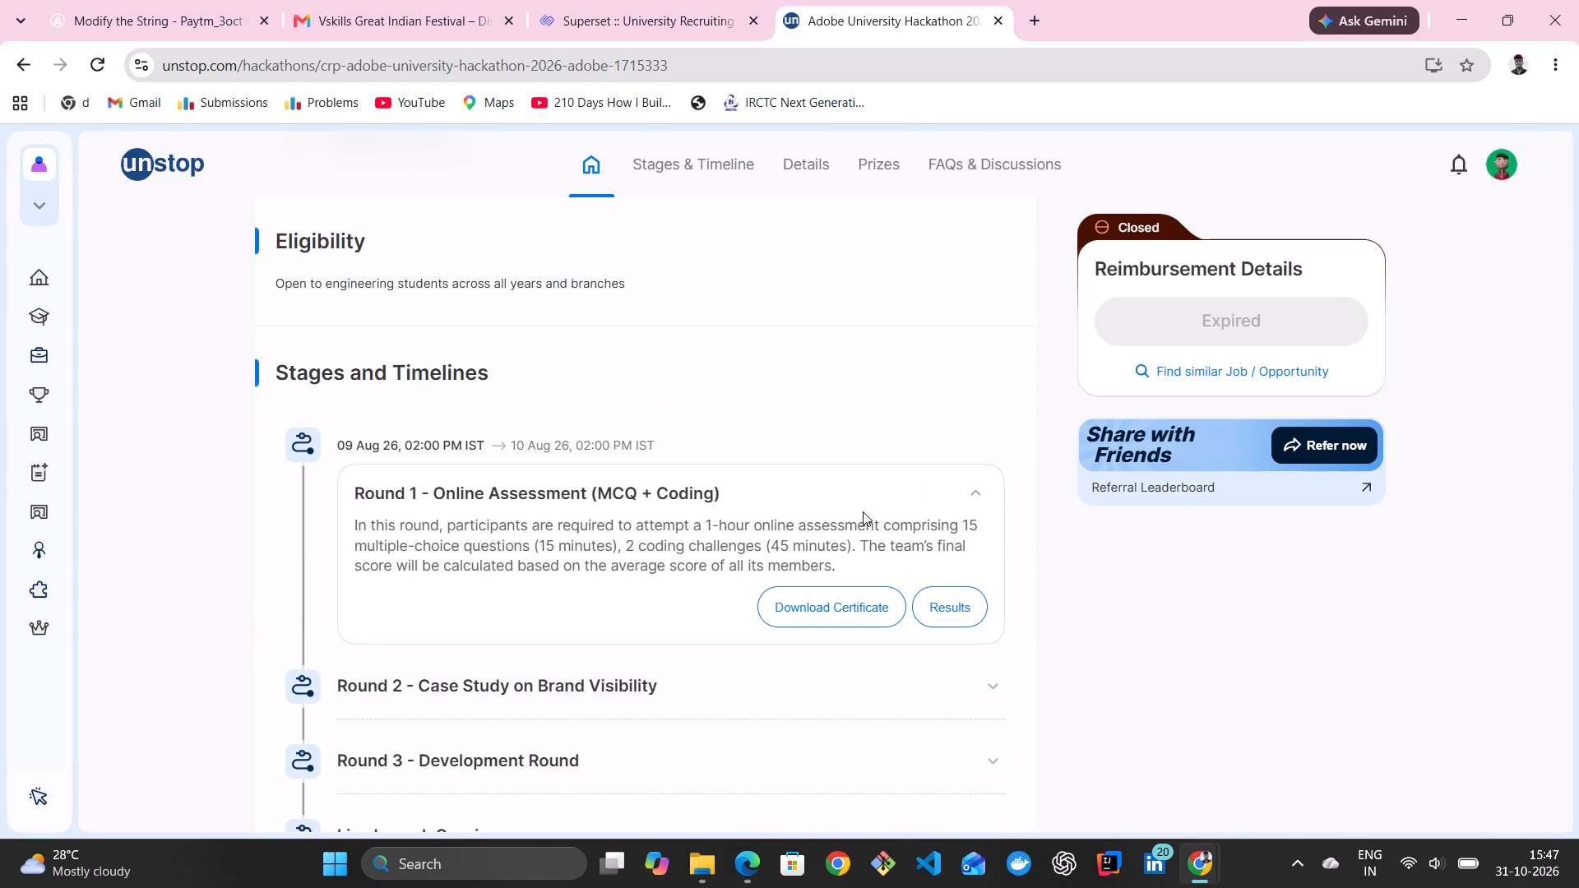
{"action": "left_click", "coordinate": [975, 493]}
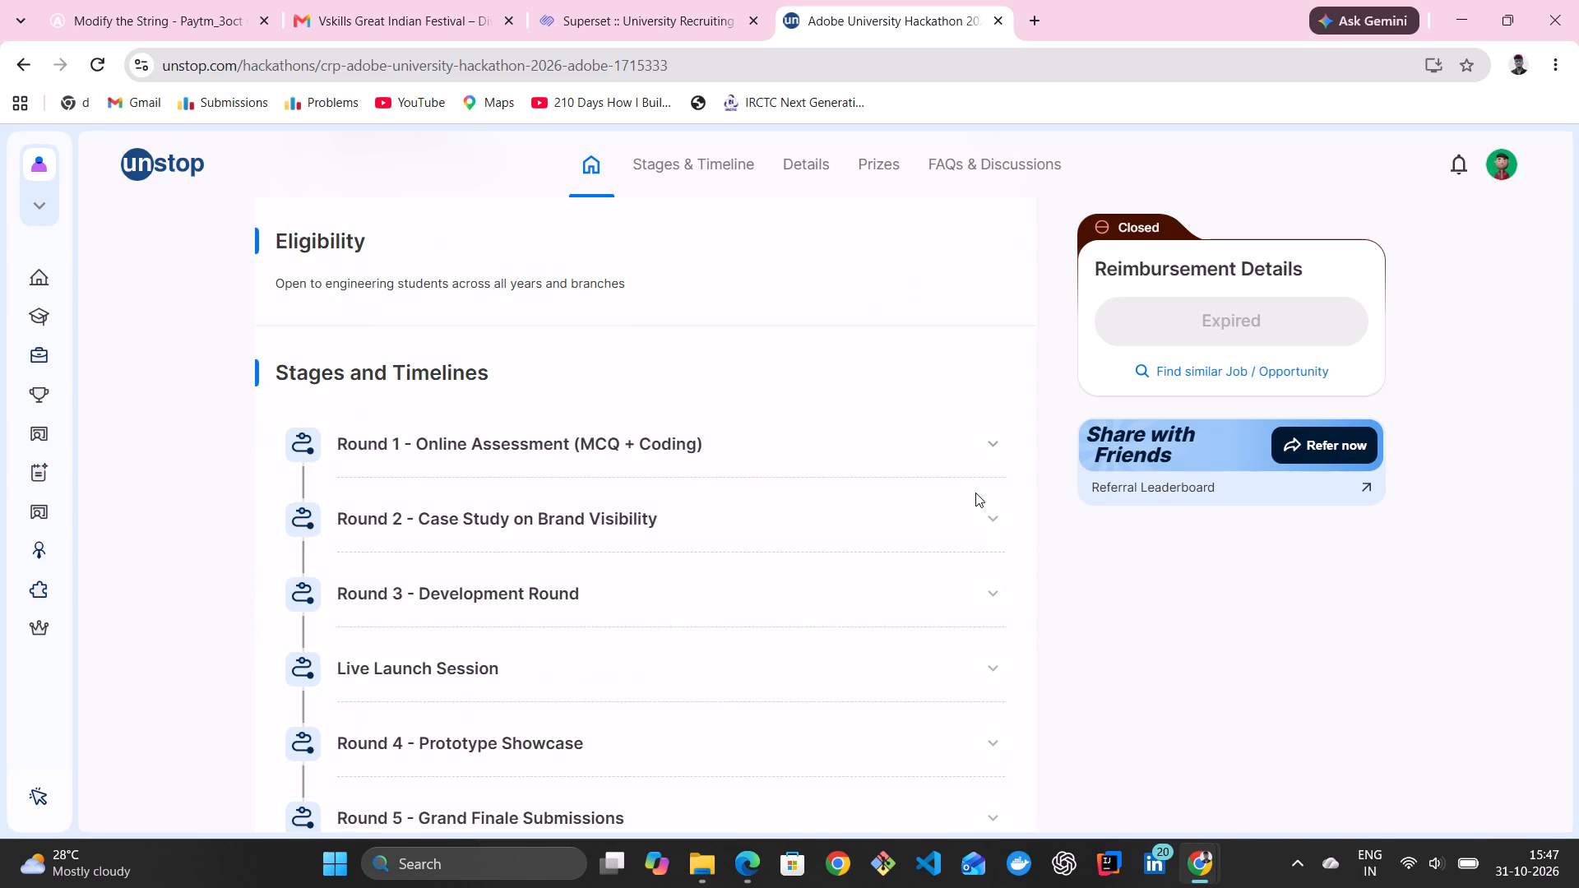
{"action": "left_click", "coordinate": [989, 524]}
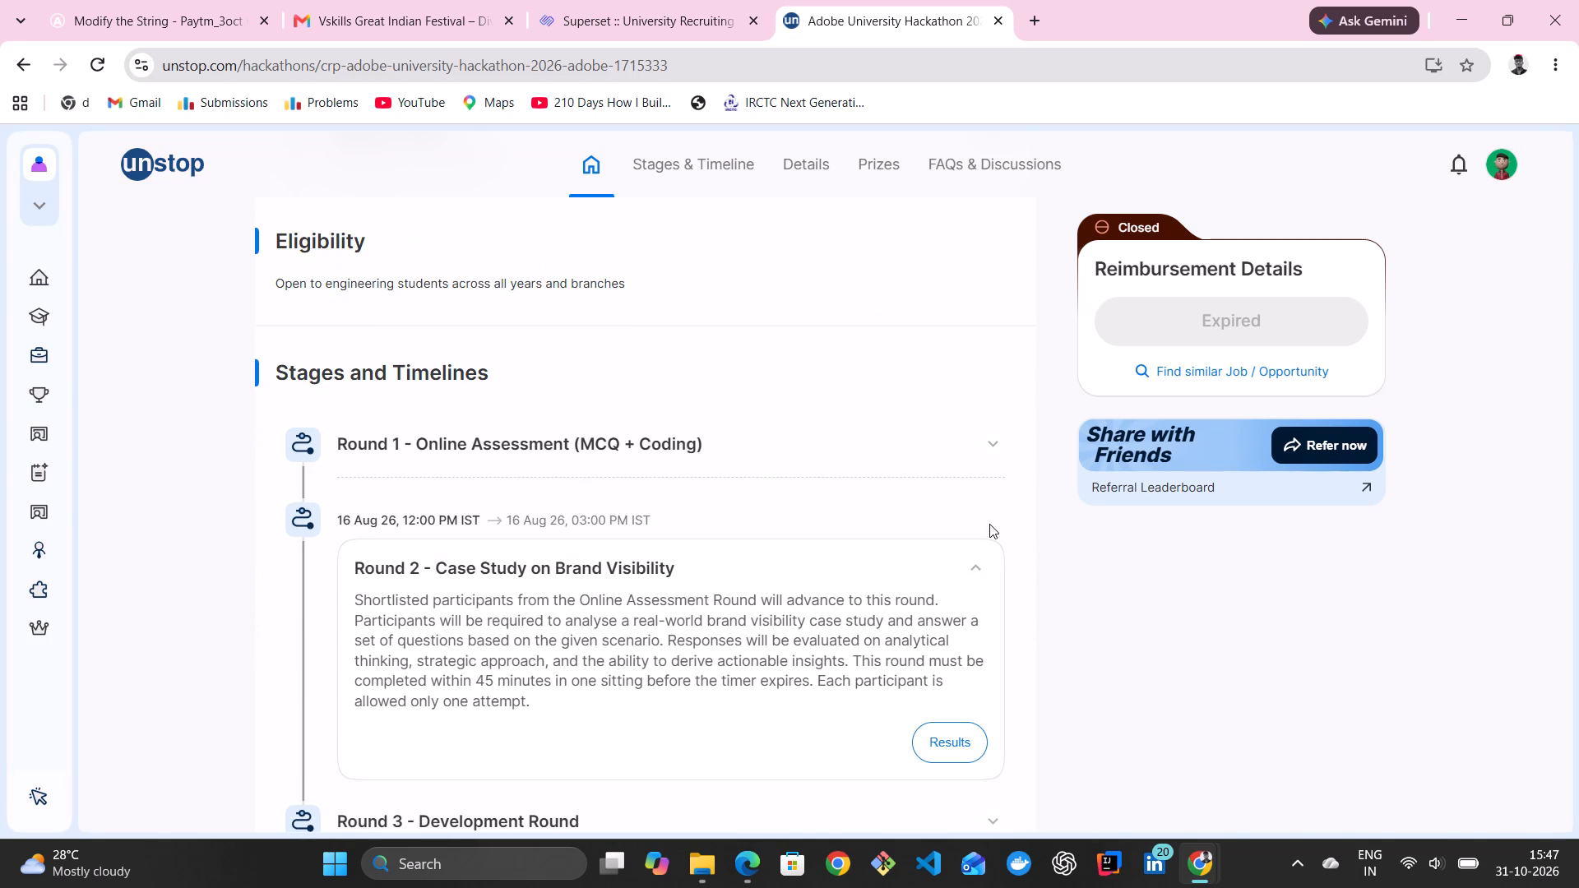
{"action": "scroll", "coordinate": [989, 524], "scroll_direction": "down", "scroll_amount": 2}
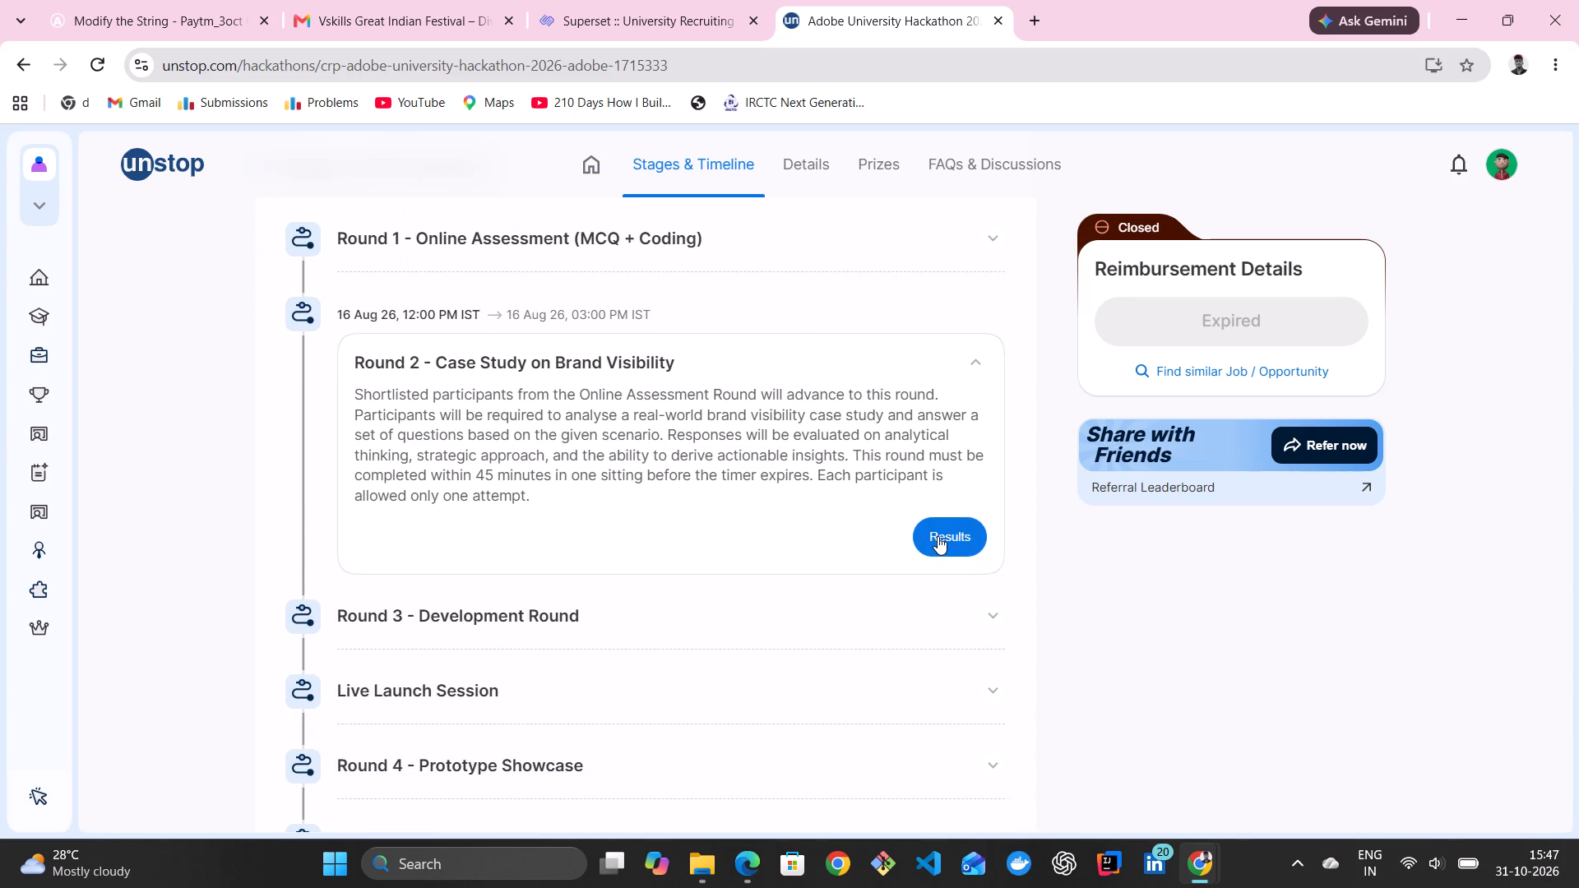
{"action": "left_click", "coordinate": [988, 617]}
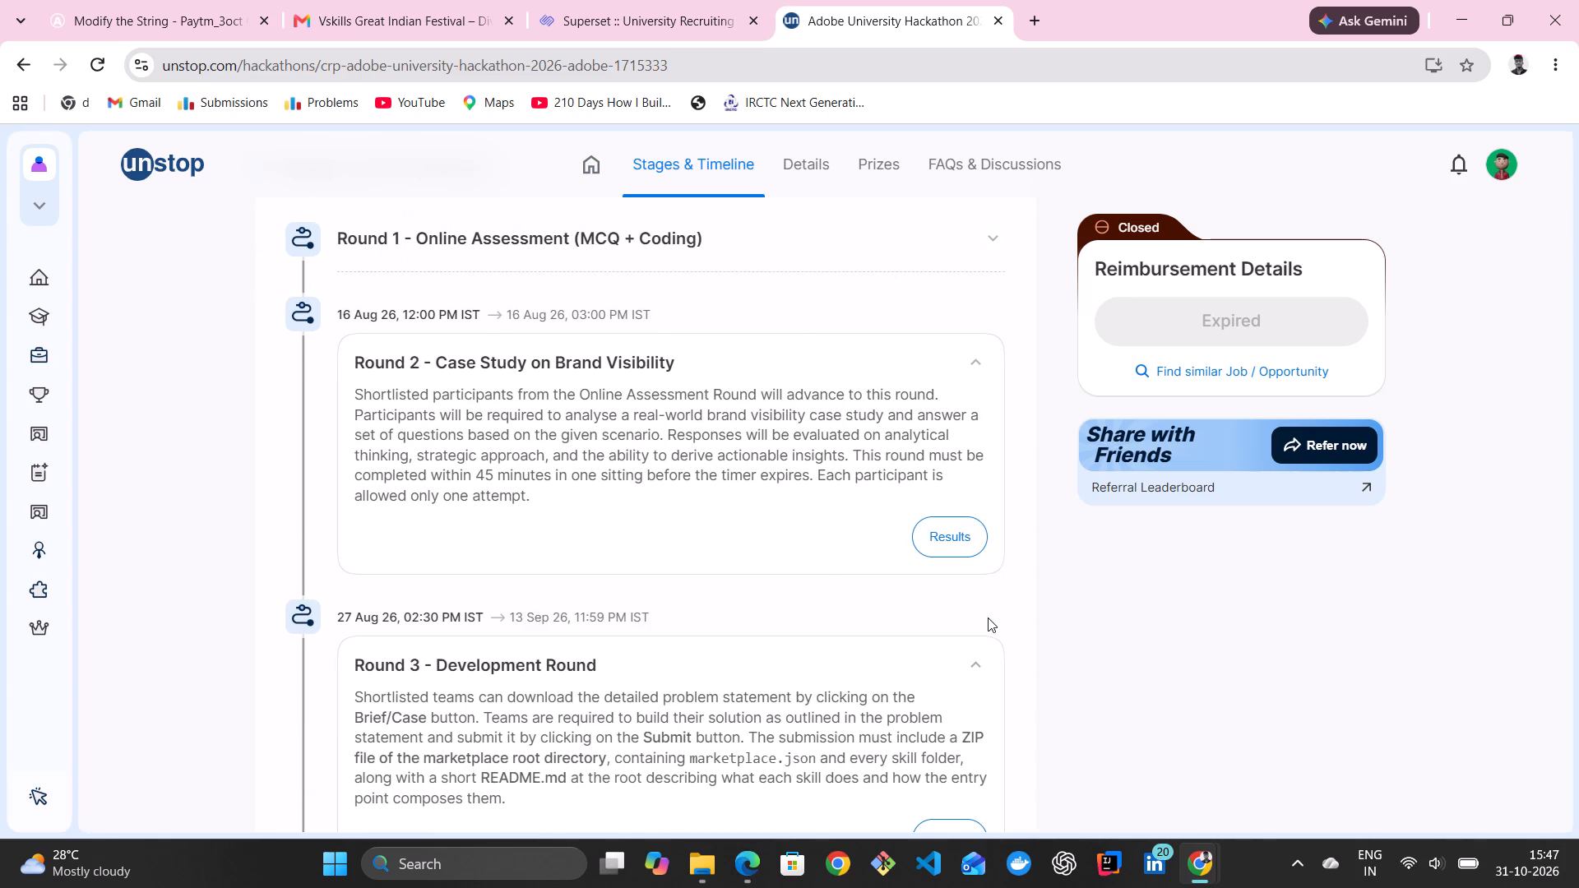
{"action": "scroll", "coordinate": [956, 628], "scroll_direction": "down", "scroll_amount": 2}
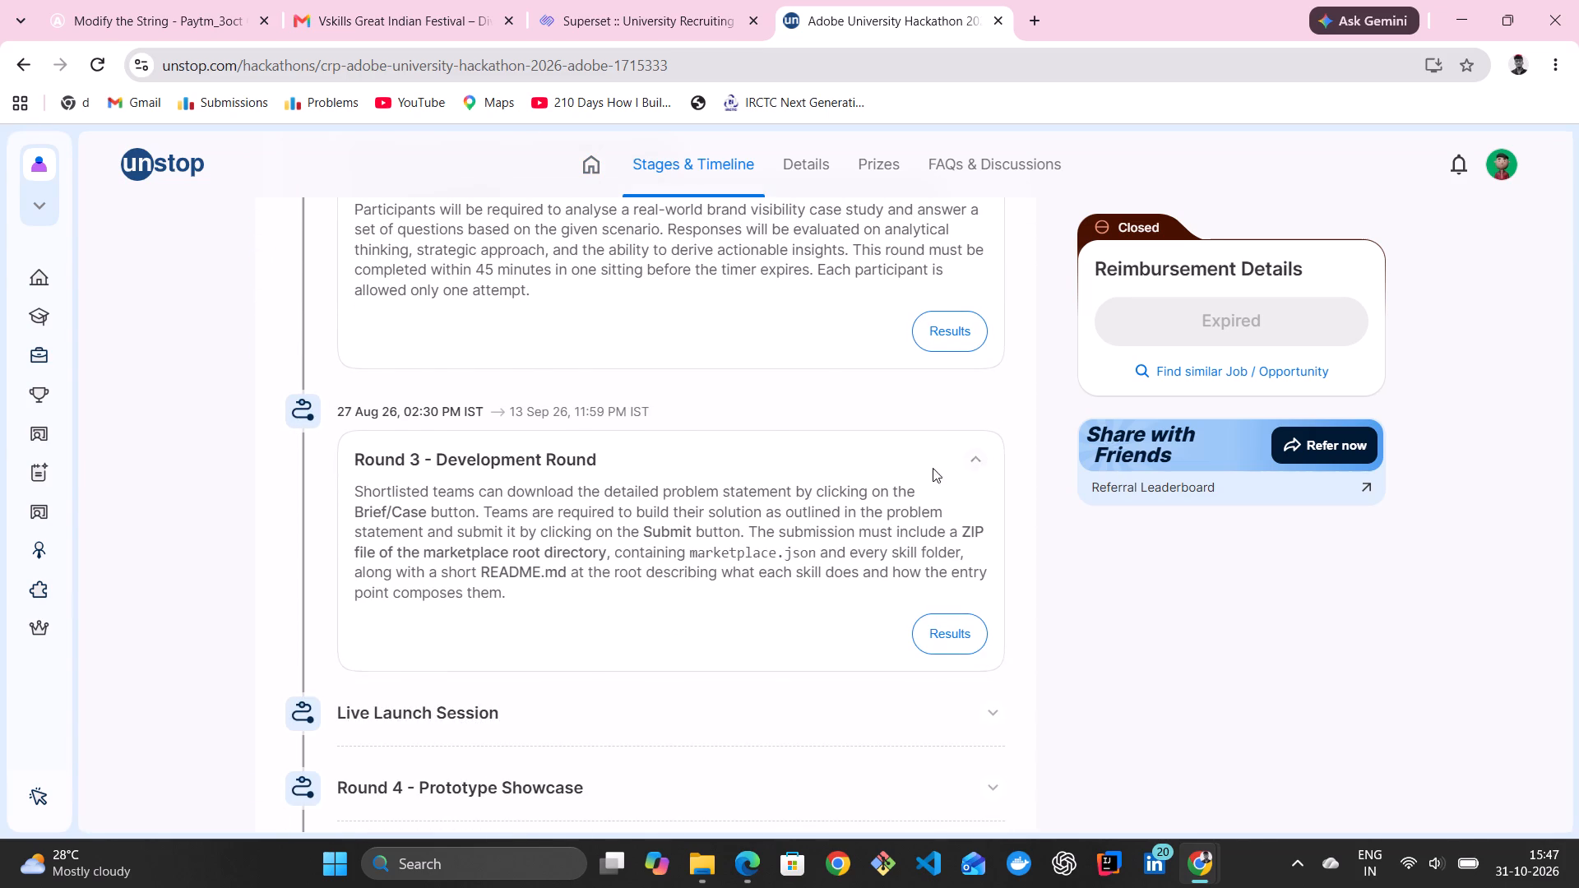
{"action": "scroll", "coordinate": [932, 469], "scroll_direction": "down", "scroll_amount": 3}
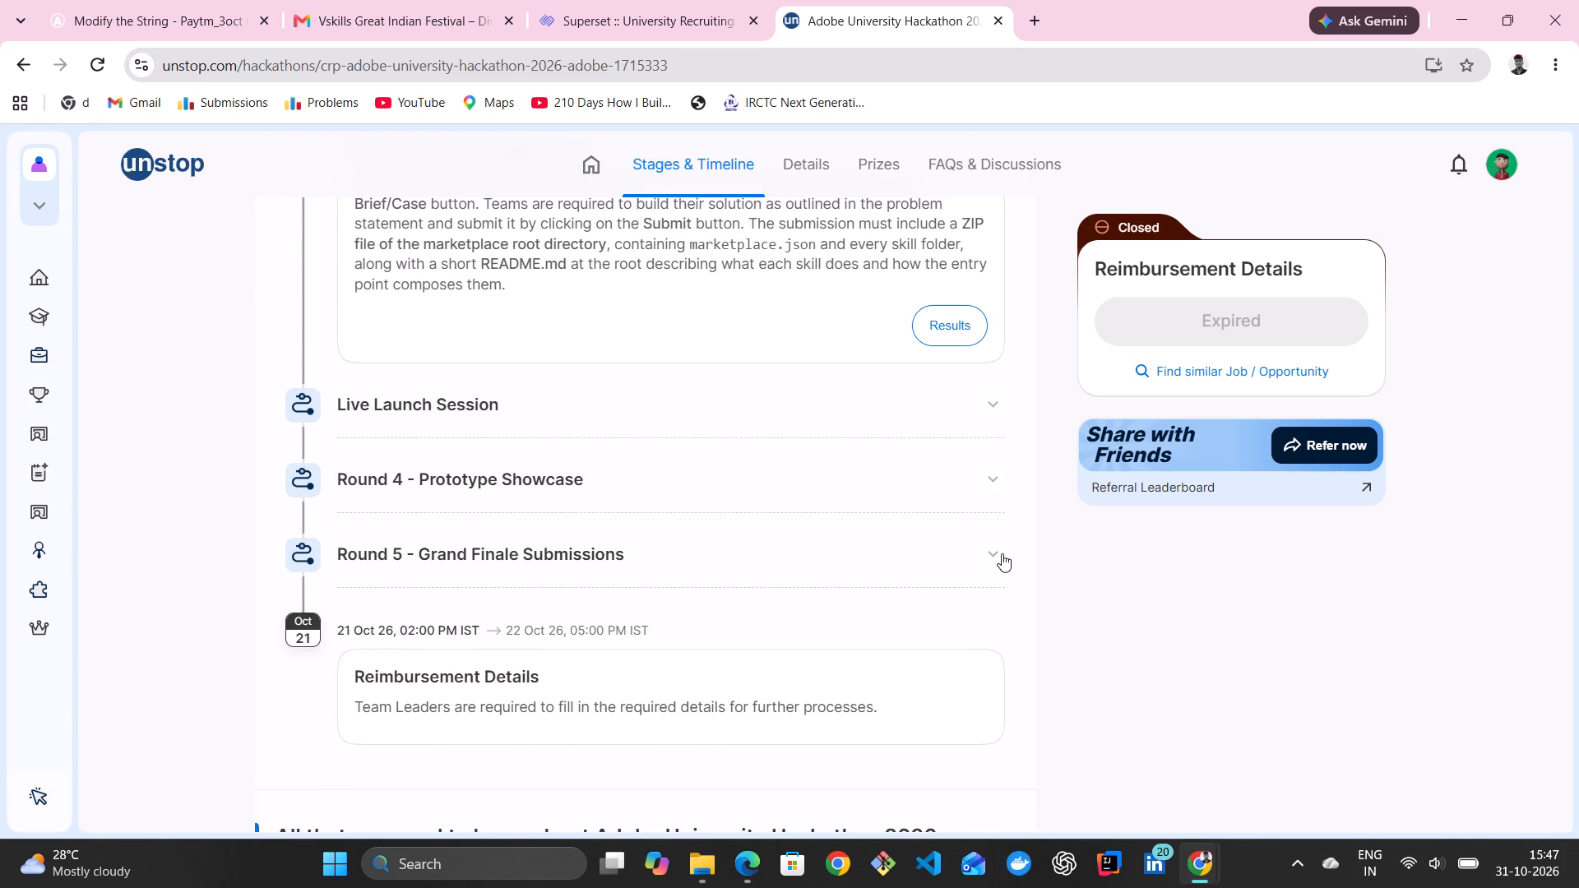
{"action": "left_click", "coordinate": [999, 556]}
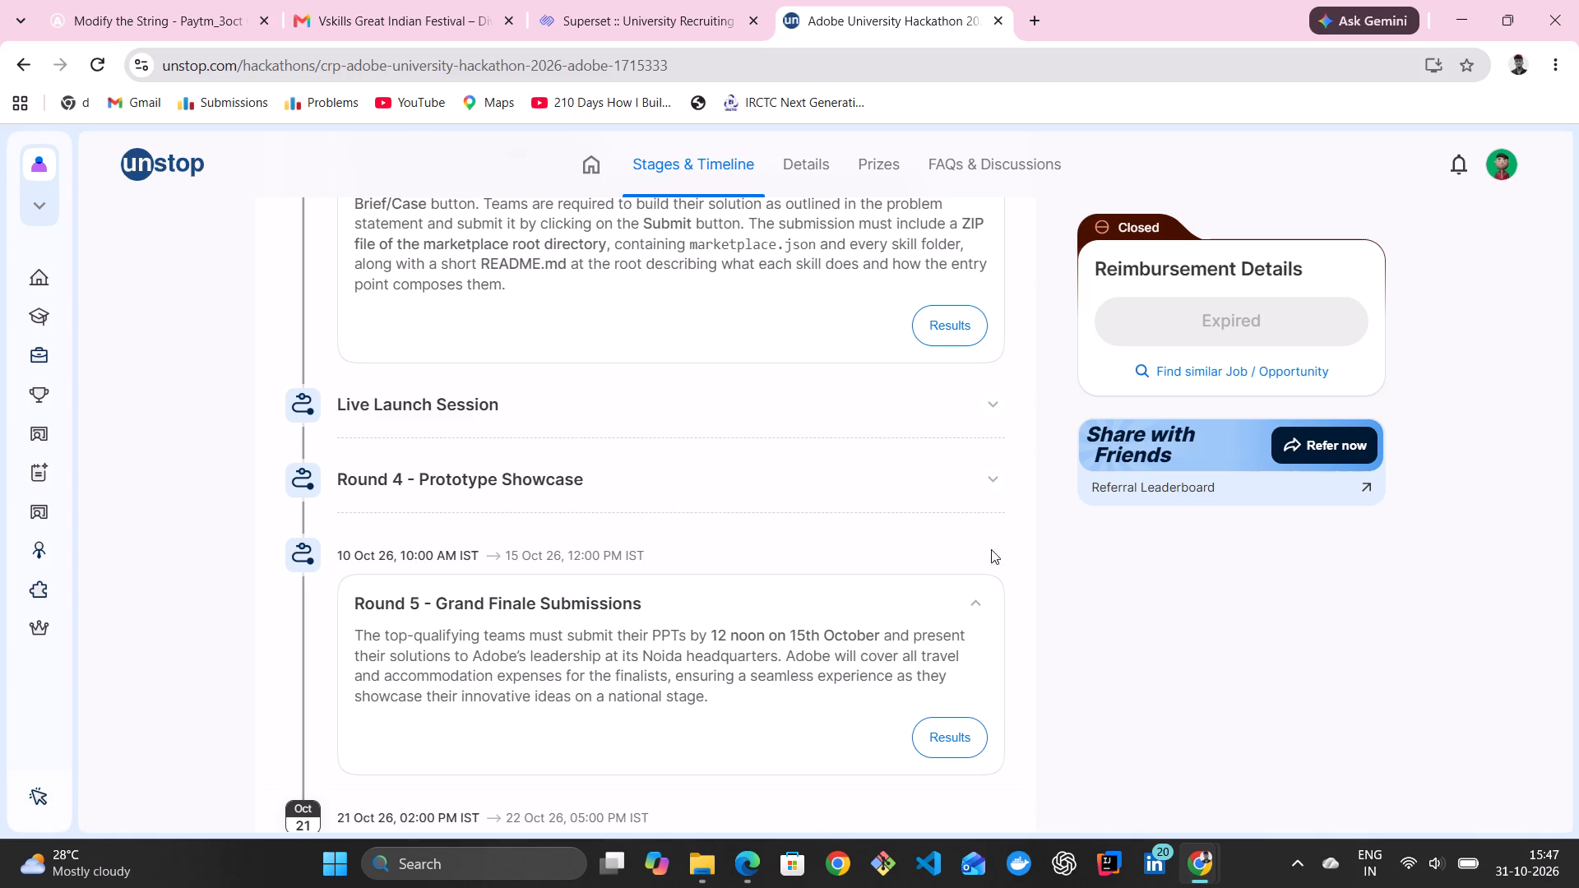
{"action": "left_click", "coordinate": [971, 607]}
{"action": "scroll", "coordinate": [903, 591], "scroll_direction": "down", "scroll_amount": 2}
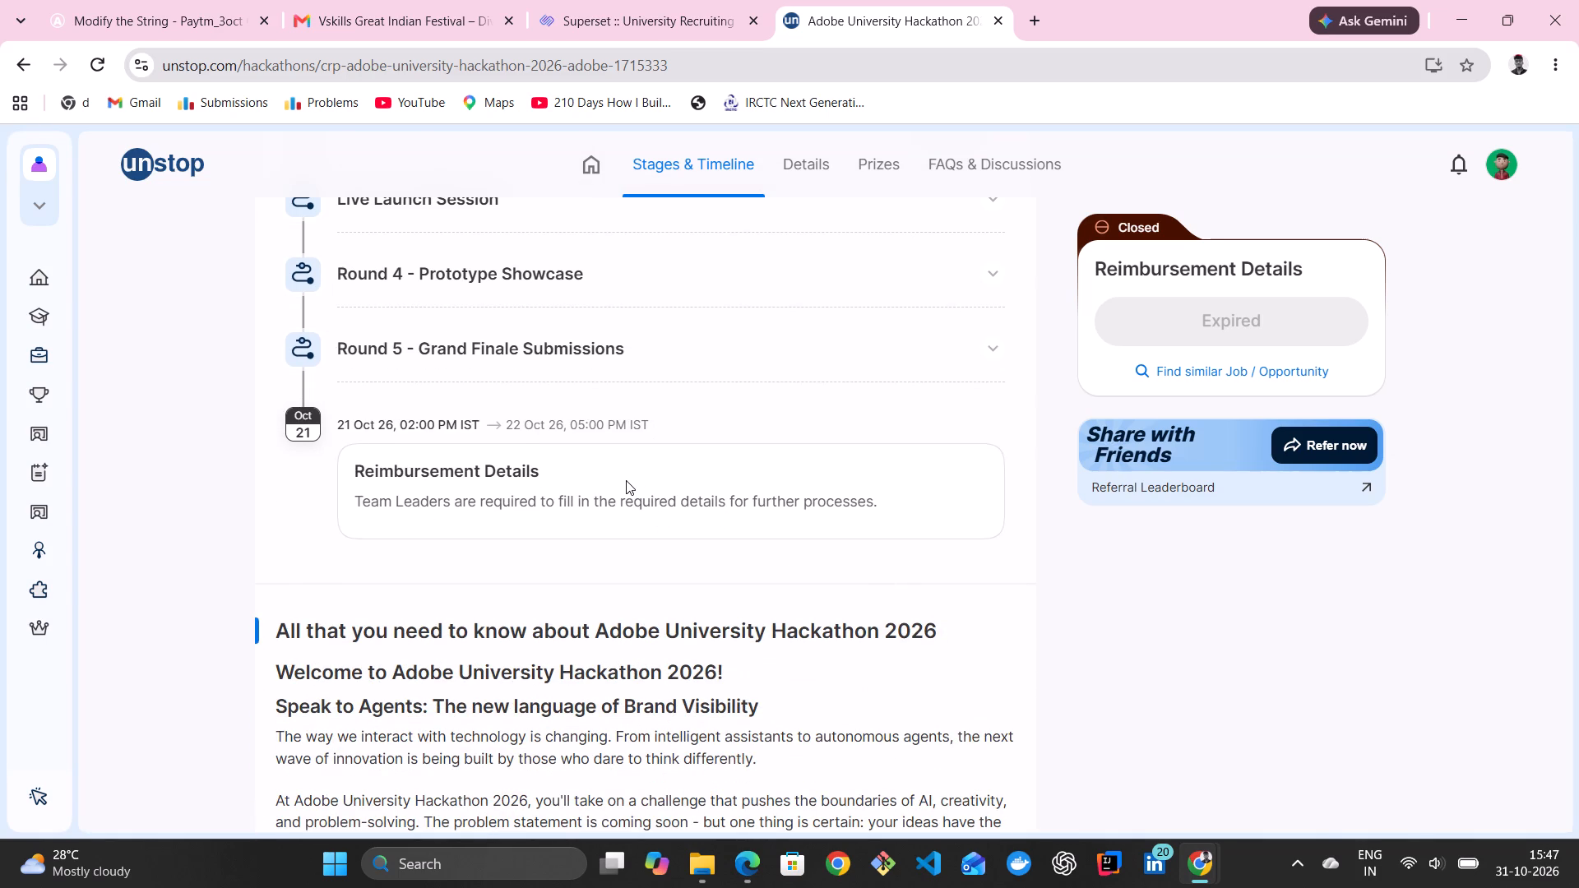
{"action": "scroll", "coordinate": [623, 480], "scroll_direction": "down", "scroll_amount": 1}
{"action": "scroll", "coordinate": [623, 480], "scroll_direction": "up", "scroll_amount": 7}
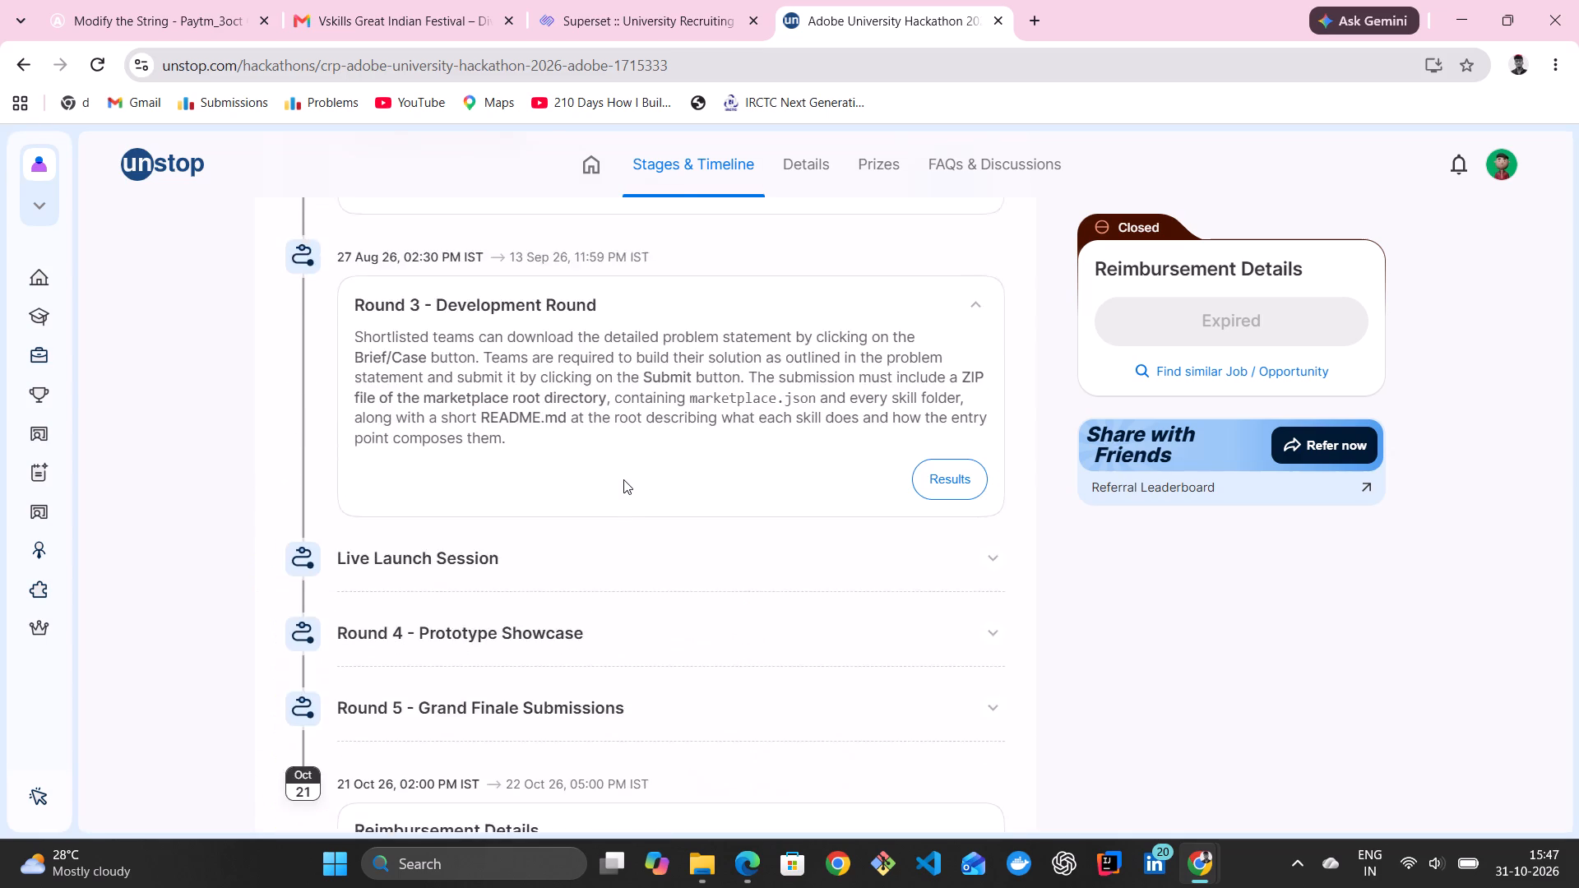
{"action": "scroll", "coordinate": [623, 479], "scroll_direction": "up", "scroll_amount": 3}
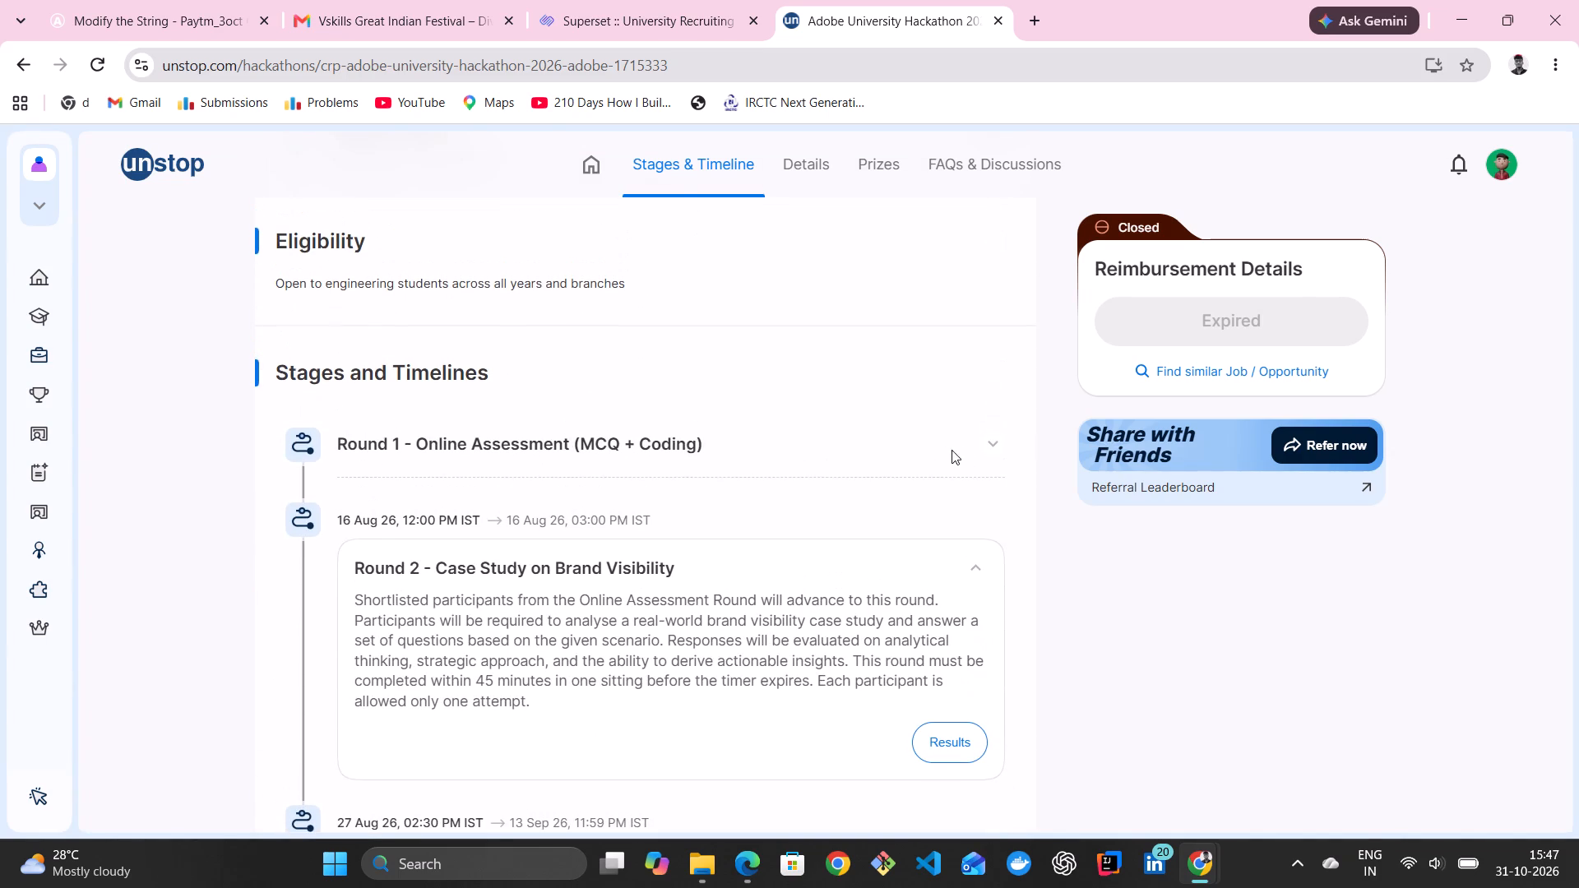
Expand Round 1 - Online Assessment (MCQ + Coding) and try to download its certificate.
{"action": "left_click", "coordinate": [994, 452]}
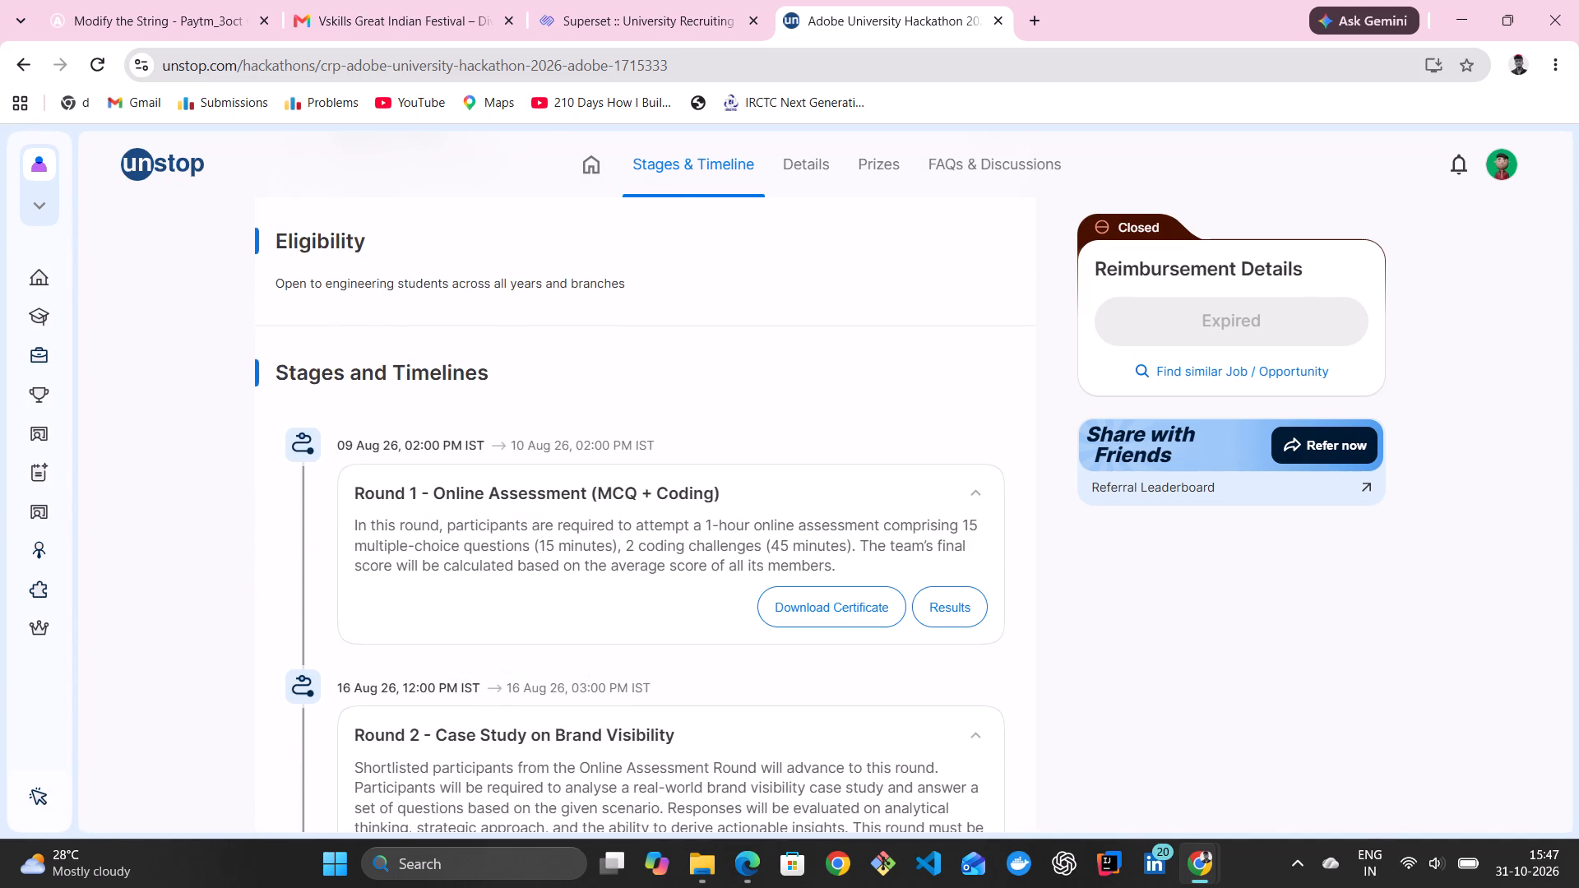
{"action": "scroll", "coordinate": [697, 533], "scroll_direction": "down", "scroll_amount": 3}
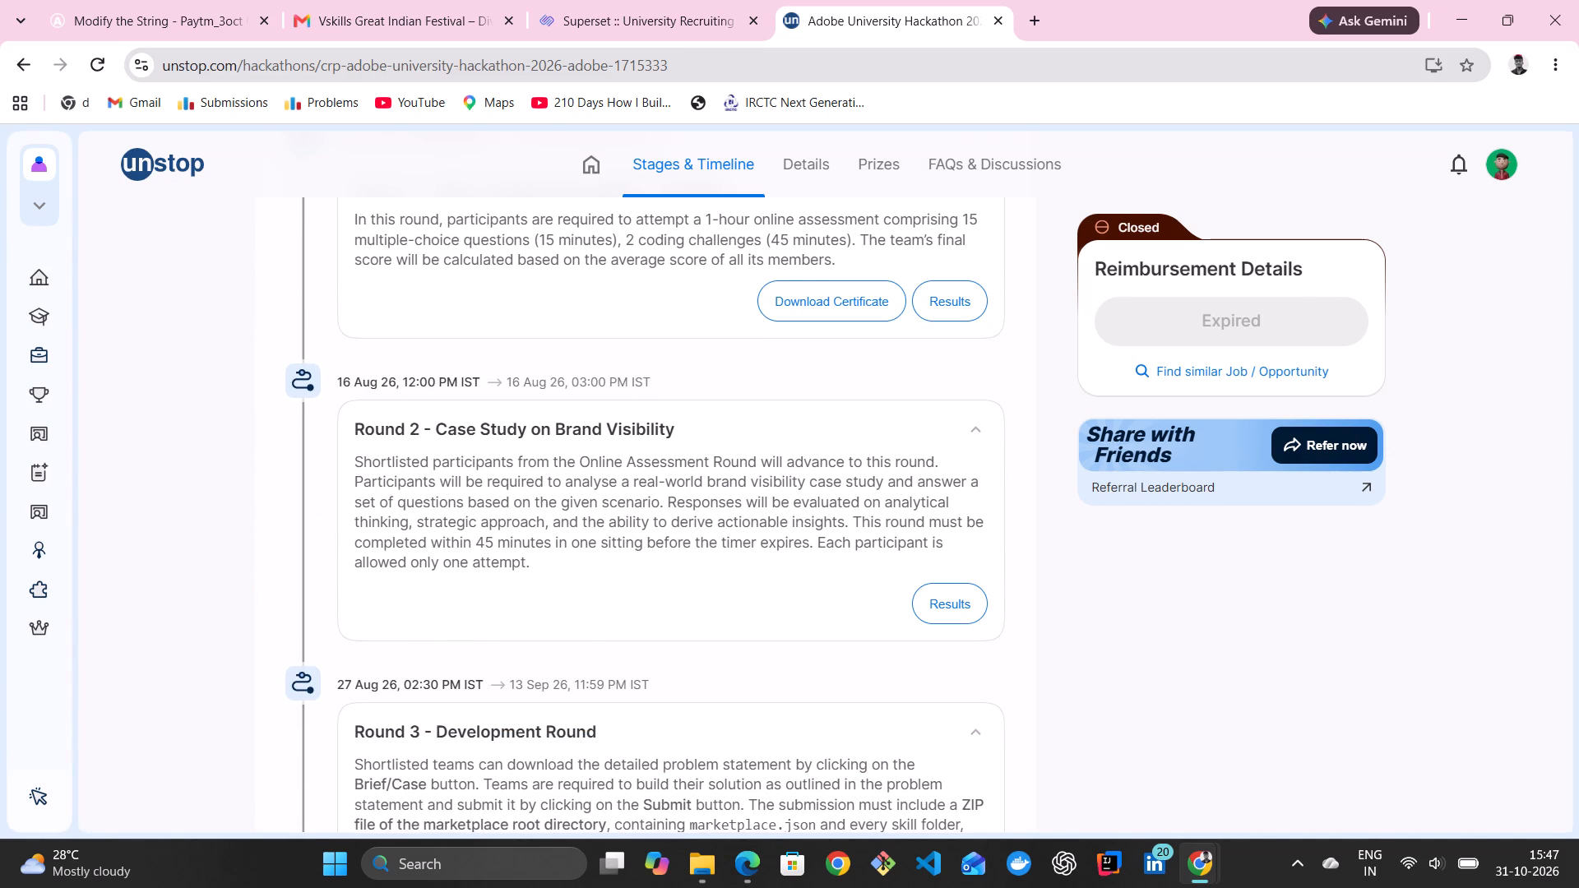
{"action": "left_click", "coordinate": [847, 300]}
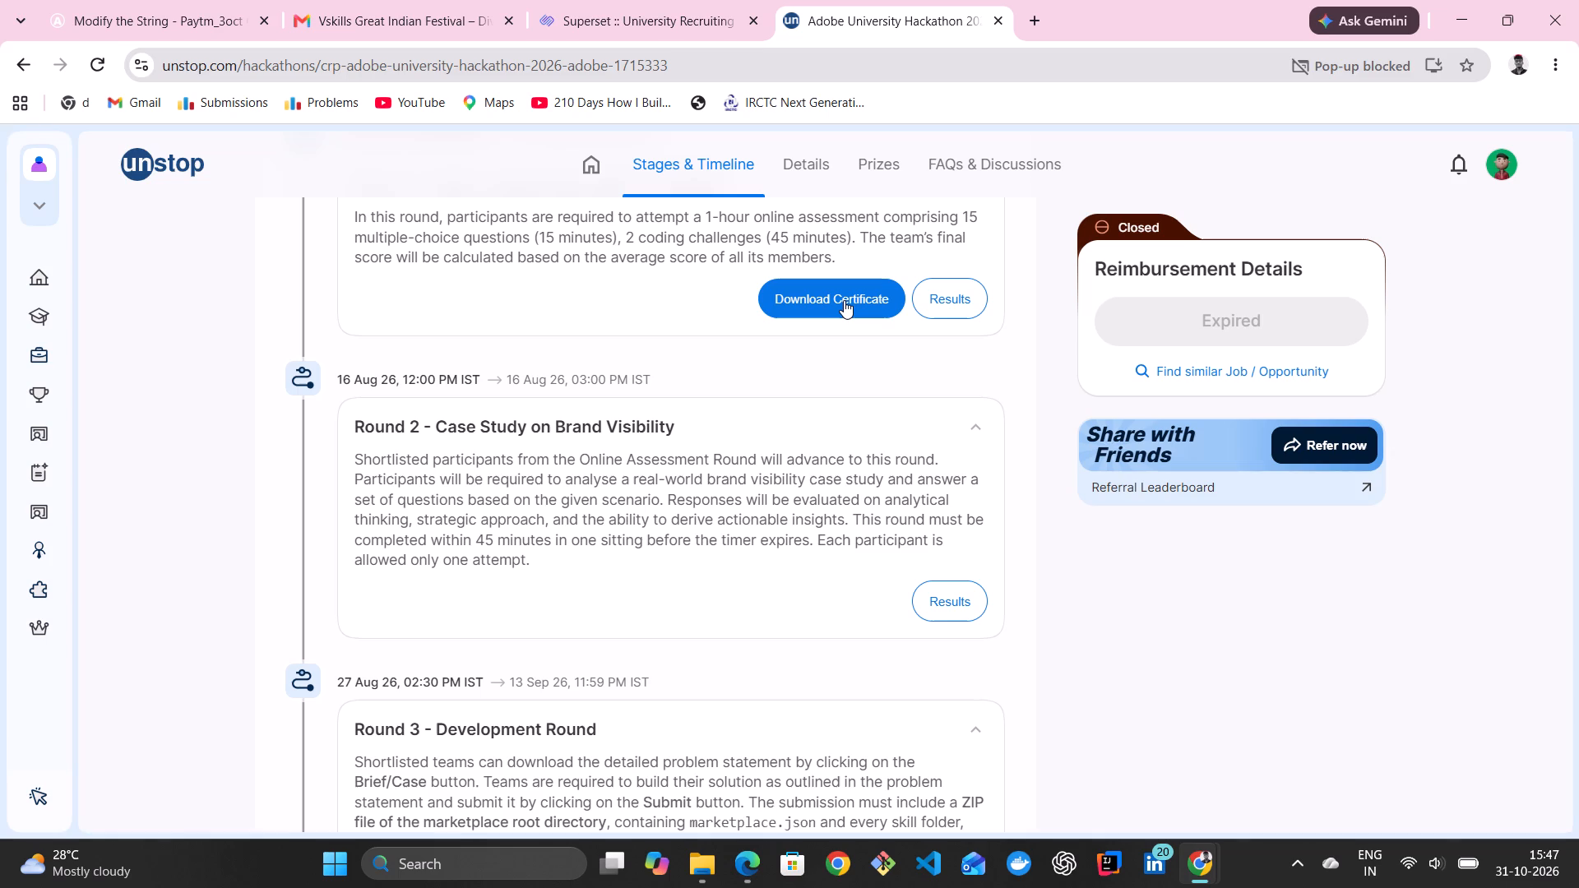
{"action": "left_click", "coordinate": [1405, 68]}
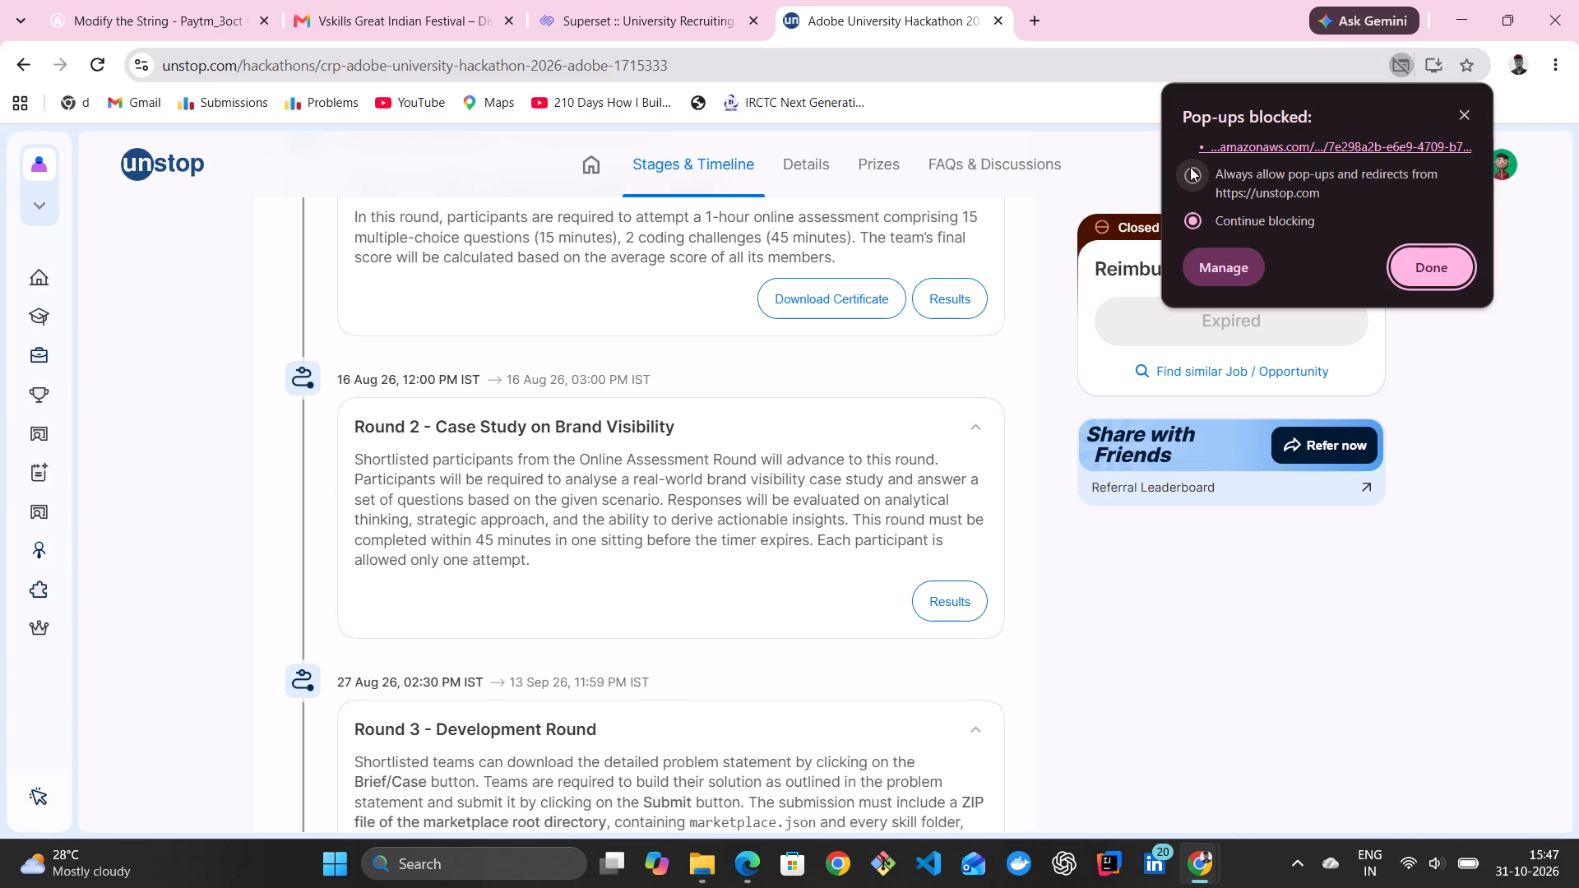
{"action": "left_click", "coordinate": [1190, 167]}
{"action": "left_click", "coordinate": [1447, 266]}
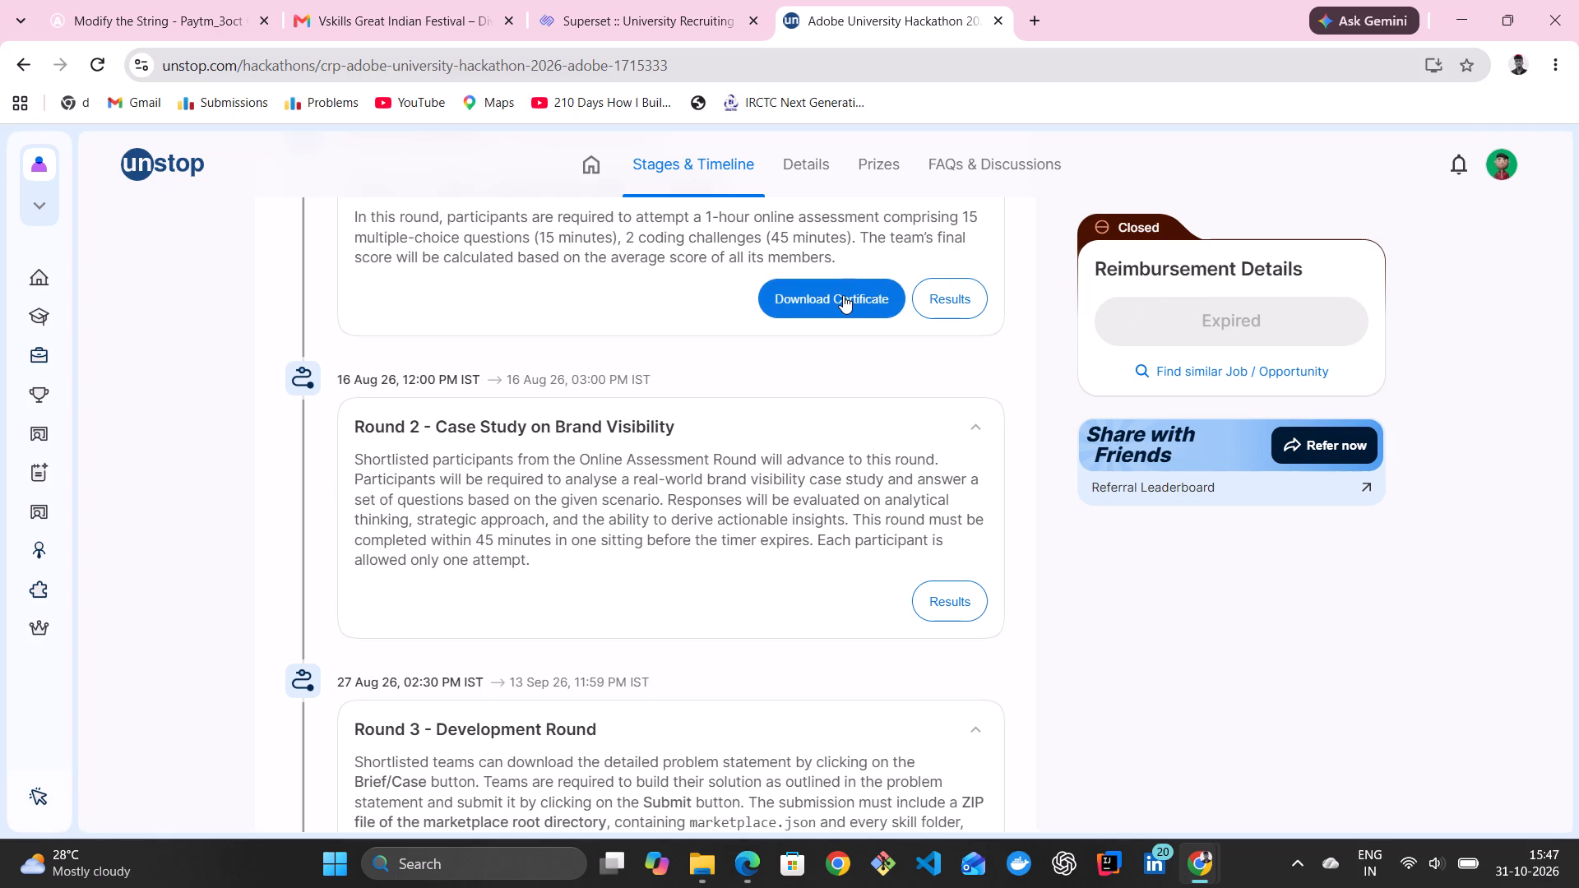
Reset unstop.com's site permissions and turn pop-ups and redirects on for the site.
{"action": "left_click", "coordinate": [145, 71]}
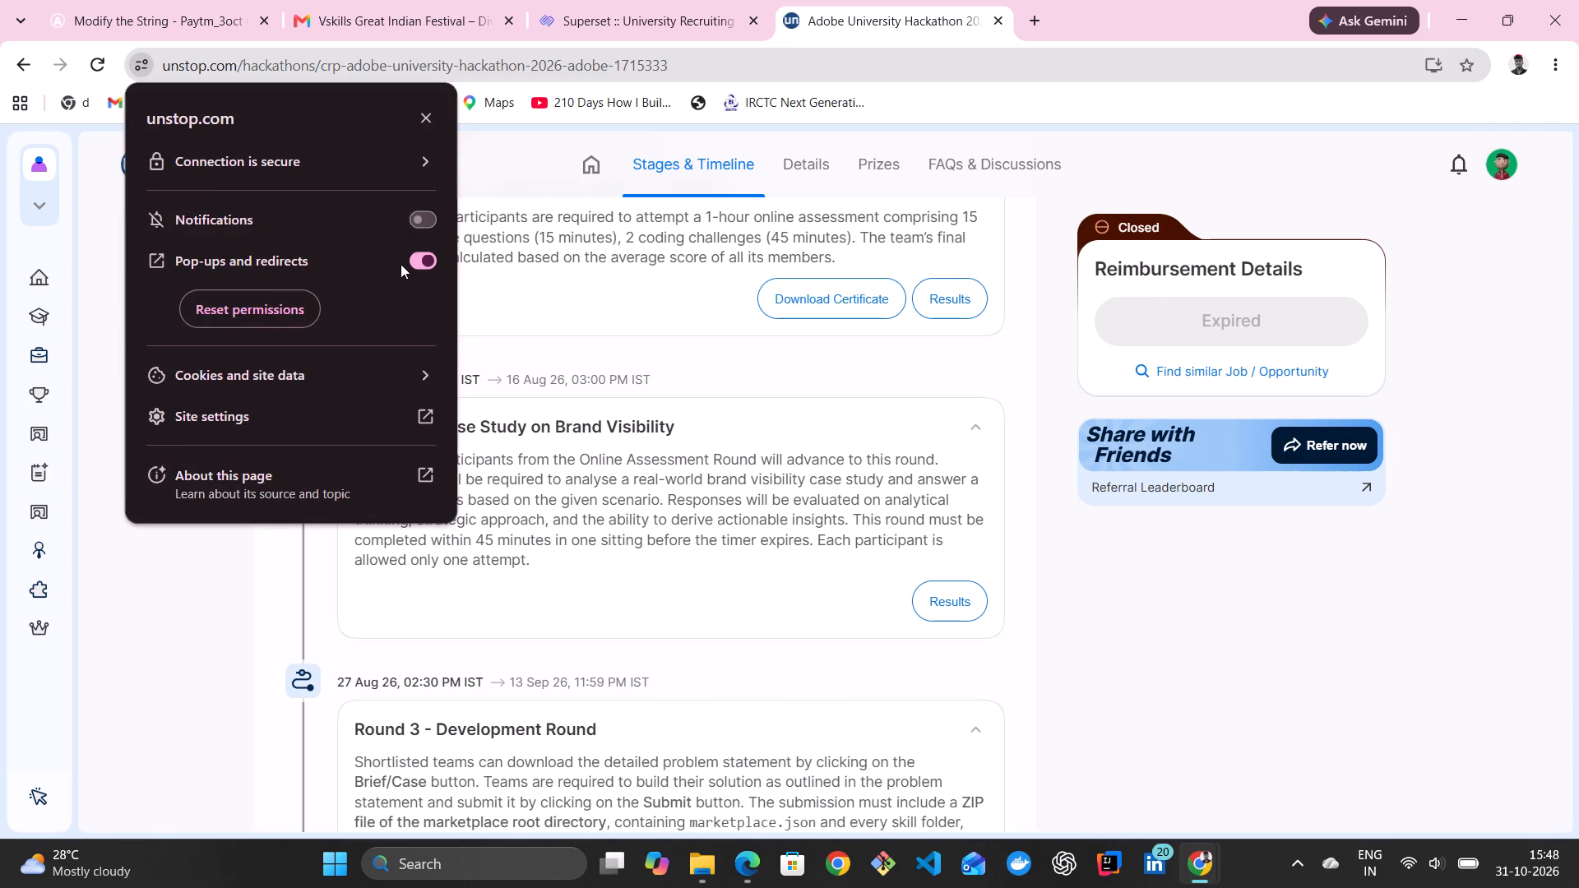
{"action": "left_click", "coordinate": [262, 309]}
{"action": "left_click", "coordinate": [267, 336]}
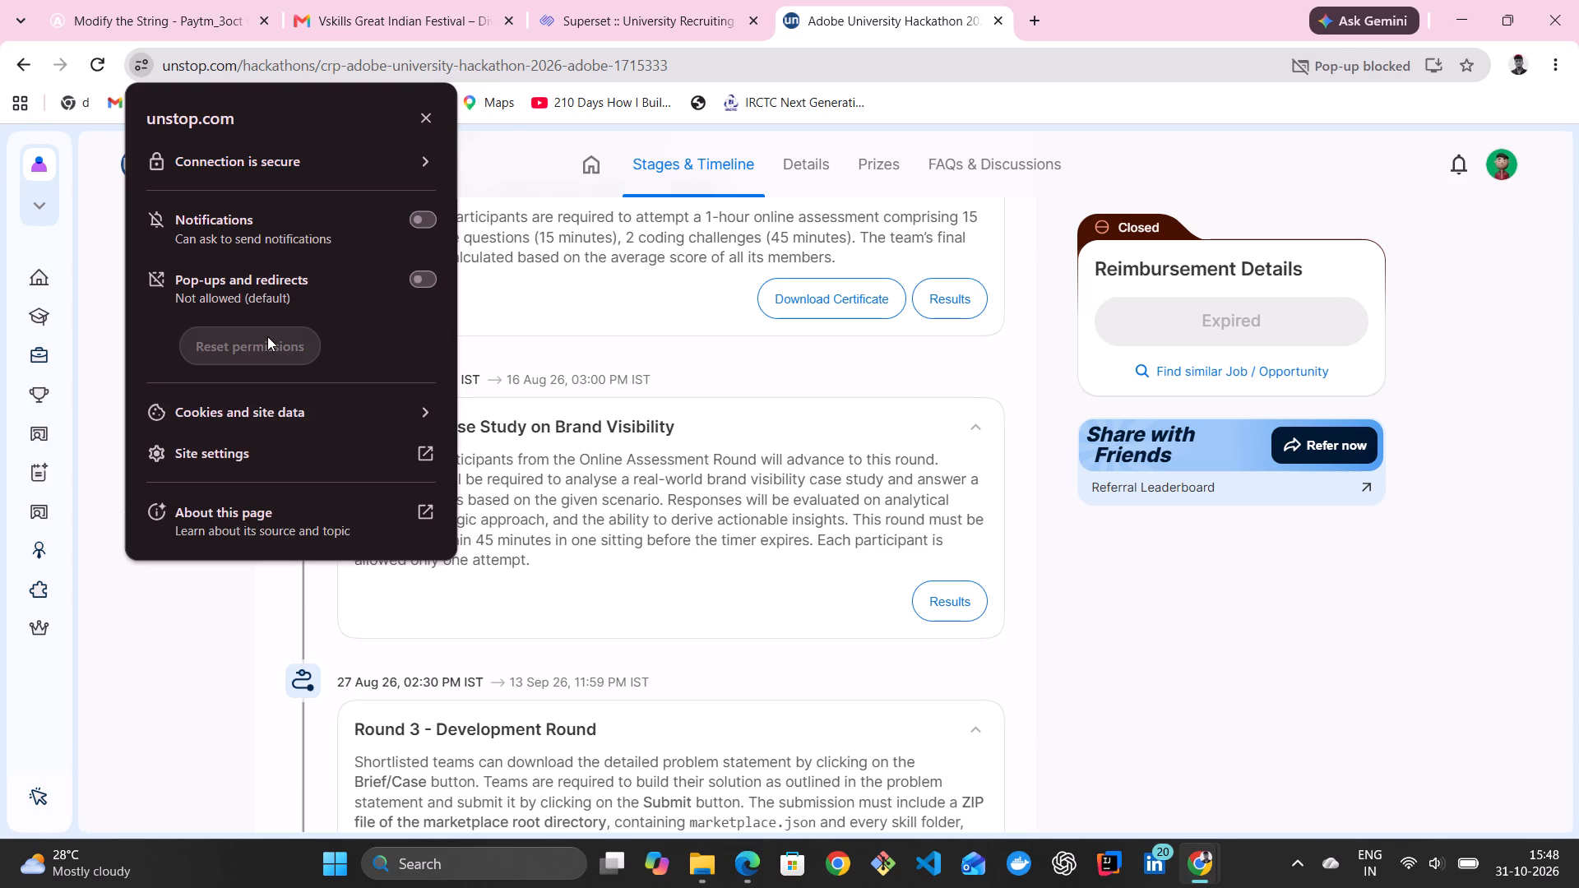
{"action": "left_click", "coordinate": [428, 280]}
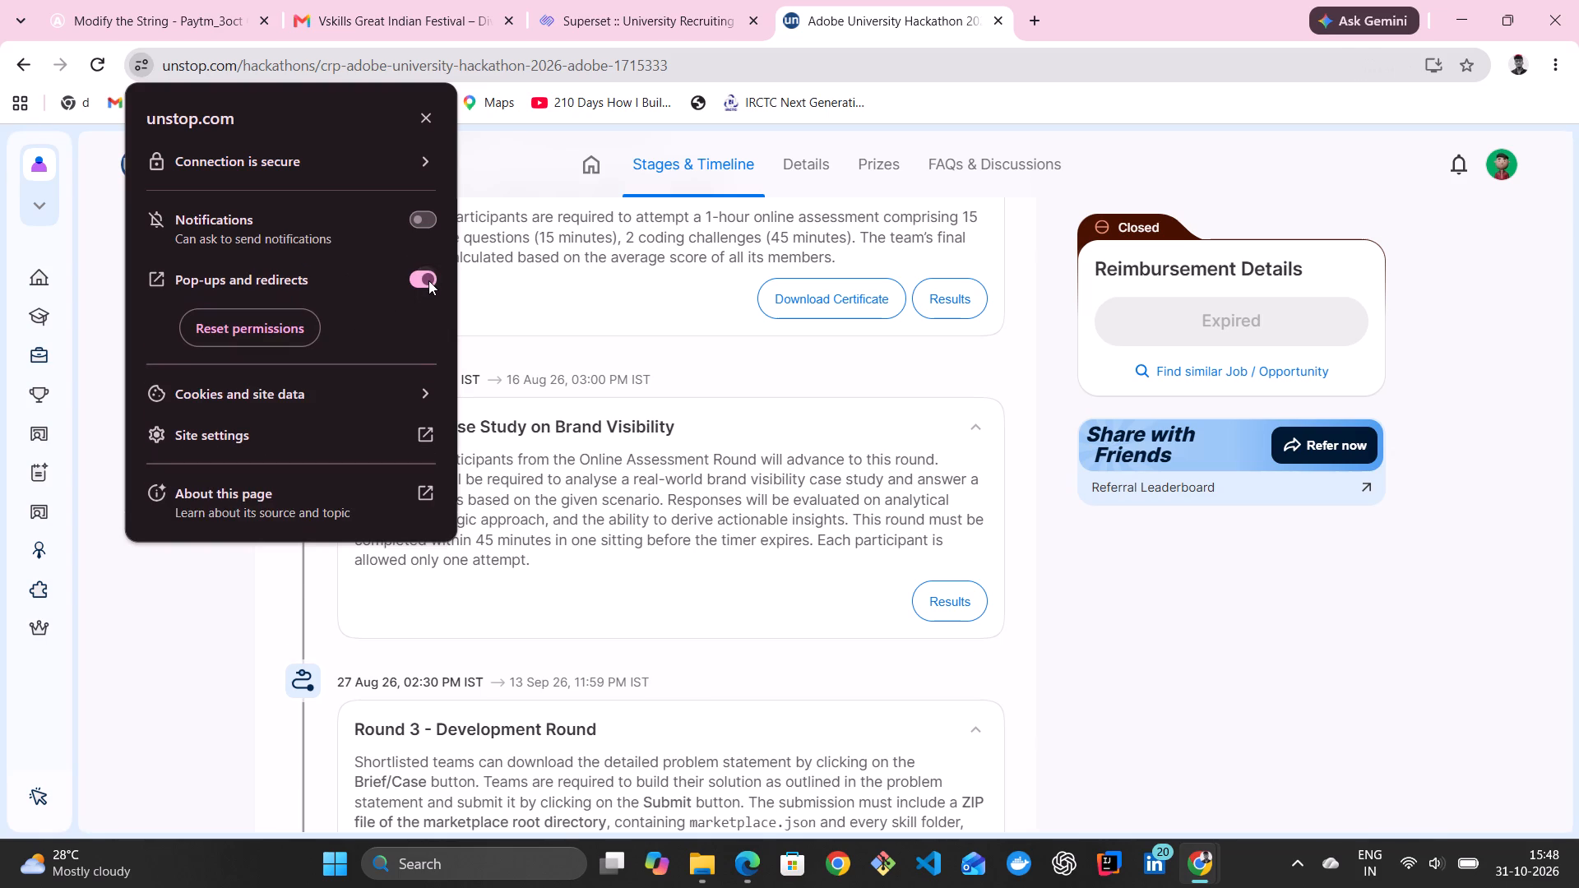
{"action": "left_click", "coordinate": [409, 391]}
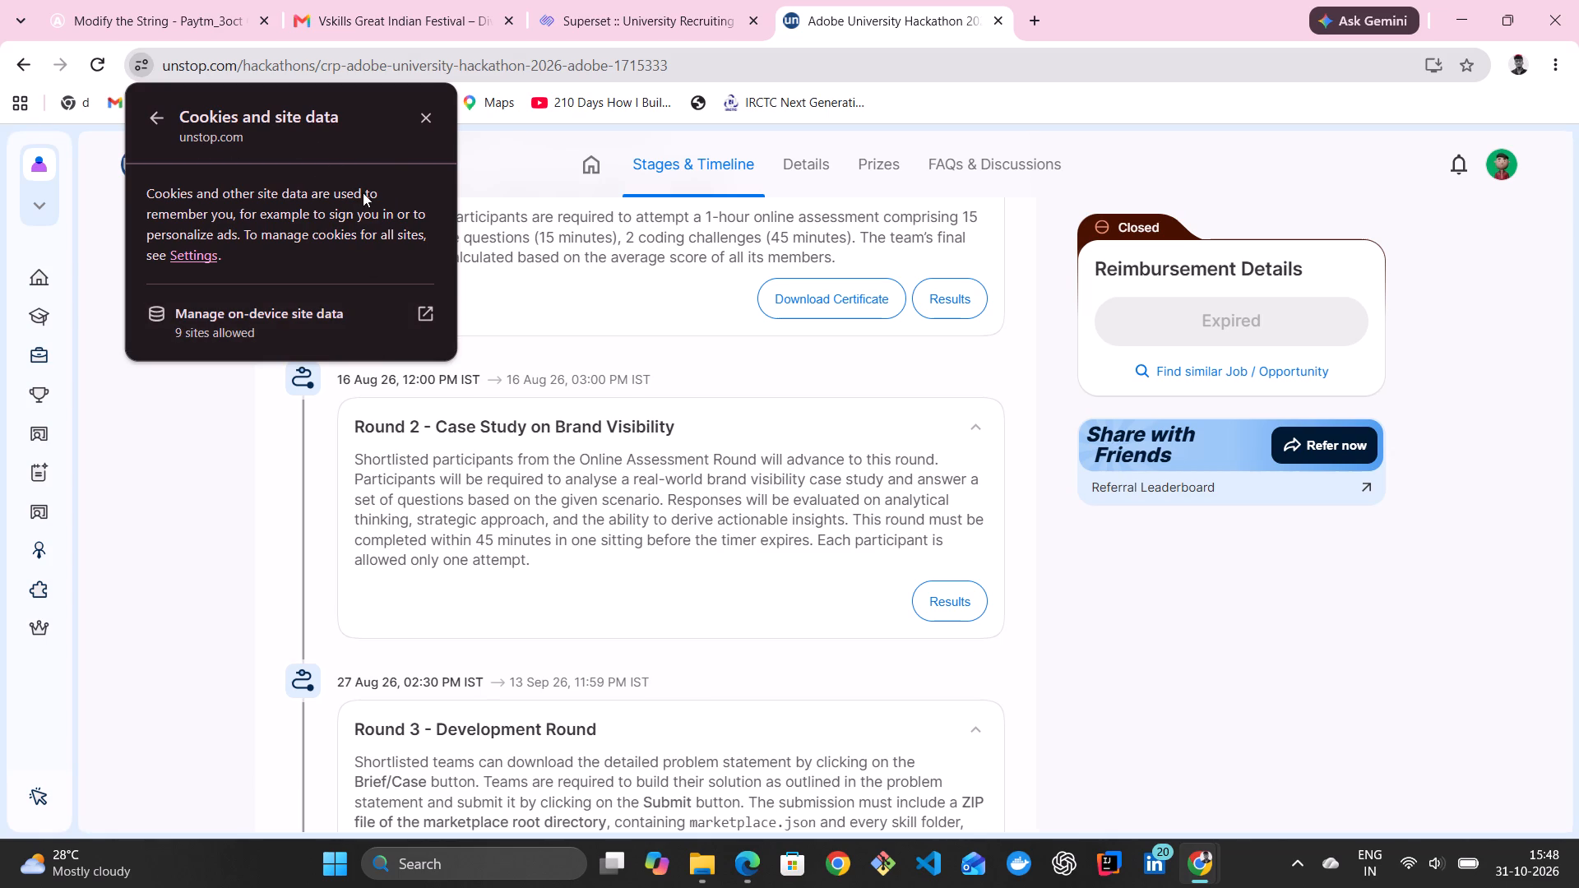
{"action": "left_click", "coordinate": [426, 118]}
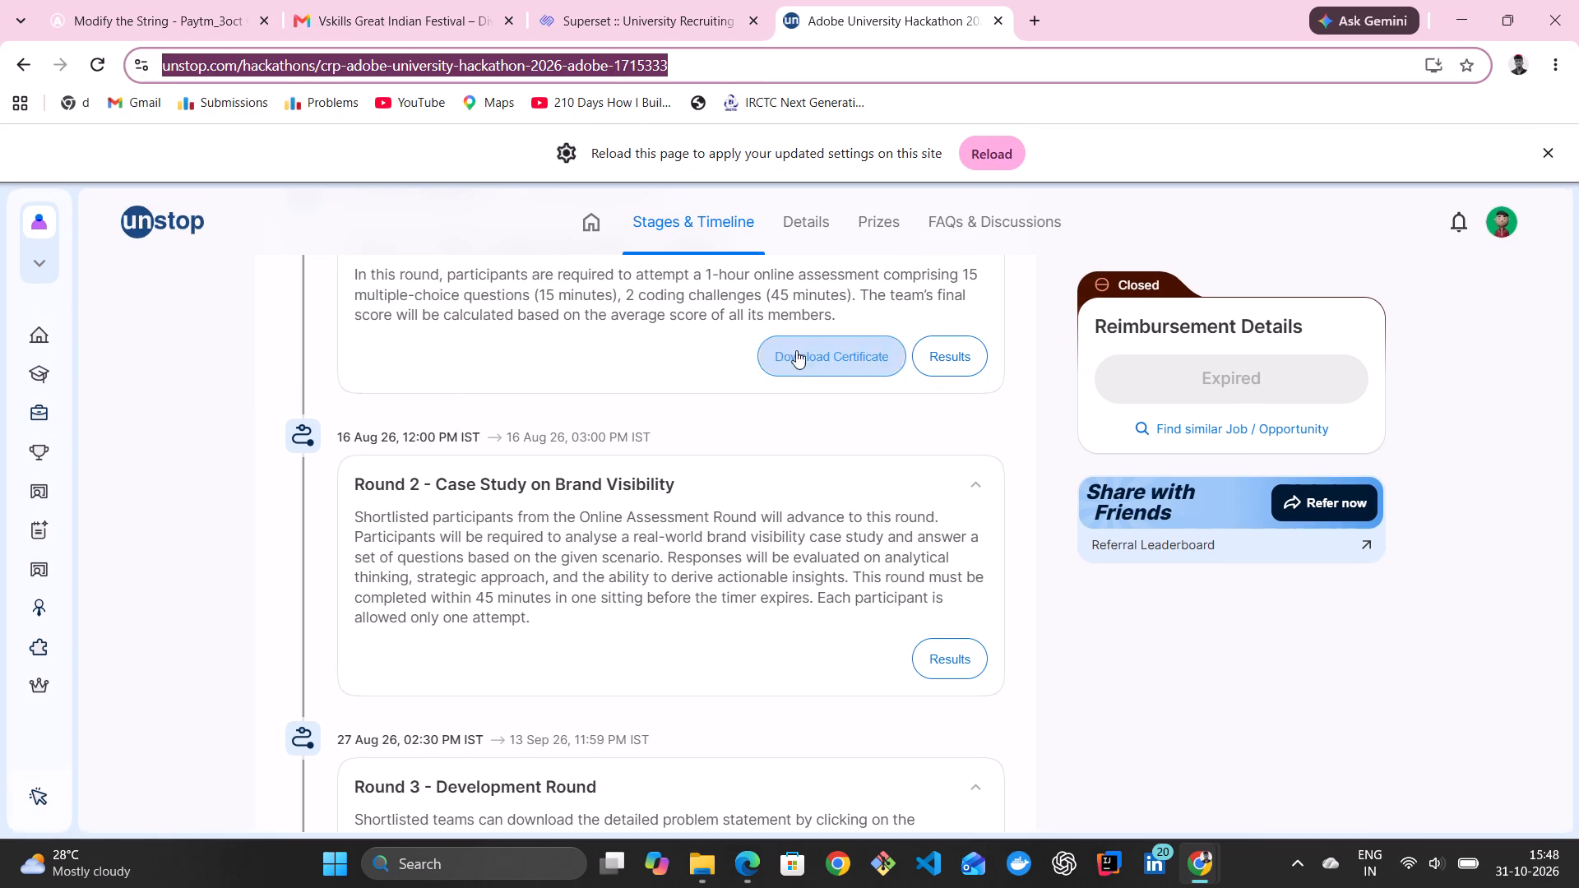
Open the Round 1 certificate of the Adobe University Hackathon and look over the whole page.
{"action": "left_click", "coordinate": [805, 357]}
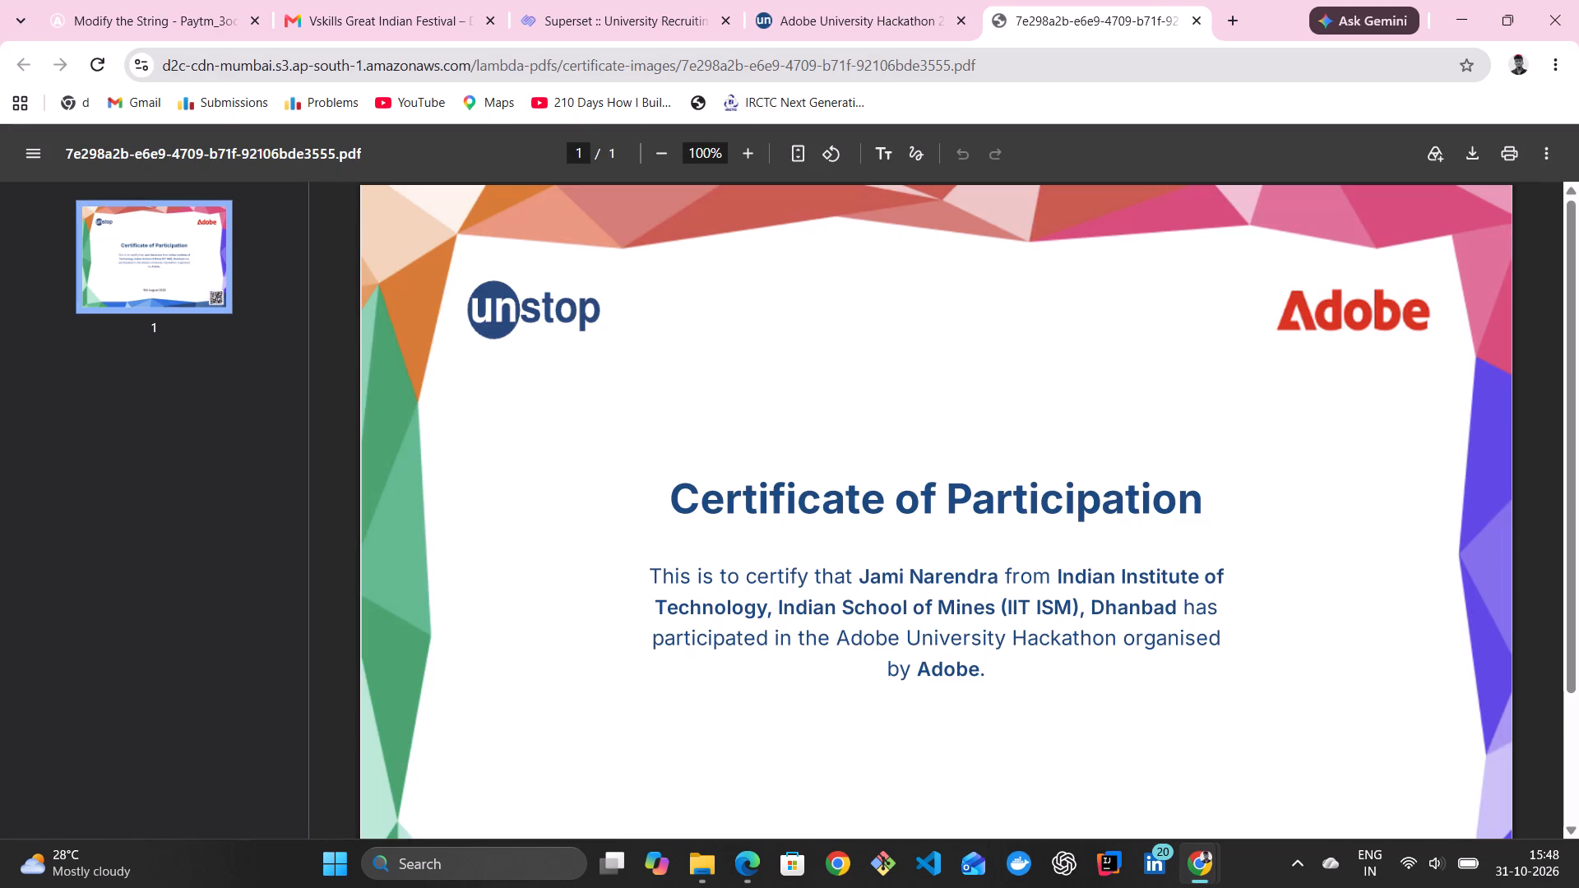
{"action": "scroll", "coordinate": [859, 642], "scroll_direction": "down", "scroll_amount": 7}
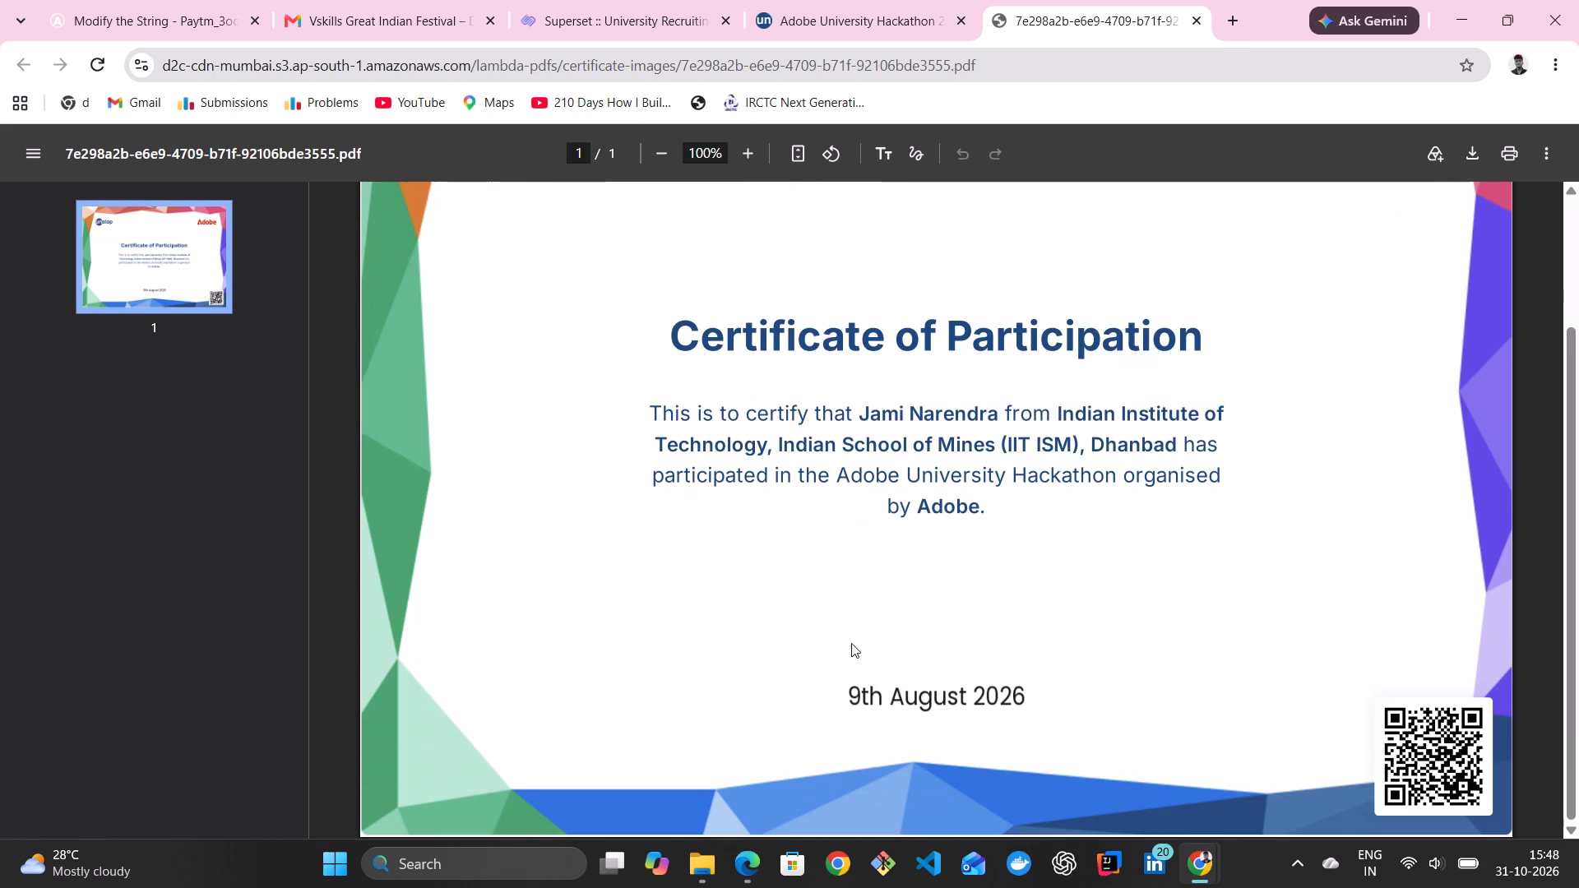
{"action": "scroll", "coordinate": [850, 644], "scroll_direction": "up", "scroll_amount": 7}
Download the certificate PDF to the Downloads folder under the file name adobe_hackathon.
{"action": "left_click", "coordinate": [1467, 149]}
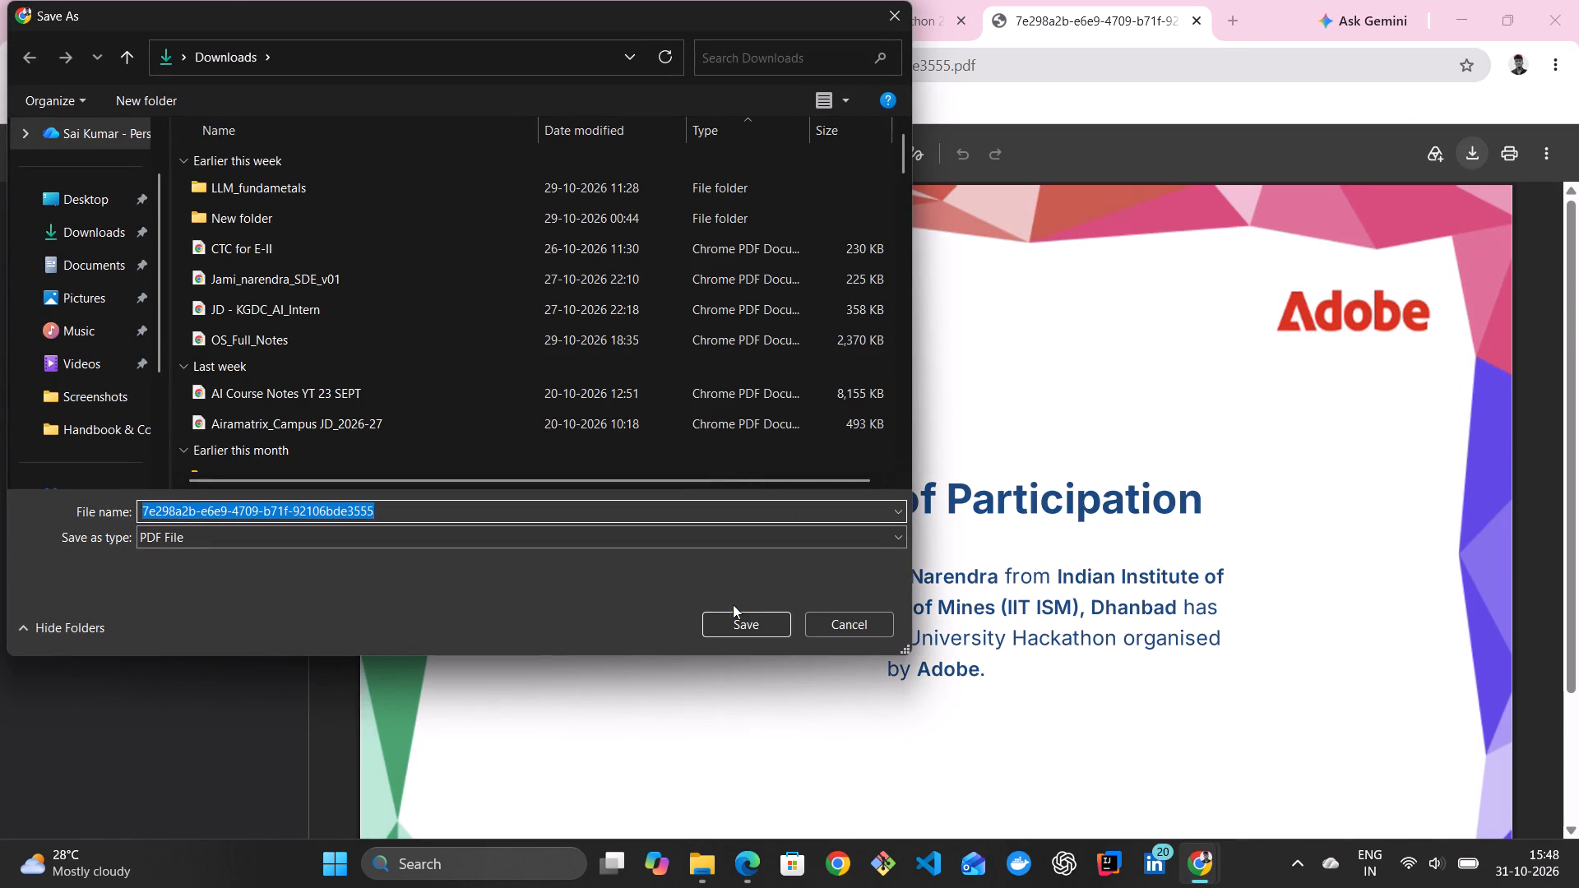
{"action": "left_click", "coordinate": [447, 507]}
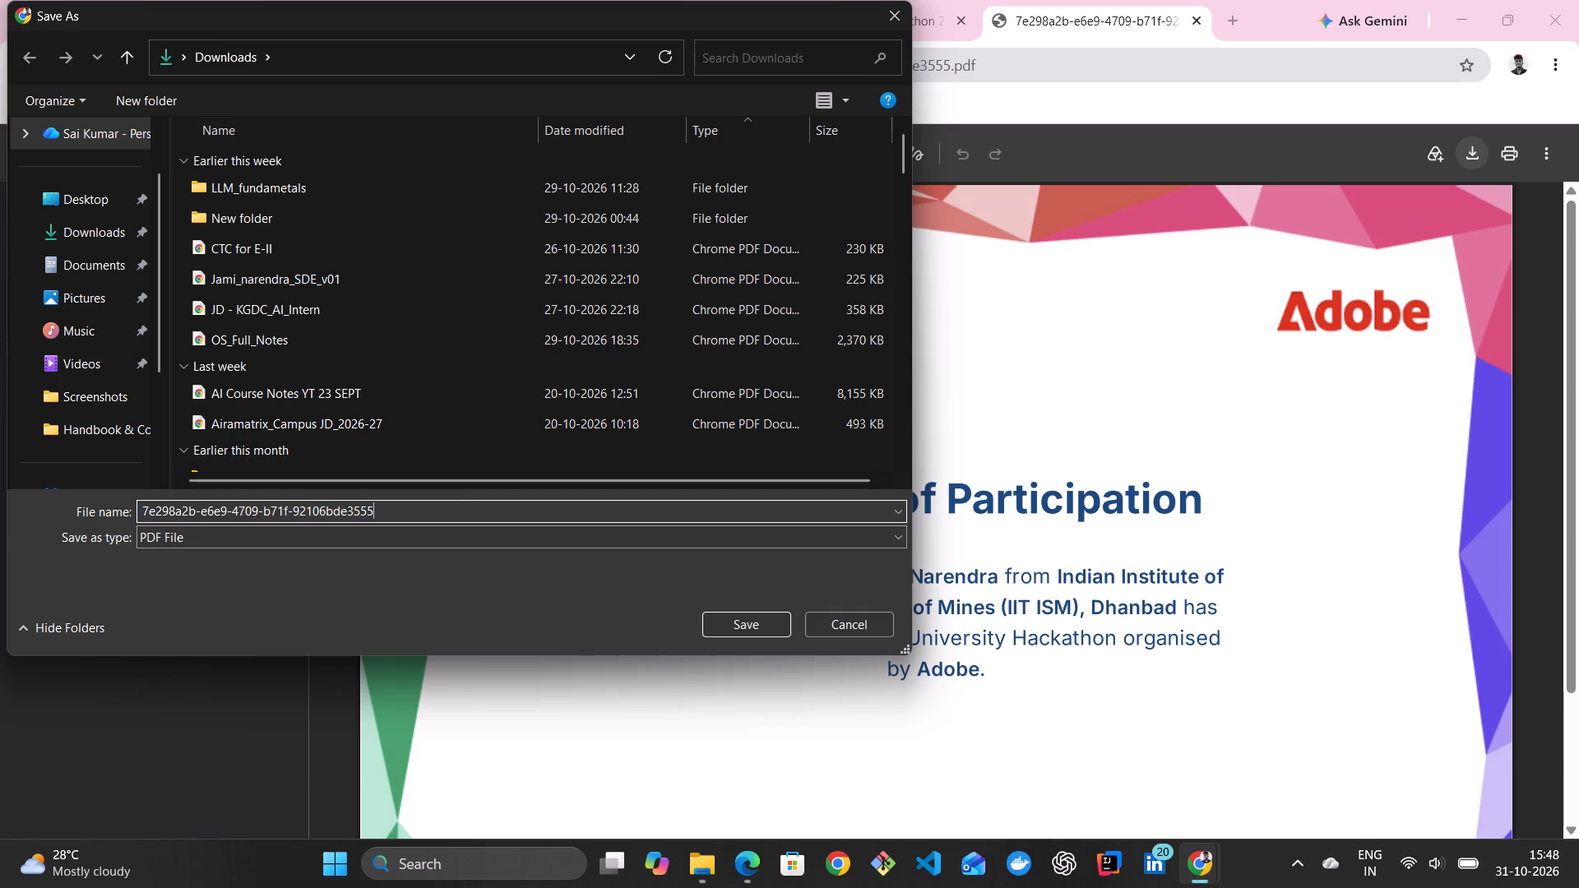
{"action": "key", "text": "BackSpace"}
{"action": "key", "text": "BackSpace"}
{"action": "key", "text": "BackSpace"}
{"action": "key", "text": "BackSpace"}
{"action": "key", "text": "BackSpace"}
{"action": "key", "text": "BackSpace"}
{"action": "key", "text": "BackSpace"}
{"action": "key", "text": "BackSpace"}
{"action": "key", "text": "BackSpace"}
{"action": "key", "text": "BackSpace"}
{"action": "key", "text": "BackSpace"}
{"action": "key", "text": "BackSpace"}
{"action": "key", "text": "BackSpace"}
{"action": "key", "text": "BackSpace"}
{"action": "key", "text": "BackSpace"}
{"action": "key", "text": "BackSpace"}
{"action": "key", "text": "BackSpace"}
{"action": "key", "text": "BackSpace"}
{"action": "key", "text": "BackSpace"}
{"action": "key", "text": "BackSpace"}
{"action": "type", "text": "adobe"}
{"action": "type", "text": "_ha"}
{"action": "key", "text": "c"}
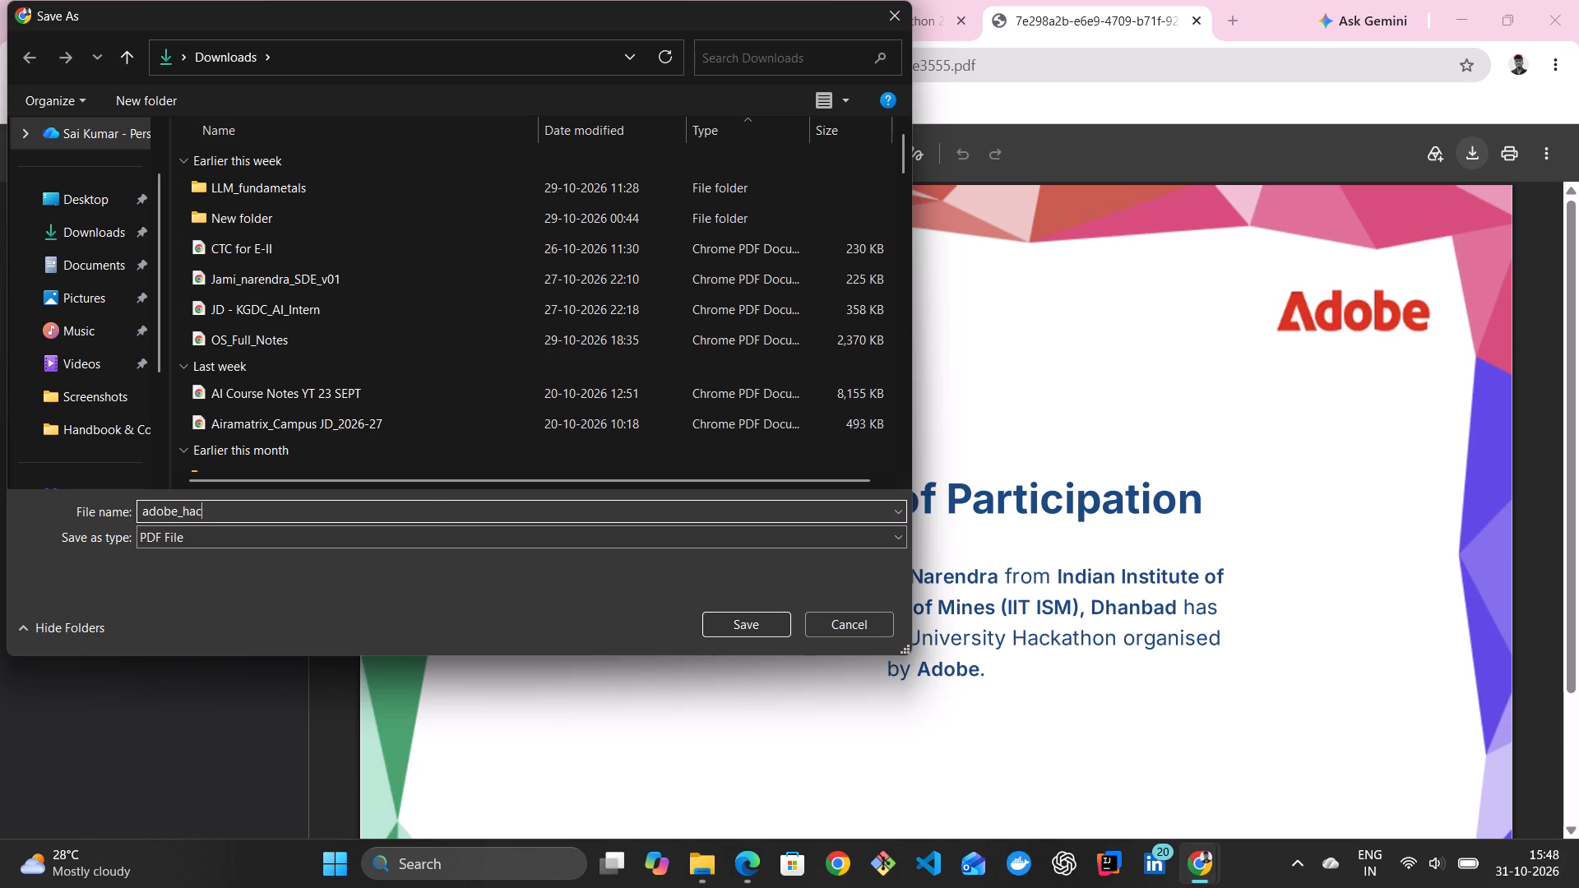
{"action": "type", "text": "kathon"}
{"action": "left_click", "coordinate": [718, 629]}
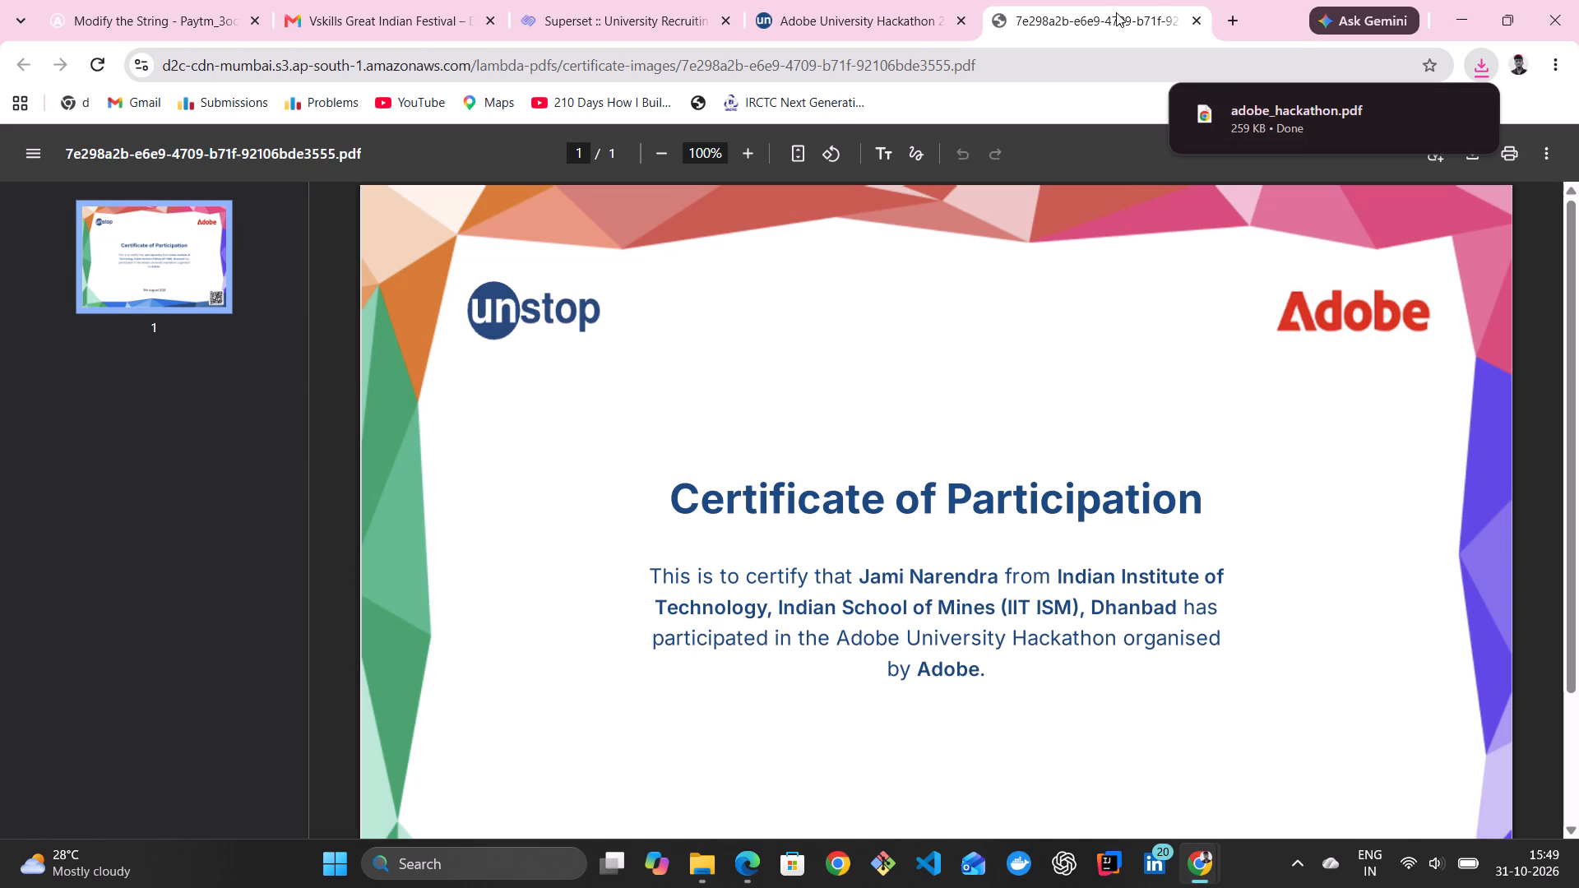
Close the certificate page and the Adobe University Hackathon page.
{"action": "left_click", "coordinate": [1192, 16]}
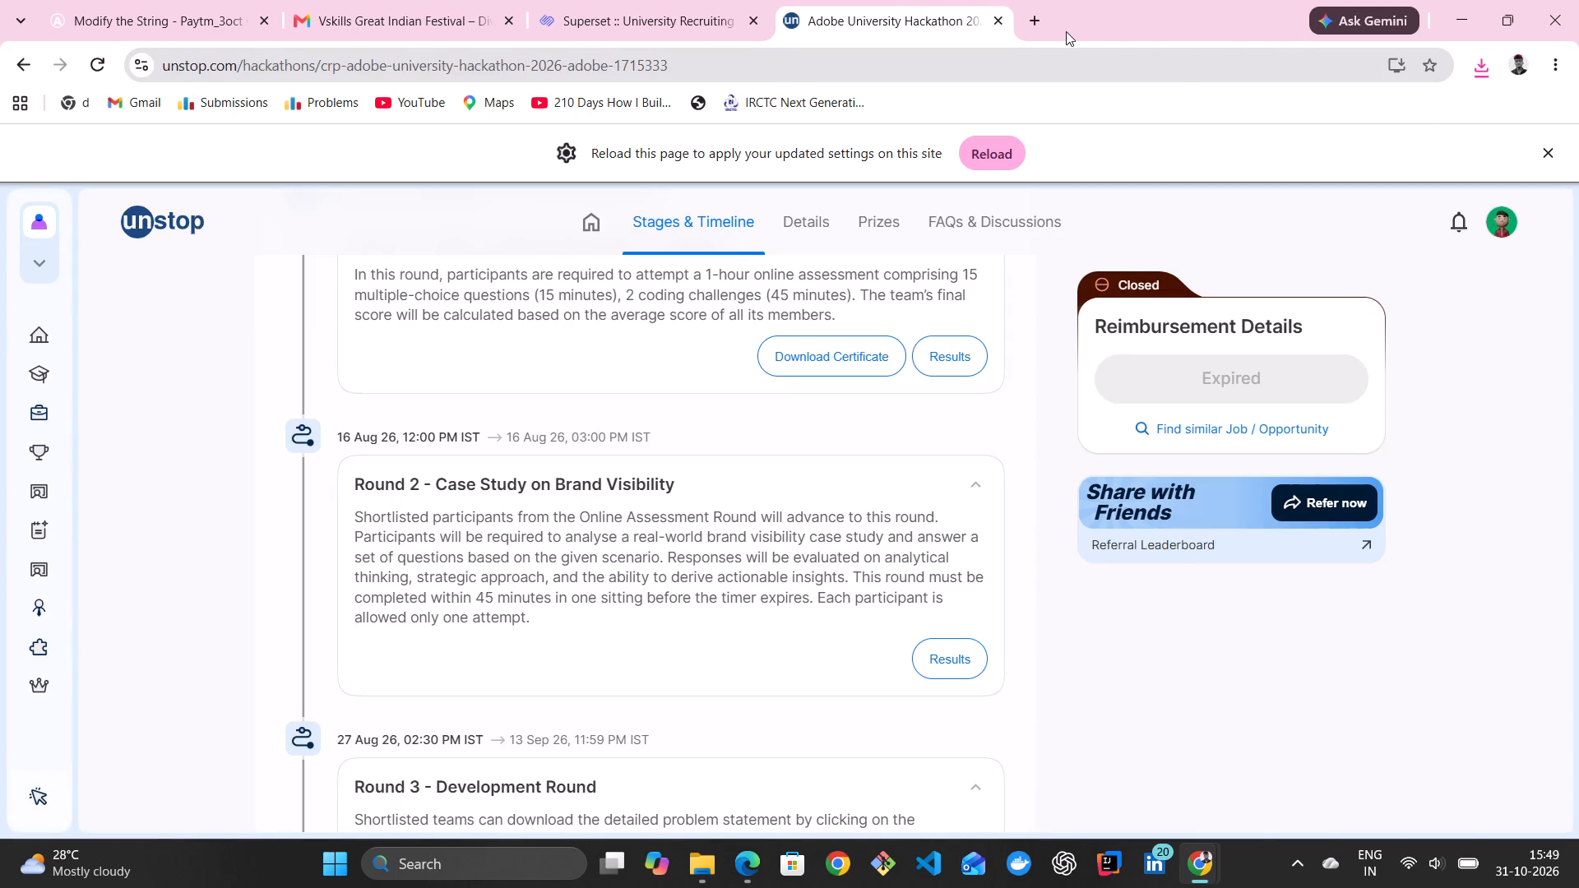
{"action": "left_click", "coordinate": [998, 23]}
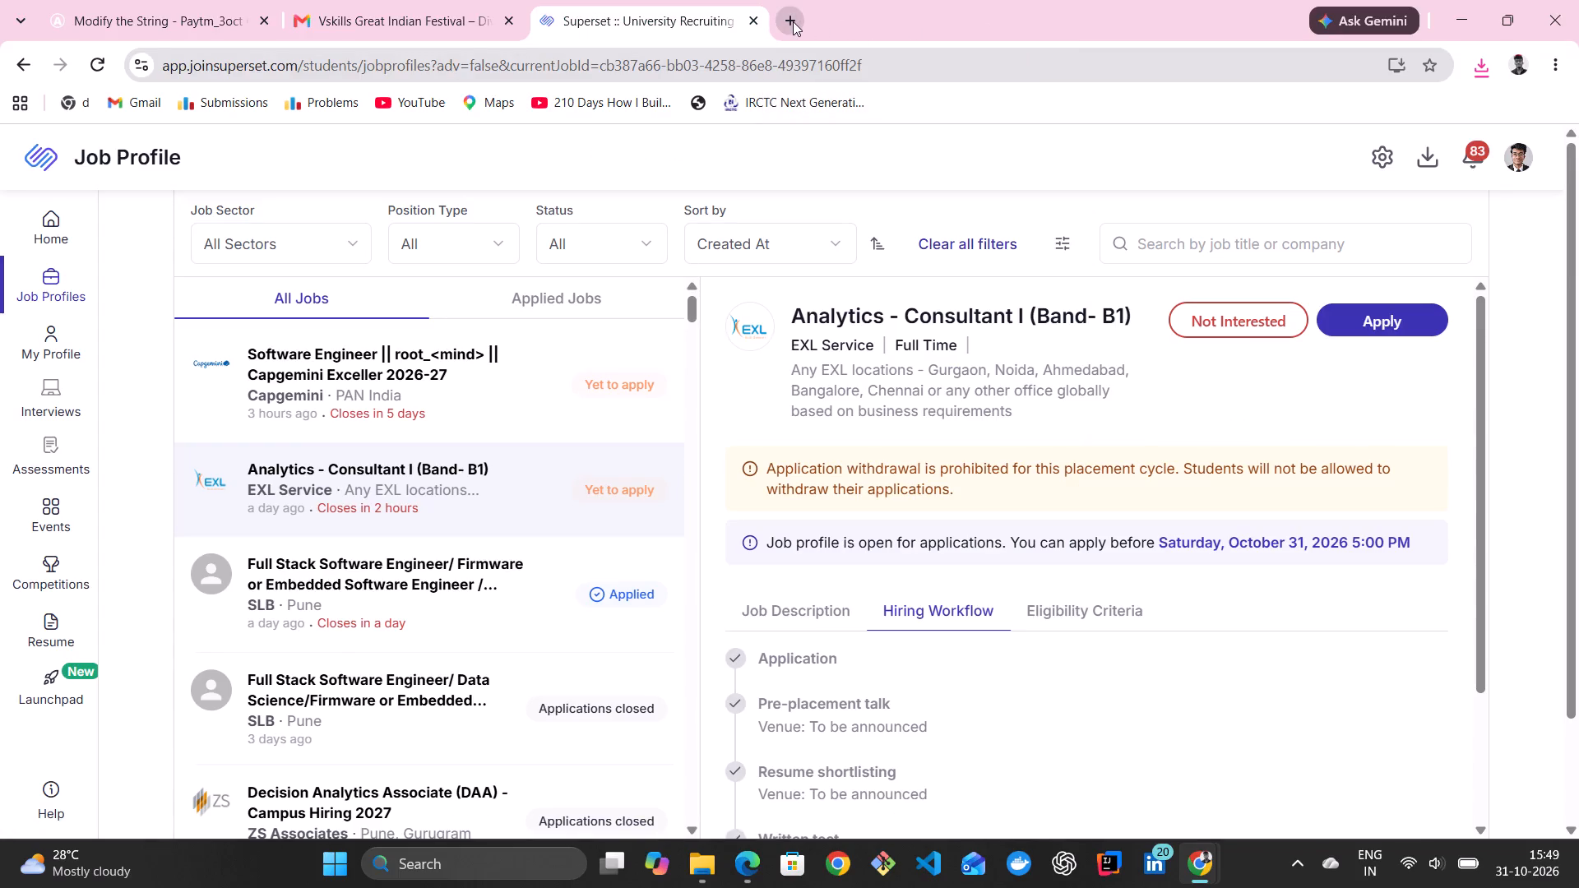
Open Google Drive in a new tab and upload adobe_hackathon from the Downloads folder.
{"action": "left_click", "coordinate": [793, 21]}
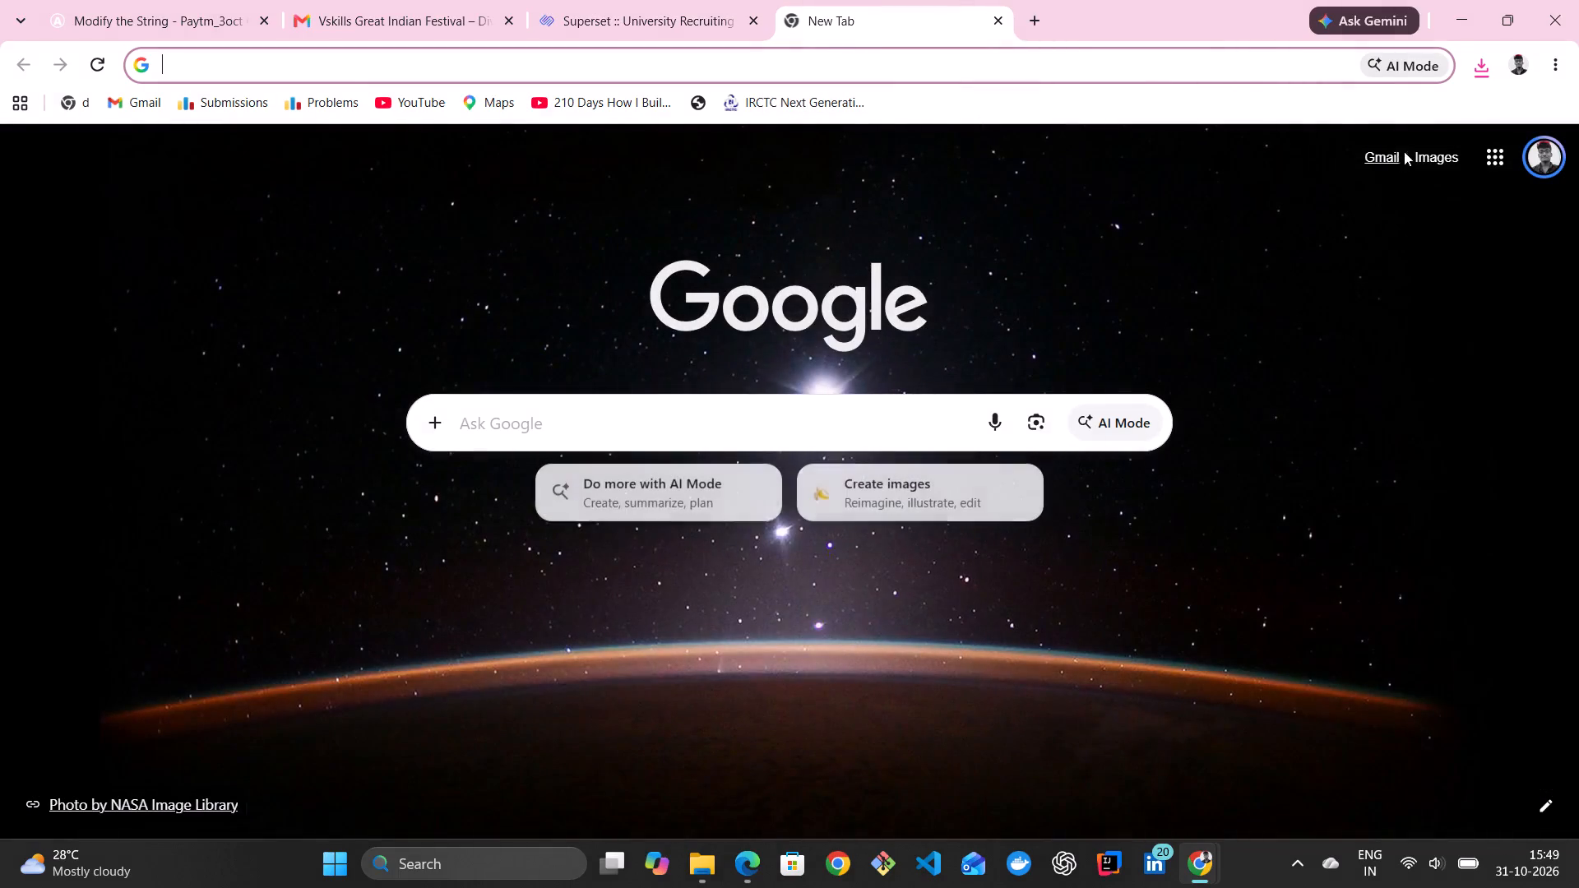
{"action": "left_click", "coordinate": [1533, 148]}
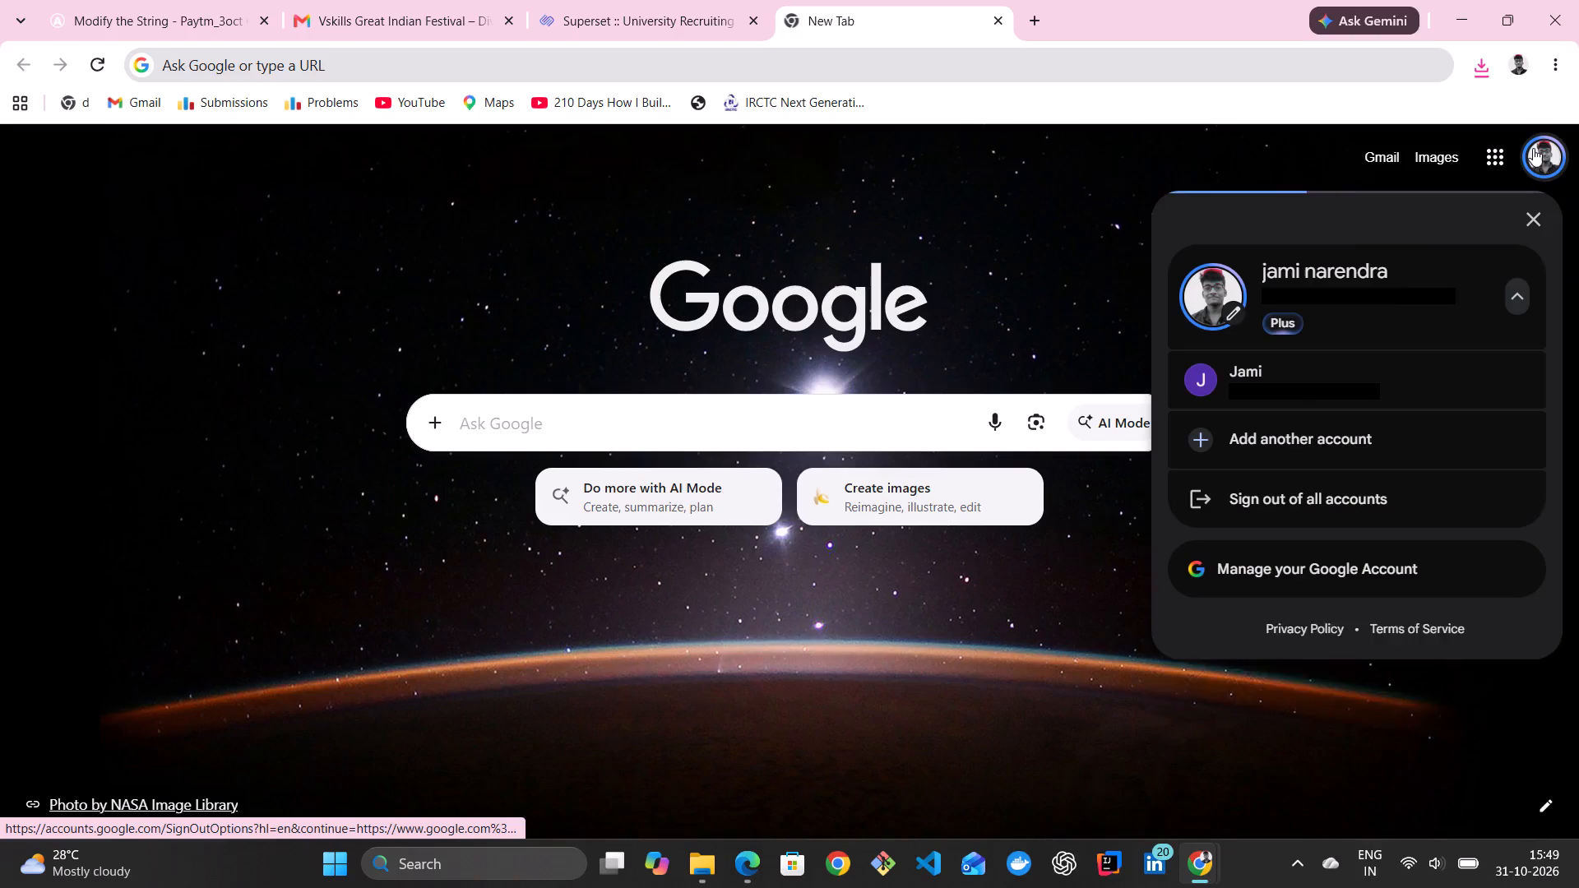
{"action": "left_click", "coordinate": [1499, 163]}
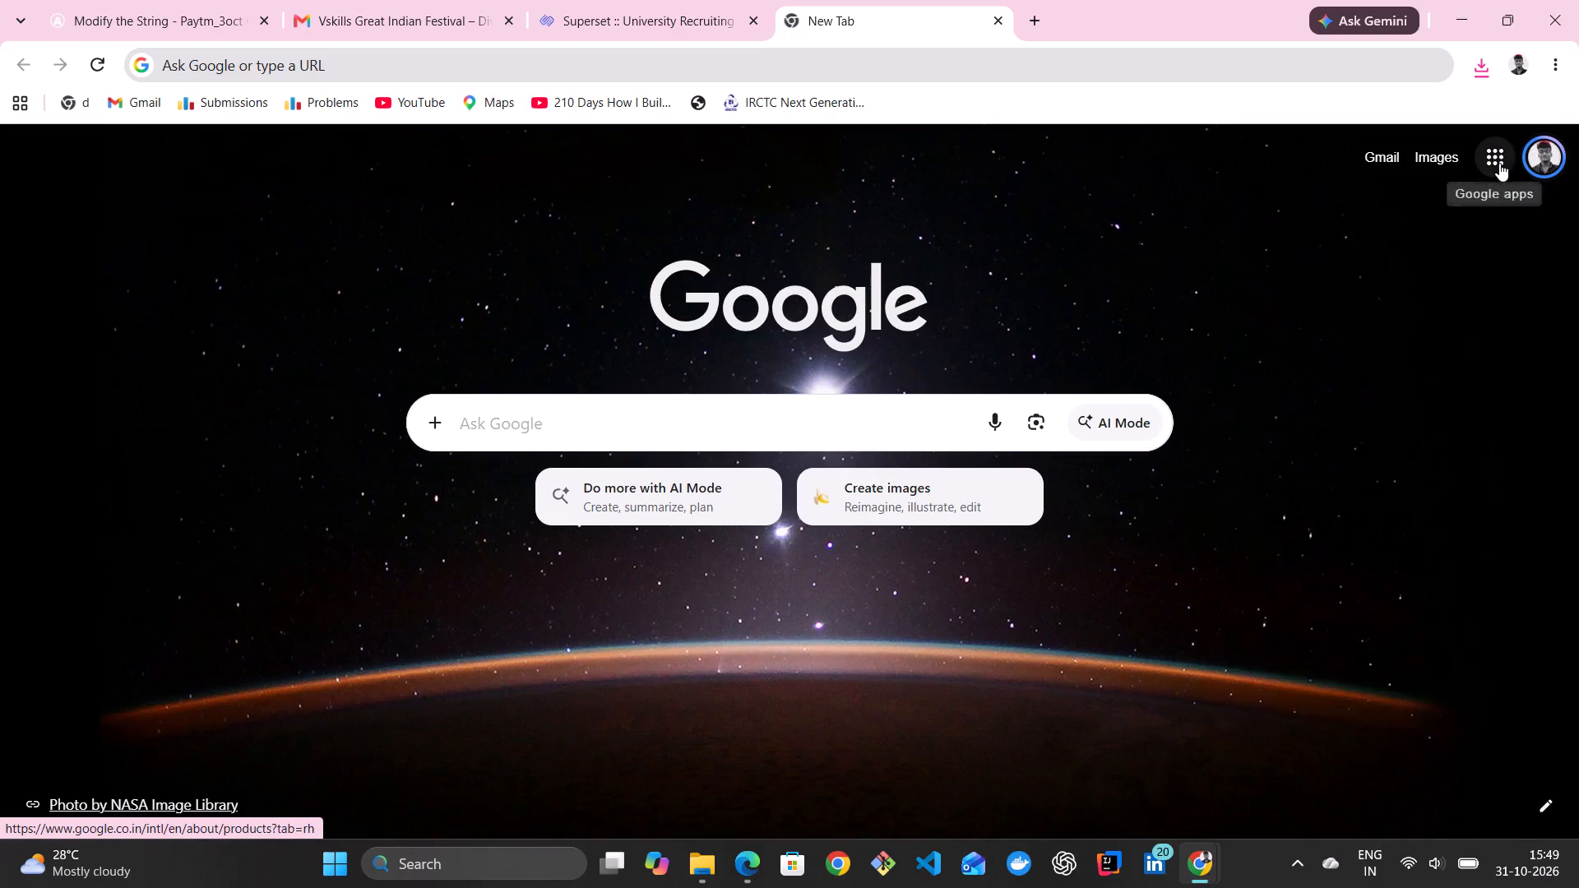
{"action": "scroll", "coordinate": [1442, 379], "scroll_direction": "down", "scroll_amount": 3}
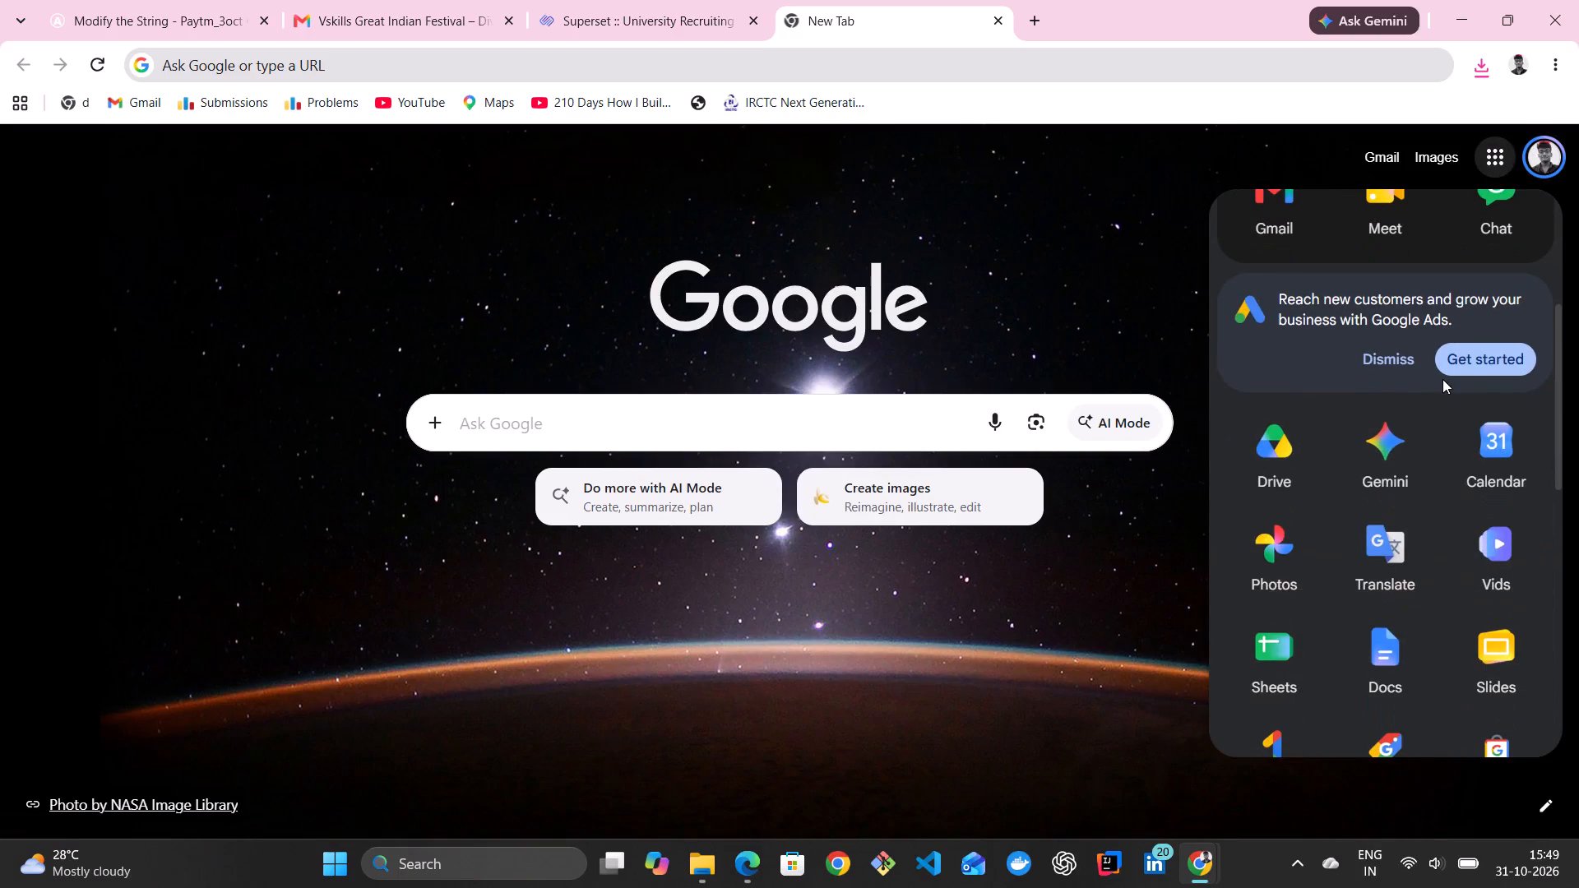
{"action": "left_click", "coordinate": [1277, 458]}
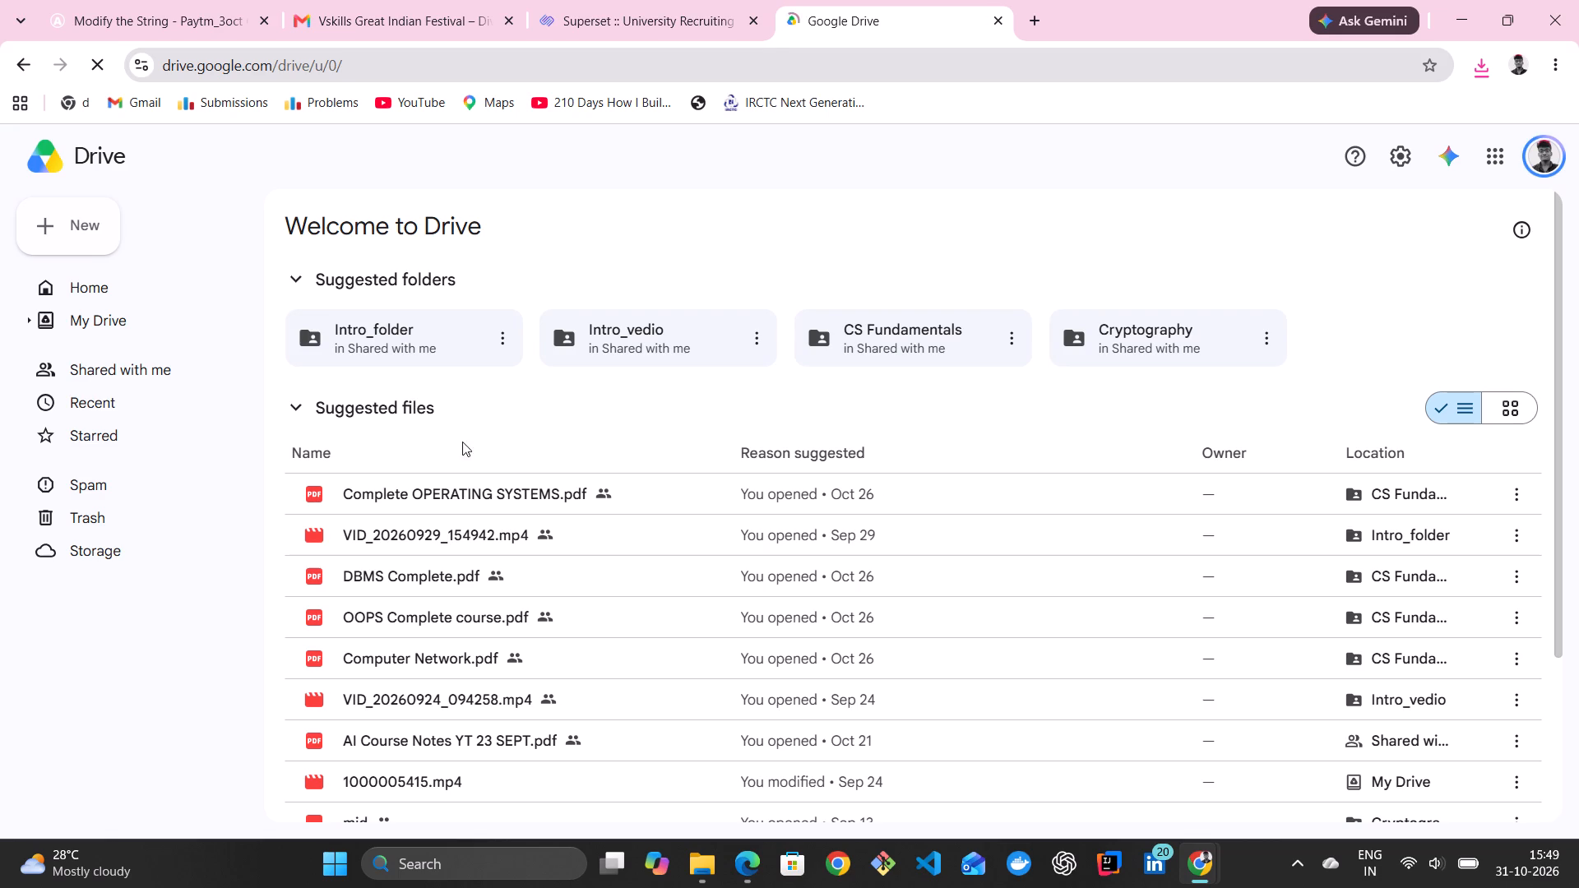
{"action": "left_click", "coordinate": [62, 227]}
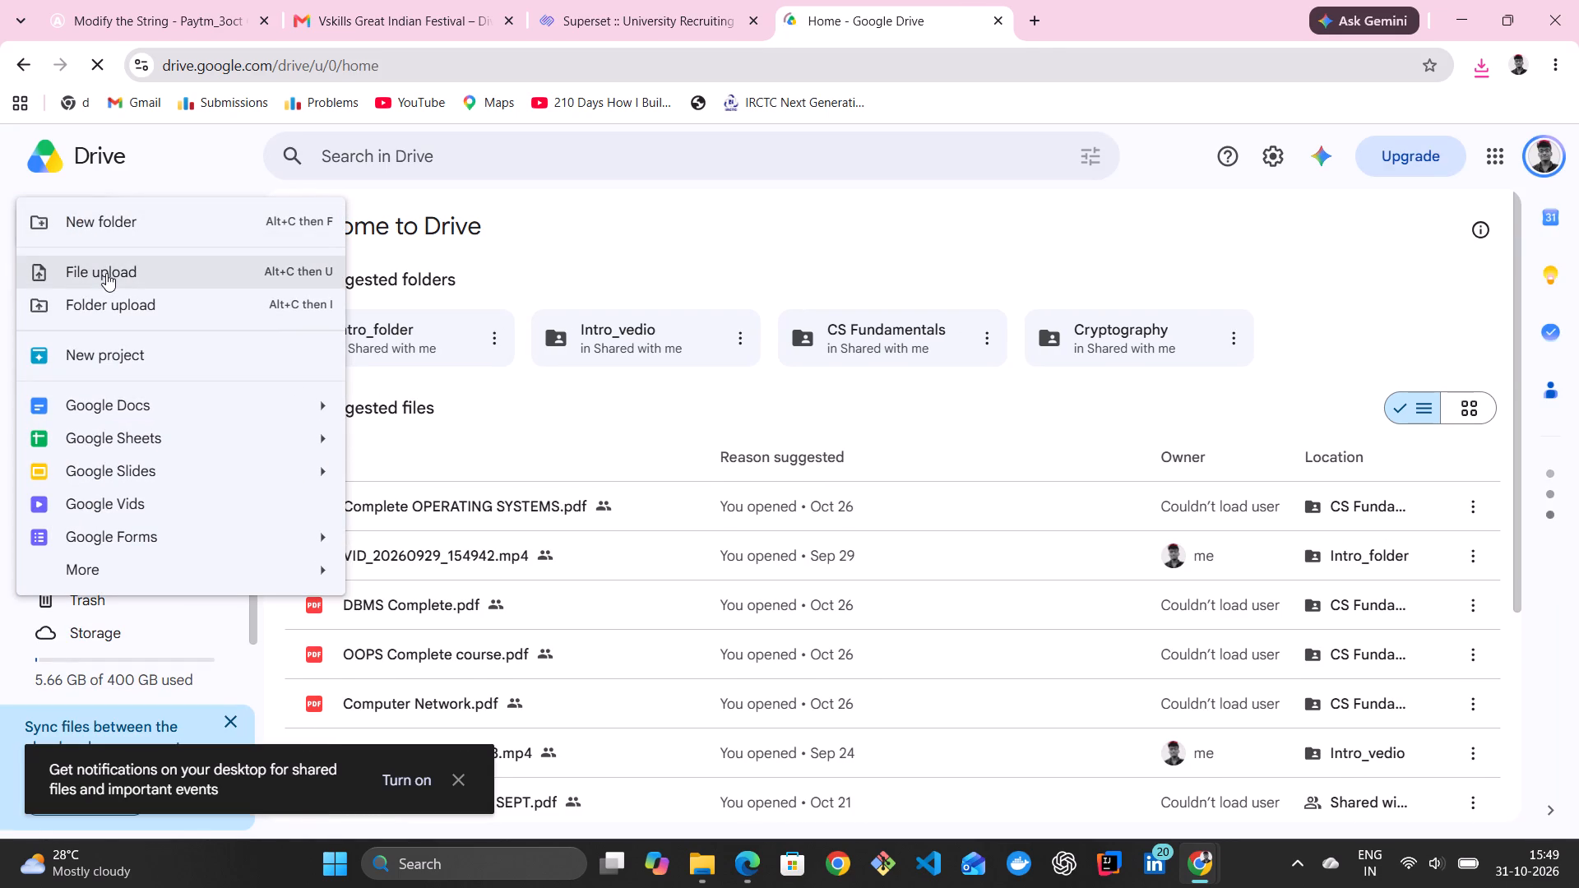
{"action": "left_click", "coordinate": [106, 273]}
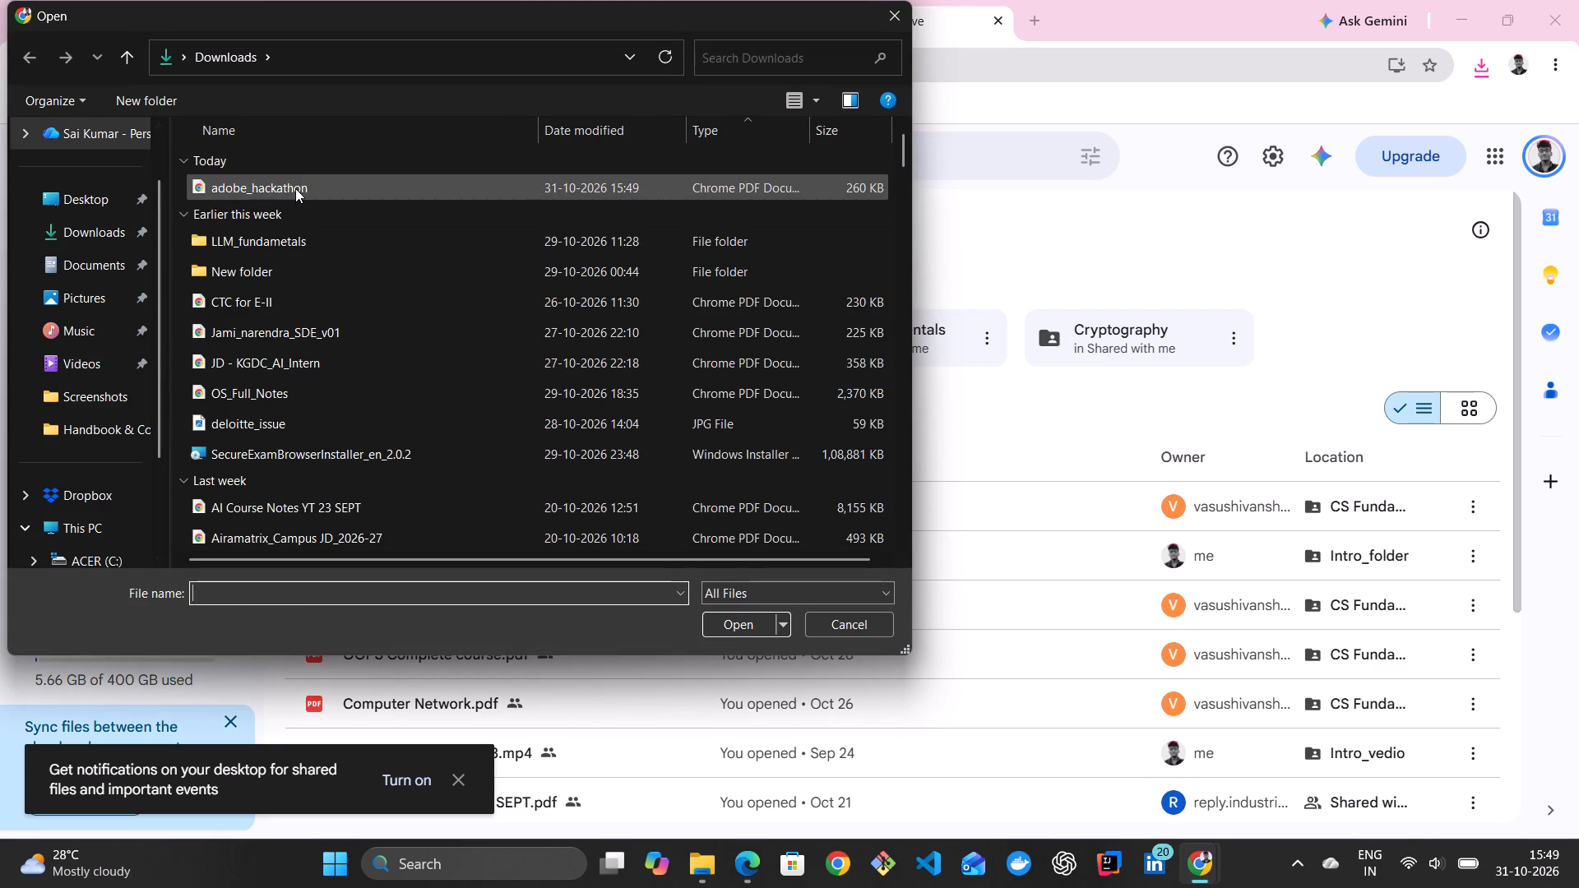
{"action": "left_click", "coordinate": [295, 188]}
{"action": "left_click", "coordinate": [725, 618]}
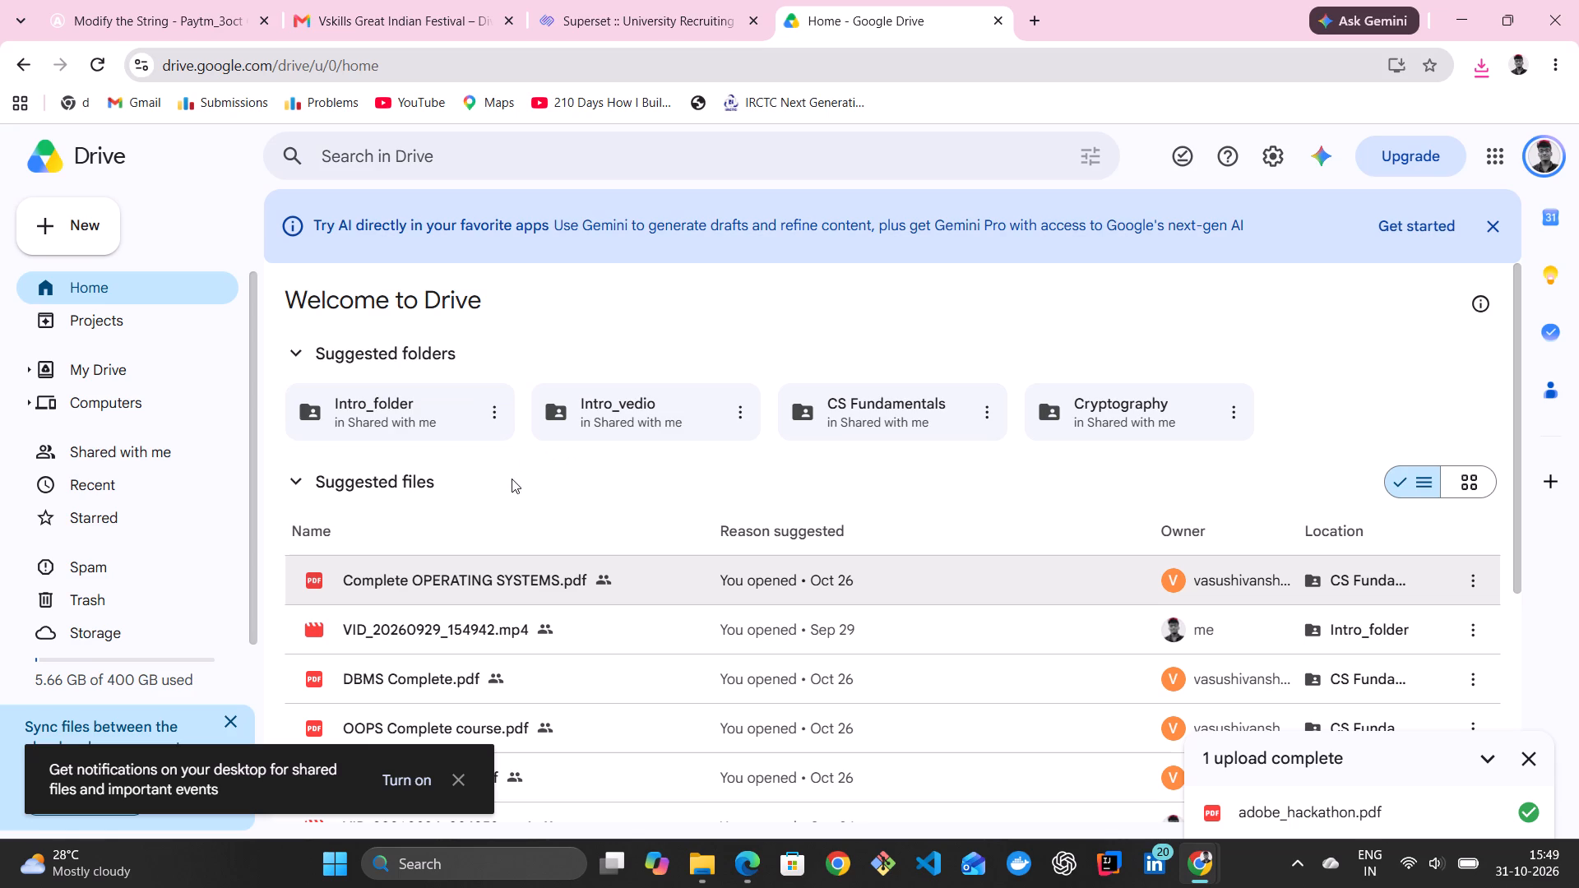
Reload the Drive home page, preview the uploaded adobe_hackathon.pdf and close the preview.
{"action": "left_click", "coordinate": [104, 68]}
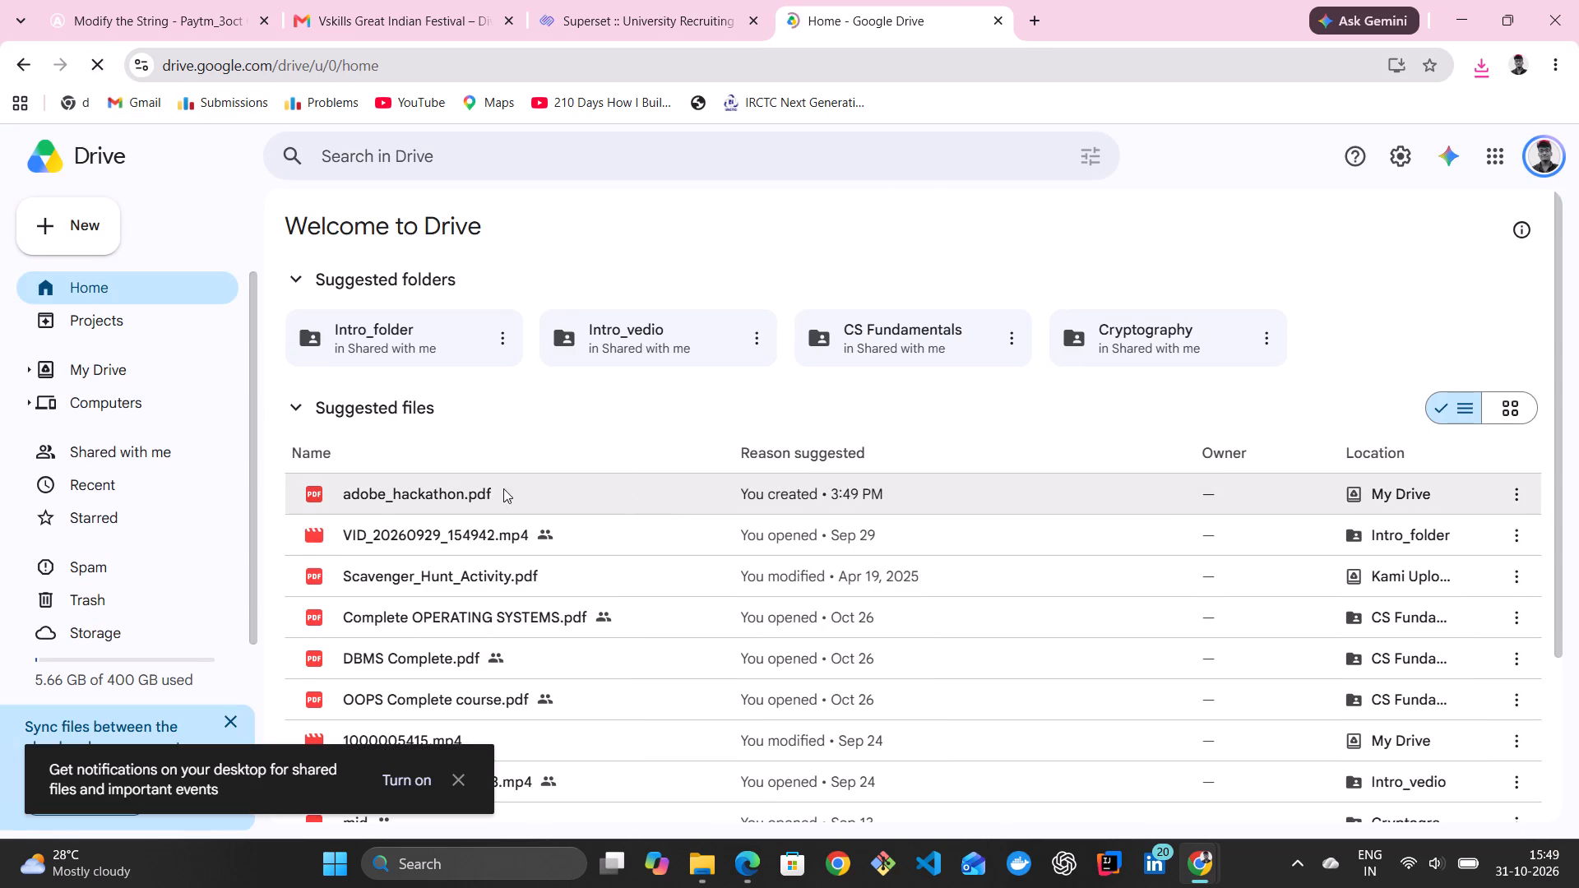
{"action": "left_click", "coordinate": [439, 508]}
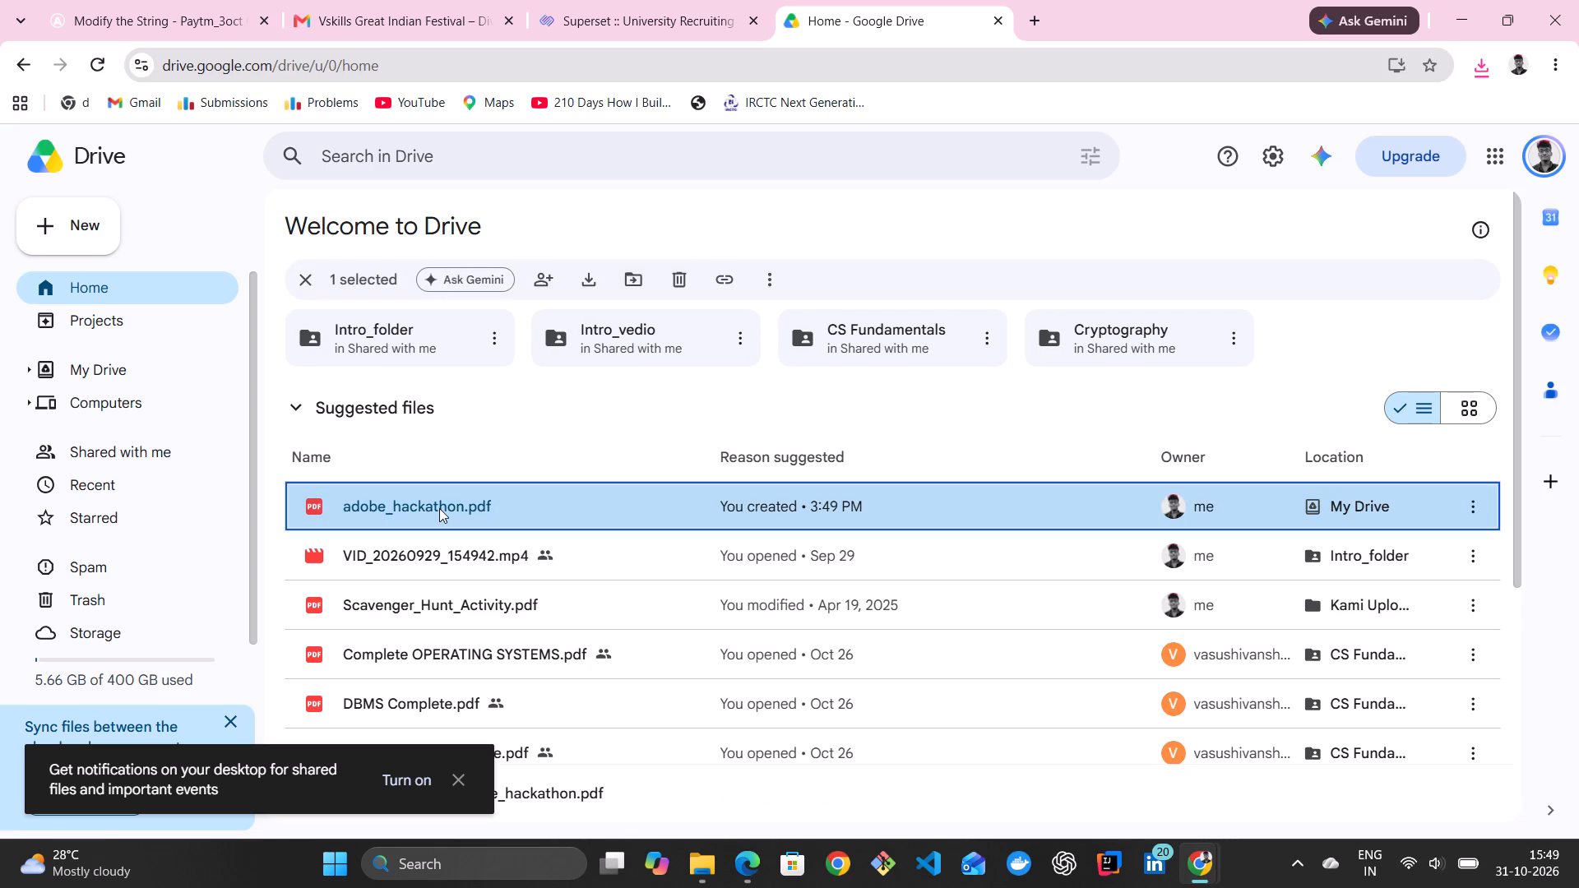
{"action": "left_click", "coordinate": [439, 508]}
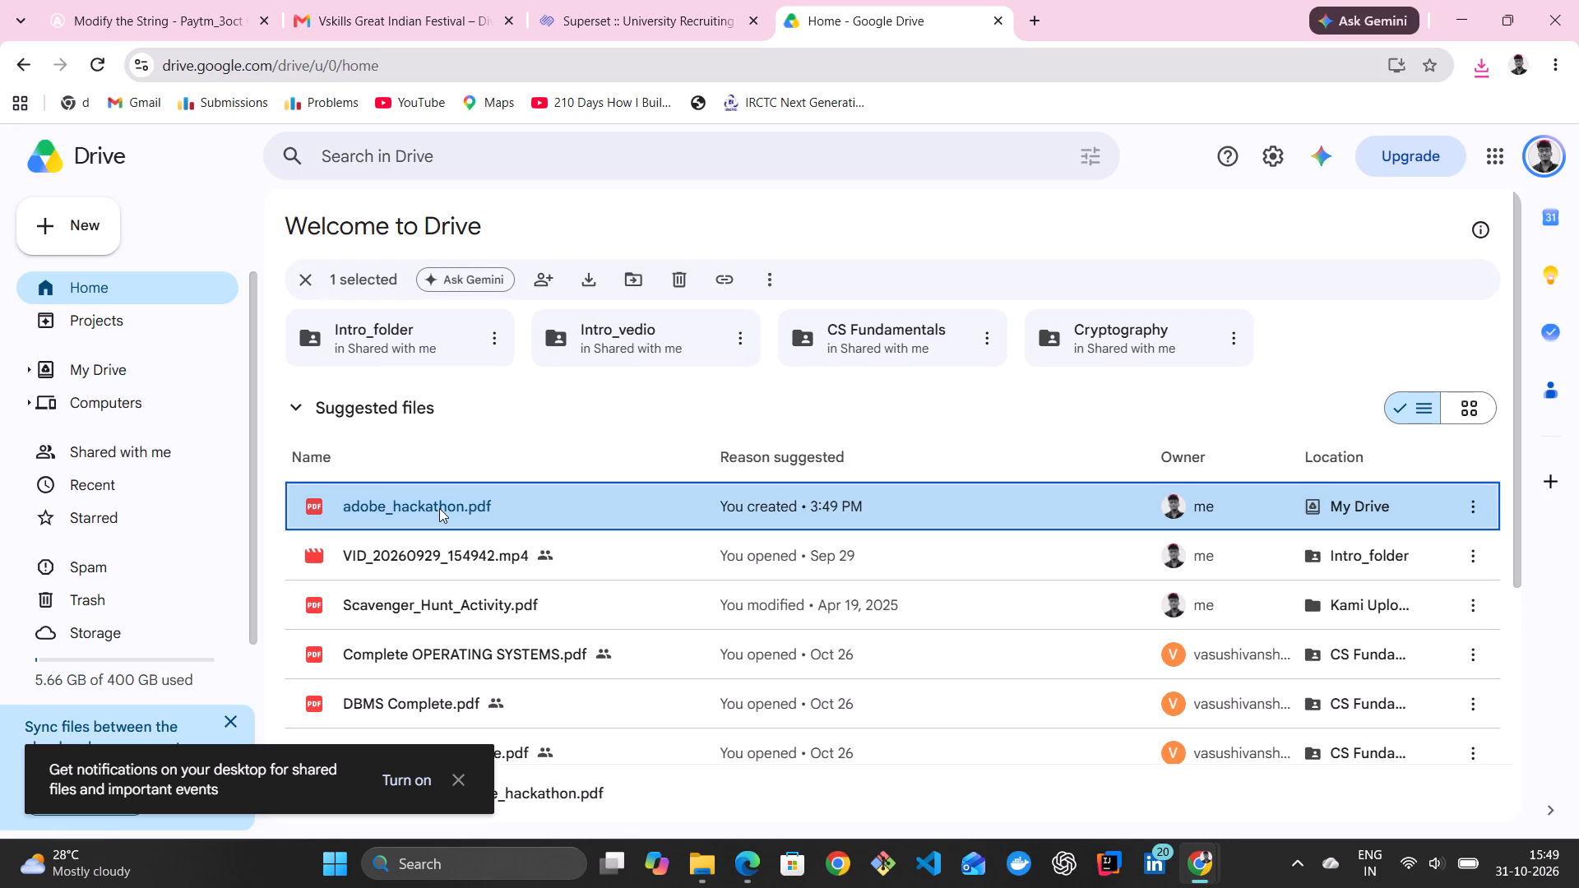
{"action": "left_click", "coordinate": [439, 508]}
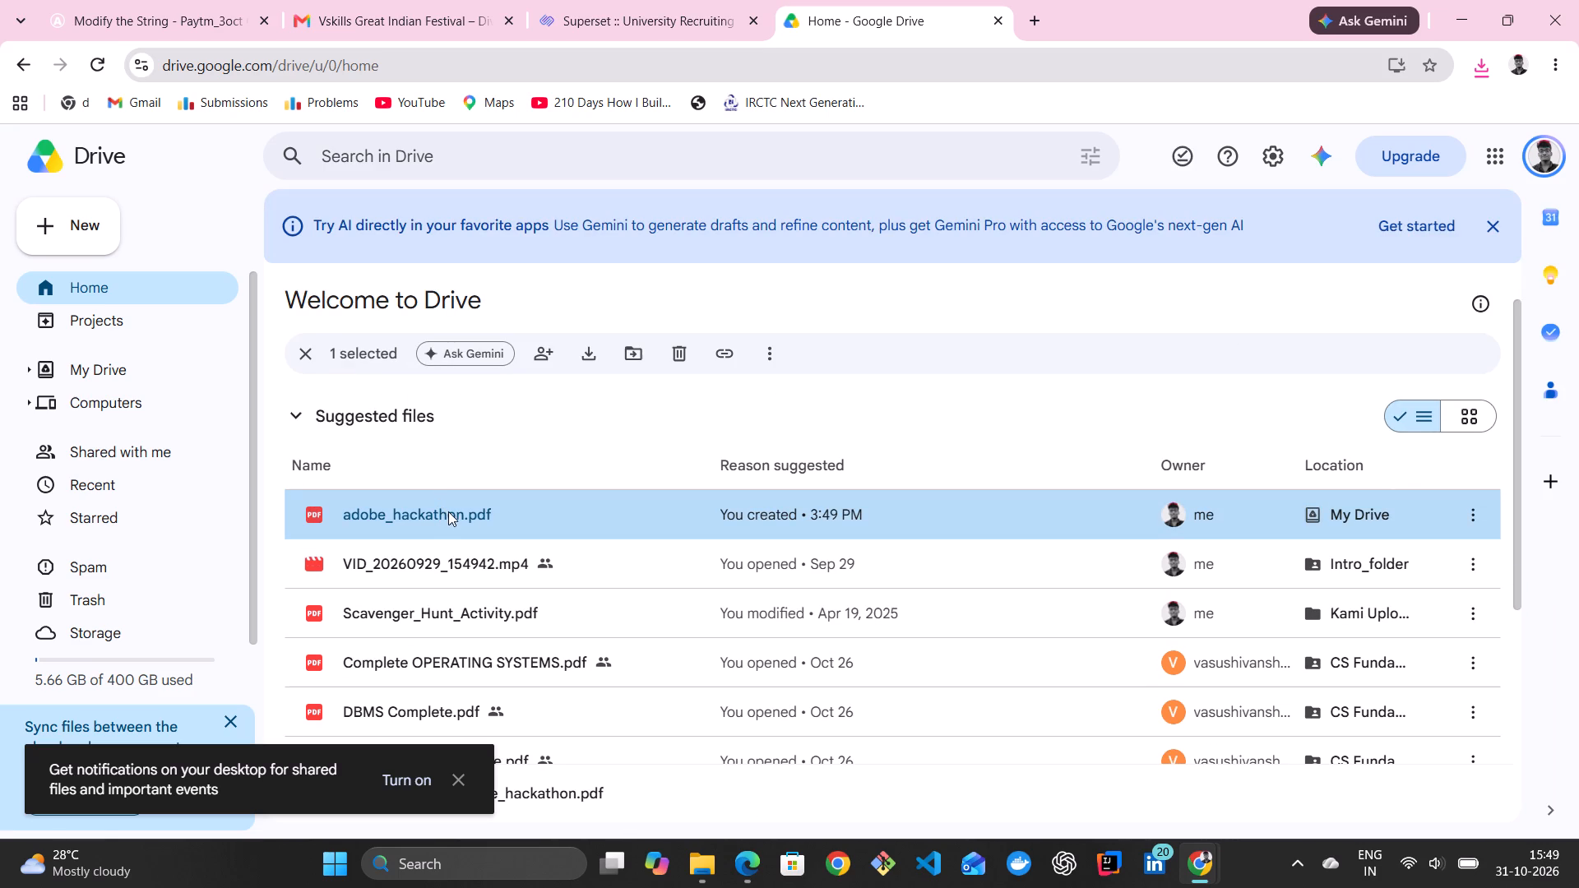
{"action": "left_click", "coordinate": [423, 464]}
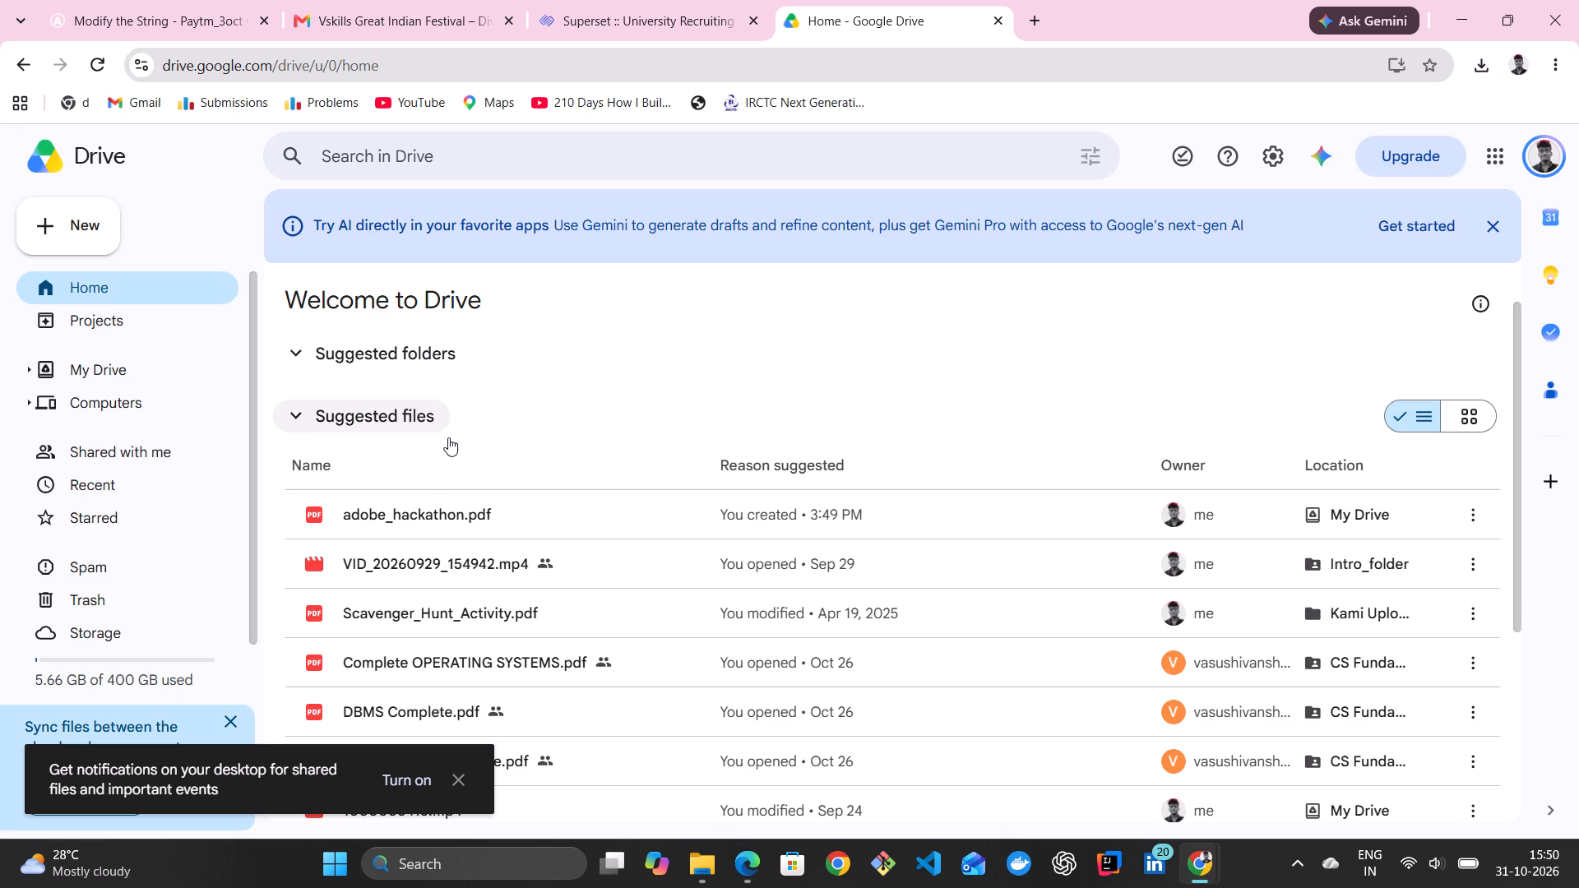
{"action": "double_click", "coordinate": [450, 519]}
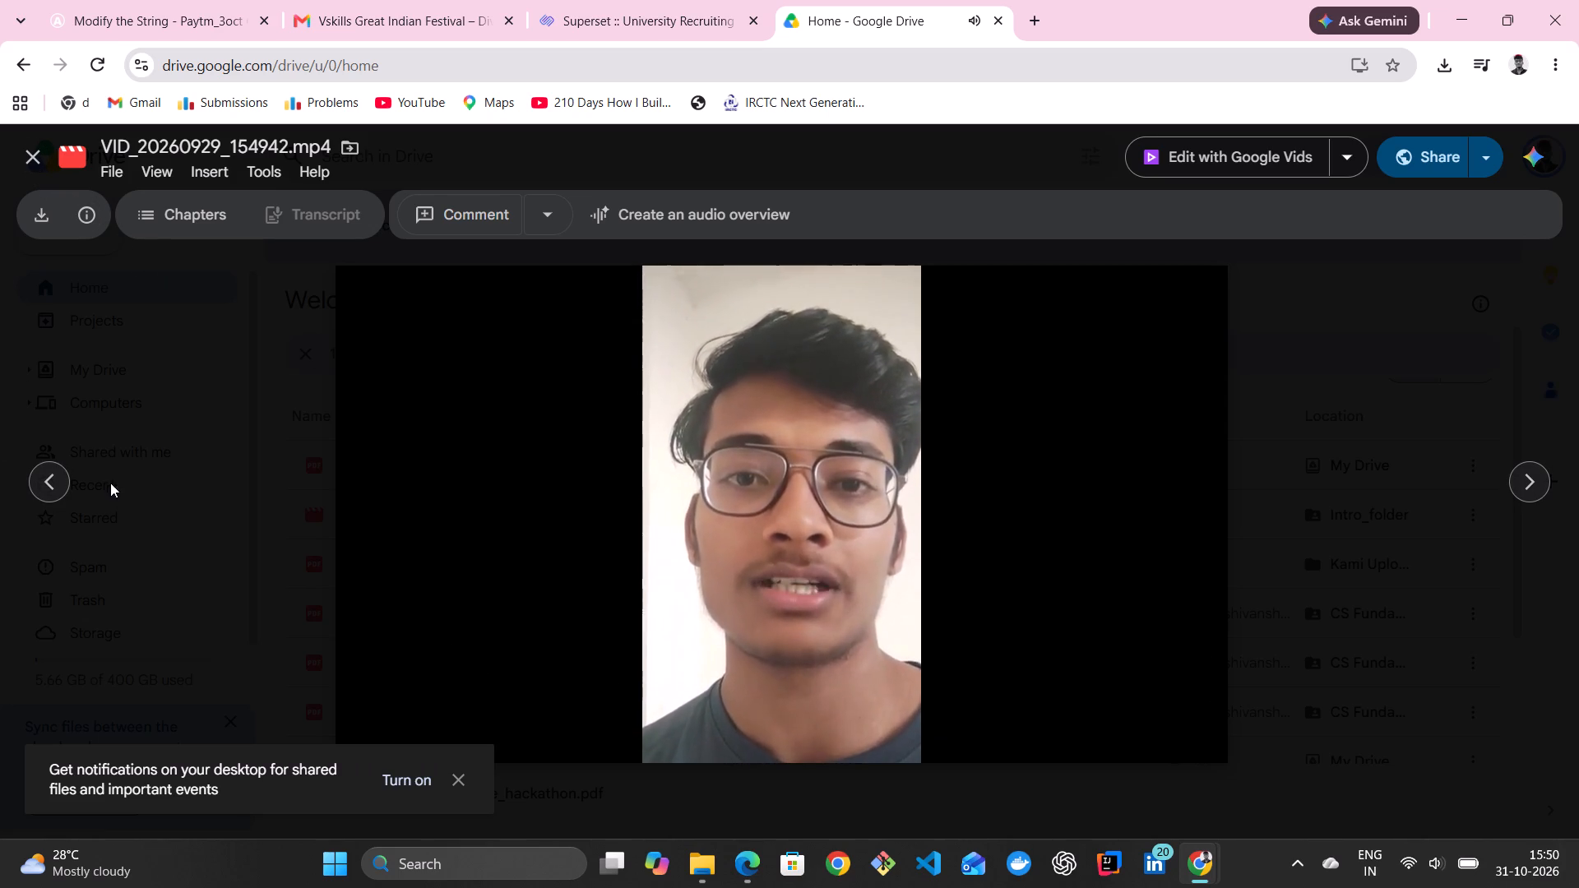
{"action": "left_click", "coordinate": [33, 481]}
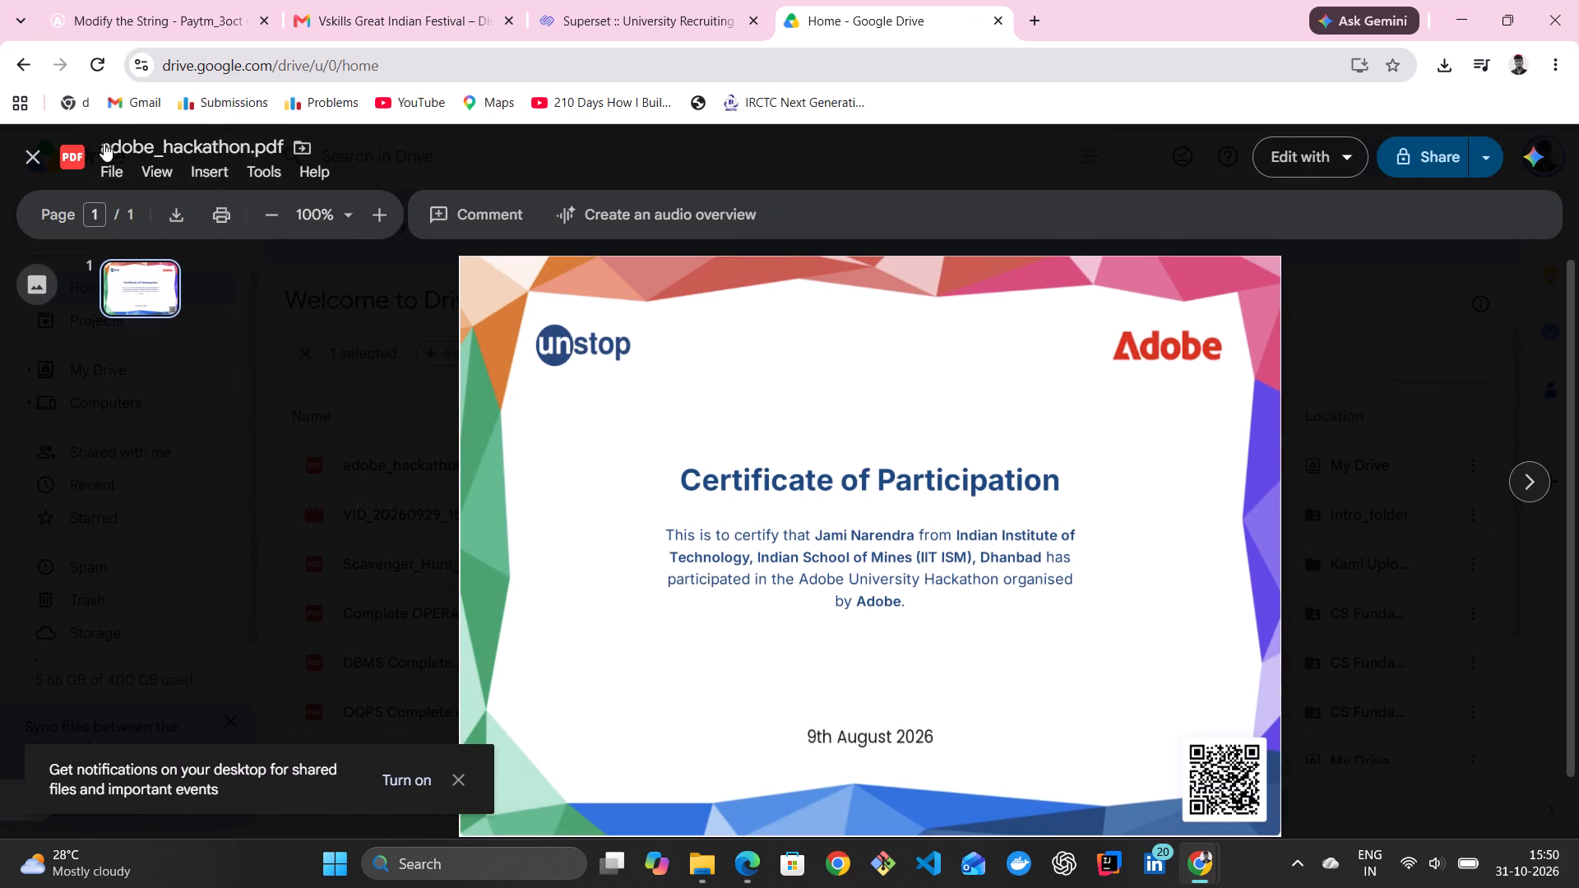
{"action": "left_click", "coordinate": [25, 159]}
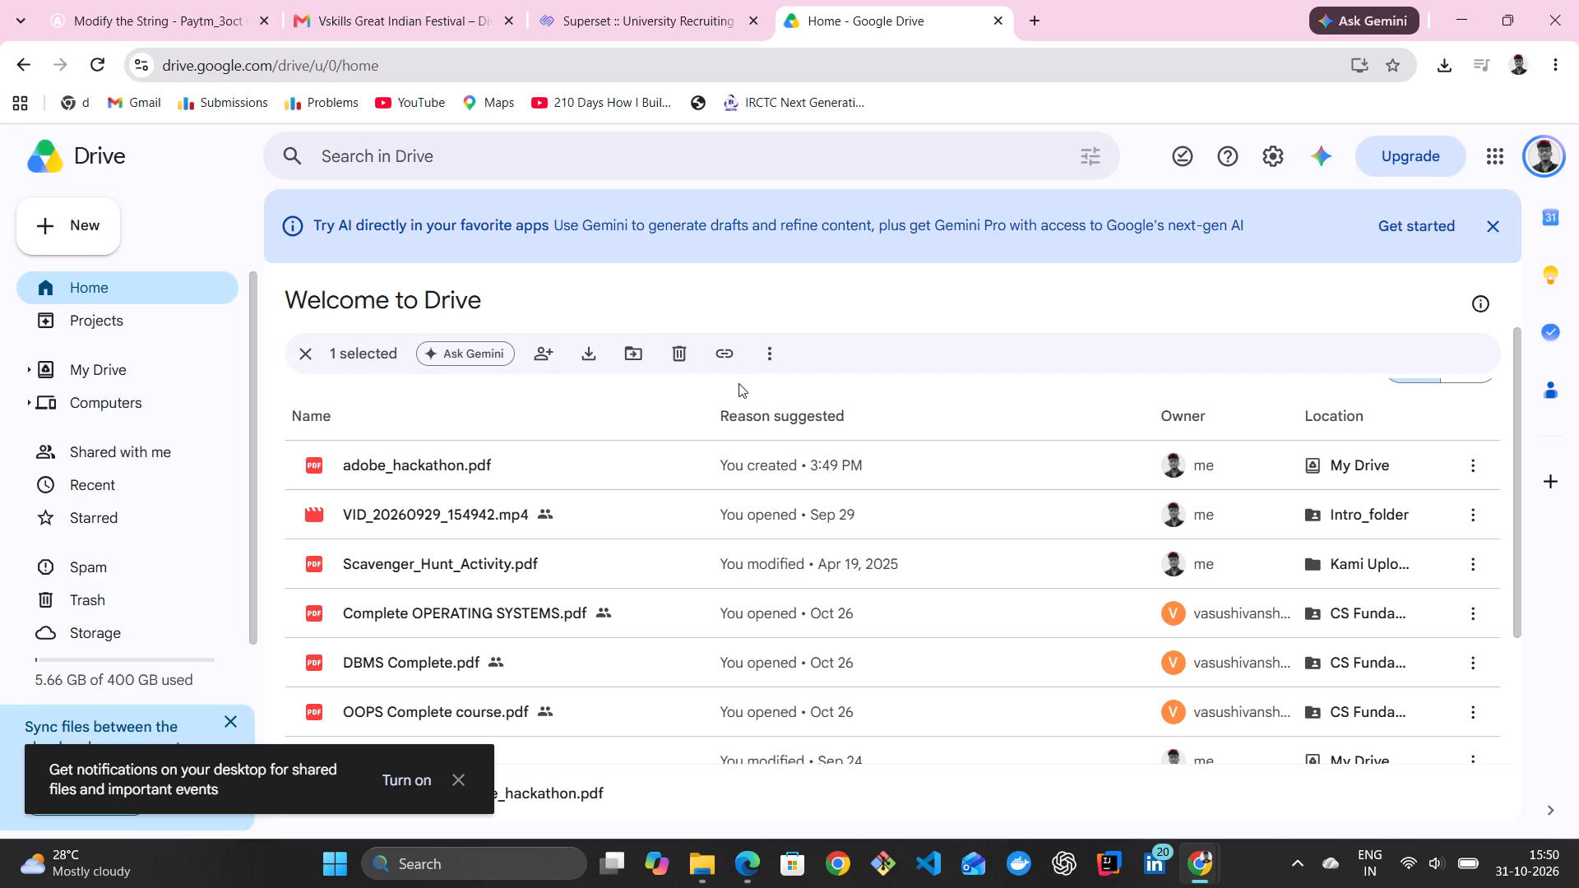
Go to the uploaded file's location, My Drive, and create a new folder there named hackathons.
{"action": "left_click", "coordinate": [1354, 466]}
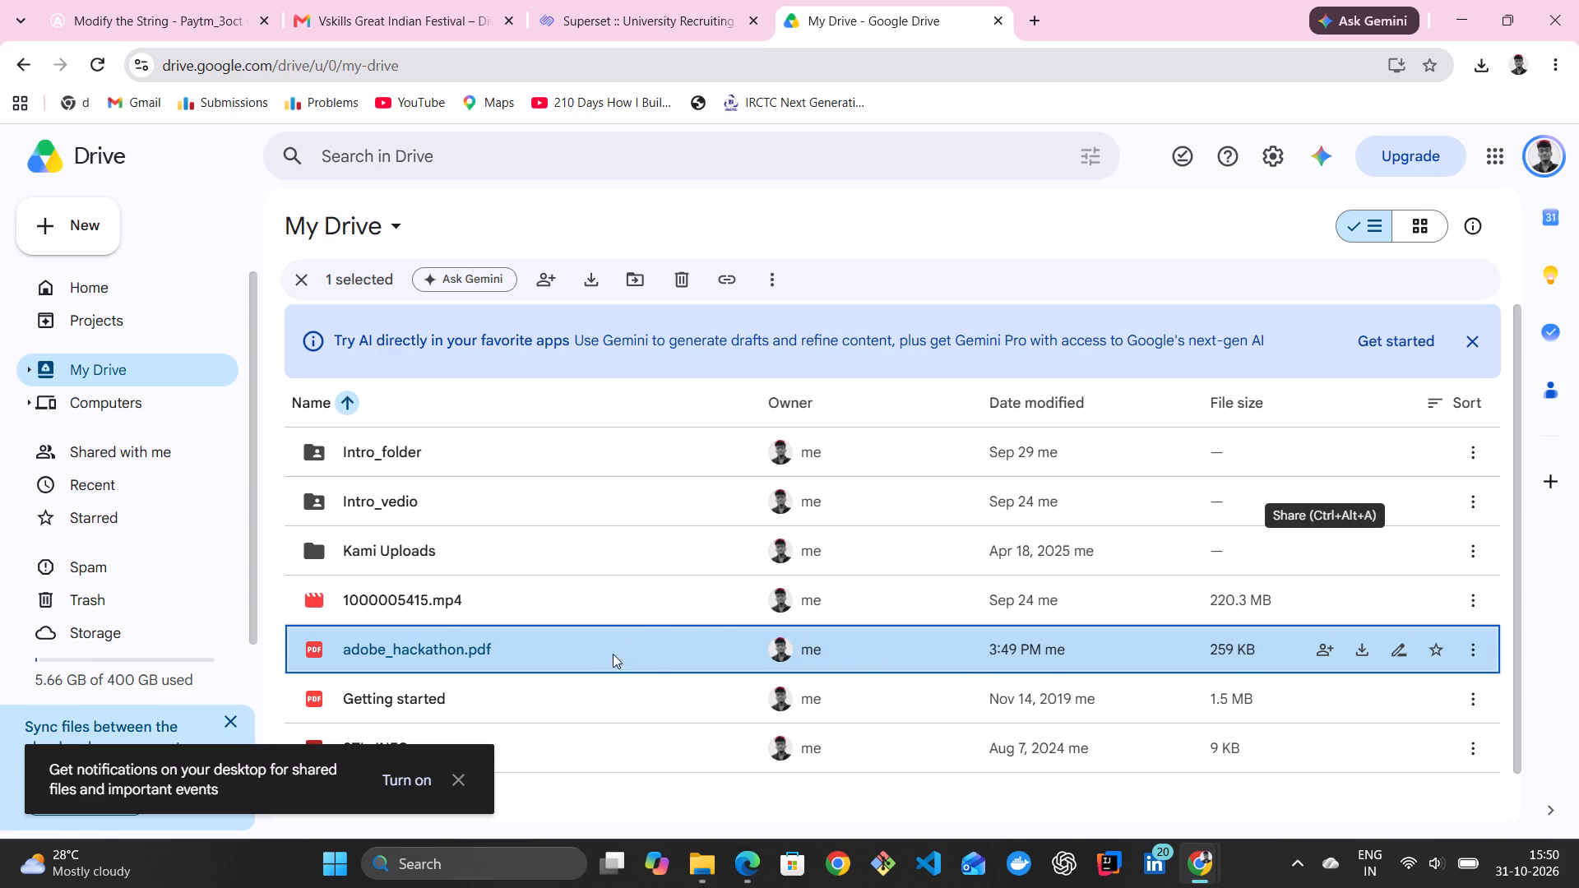
{"action": "left_click", "coordinate": [299, 279]}
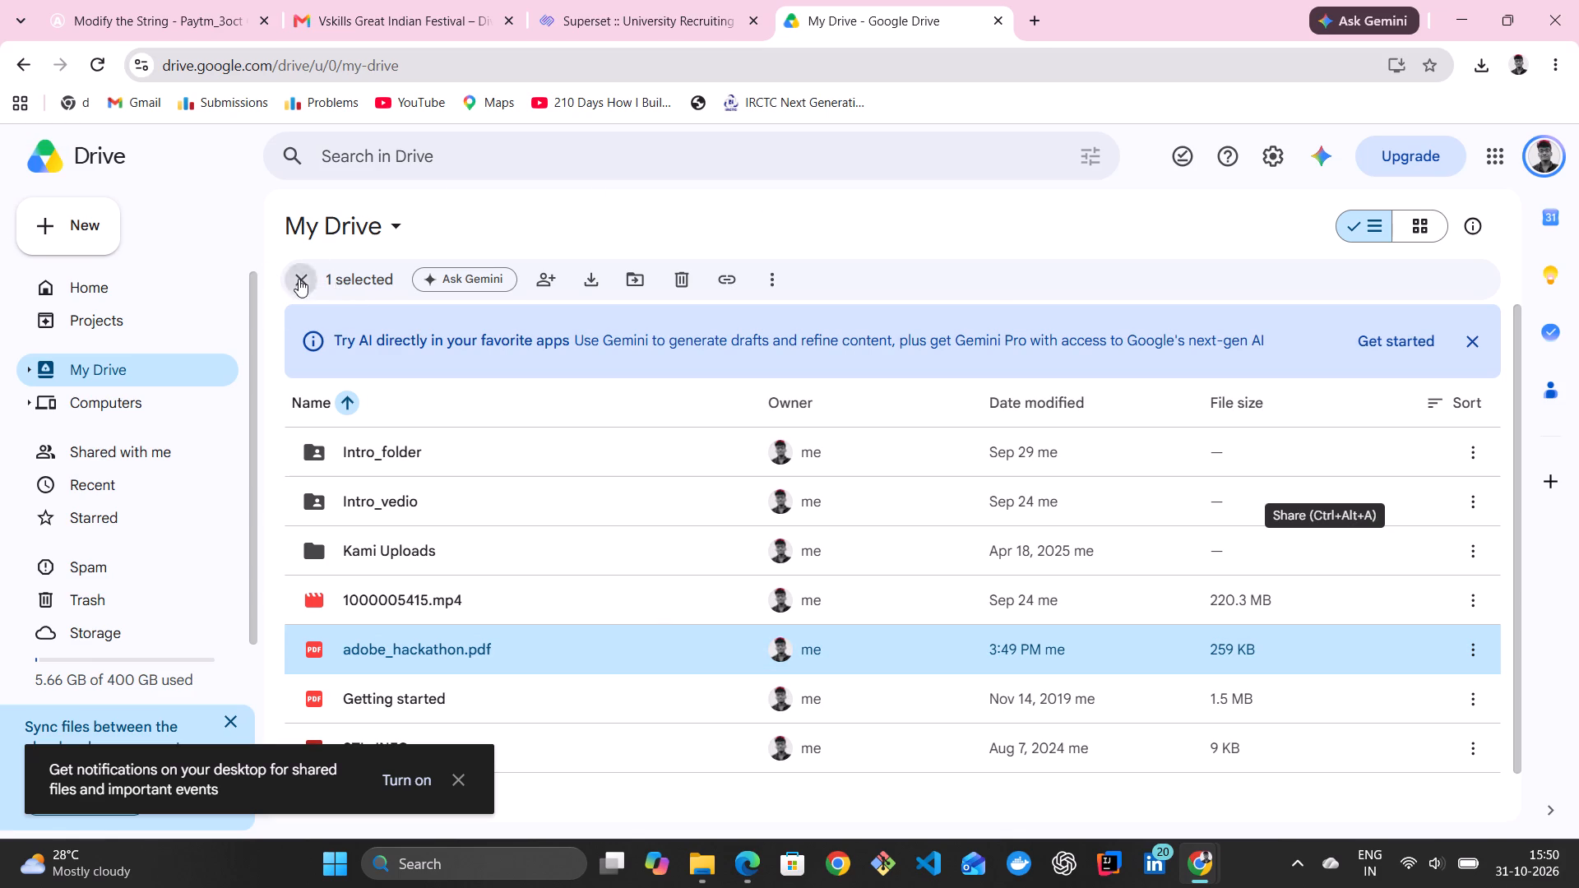
{"action": "left_click", "coordinate": [69, 221]}
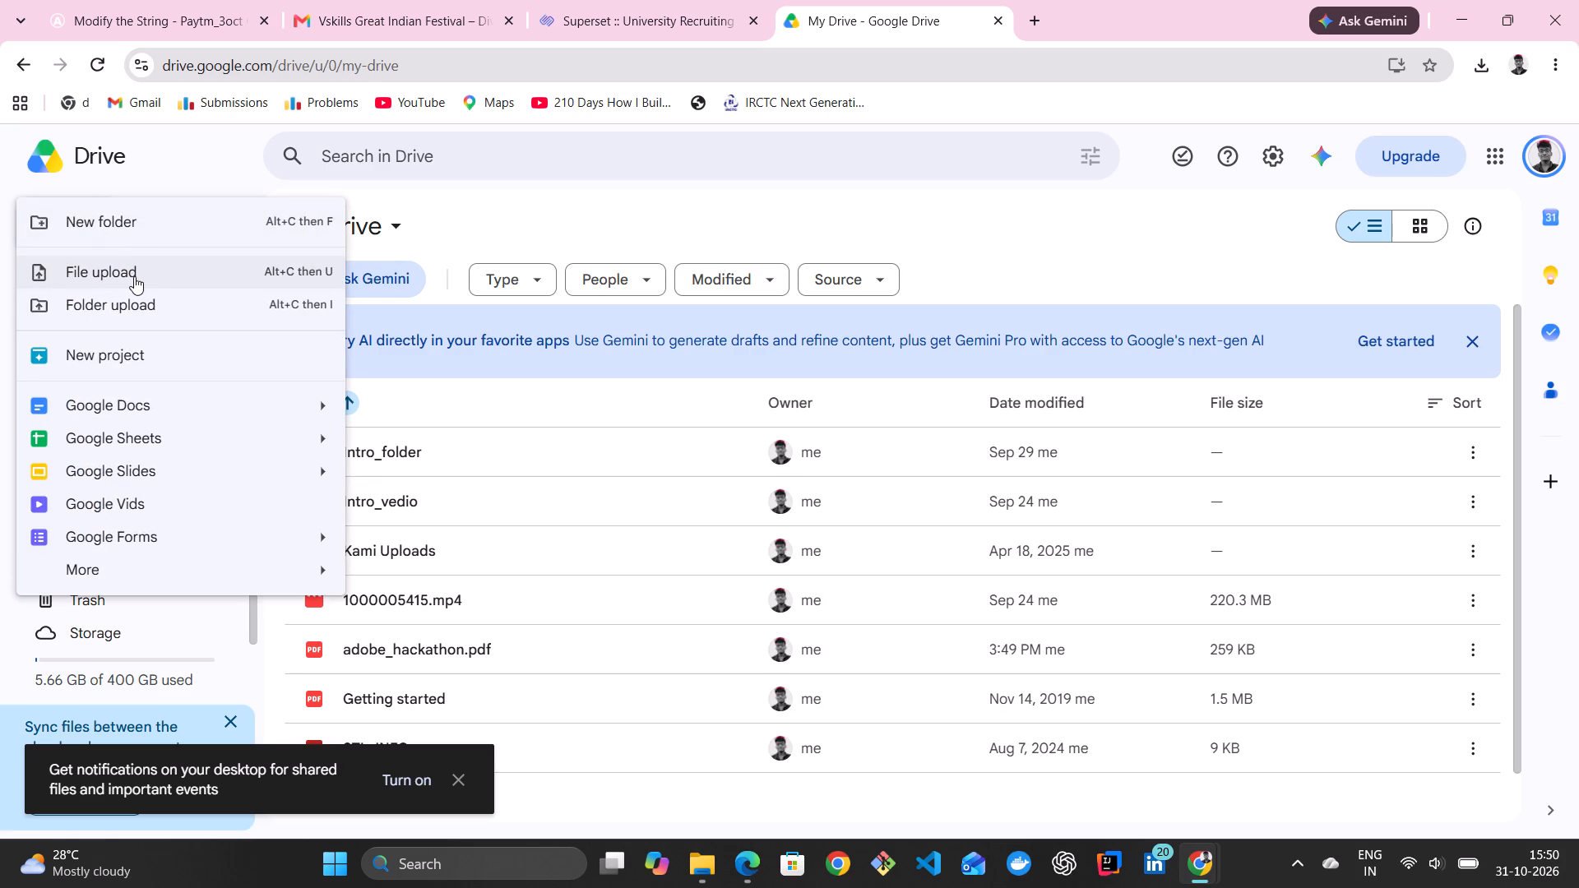
{"action": "left_click", "coordinate": [191, 226]}
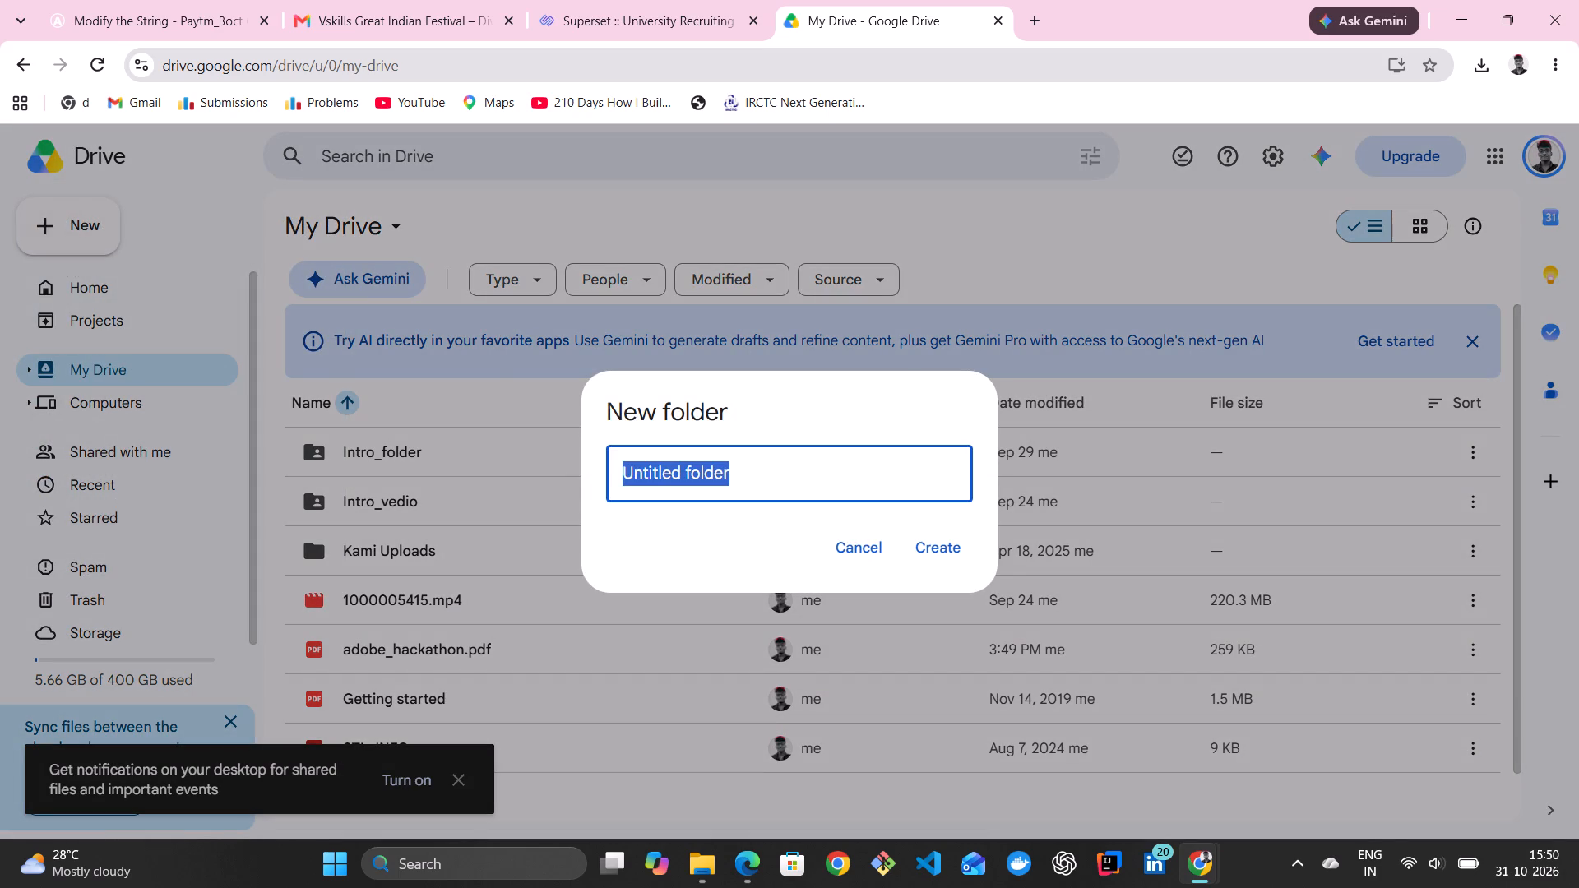
{"action": "key", "text": "BackSpace"}
{"action": "type", "text": "ha"}
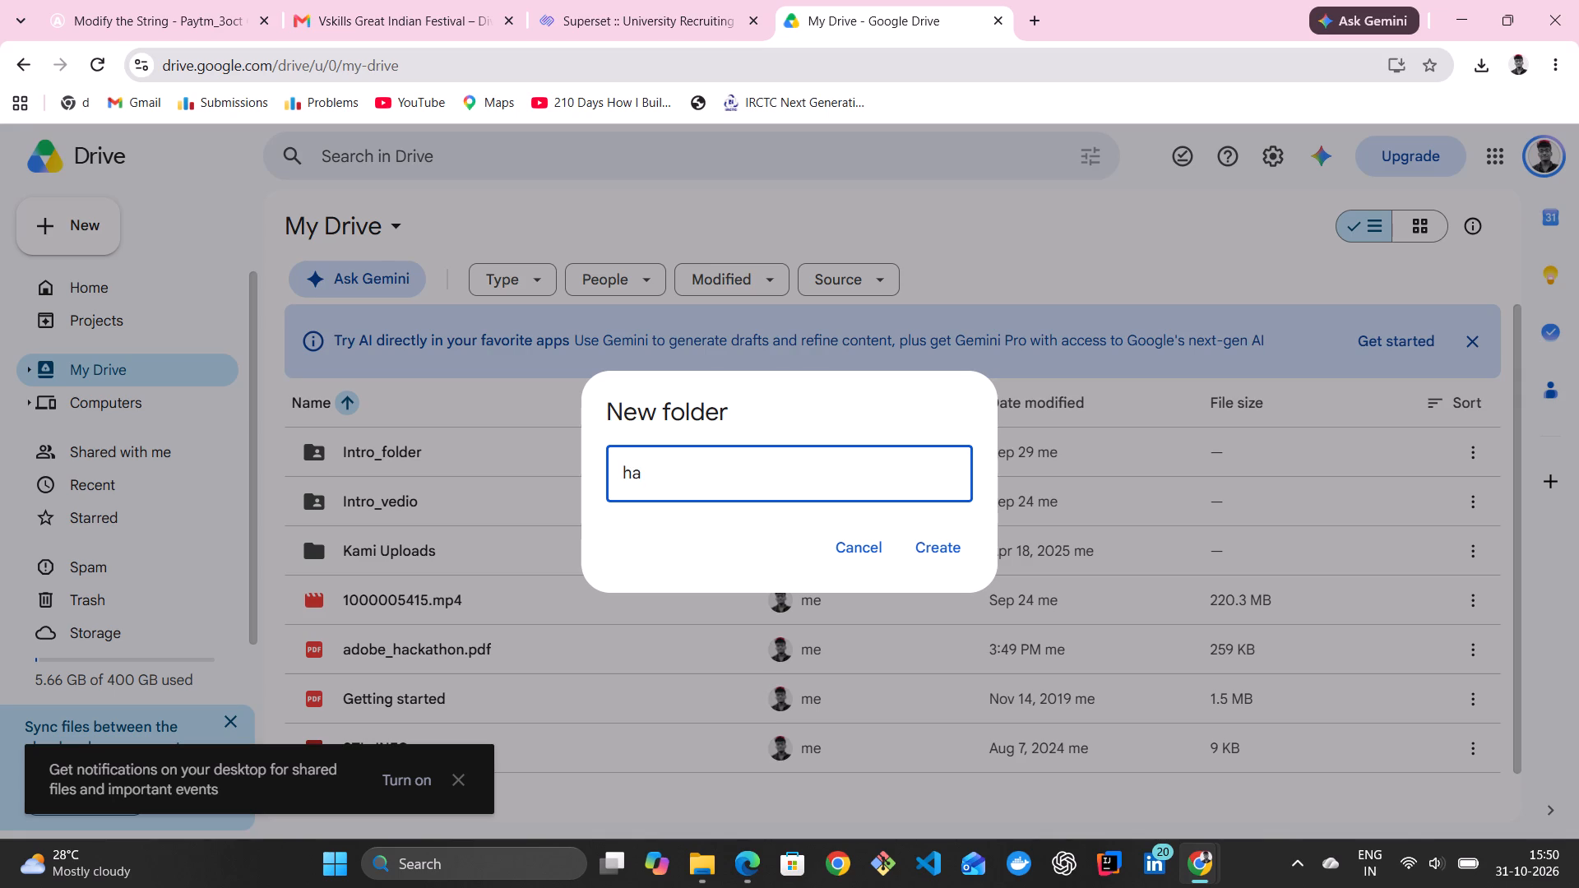
{"action": "type", "text": "ckthons"}
{"action": "left_click", "coordinate": [657, 469]}
{"action": "key", "text": "a"}
{"action": "left_click", "coordinate": [937, 537]}
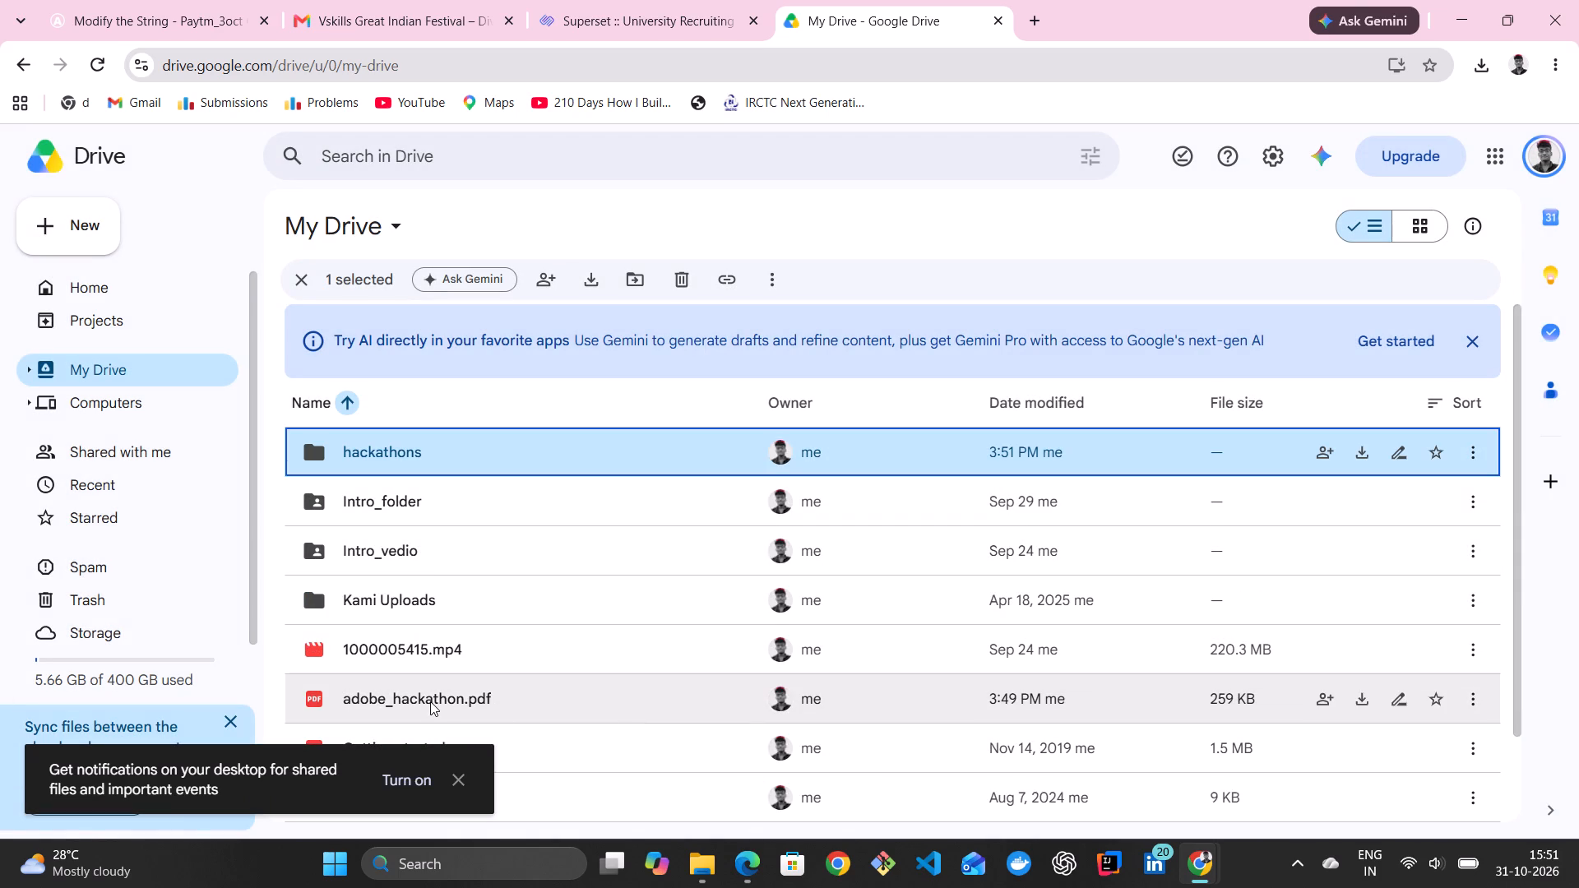
Move adobe_hackathon.pdf from My Drive into the hackathons folder.
{"action": "left_click_drag", "start_coordinate": [430, 701], "coordinate": [461, 614]}
{"action": "left_click_drag", "start_coordinate": [412, 695], "coordinate": [359, 682]}
{"action": "left_click_drag", "start_coordinate": [359, 682], "coordinate": [289, 684]}
{"action": "left_click_drag", "start_coordinate": [317, 710], "coordinate": [281, 656]}
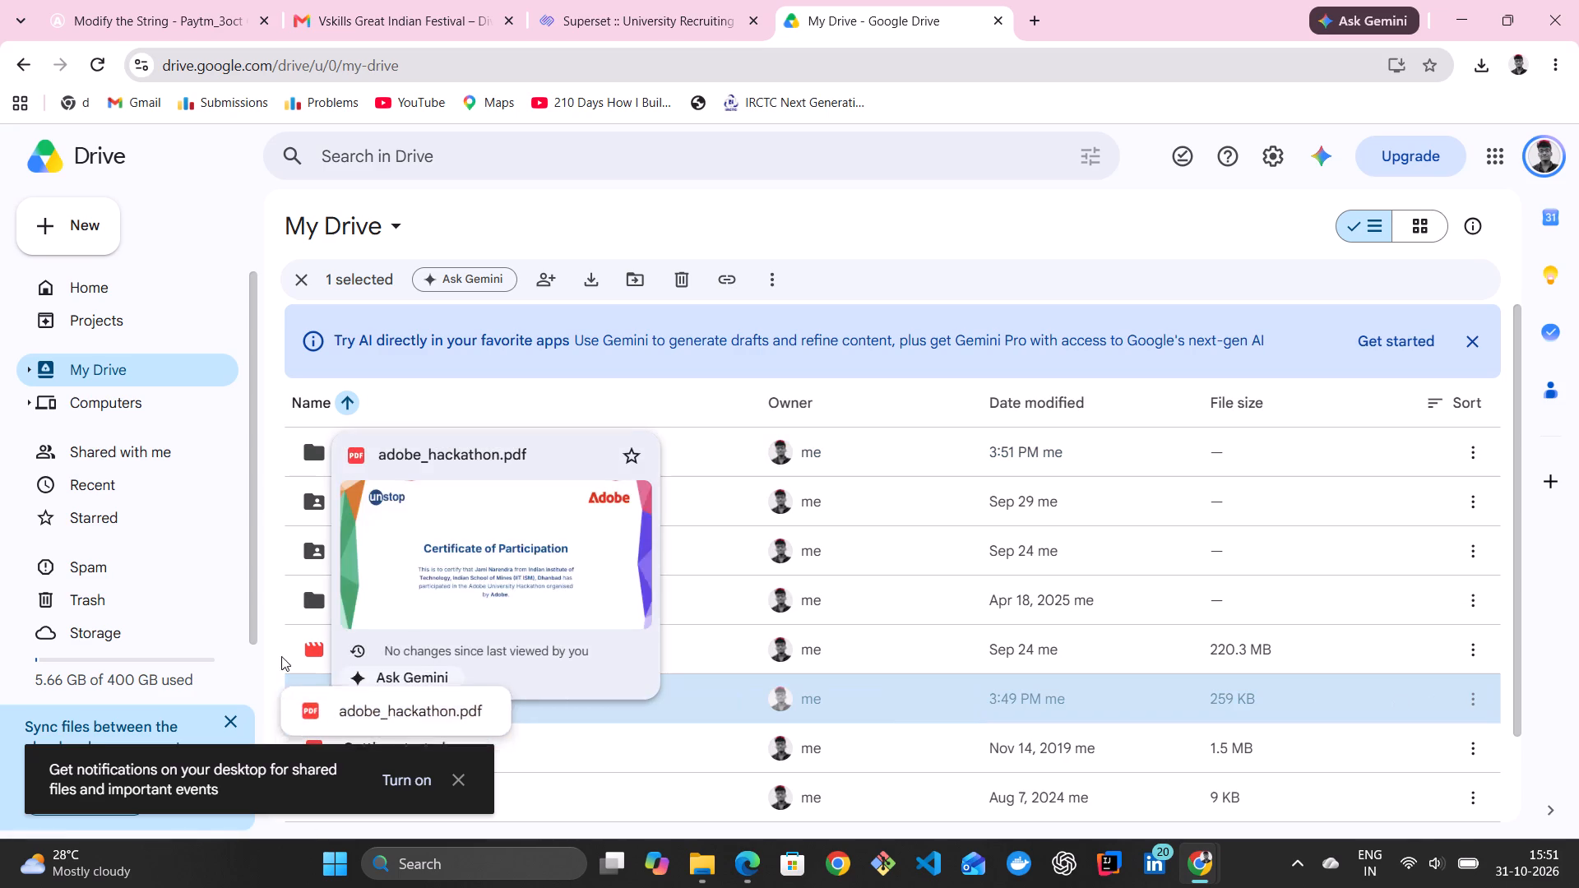
{"action": "left_click_drag", "start_coordinate": [281, 656], "coordinate": [359, 441]}
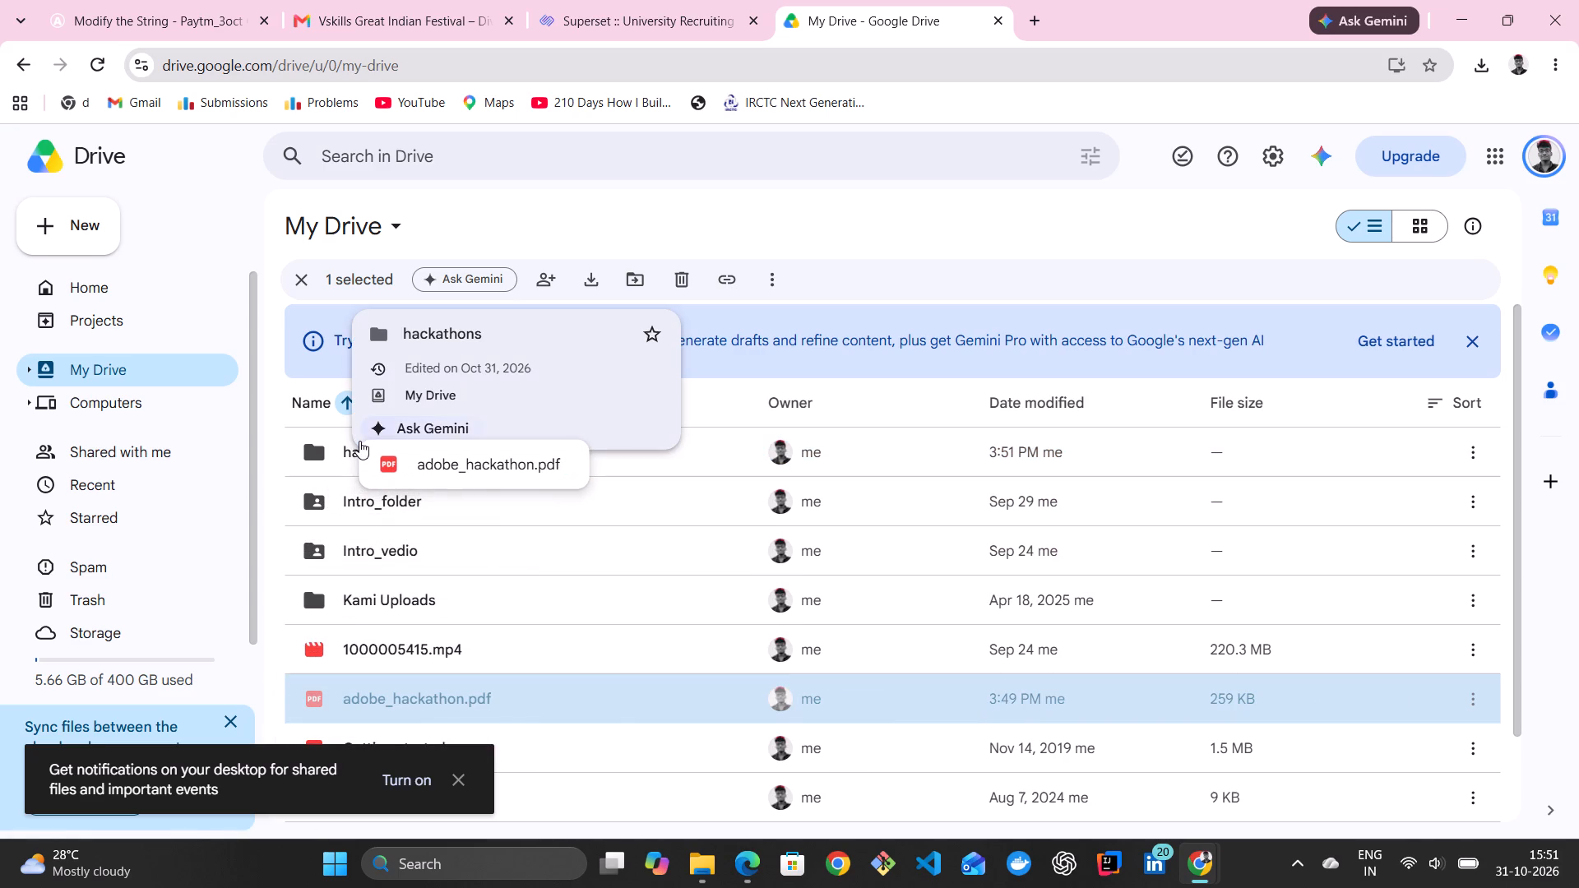
{"action": "left_click_drag", "start_coordinate": [359, 441], "coordinate": [347, 432]}
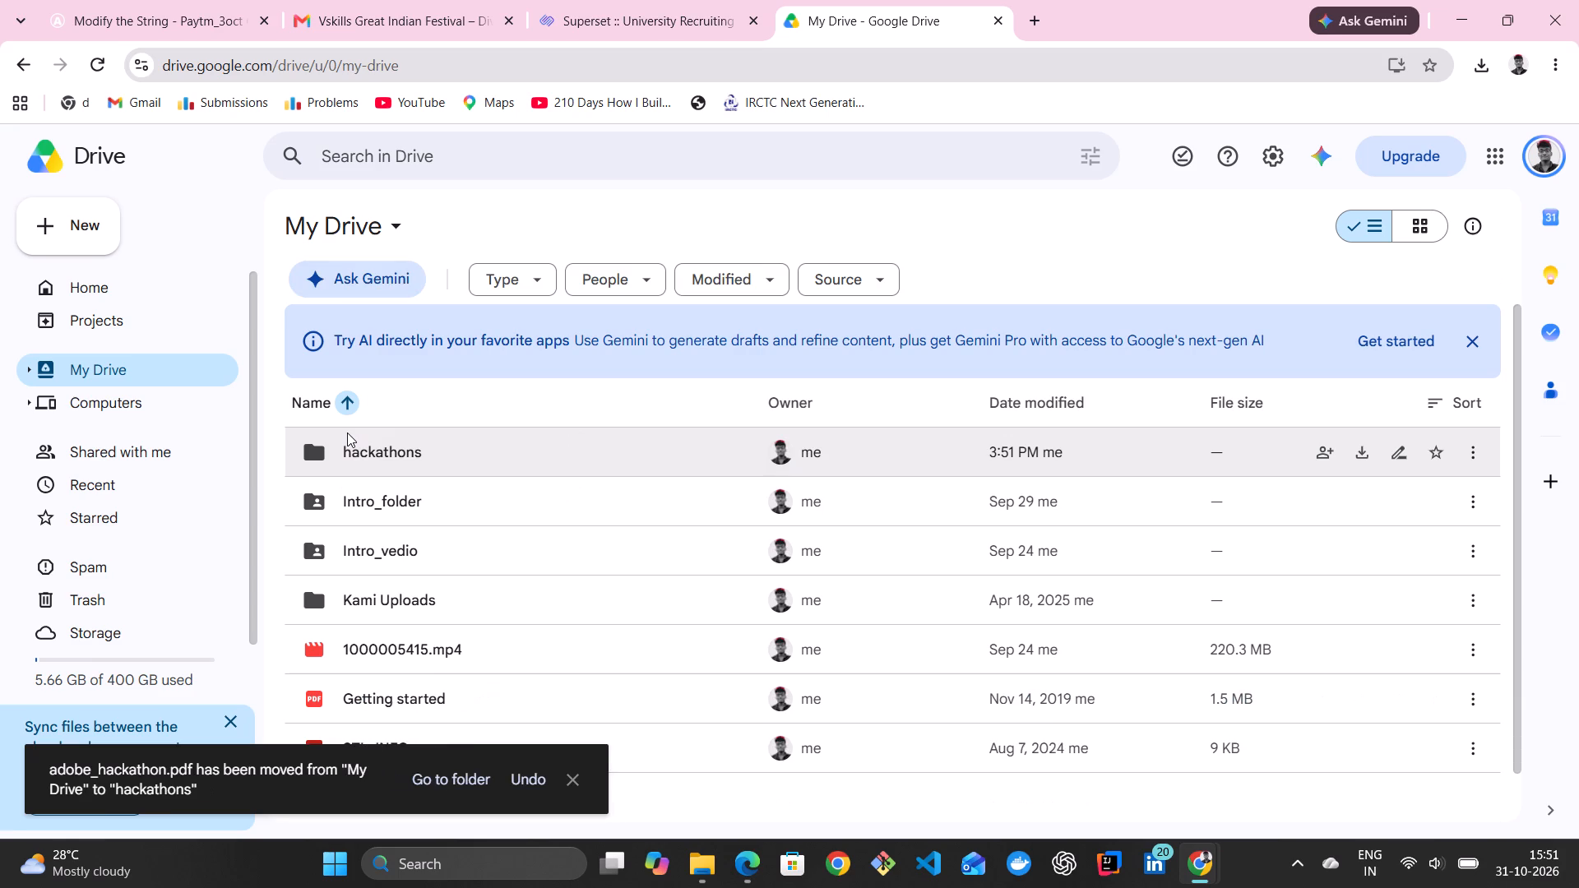
Open the hackathons folder in Drive and copy its web address.
{"action": "scroll", "coordinate": [518, 528], "scroll_direction": "down", "scroll_amount": 1}
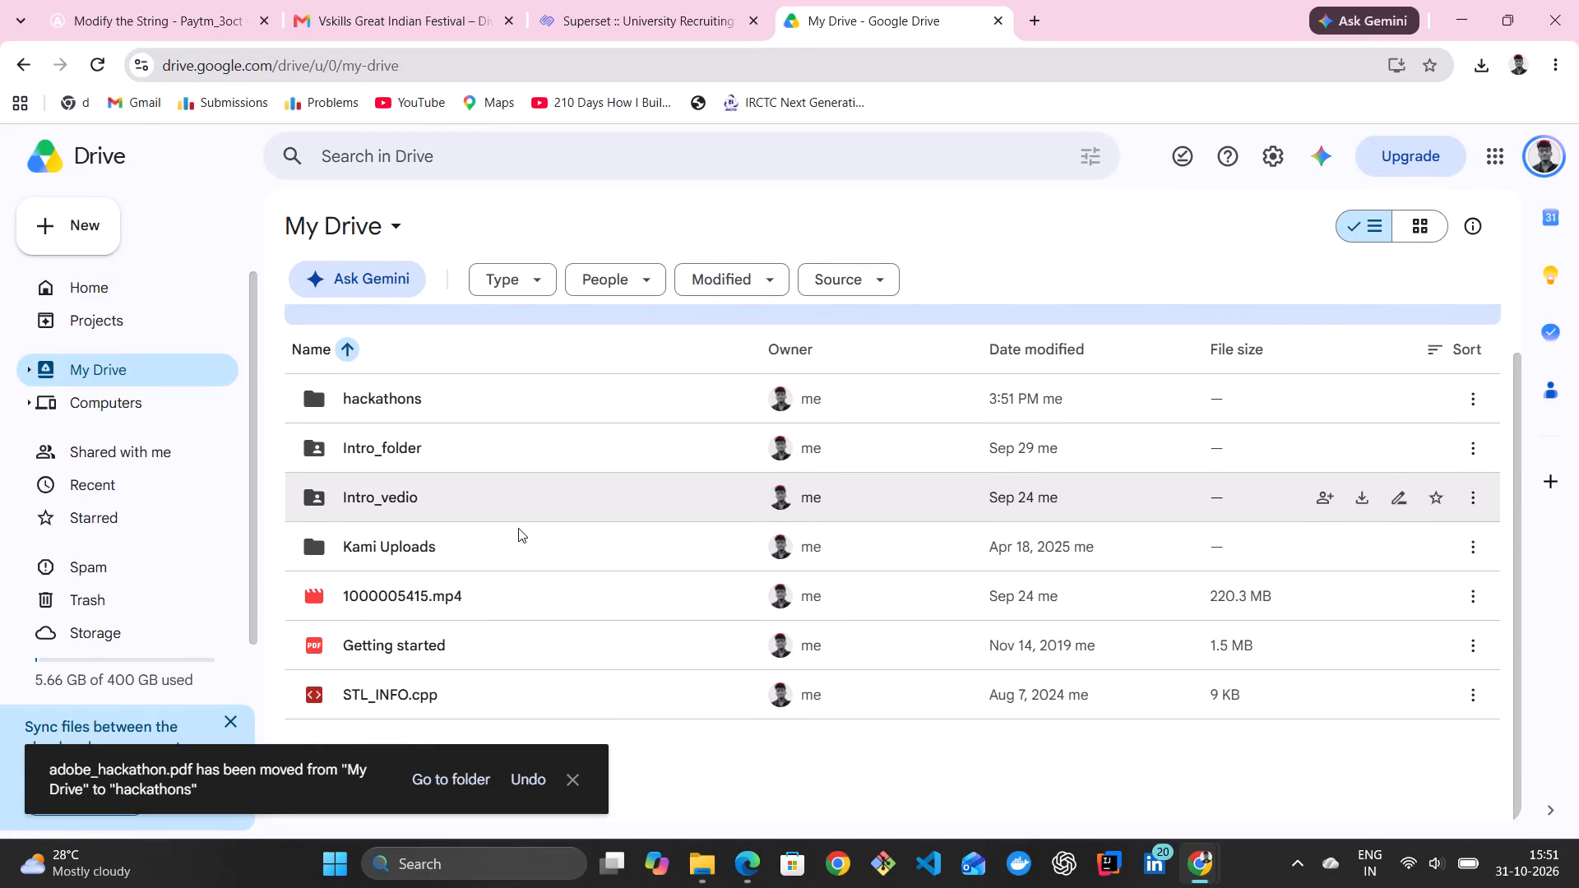
{"action": "scroll", "coordinate": [479, 444], "scroll_direction": "up", "scroll_amount": 1}
{"action": "double_click", "coordinate": [391, 460]}
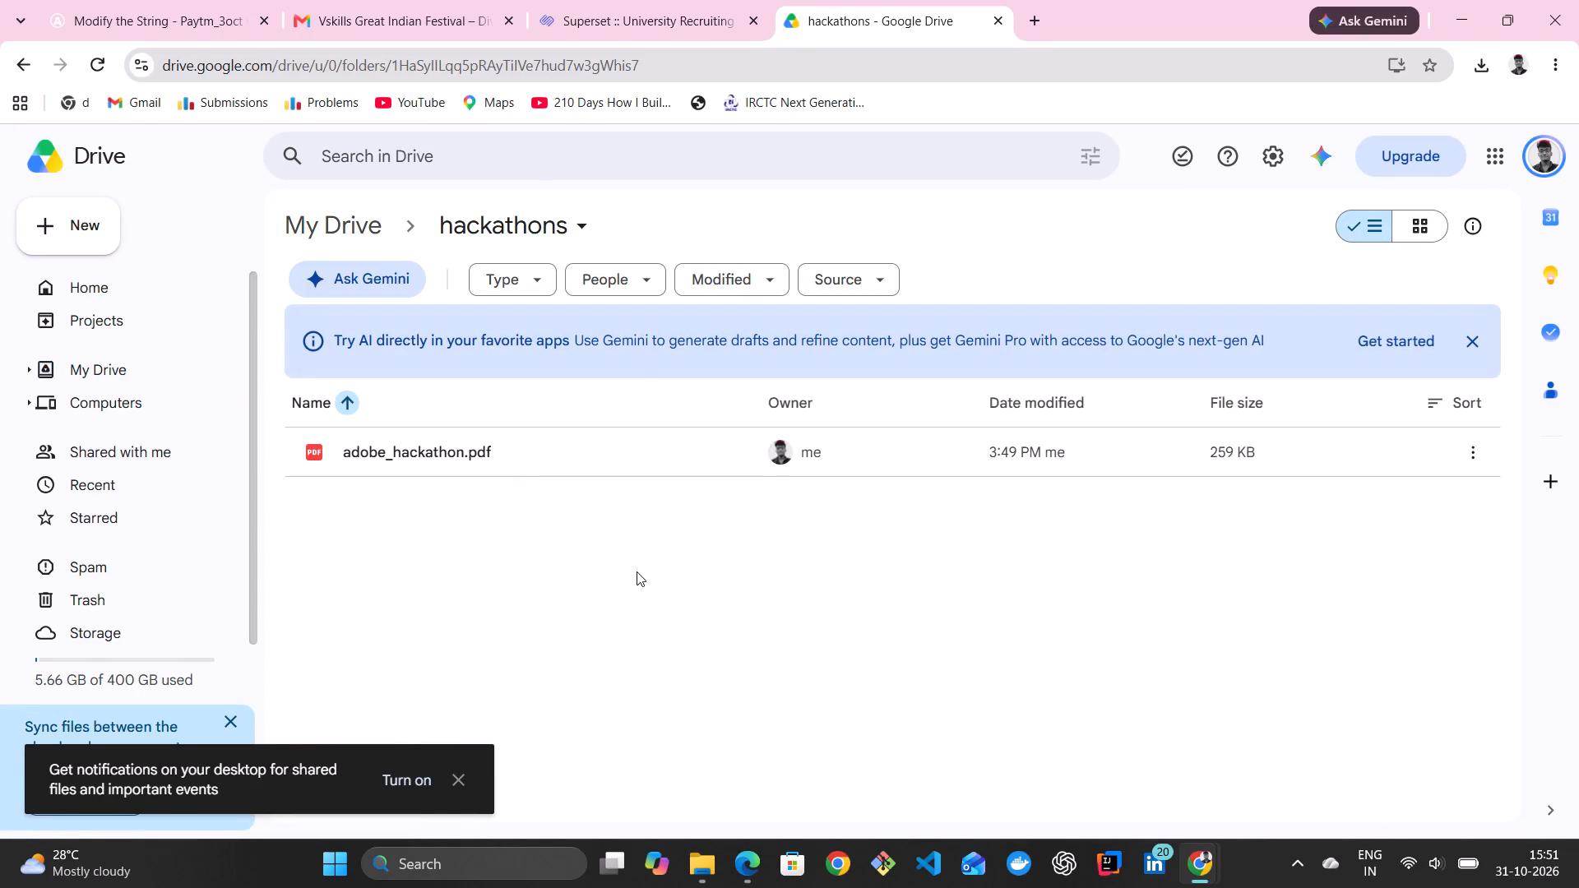
{"action": "scroll", "coordinate": [637, 571], "scroll_direction": "up", "scroll_amount": 2}
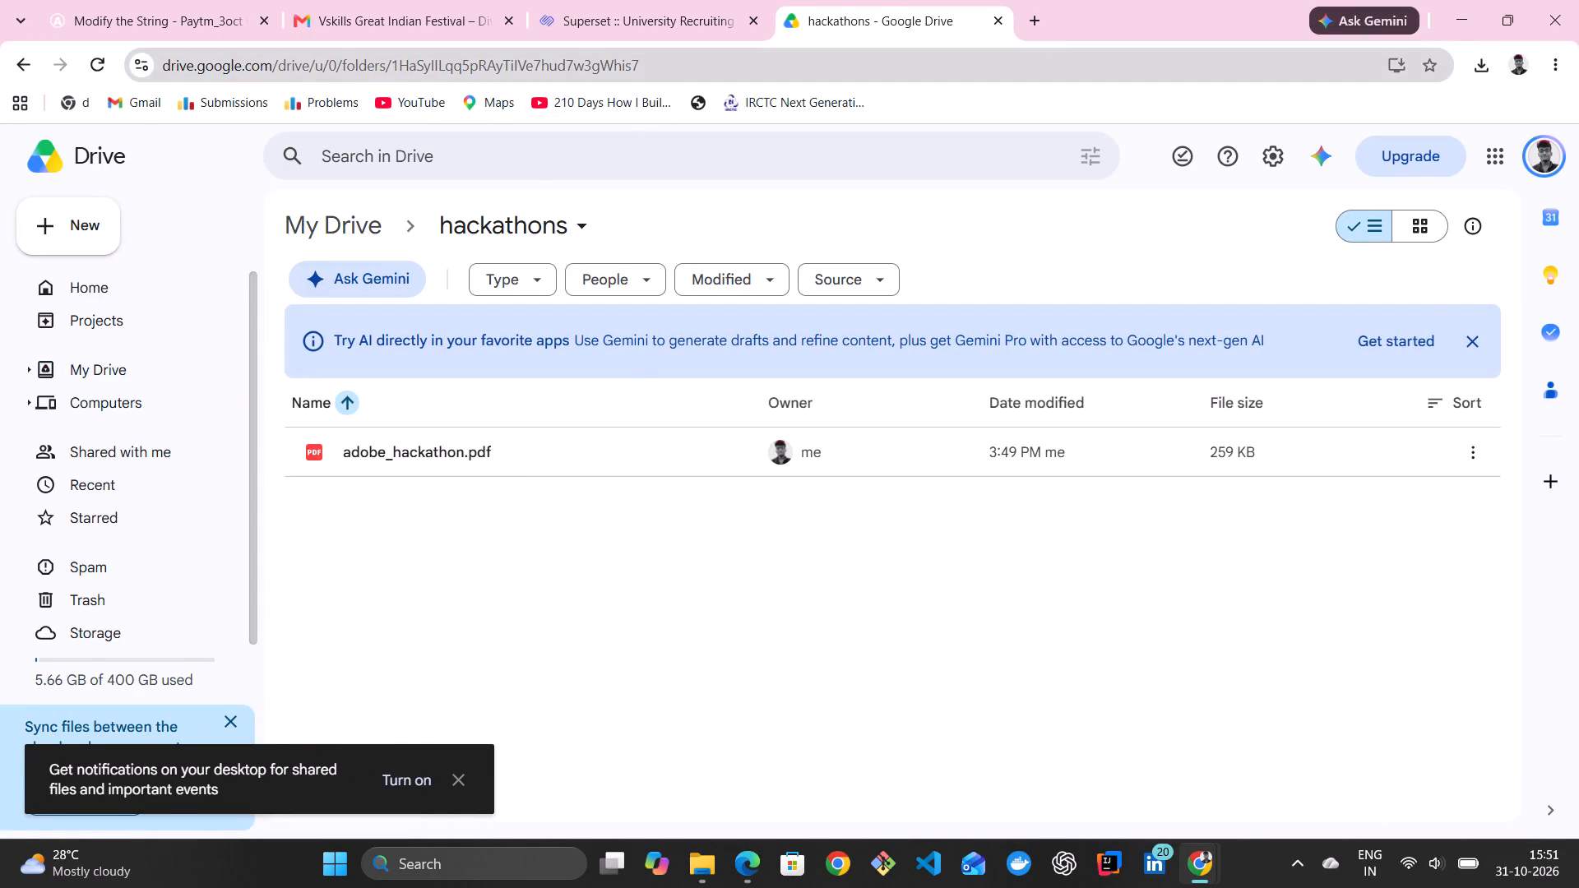
{"action": "left_click", "coordinate": [660, 59]}
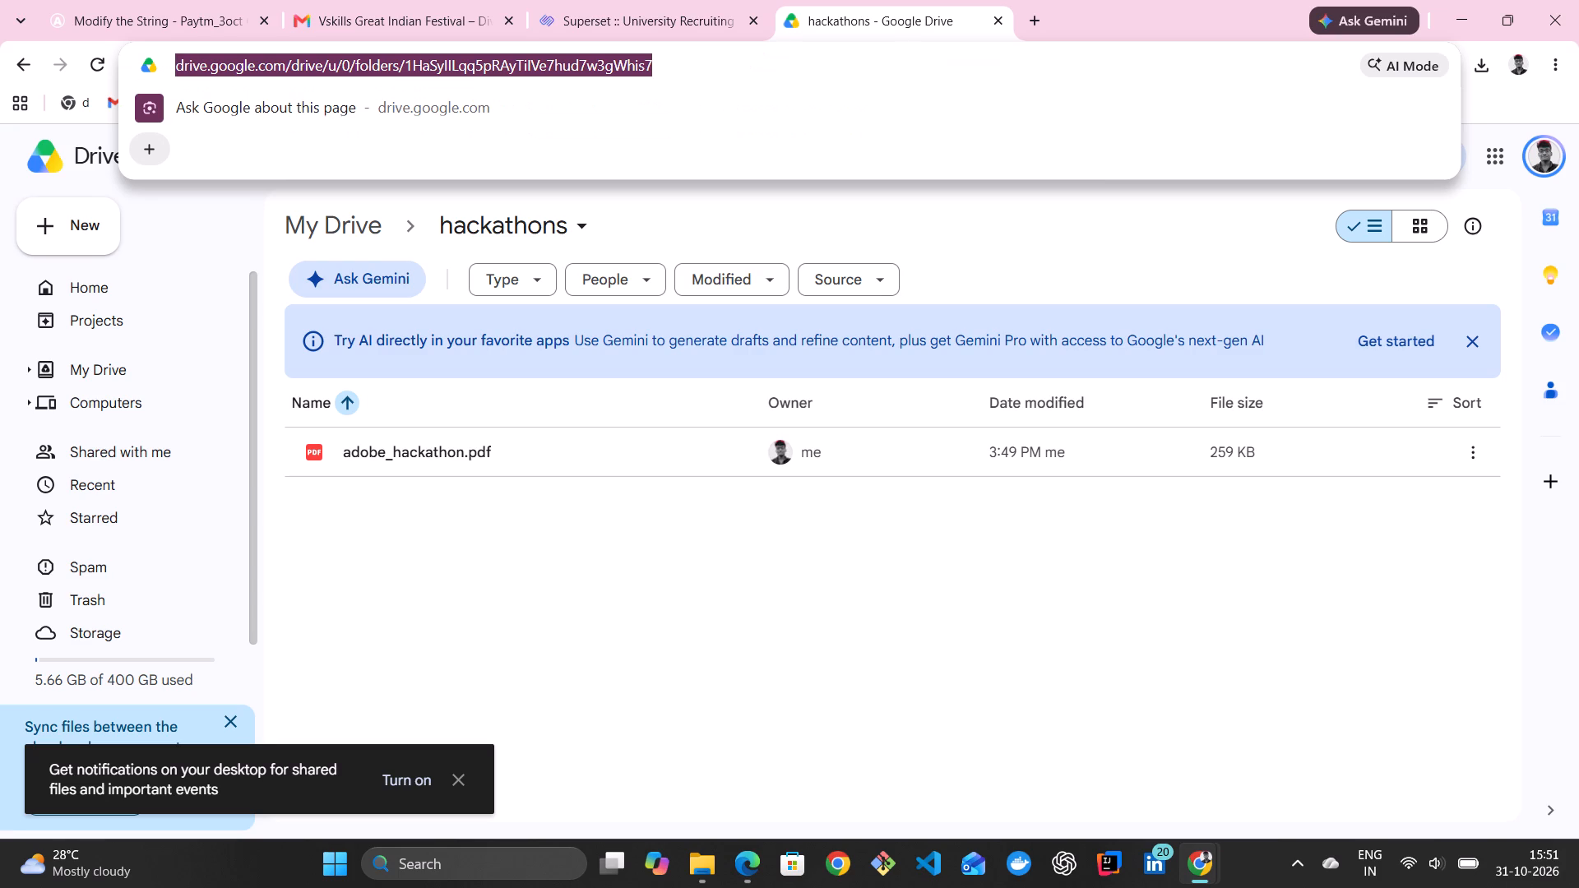
{"action": "key", "text": "ctrl+c"}
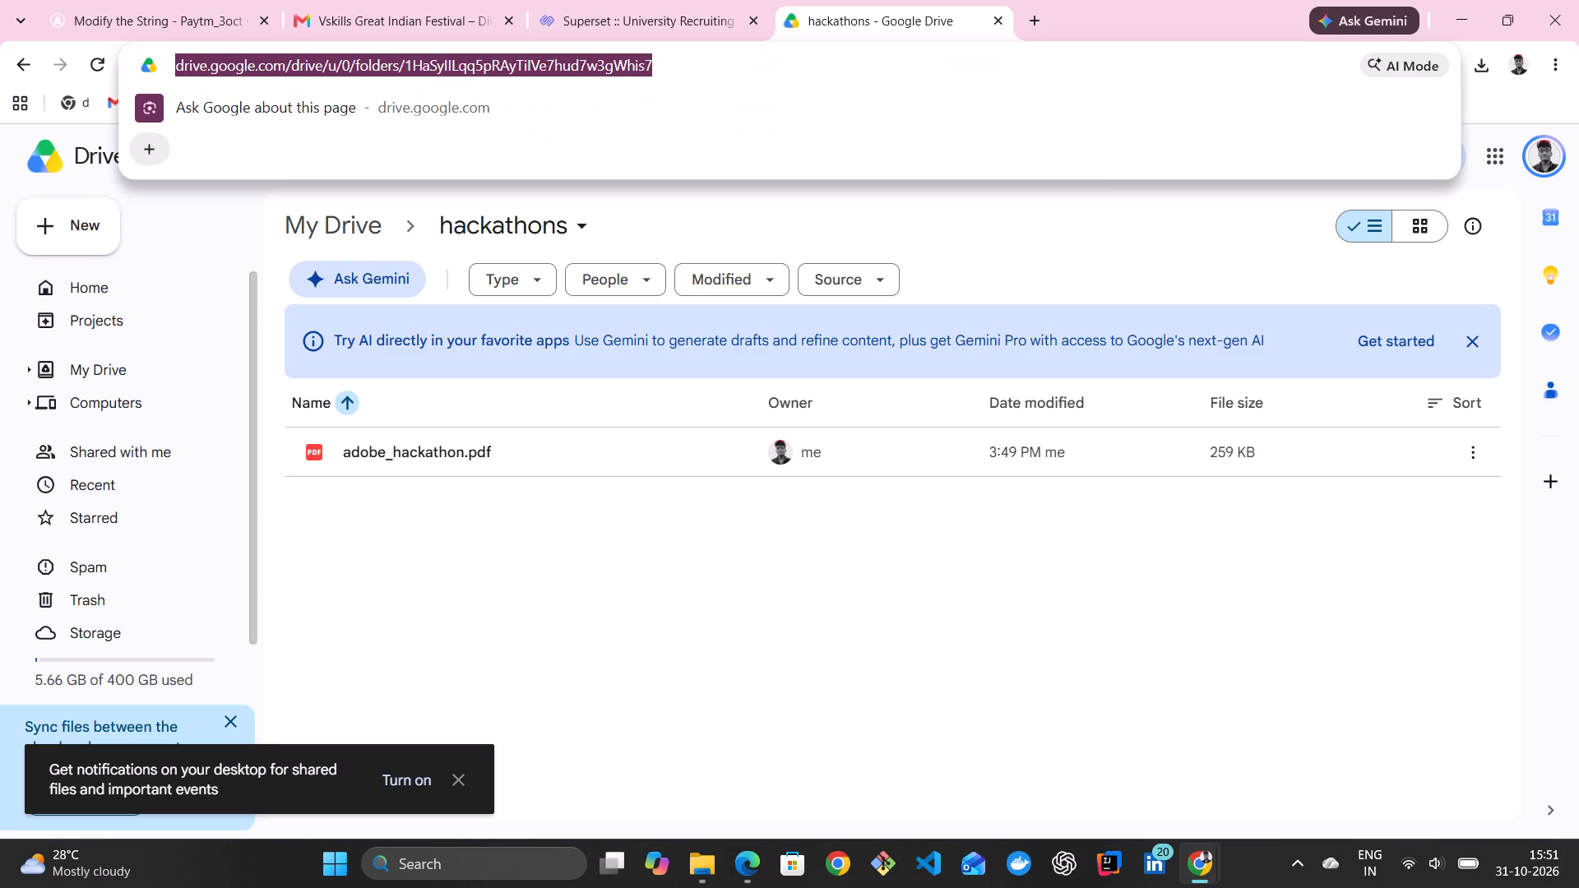
{"action": "left_click", "coordinate": [661, 59]}
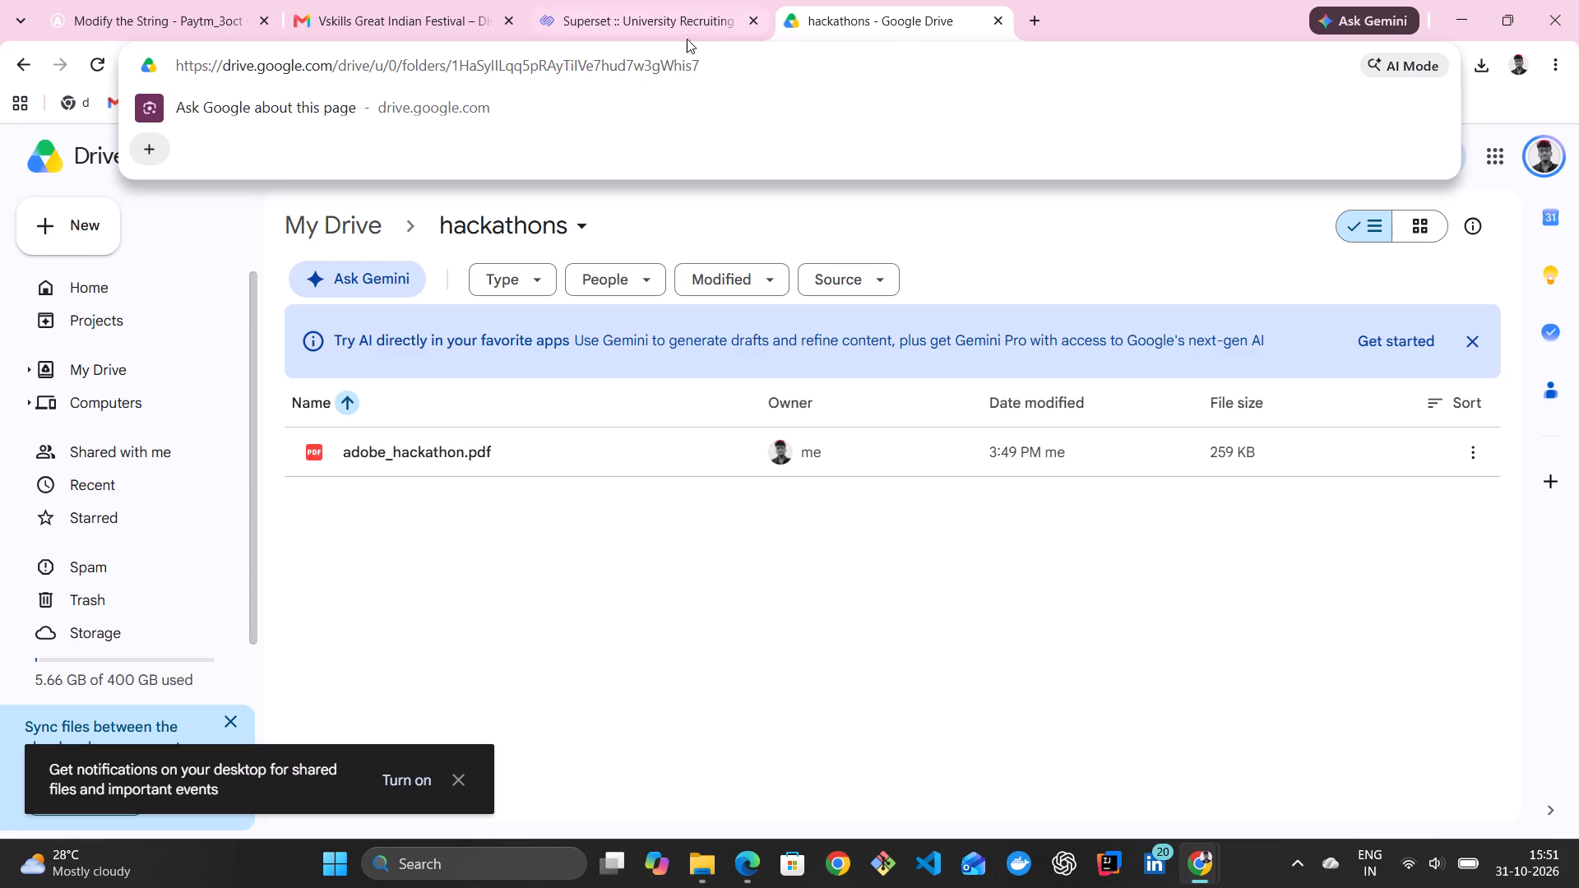
Switch to the Overleaf resume in Edge, examine the project link markup in projects.tex, and return to achievements.tex.
{"action": "left_click", "coordinate": [743, 862]}
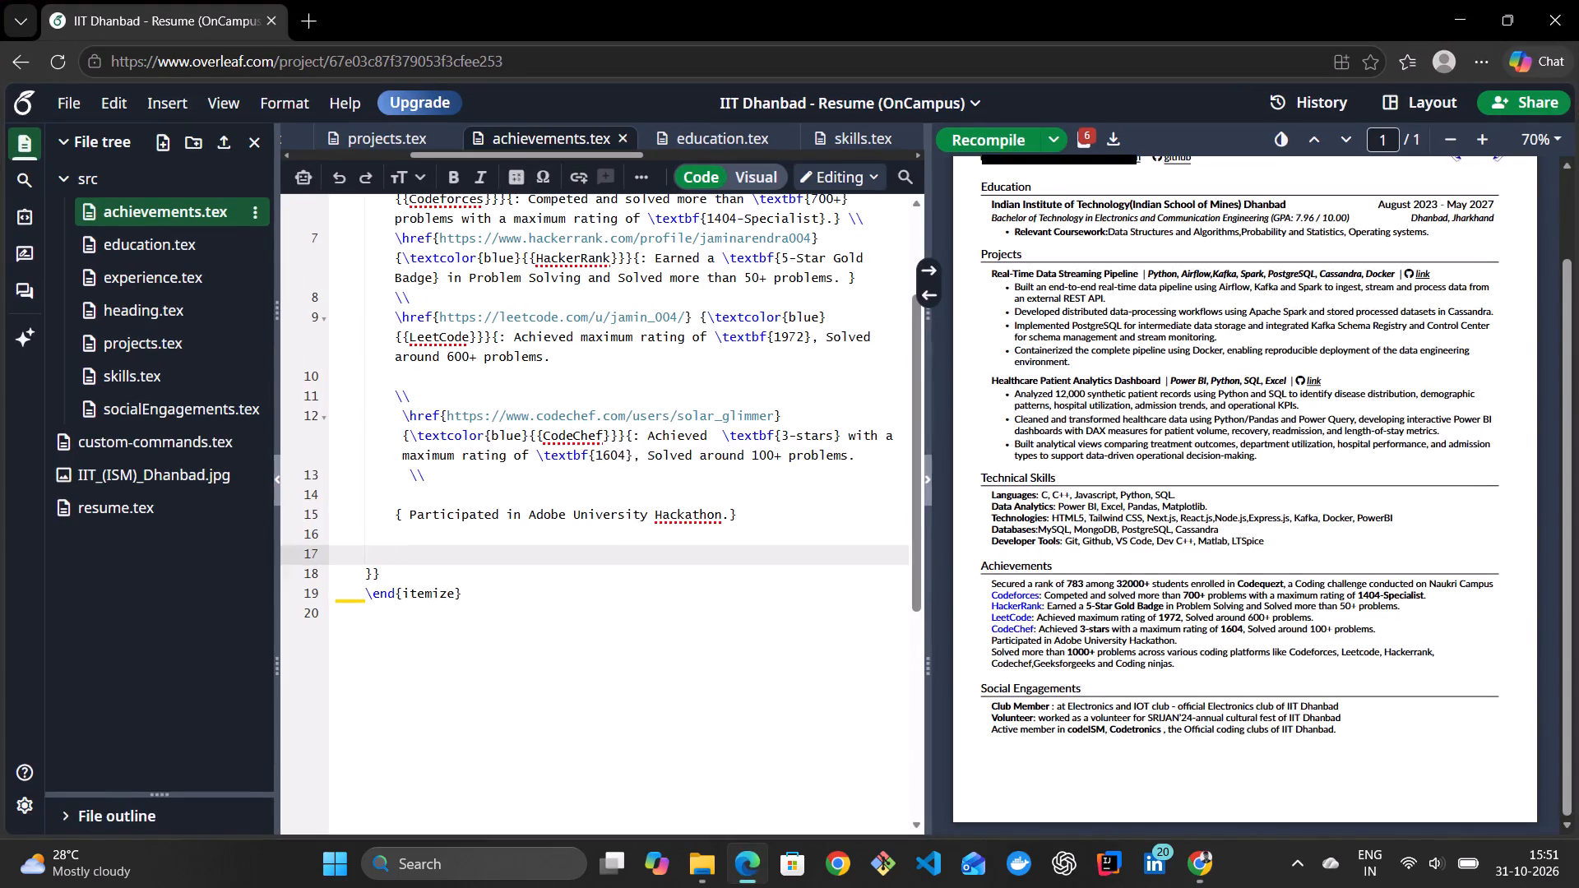
{"action": "left_click", "coordinate": [729, 516]}
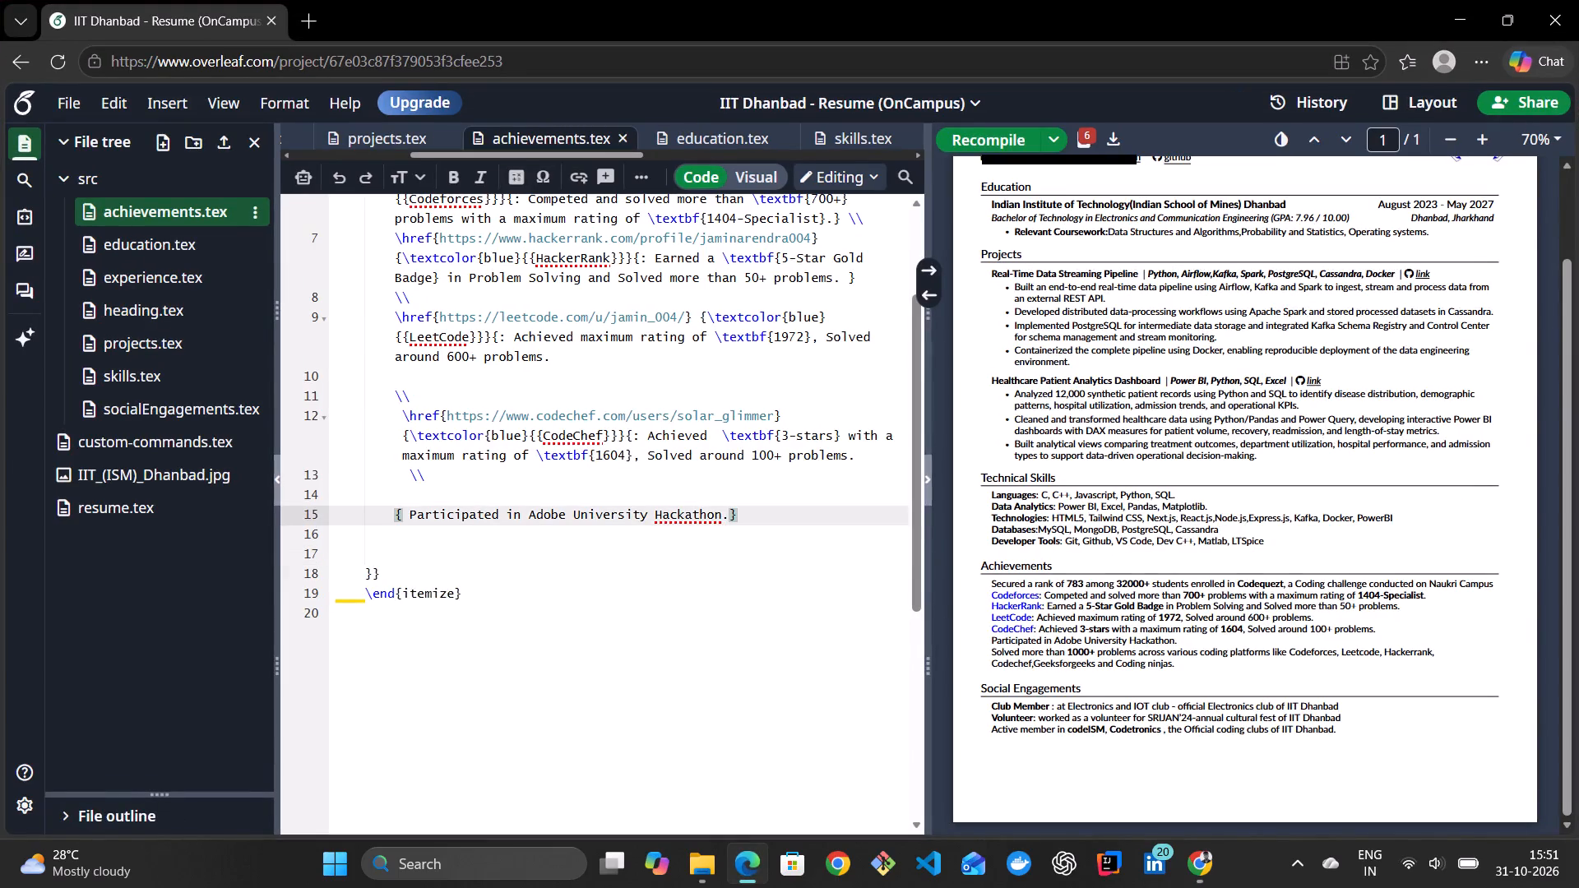
{"action": "scroll", "coordinate": [739, 578], "scroll_direction": "up", "scroll_amount": 2}
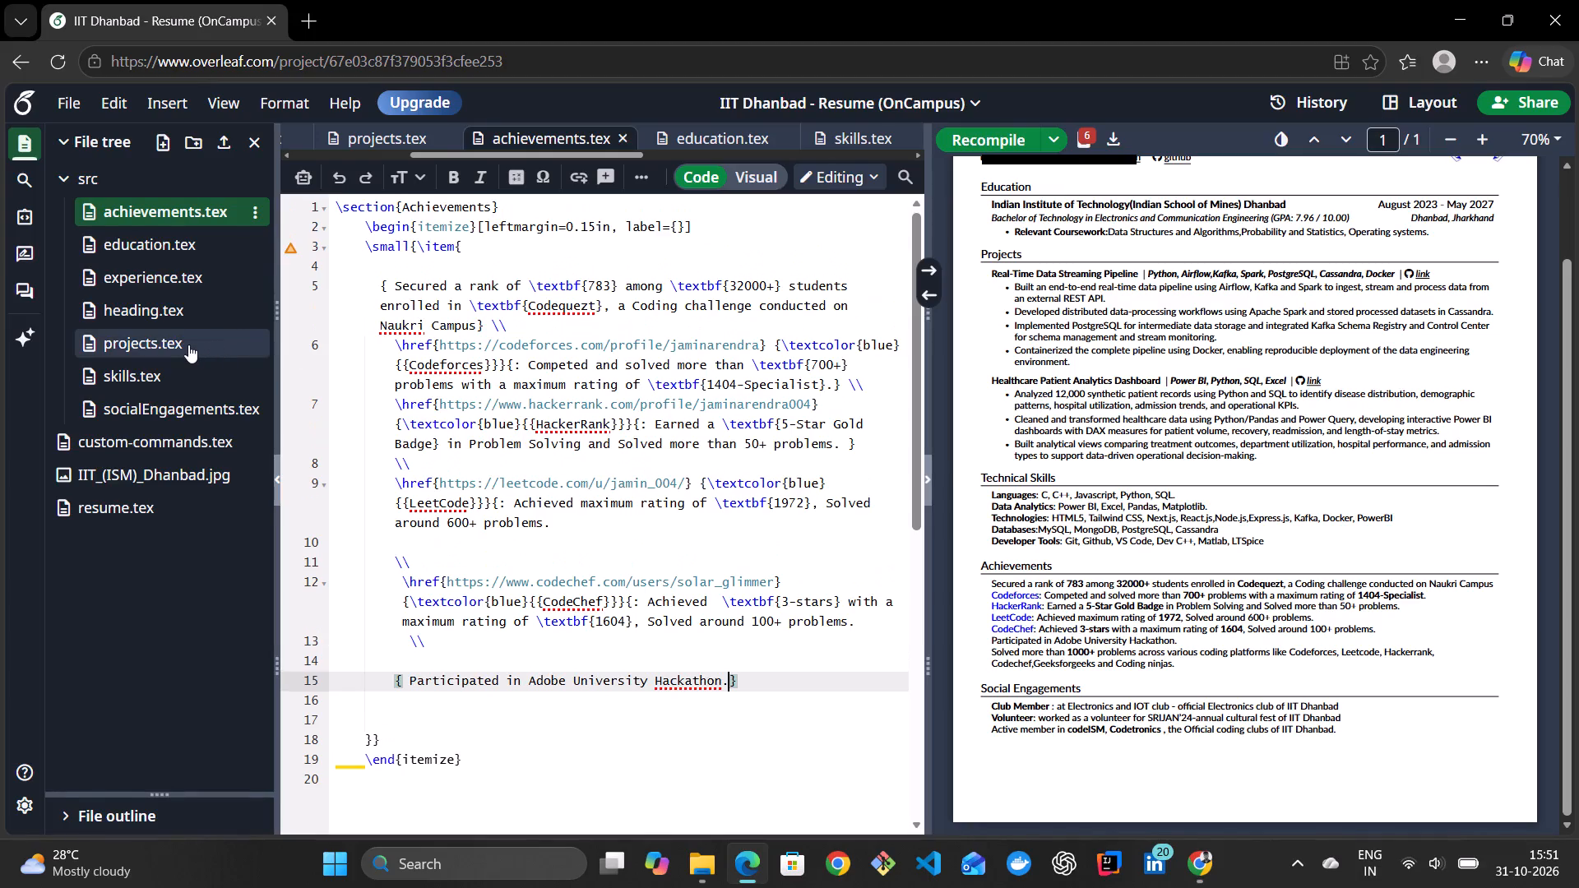
{"action": "left_click", "coordinate": [188, 345]}
{"action": "scroll", "coordinate": [616, 474], "scroll_direction": "up", "scroll_amount": 2}
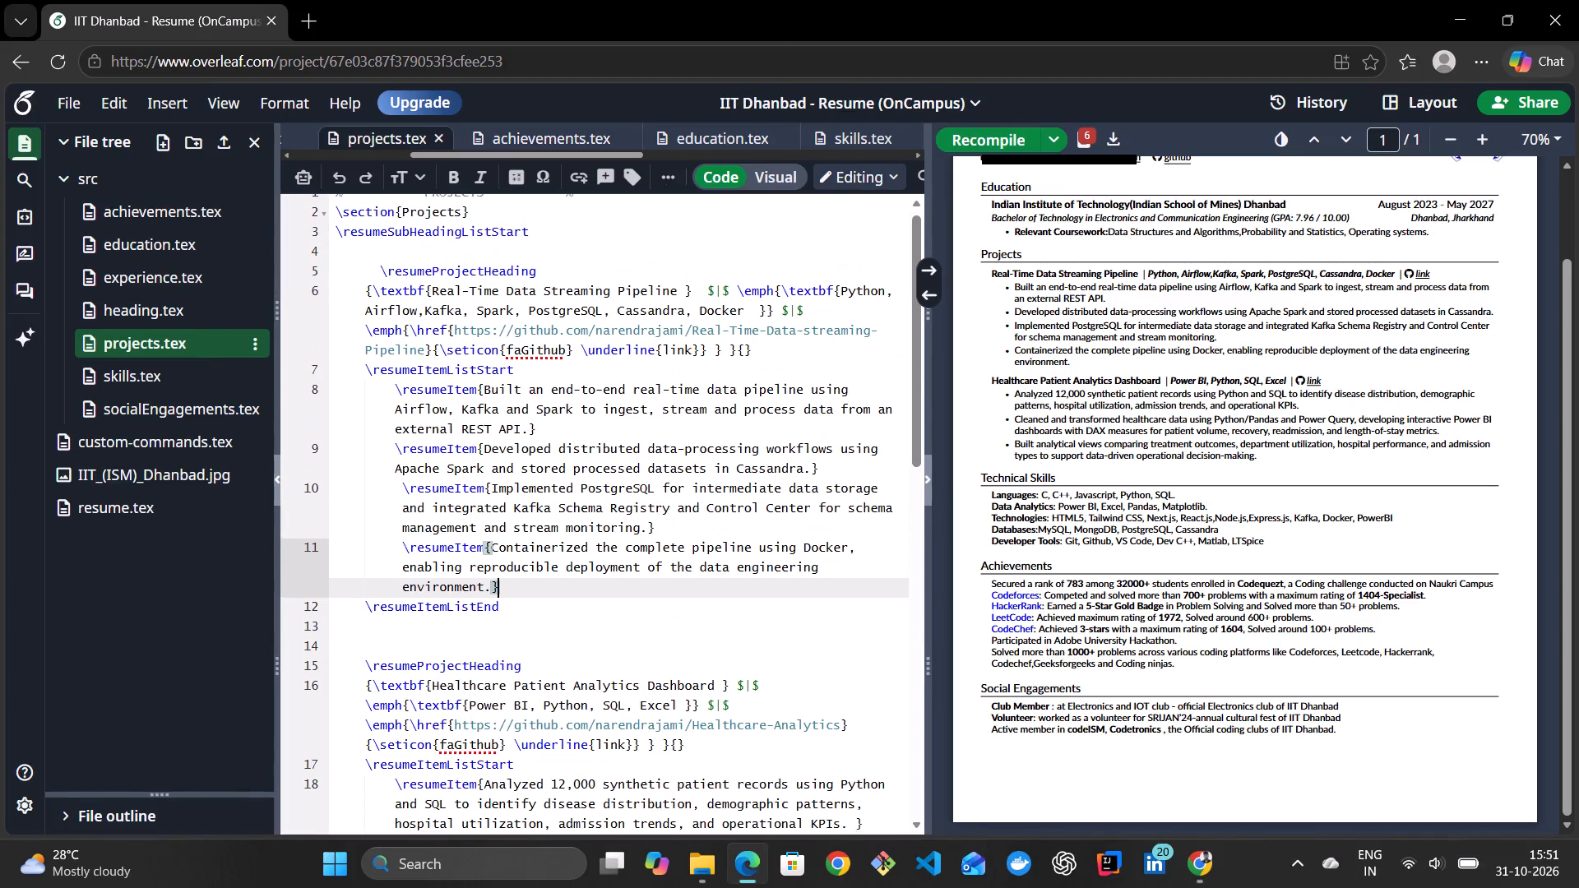
{"action": "scroll", "coordinate": [616, 474], "scroll_direction": "up", "scroll_amount": 2}
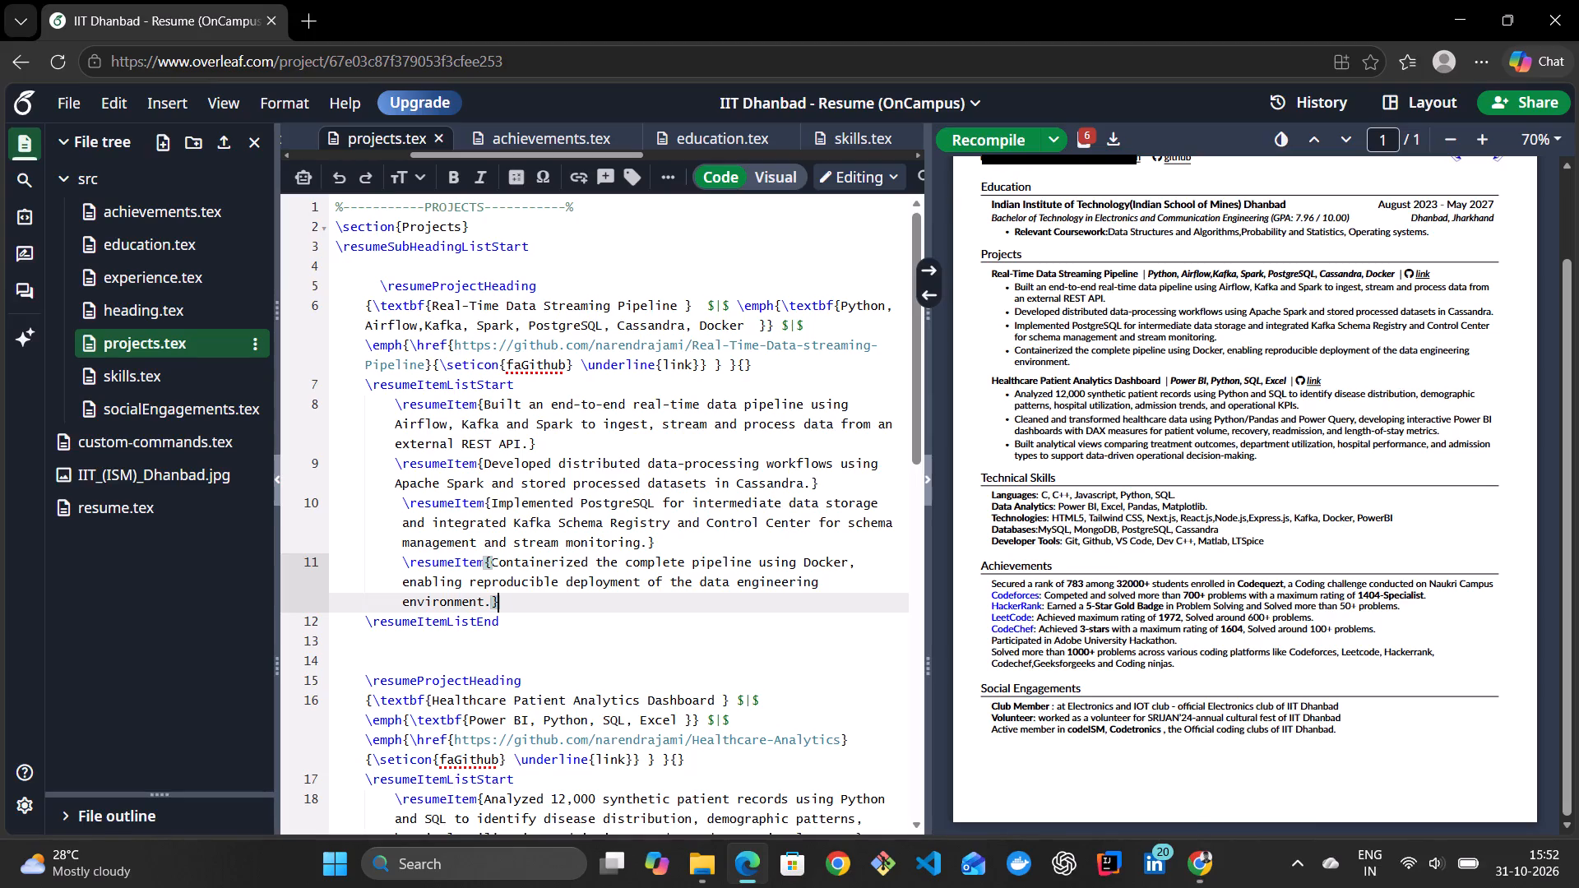
{"action": "scroll", "coordinate": [594, 494], "scroll_direction": "up", "scroll_amount": 2}
{"action": "left_click", "coordinate": [200, 197]}
{"action": "left_click", "coordinate": [200, 206]}
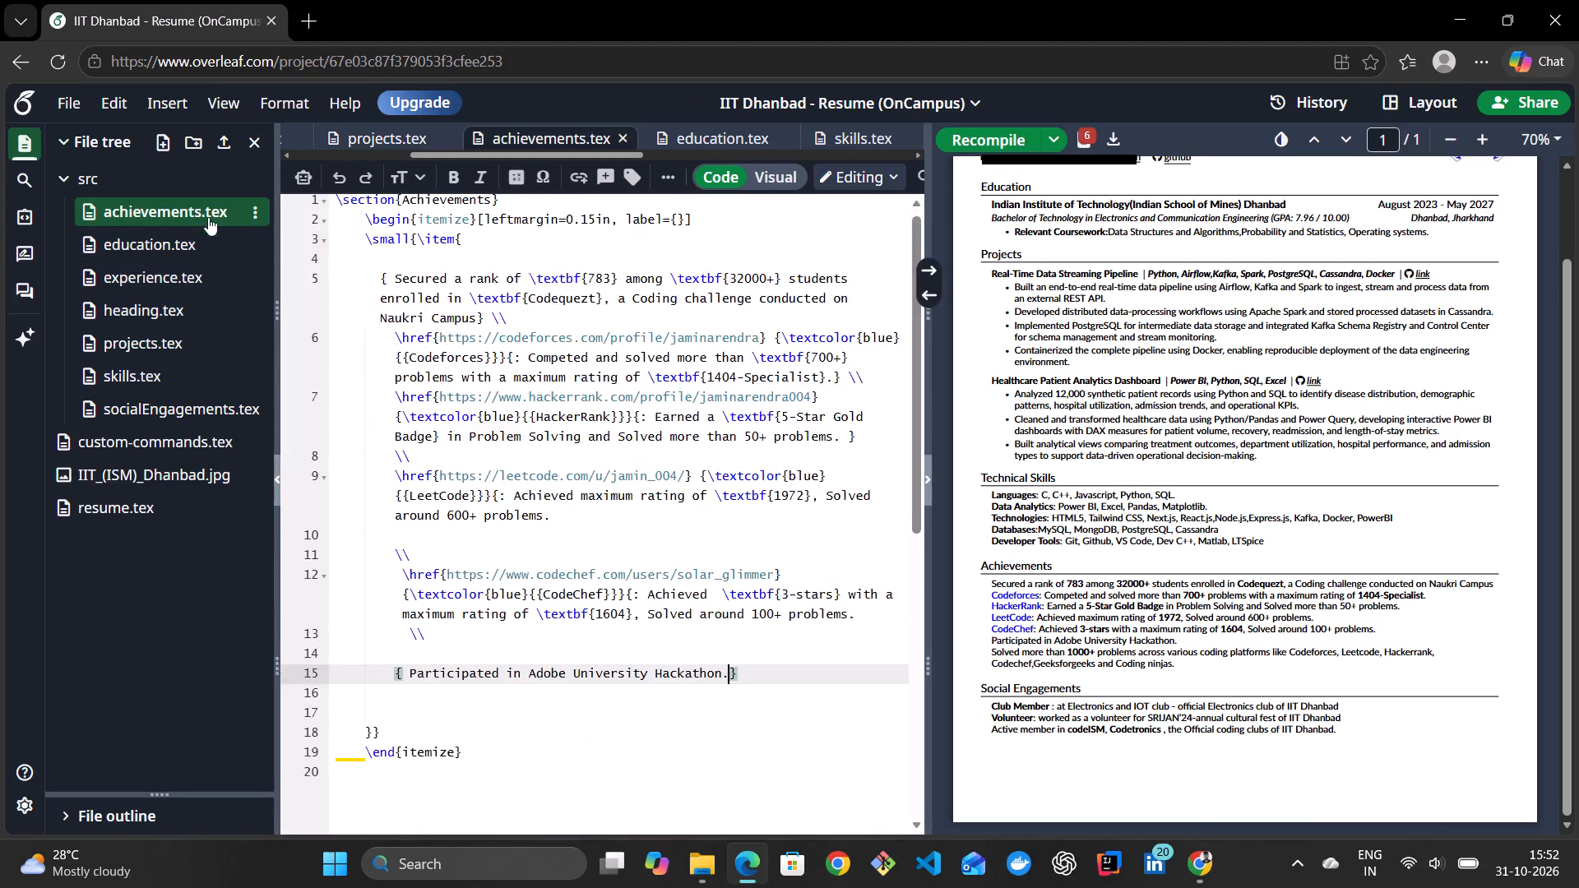
{"action": "scroll", "coordinate": [579, 529], "scroll_direction": "up", "scroll_amount": 1}
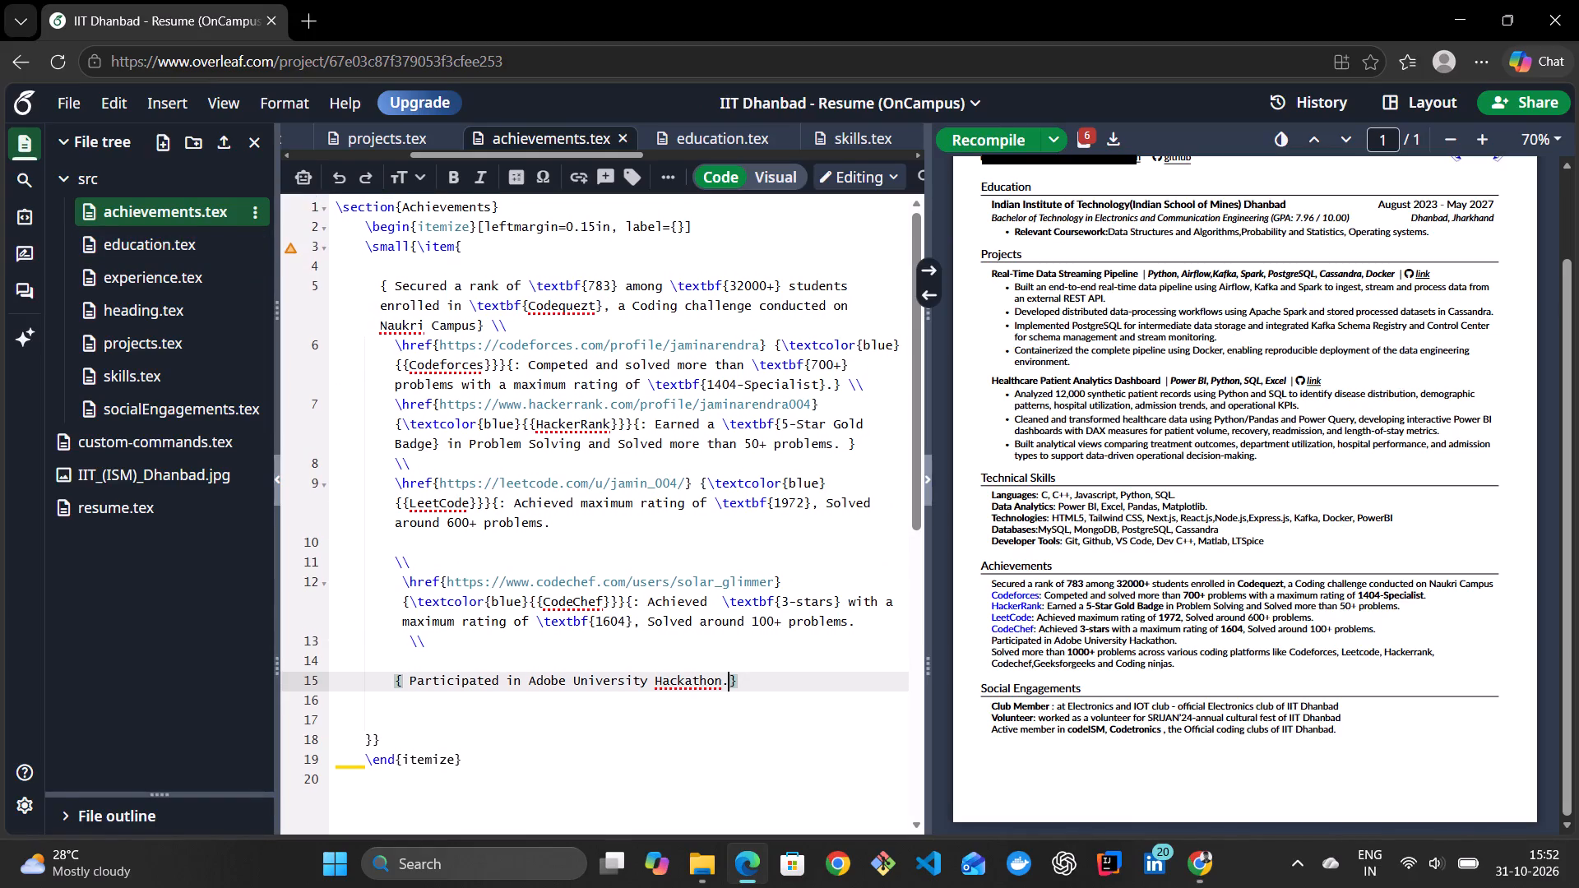
Copy the Codeforces entry's link markup, including its blue label, and paste it after "Hackathon." in the Adobe University Hackathon line.
{"action": "left_click_drag", "start_coordinate": [391, 344], "coordinate": [607, 372]}
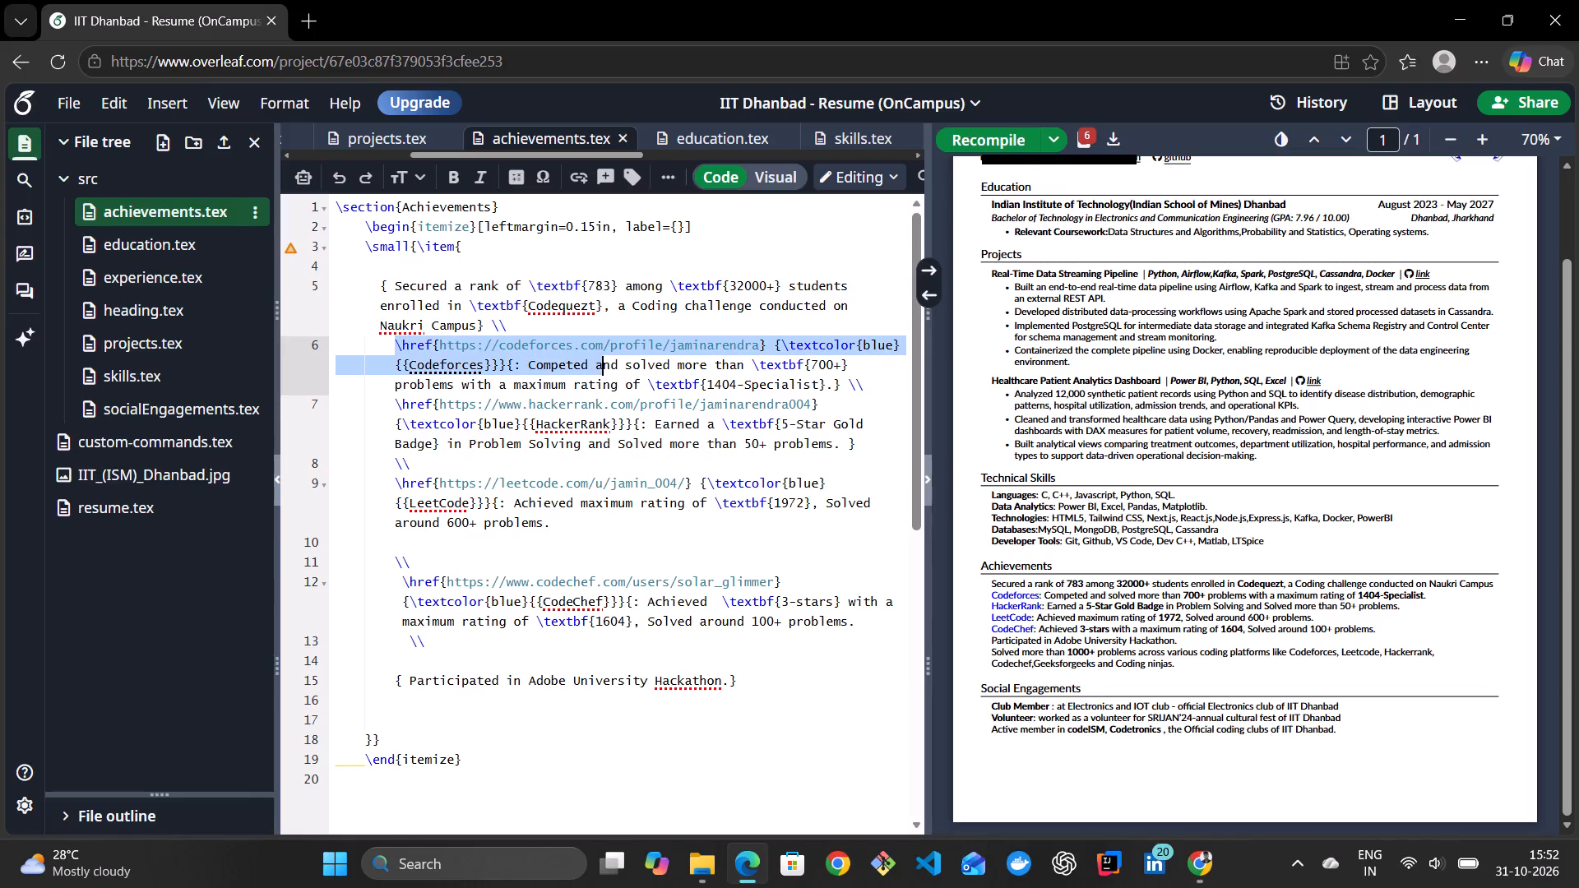
{"action": "left_click_drag", "start_coordinate": [607, 372], "coordinate": [625, 375]}
{"action": "left_click_drag", "start_coordinate": [625, 375], "coordinate": [524, 372]}
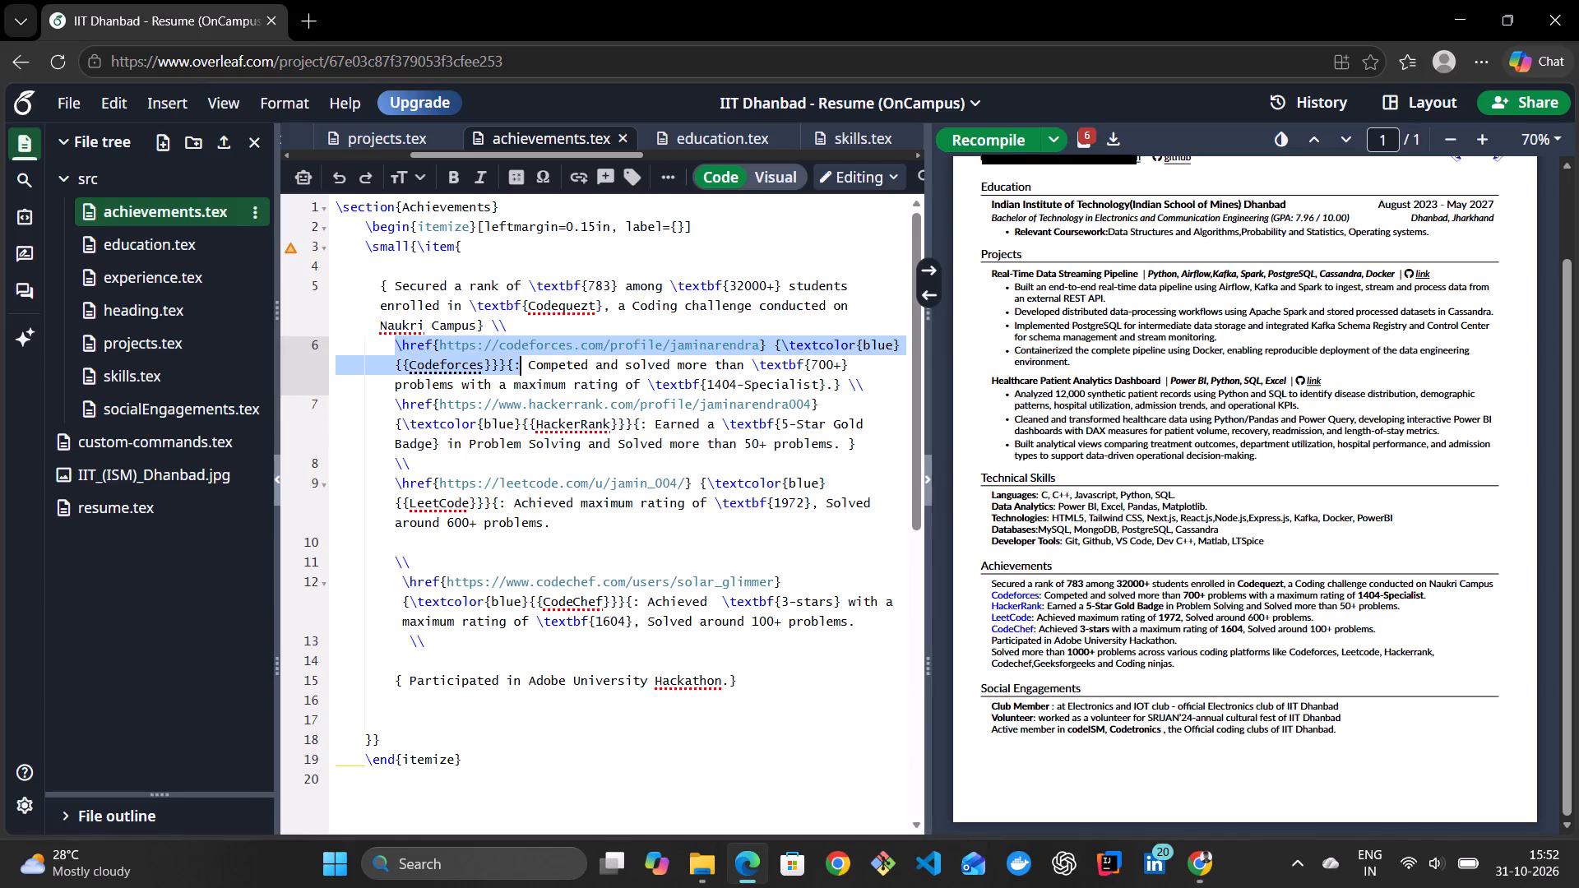
{"action": "left_click_drag", "start_coordinate": [524, 372], "coordinate": [510, 368]}
{"action": "left_click_drag", "start_coordinate": [510, 368], "coordinate": [507, 368]}
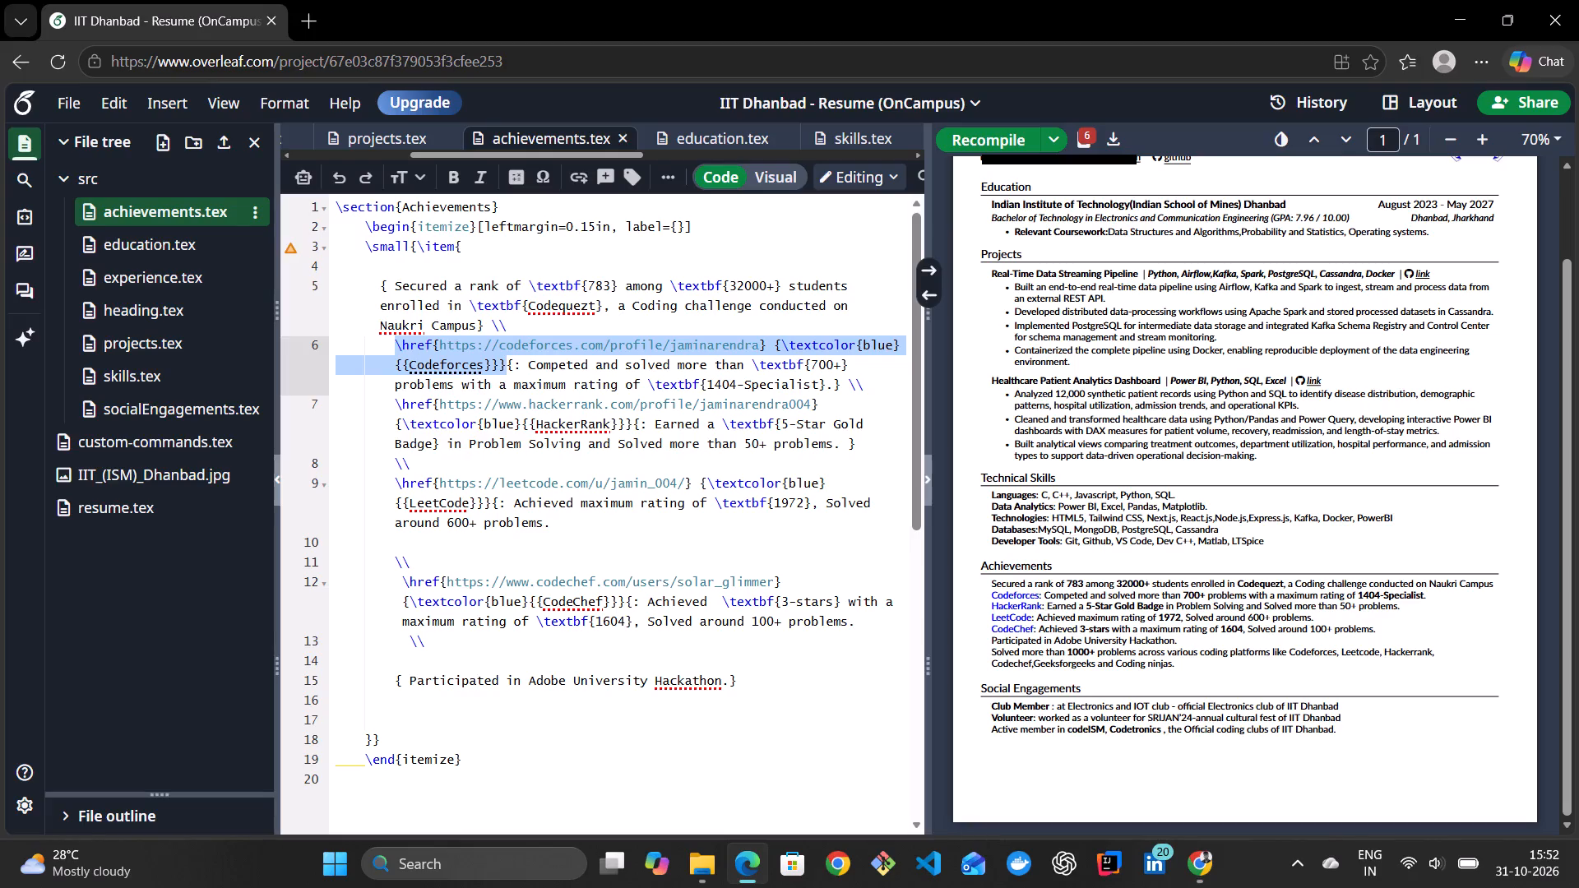
{"action": "left_click_drag", "start_coordinate": [507, 368], "coordinate": [507, 368]}
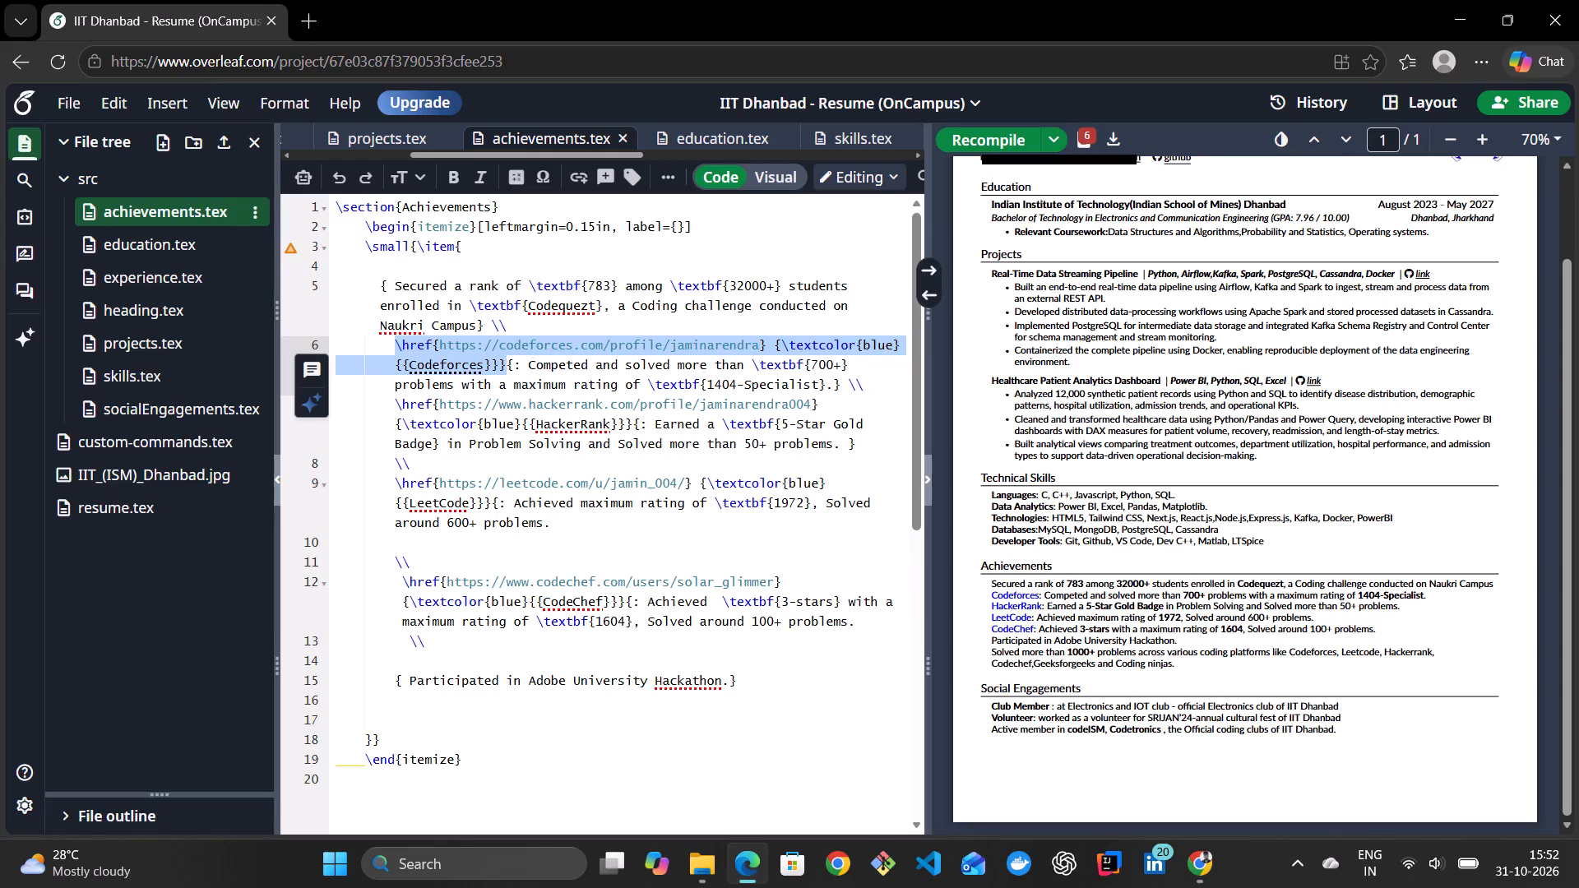
{"action": "key", "text": "ctrl+c"}
{"action": "left_click", "coordinate": [506, 368]}
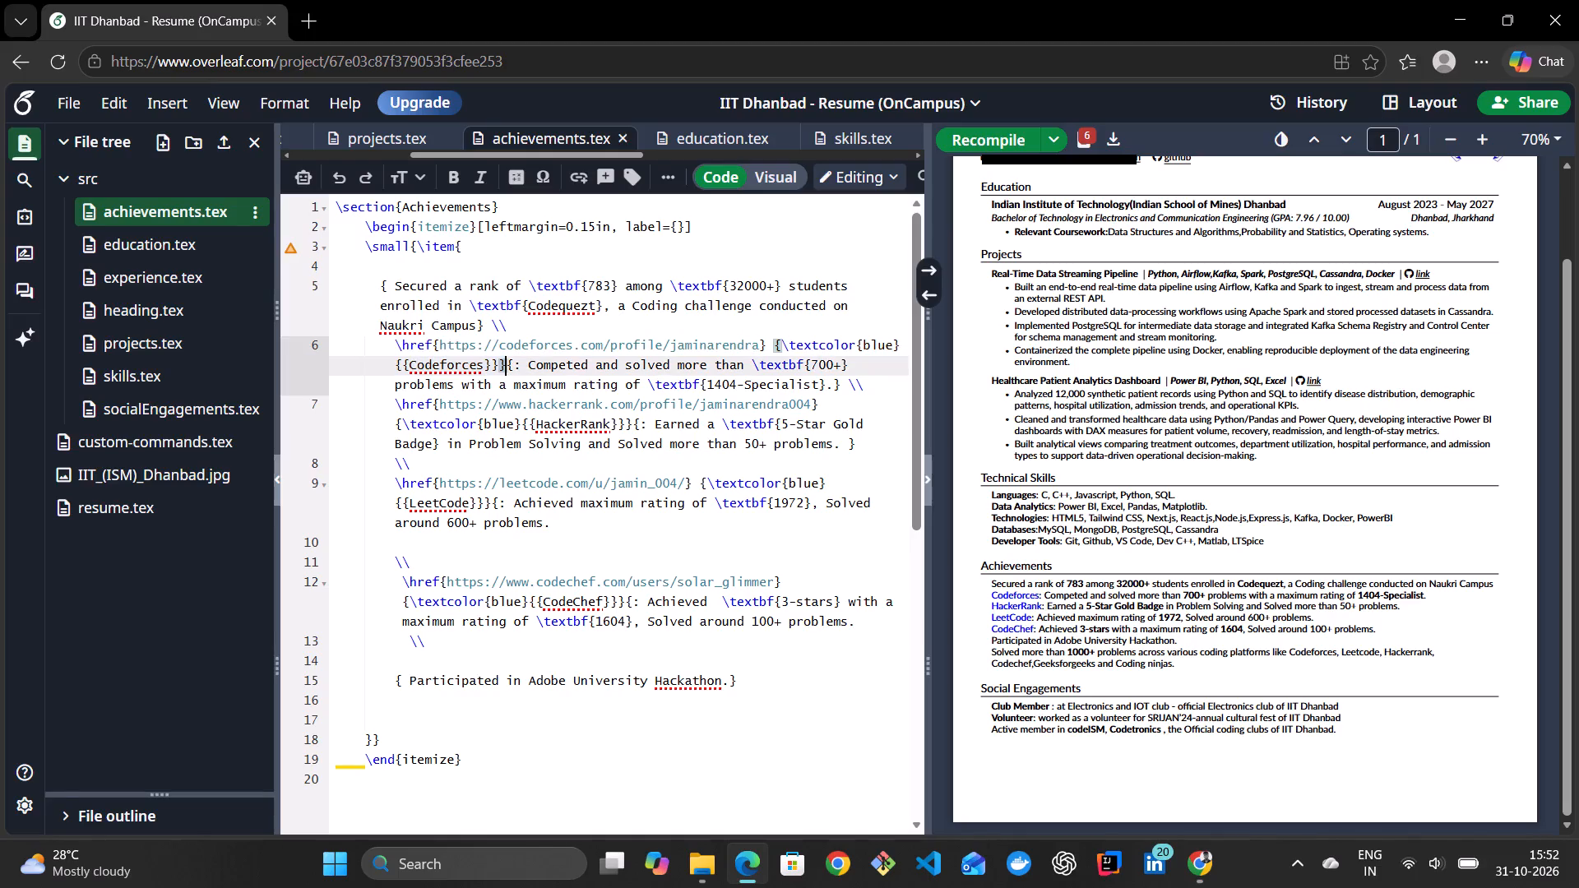
{"action": "left_click", "coordinate": [725, 682]}
{"action": "left_click", "coordinate": [728, 682]}
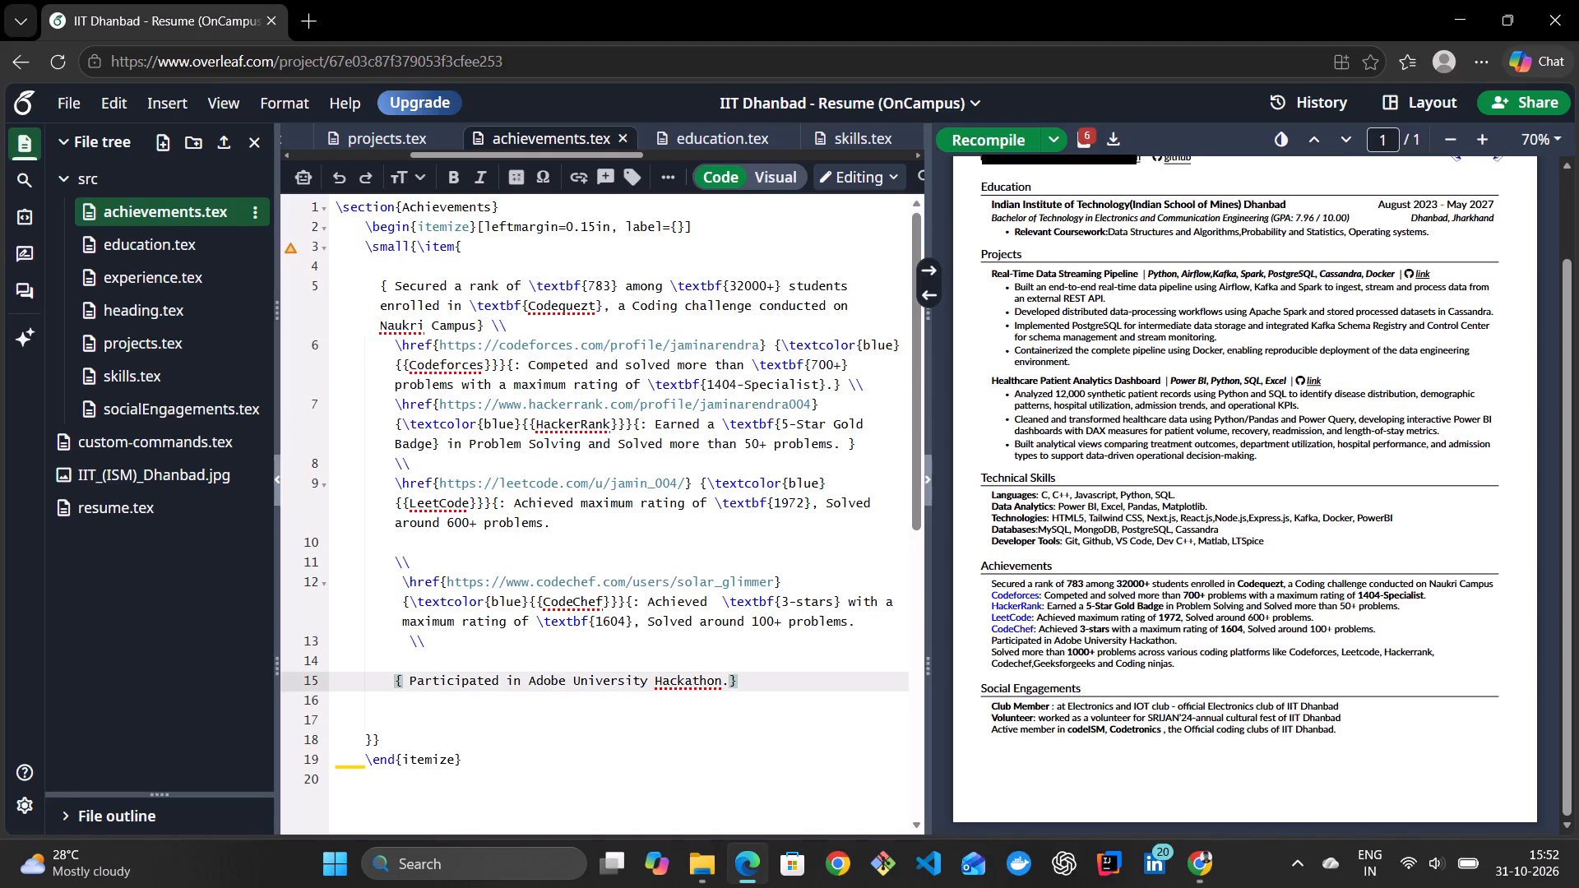
{"action": "key", "text": "ctrl+v"}
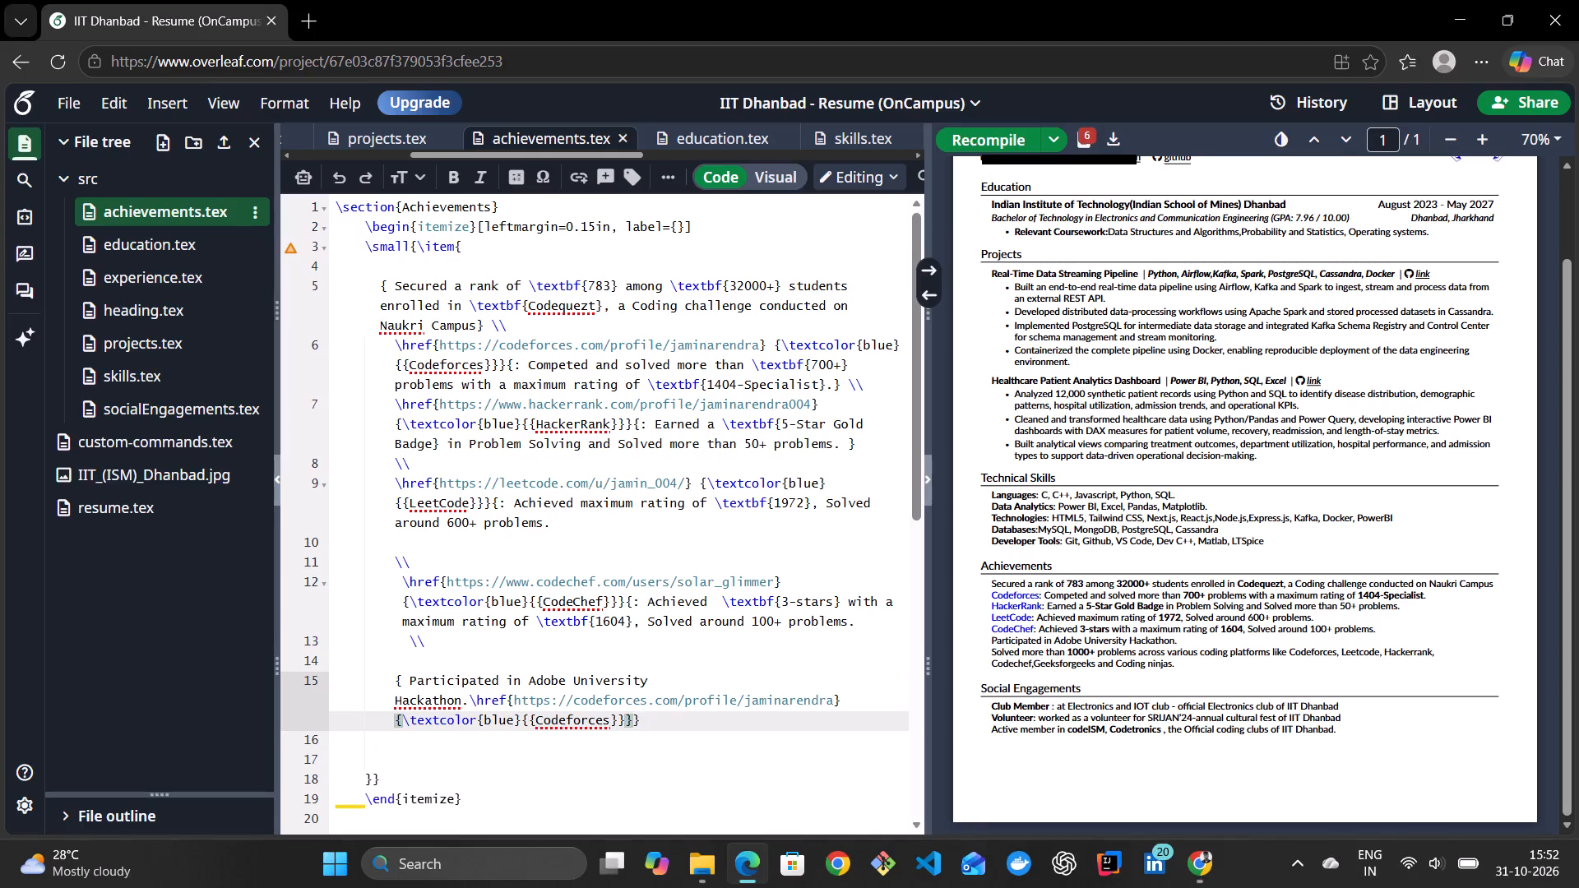
Insert a period directly before the word "Hackathon" in the Adobe University Hackathon line.
{"action": "left_click", "coordinate": [683, 688]}
{"action": "left_click", "coordinate": [683, 688]}
{"action": "left_click", "coordinate": [662, 679]}
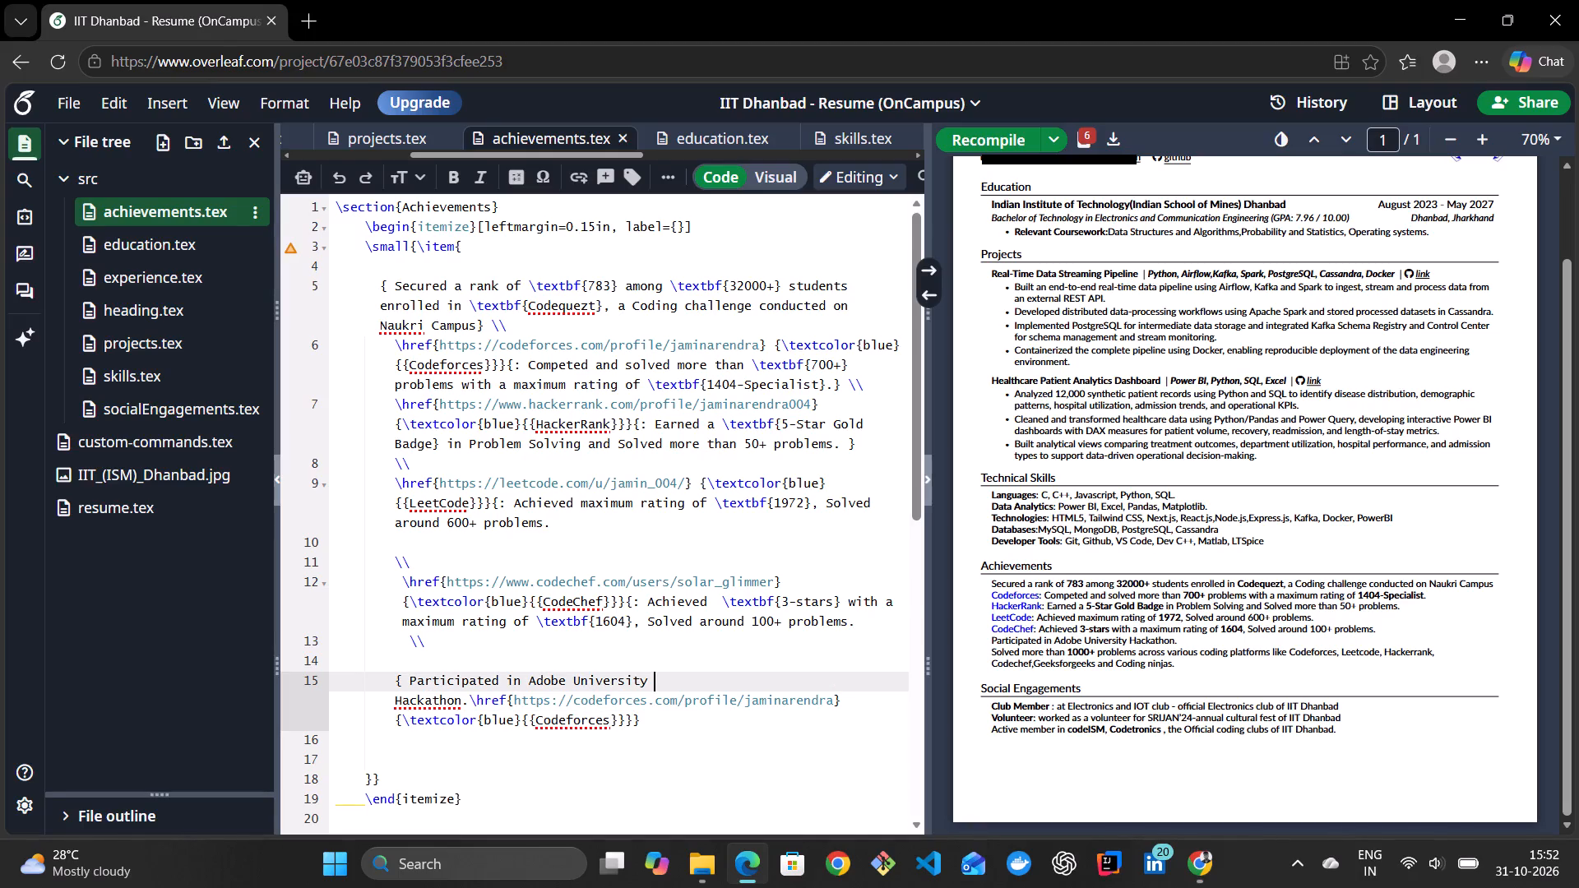
{"action": "left_click", "coordinate": [648, 689]}
{"action": "scroll", "coordinate": [648, 690], "scroll_direction": "down", "scroll_amount": 1}
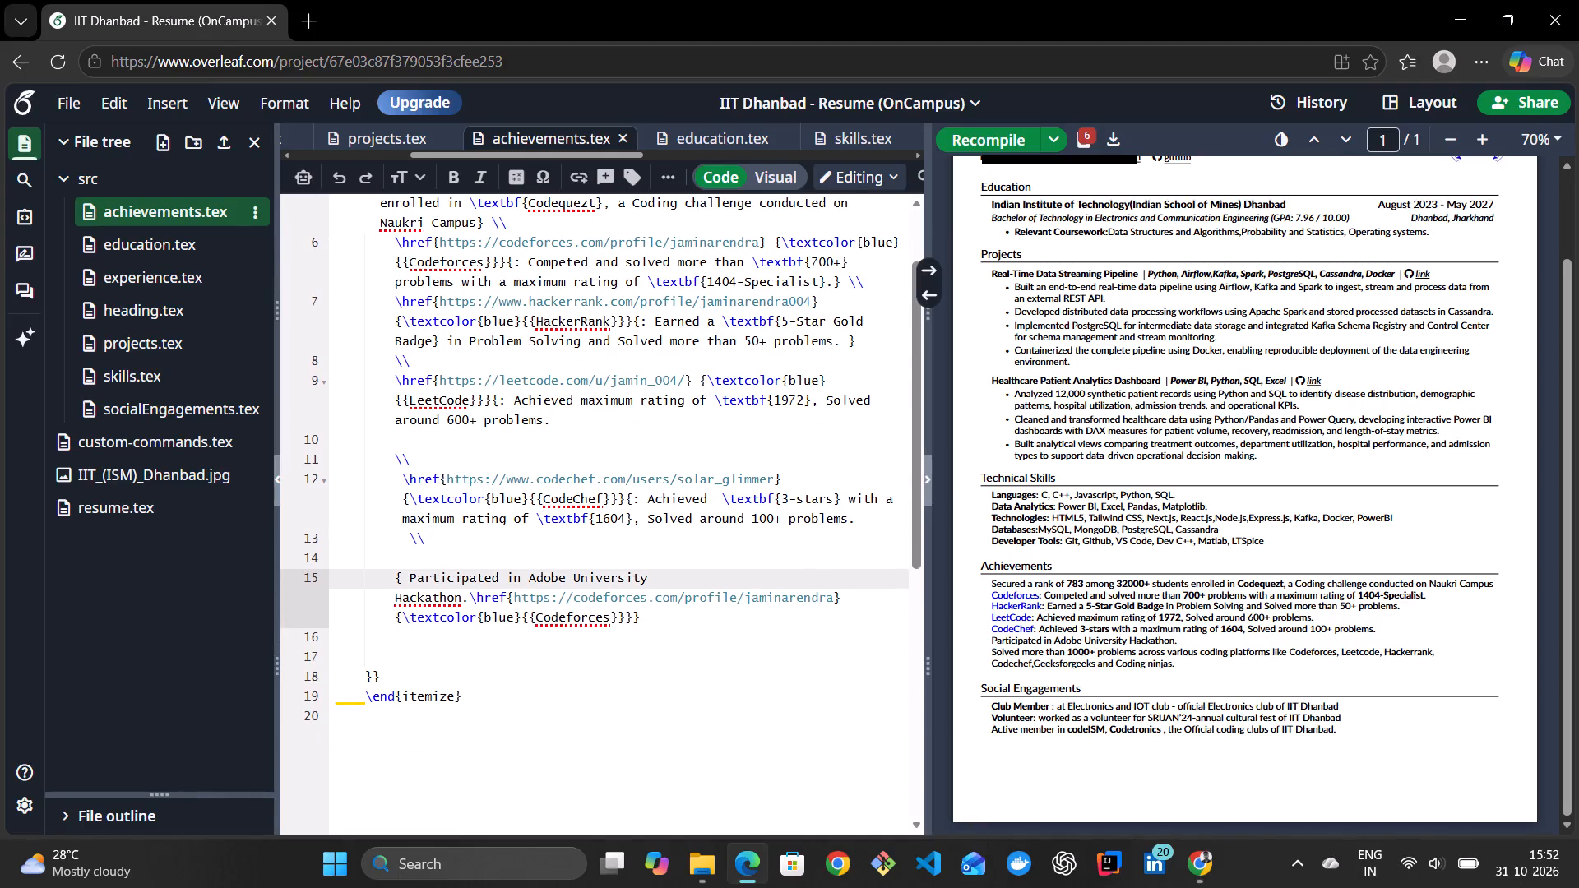
{"action": "left_click", "coordinate": [649, 616]}
{"action": "left_click", "coordinate": [660, 576]}
{"action": "key", "text": "period"}
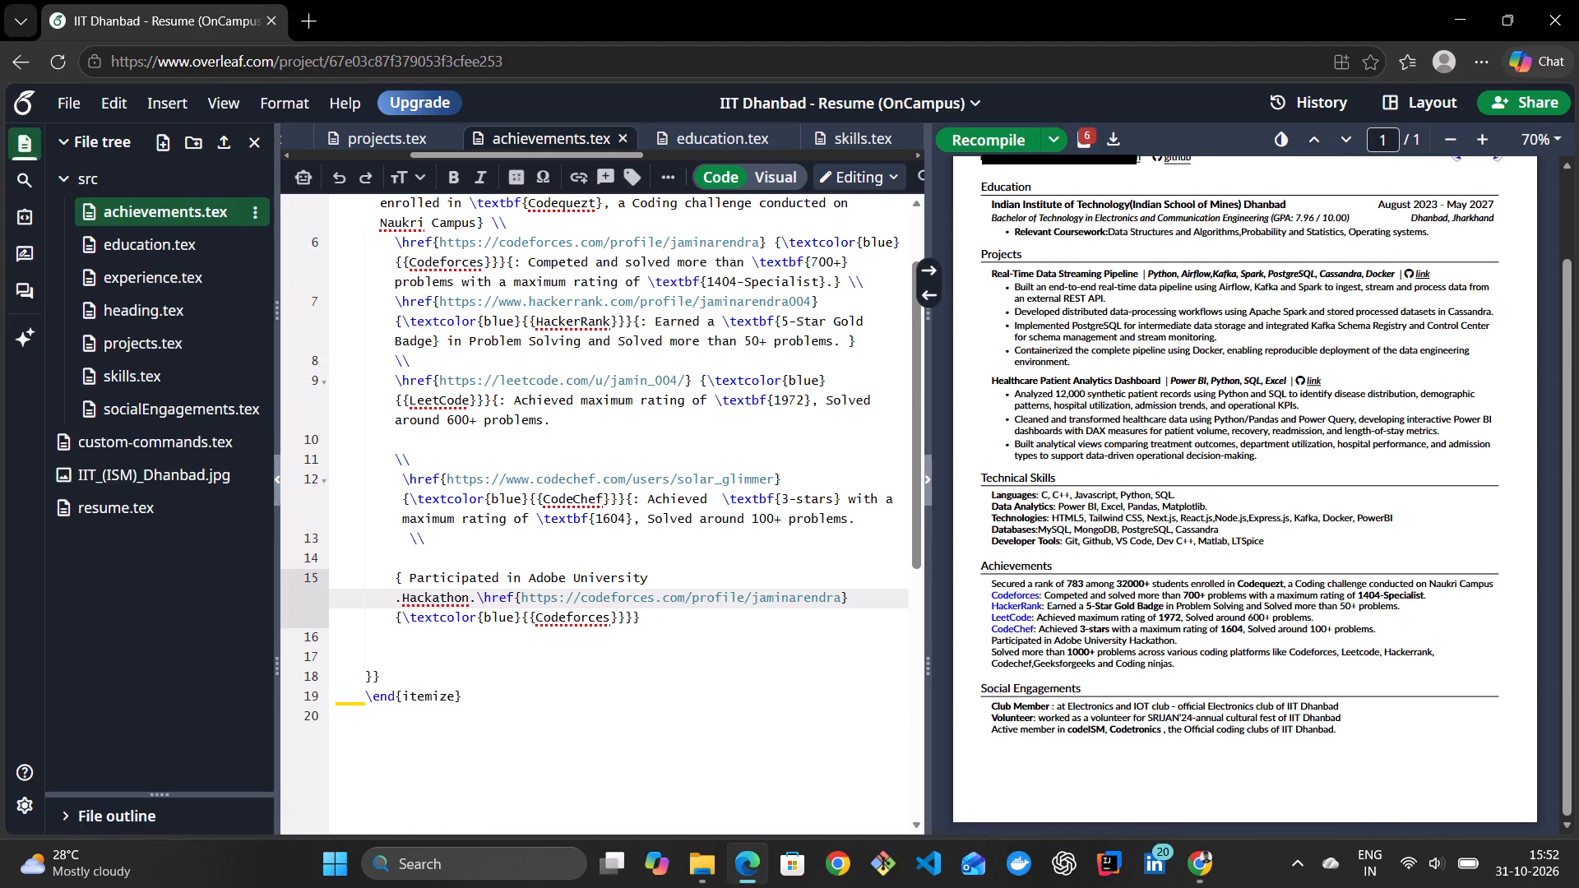
Replace the pasted link's label Codeforces with Certificate in the Adobe University Hackathon line.
{"action": "left_click", "coordinate": [608, 616]}
{"action": "key", "text": "BackSpace"}
{"action": "key", "text": "BackSpace"}
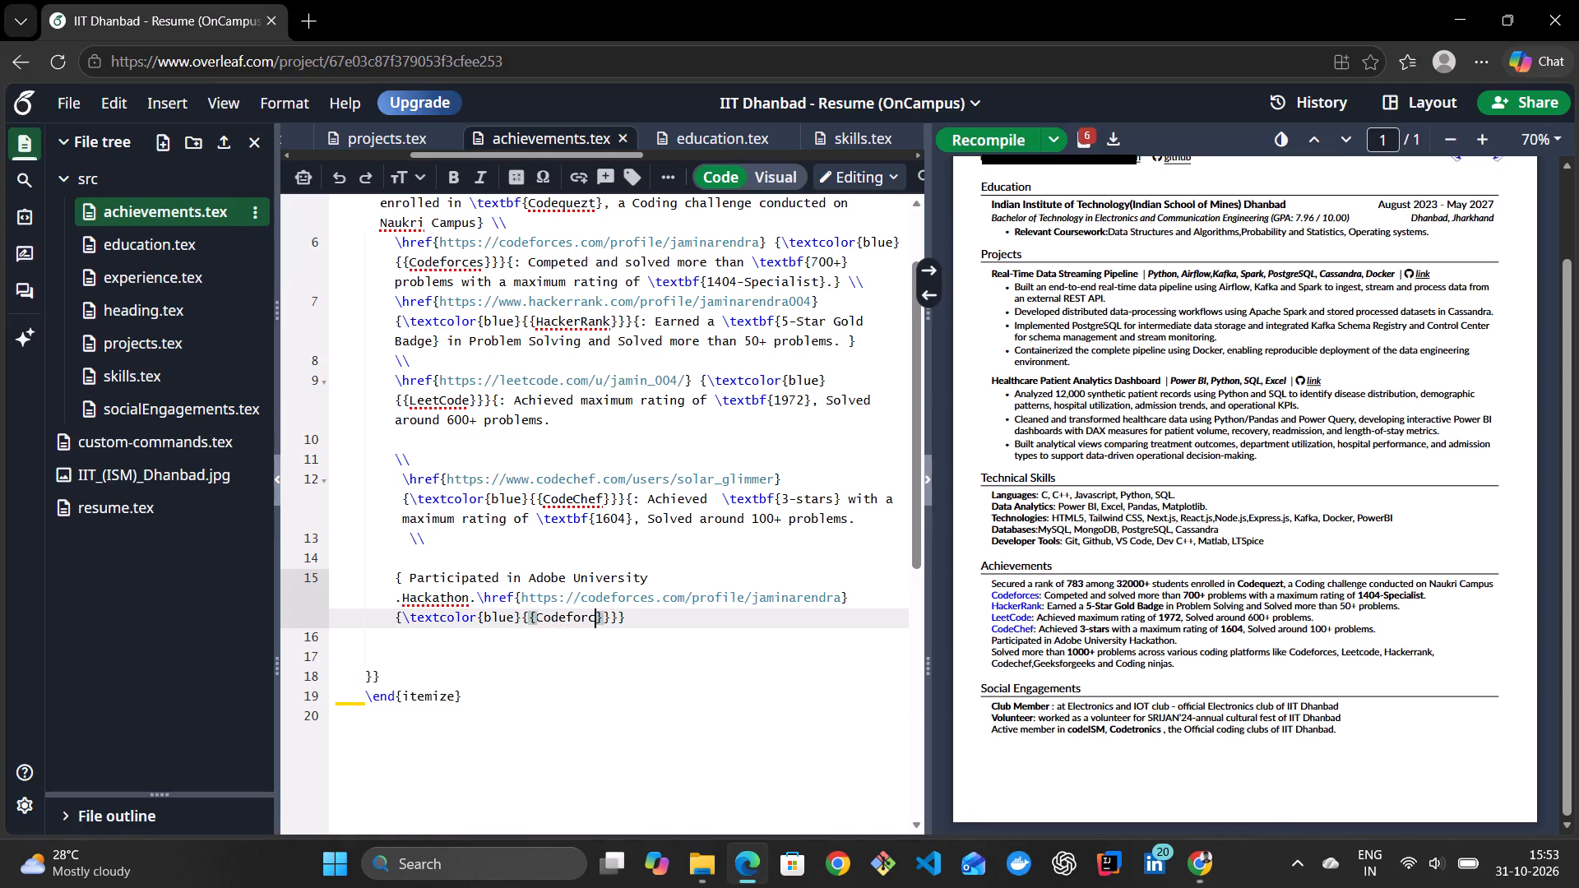
{"action": "key", "text": "BackSpace"}
{"action": "key", "text": "BackSpace"}
{"action": "key", "text": "BackSpace"}
{"action": "key", "text": "BackSpace"}
{"action": "key", "text": "BackSpace"}
{"action": "key", "text": "BackSpace"}
{"action": "key", "text": "BackSpace"}
{"action": "type", "text": "ertificate"}
Recompile the resume and check the source of the achievements section.
{"action": "left_click", "coordinate": [967, 132]}
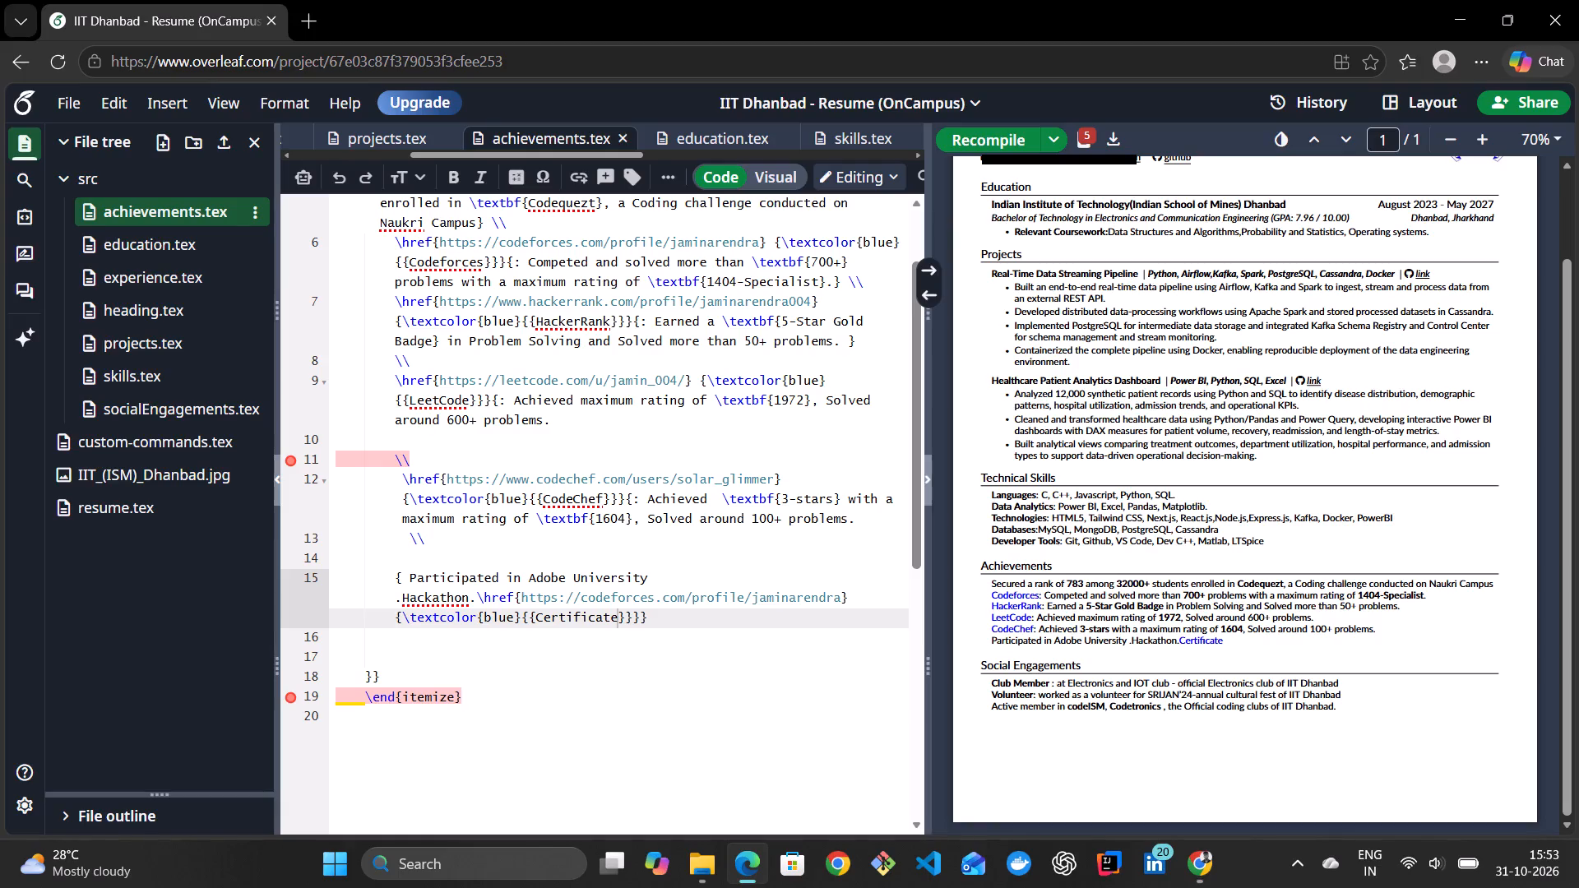
{"action": "scroll", "coordinate": [507, 641], "scroll_direction": "down", "scroll_amount": 1}
{"action": "scroll", "coordinate": [507, 641], "scroll_direction": "up", "scroll_amount": 1}
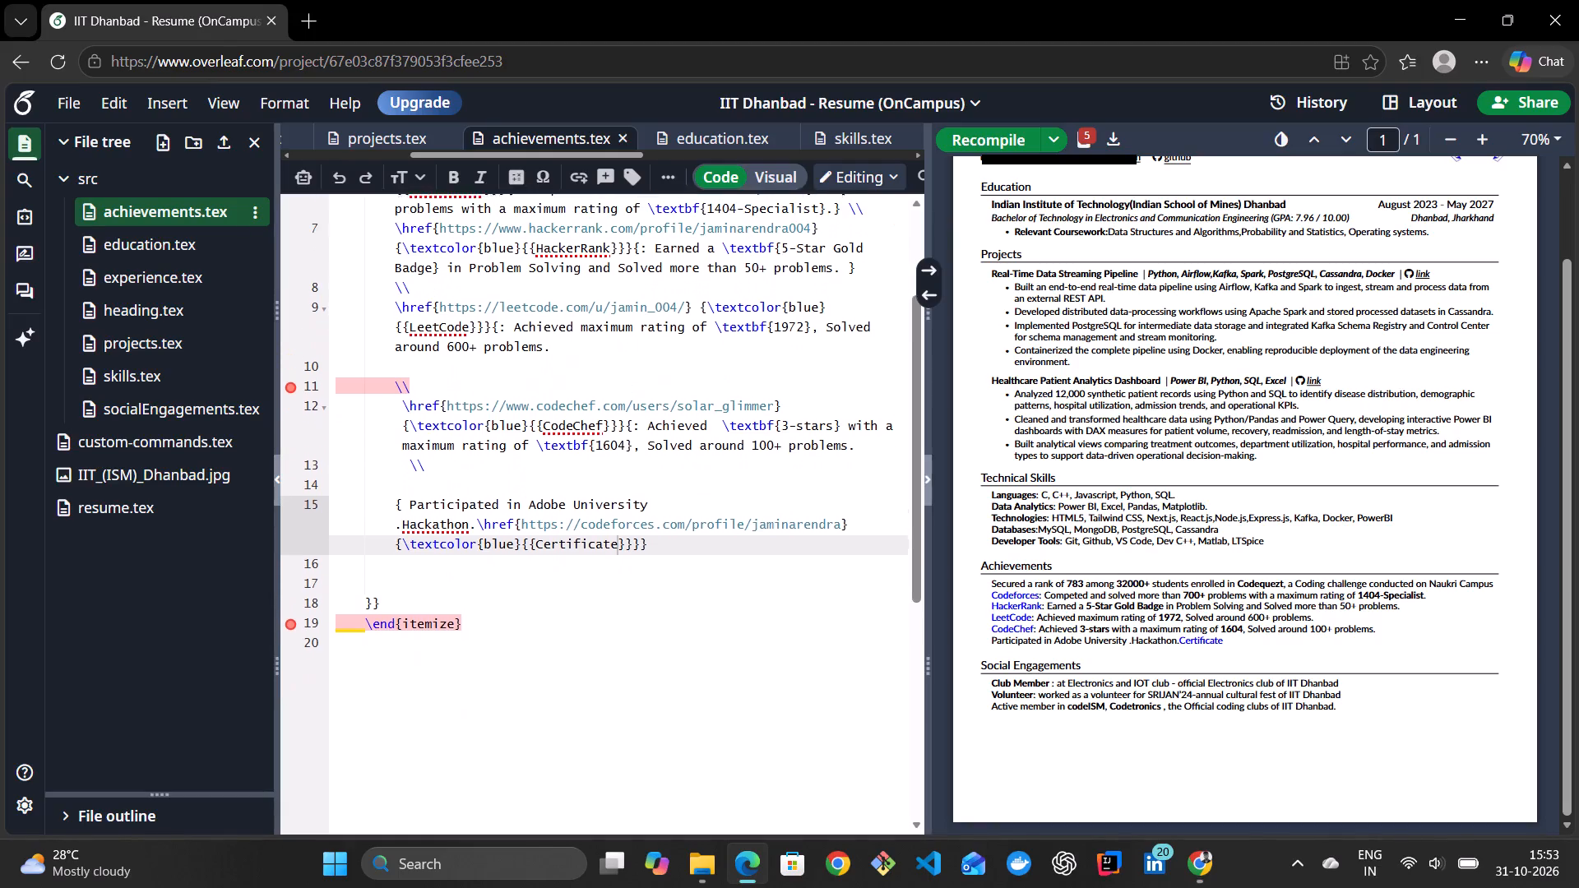
Switch to Chrome, copy the full URL of the hackathons folder in Google Drive, and close its tab.
{"action": "scroll", "coordinate": [507, 641], "scroll_direction": "up", "scroll_amount": 1}
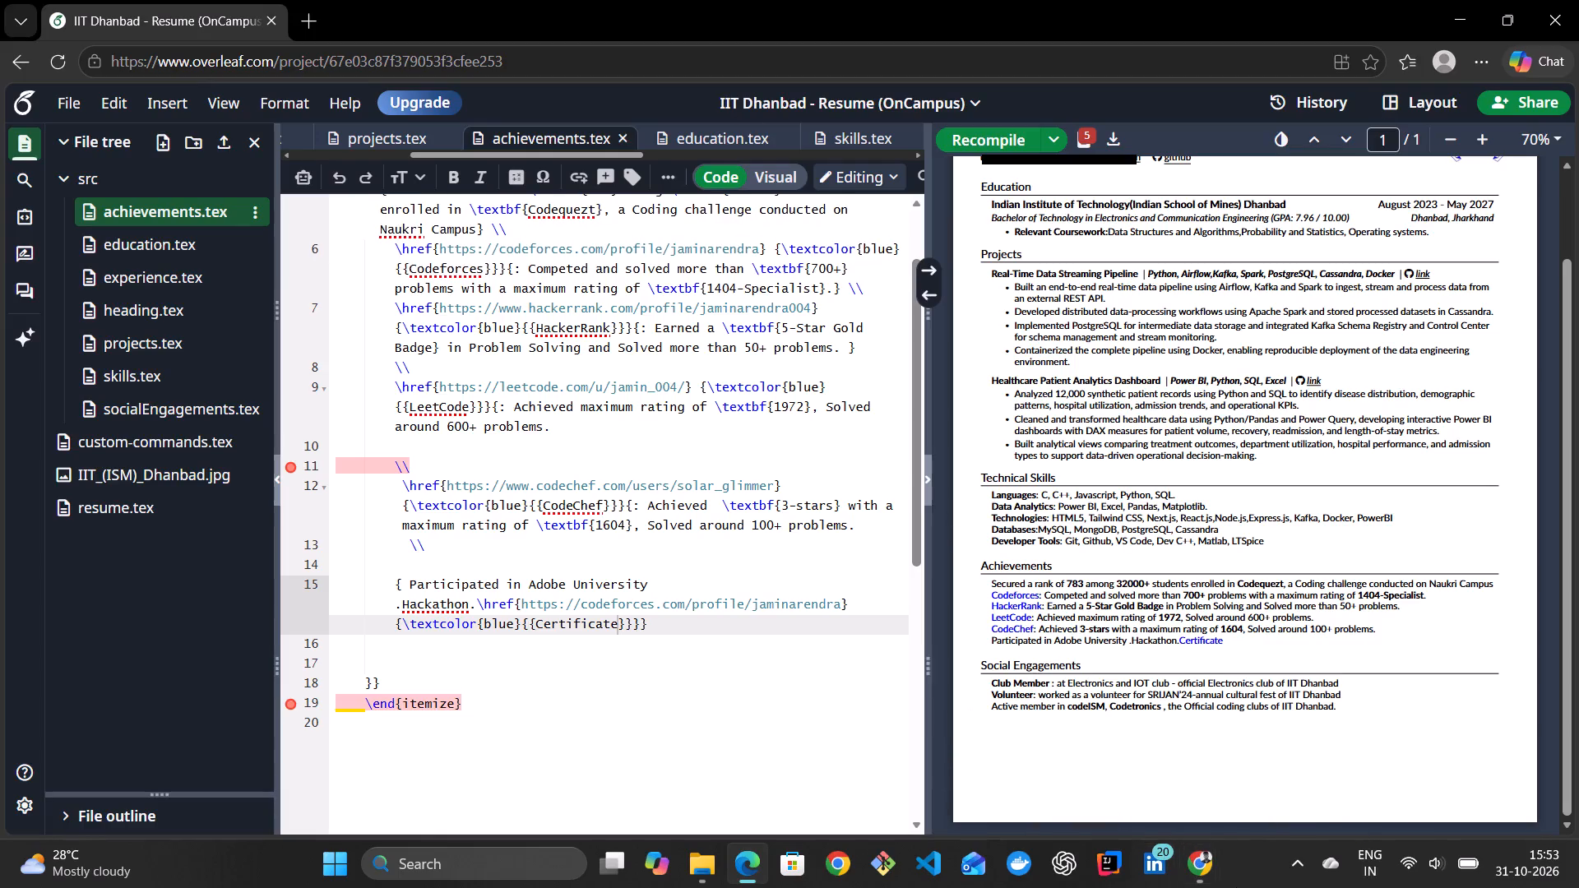
{"action": "left_click", "coordinate": [1203, 876]}
{"action": "left_click", "coordinate": [1203, 876]}
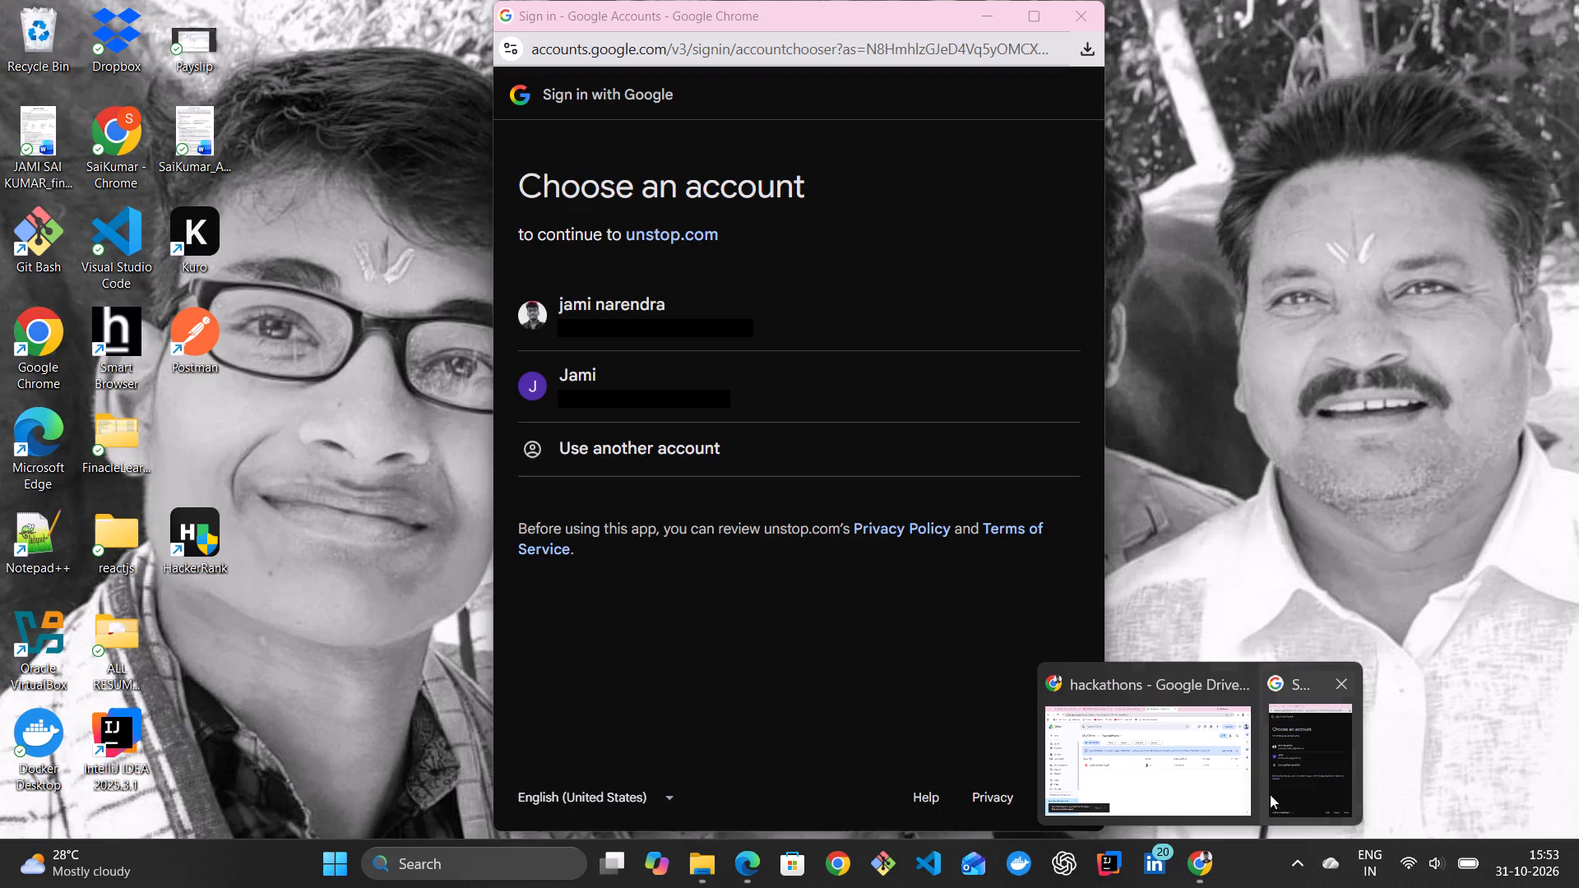
{"action": "left_click", "coordinate": [1178, 774]}
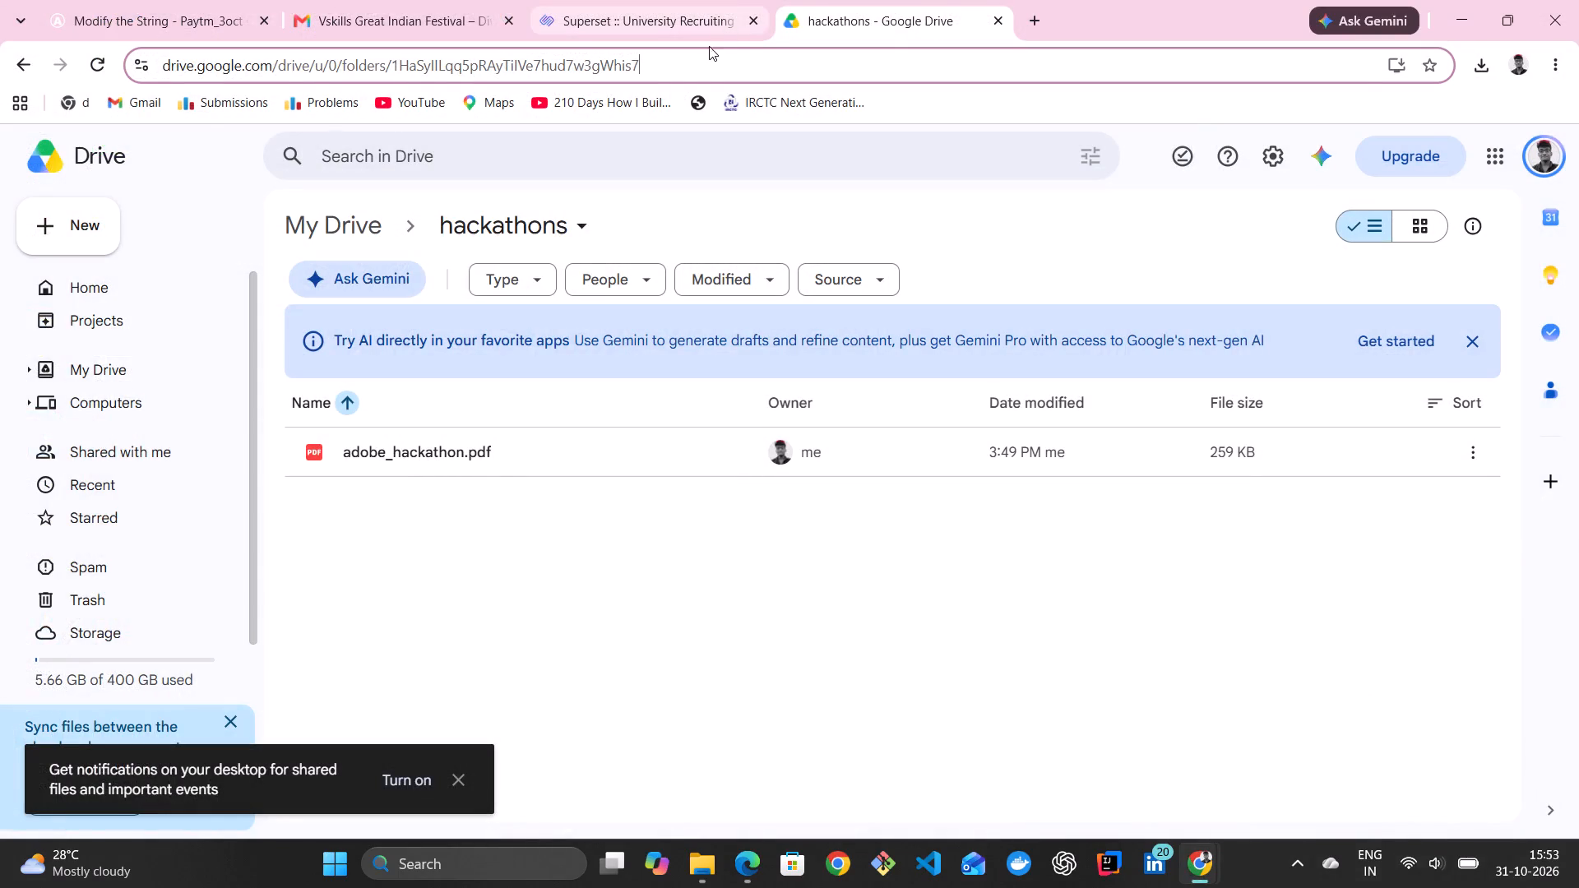
{"action": "left_click", "coordinate": [706, 64]}
{"action": "left_click", "coordinate": [706, 64]}
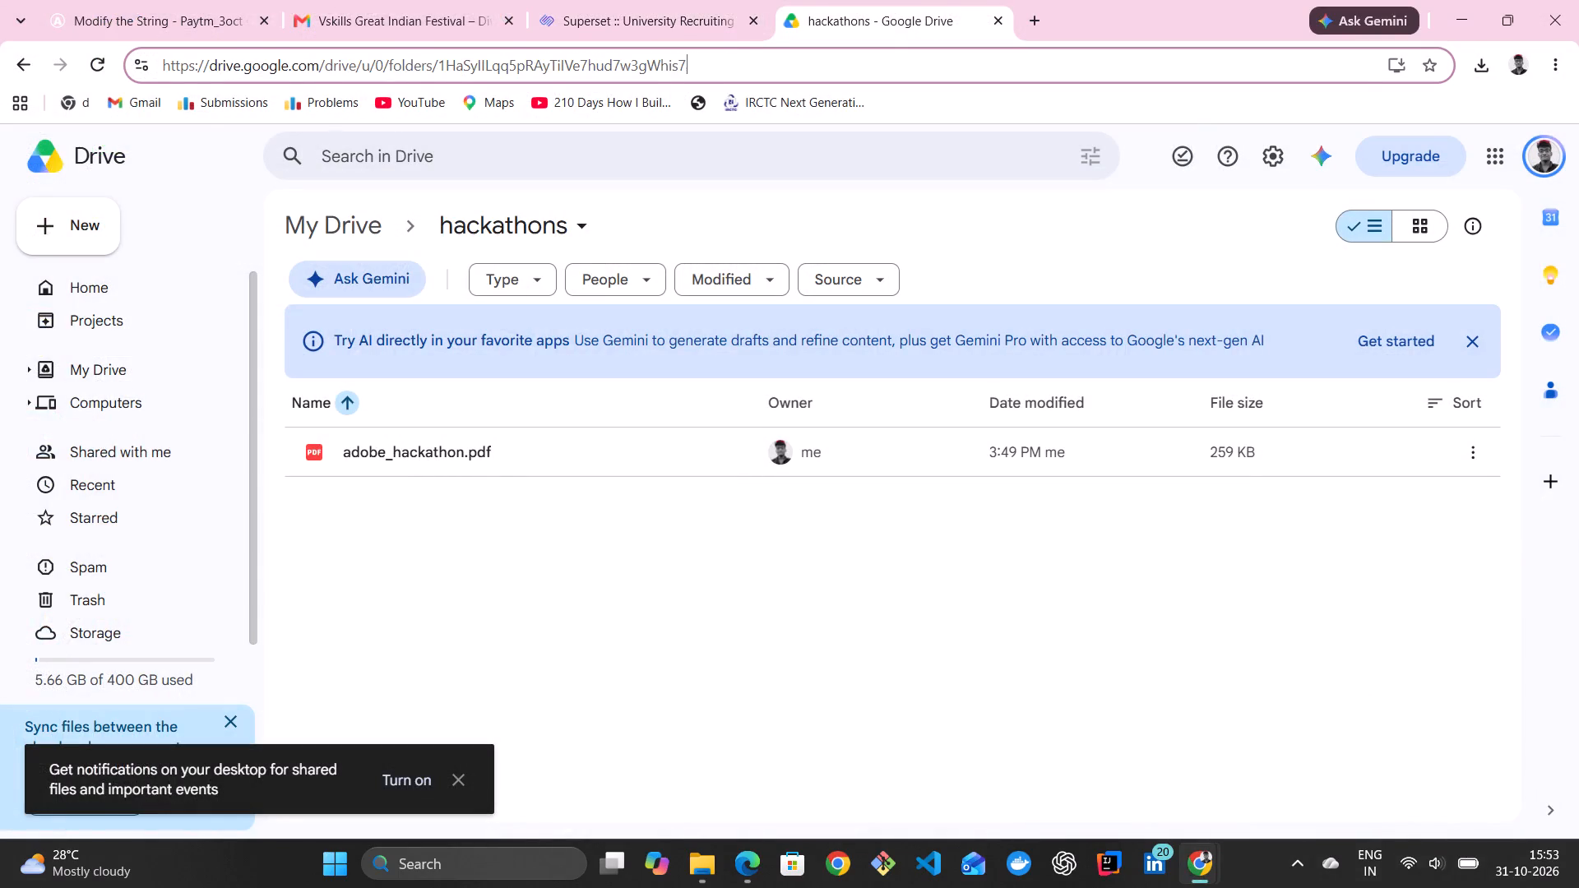
{"action": "left_click_drag", "start_coordinate": [706, 64], "coordinate": [230, 31]}
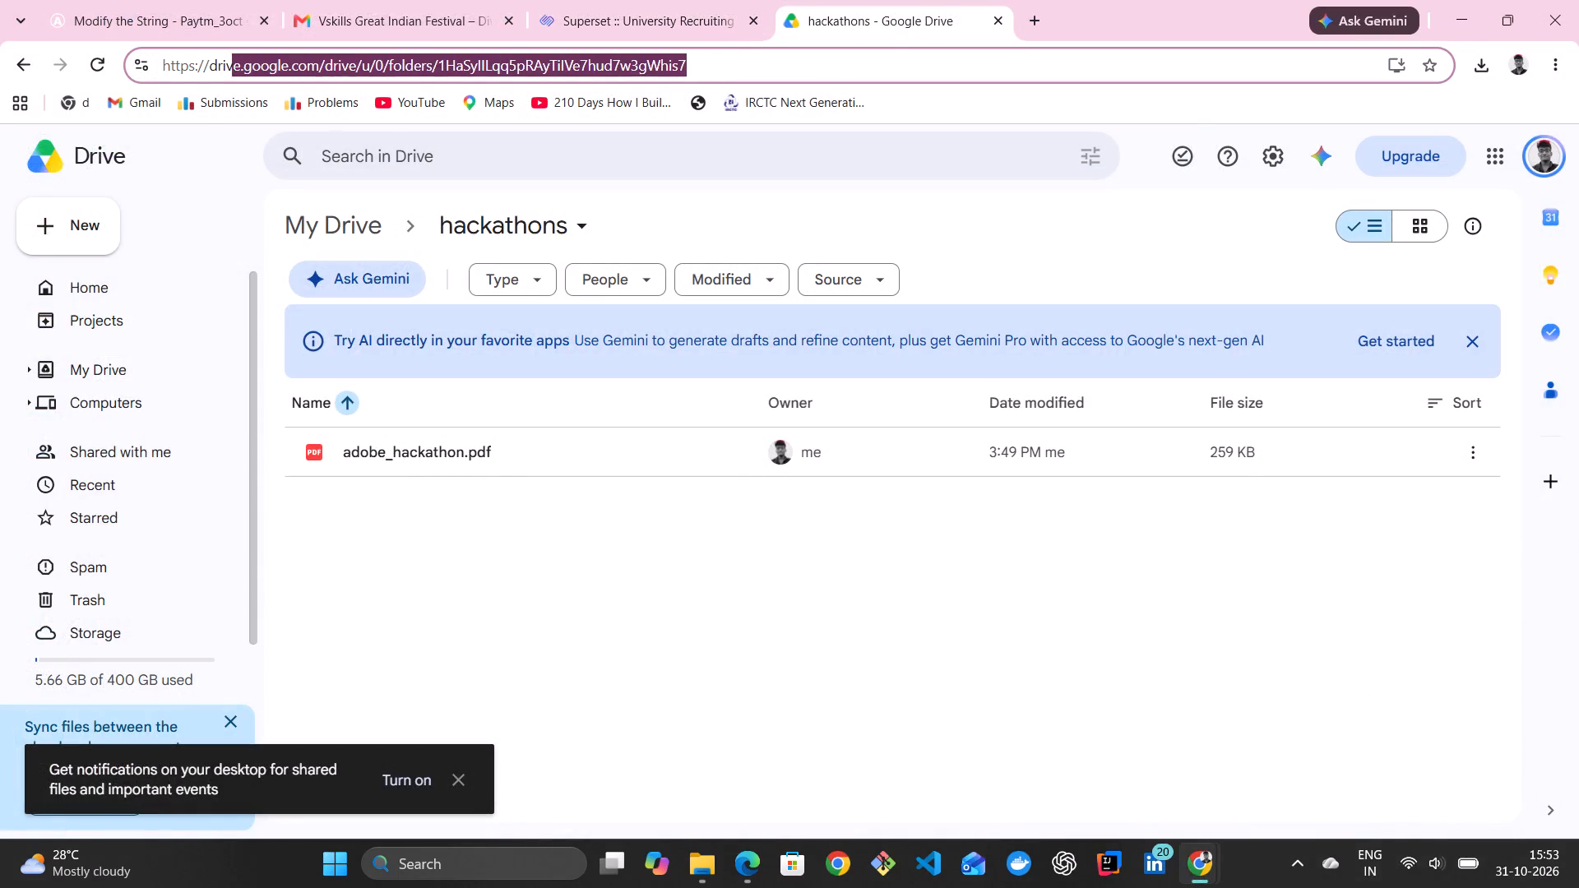
{"action": "left_click_drag", "start_coordinate": [230, 31], "coordinate": [164, 66]}
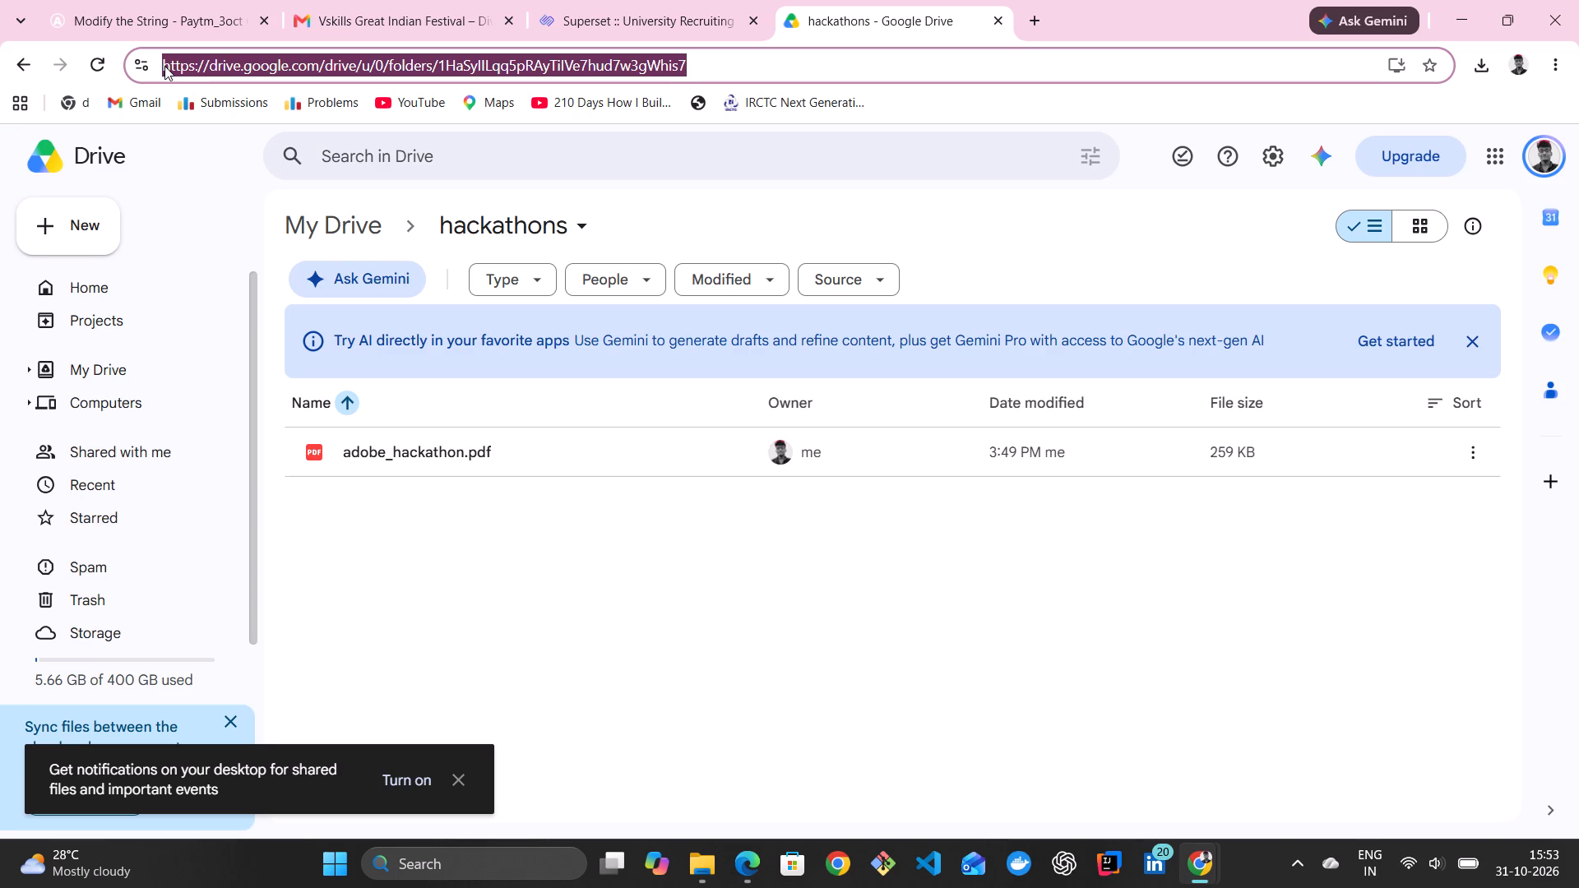
{"action": "key", "text": "ctrl+c"}
{"action": "left_click", "coordinate": [524, 540]}
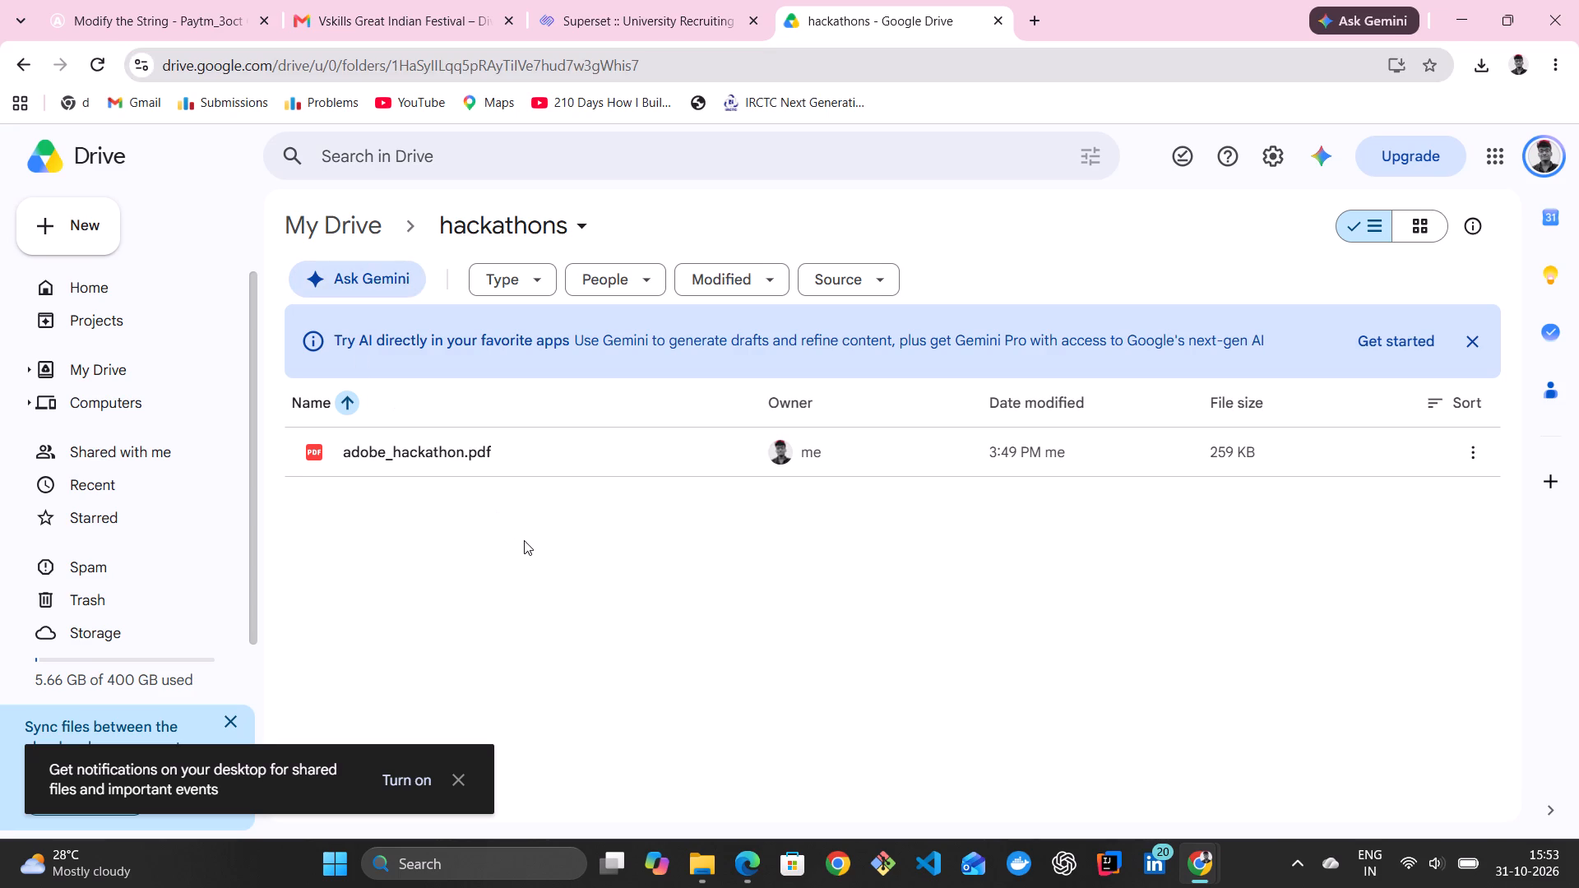
{"action": "left_click", "coordinate": [995, 24]}
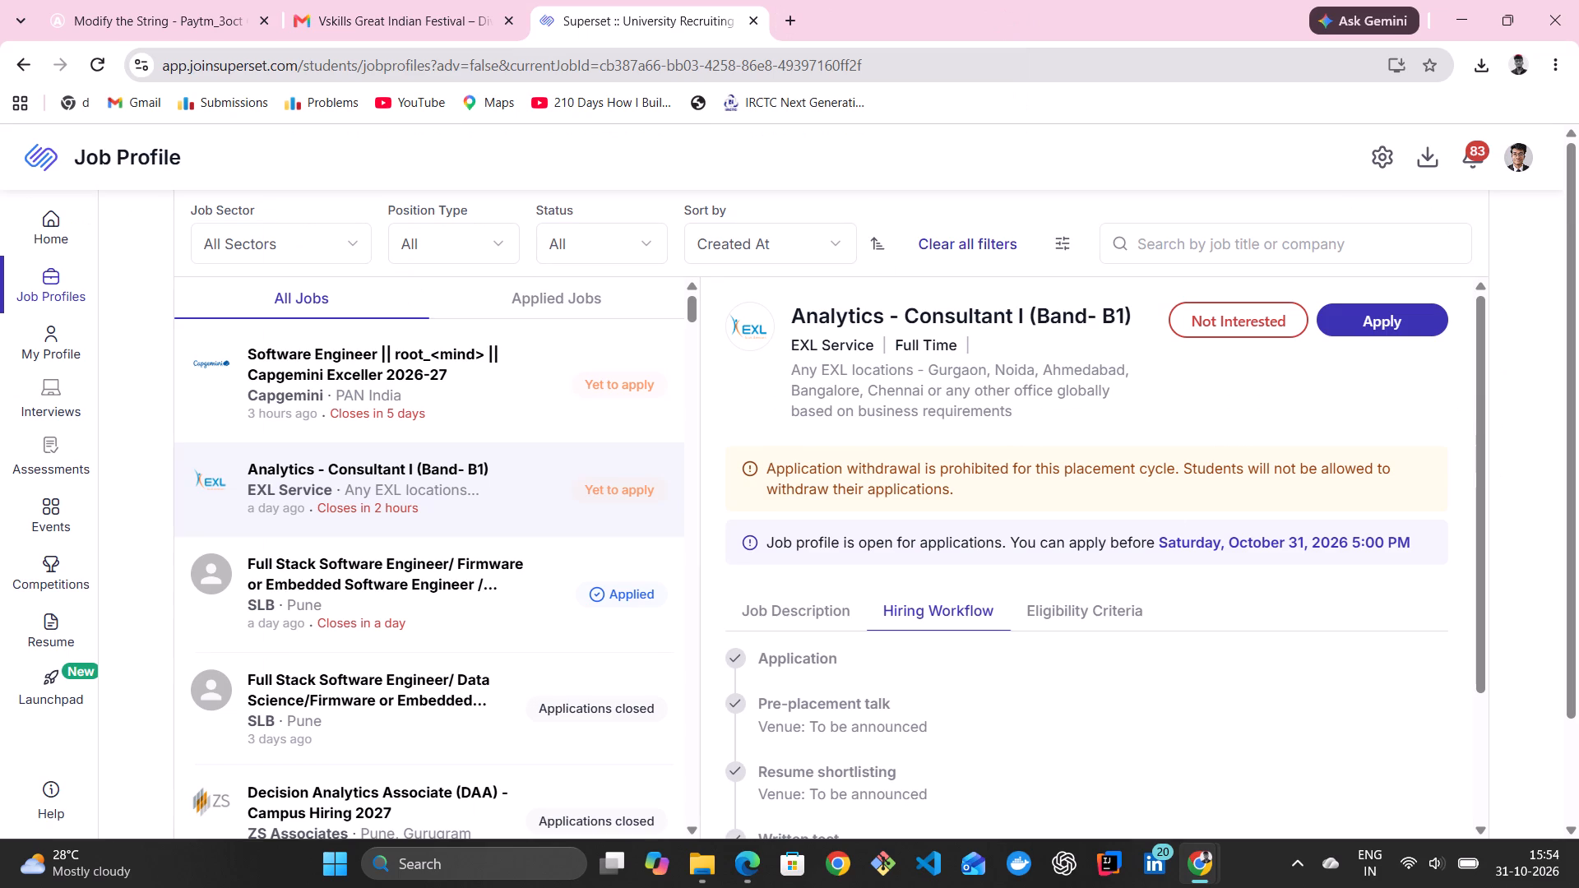
Back in Overleaf, replace the Codeforces URL in the Adobe University Hackathon line's link with the copied Drive folder URL.
{"action": "left_click", "coordinate": [752, 863]}
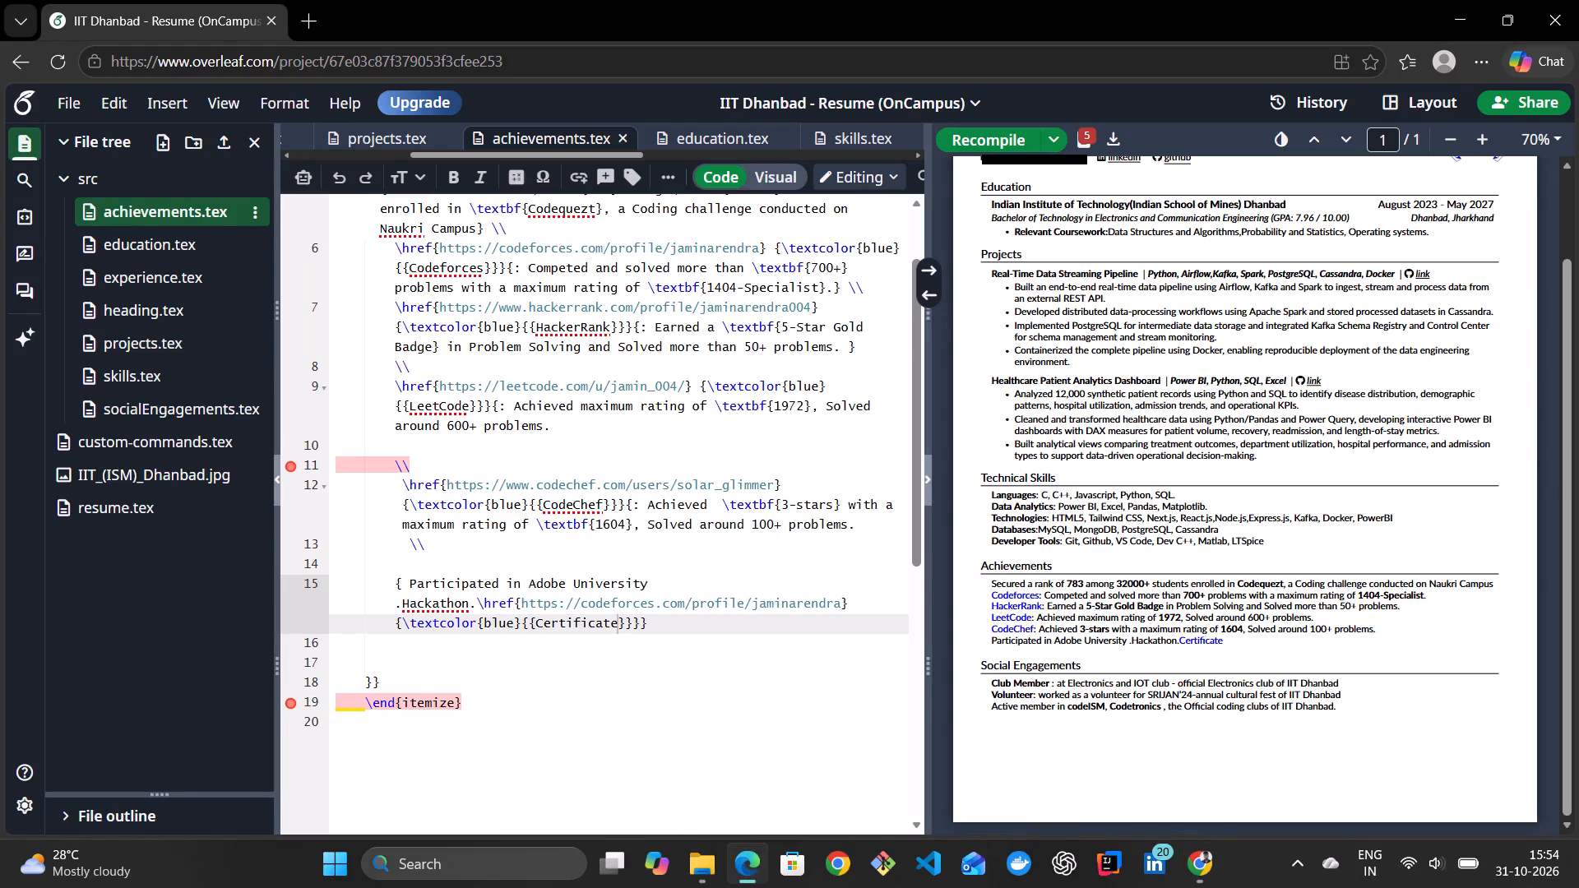
{"action": "left_click", "coordinate": [839, 599]}
{"action": "key", "text": "BackSpace"}
{"action": "key", "text": "BackSpace"}
{"action": "key", "text": "BackSpace"}
{"action": "key", "text": "BackSpace"}
{"action": "key", "text": "BackSpace"}
{"action": "key", "text": "BackSpace"}
{"action": "key", "text": "BackSpace"}
{"action": "key", "text": "BackSpace"}
{"action": "key", "text": "BackSpace"}
{"action": "key", "text": "BackSpace"}
{"action": "key", "text": "BackSpace"}
{"action": "key", "text": "BackSpace"}
{"action": "key", "text": "BackSpace"}
{"action": "key", "text": "BackSpace"}
{"action": "key", "text": "BackSpace"}
{"action": "key", "text": "BackSpace"}
{"action": "key", "text": "BackSpace"}
{"action": "key", "text": "BackSpace"}
{"action": "key", "text": "BackSpace"}
{"action": "key", "text": "BackSpace"}
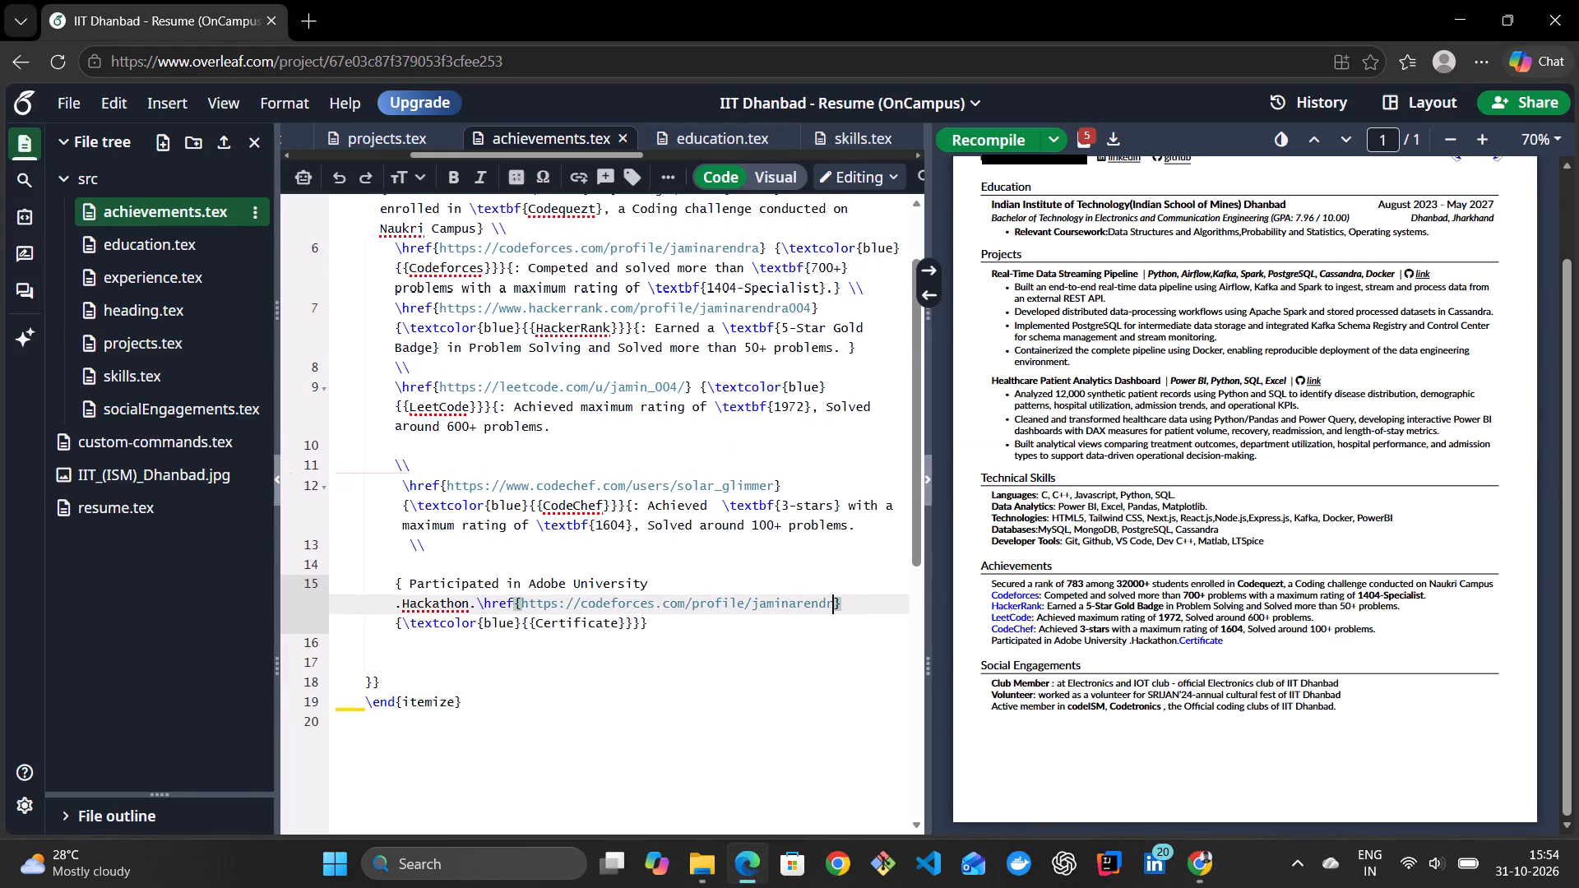
{"action": "key", "text": "BackSpace"}
{"action": "key", "text": "BackSpace"}
{"action": "key", "text": "BackSpace"}
{"action": "key", "text": "BackSpace"}
{"action": "key", "text": "BackSpace"}
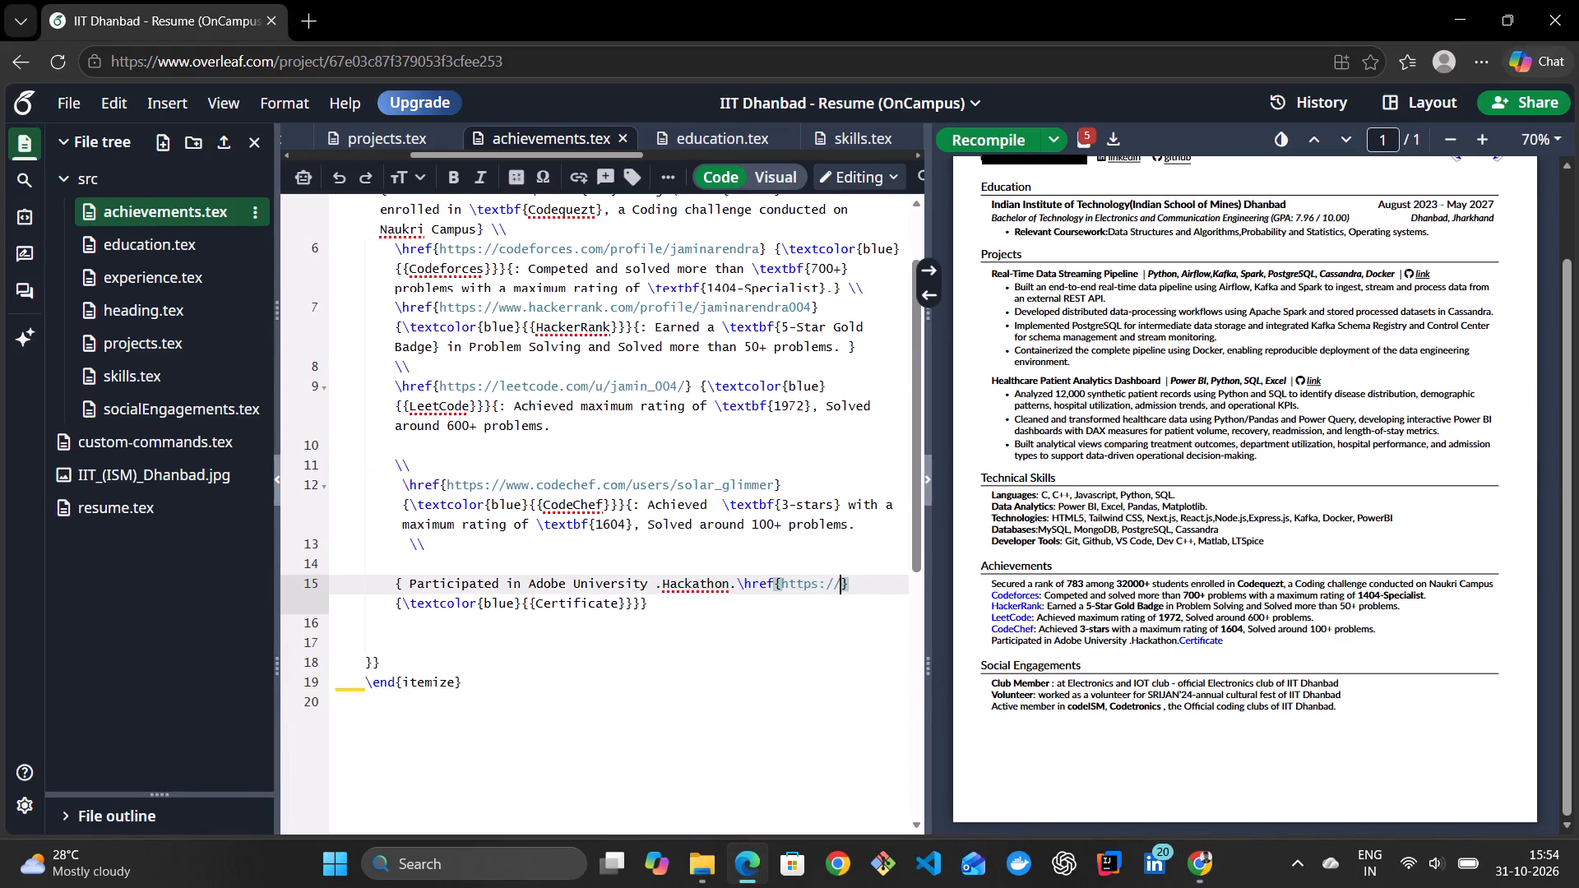
{"action": "key", "text": "BackSpace"}
{"action": "key", "text": "BackSpace"}
{"action": "key", "text": "BackSpace"}
{"action": "key", "text": "BackSpace"}
{"action": "key", "text": "BackSpace"}
{"action": "key", "text": "BackSpace"}
{"action": "key", "text": "BackSpace"}
{"action": "key", "text": "BackSpace"}
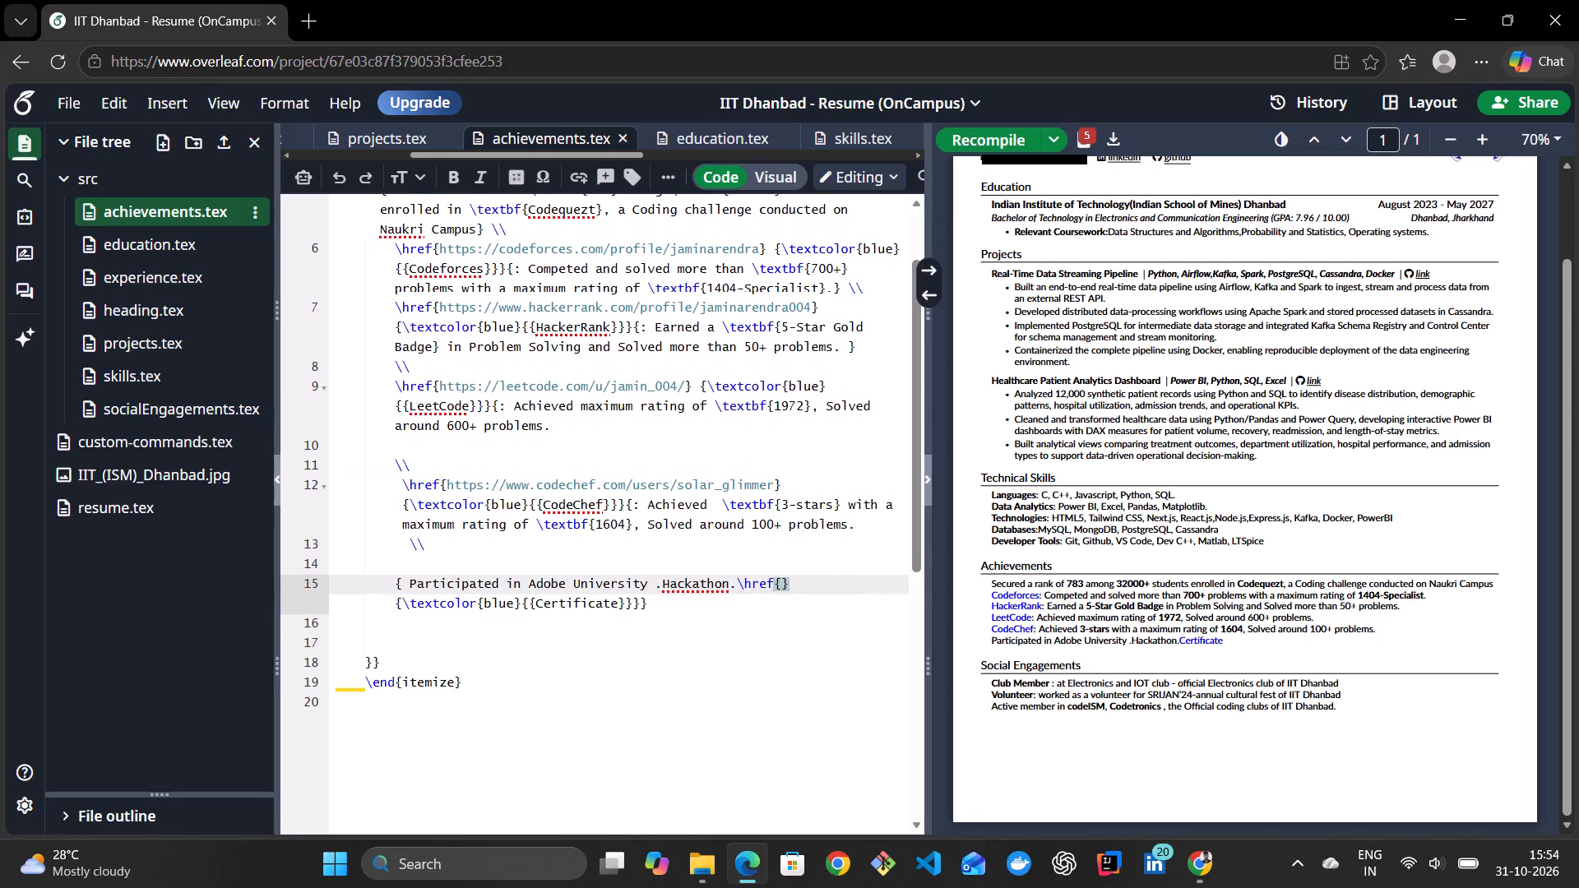
{"action": "key", "text": "ctrl+v"}
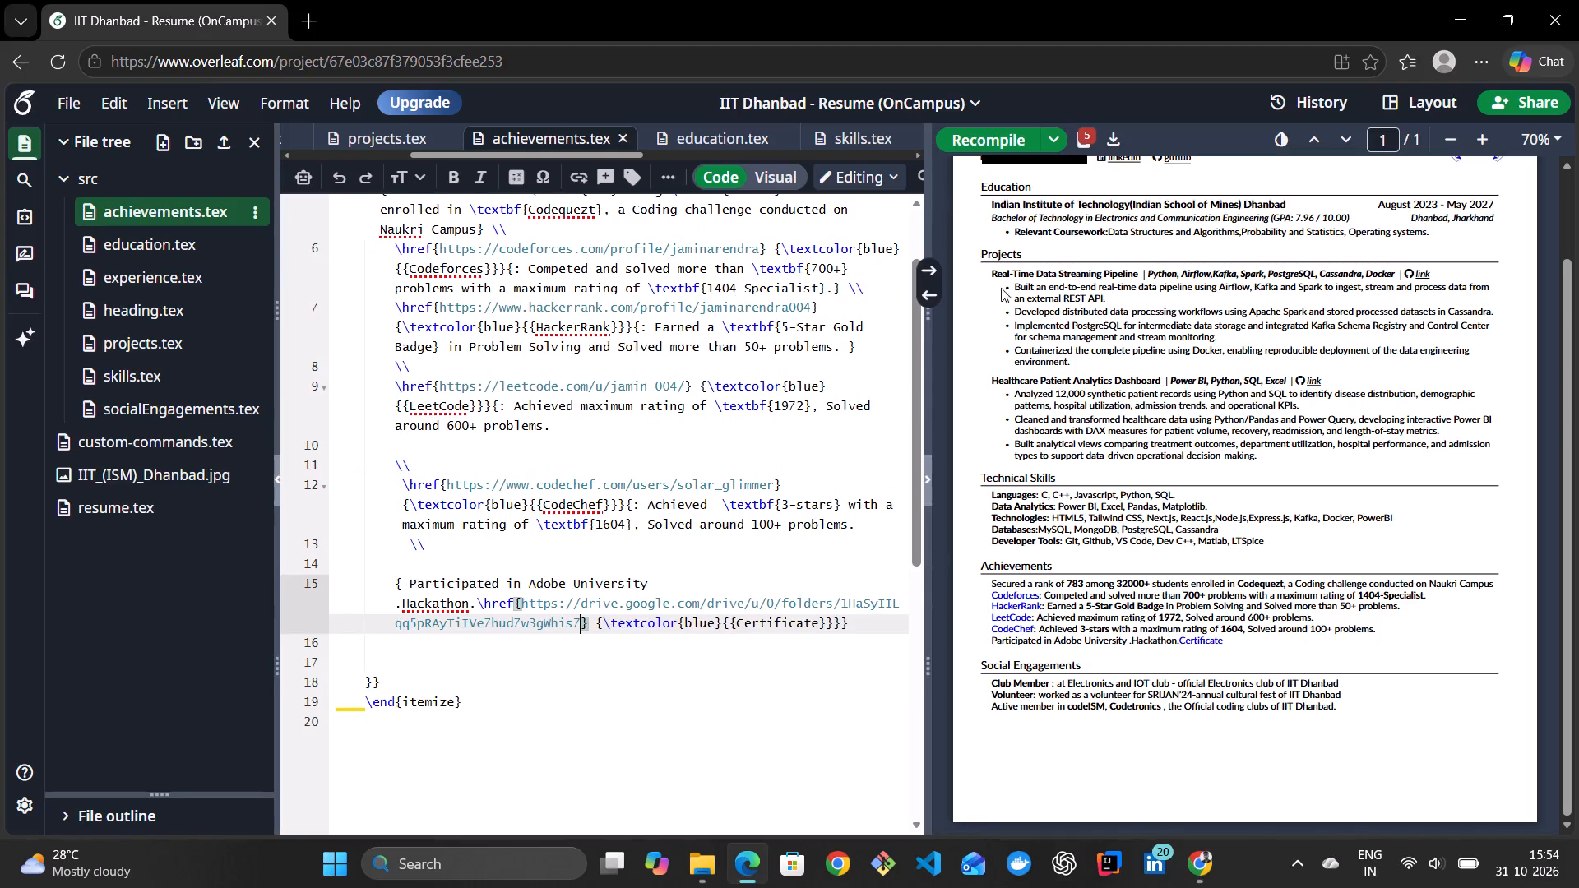
Recompile the resume, test the Certificate link from the PDF preview, and close the page it opens.
{"action": "left_click", "coordinate": [991, 136]}
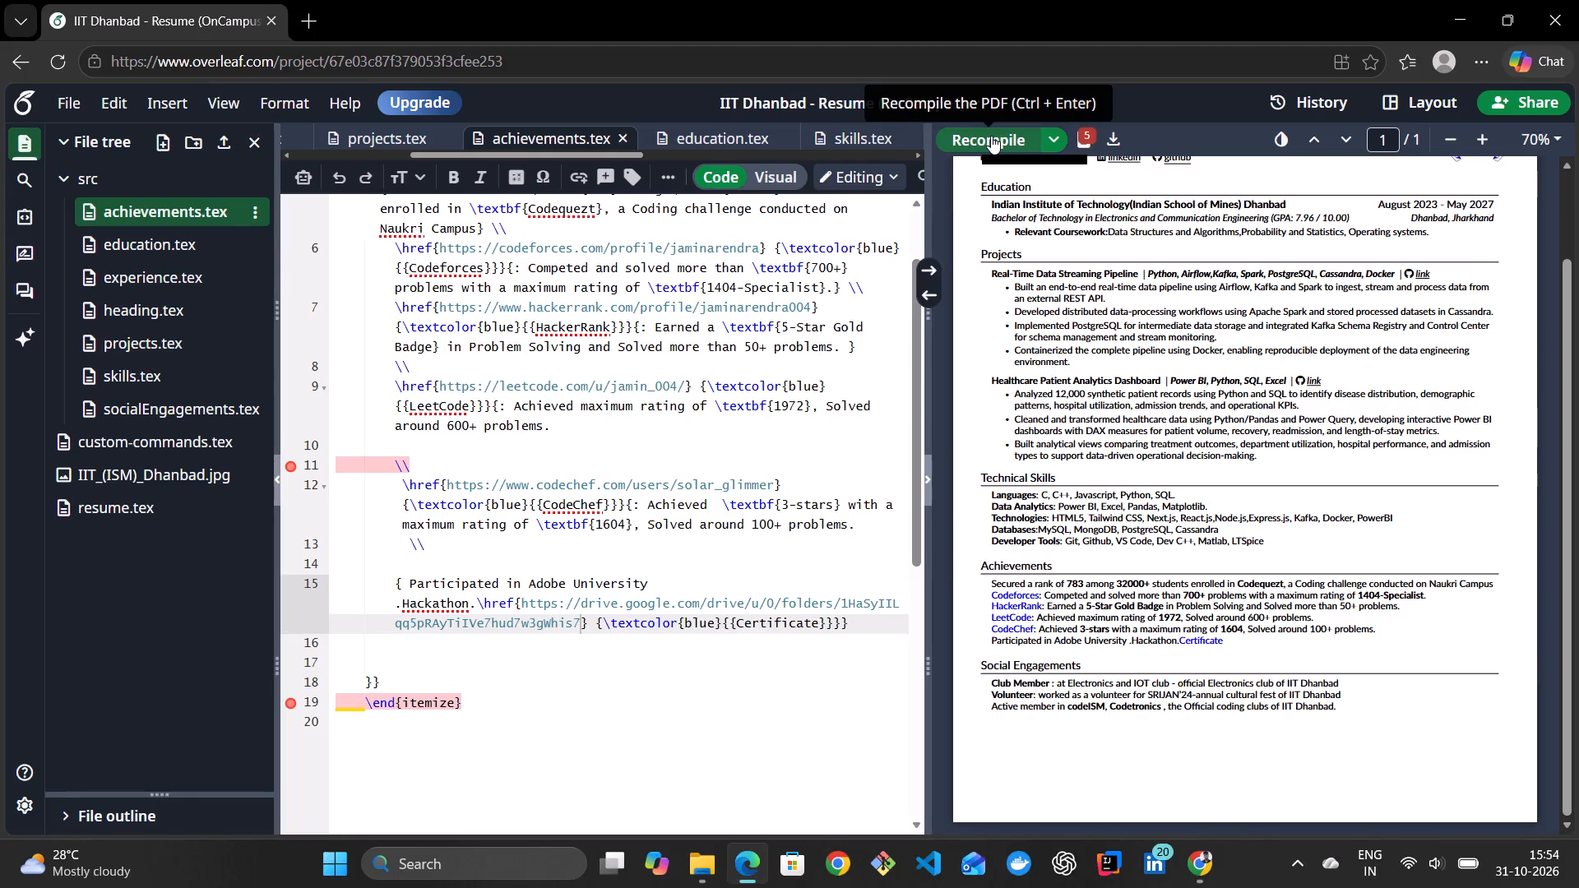
{"action": "left_click", "coordinate": [1207, 637]}
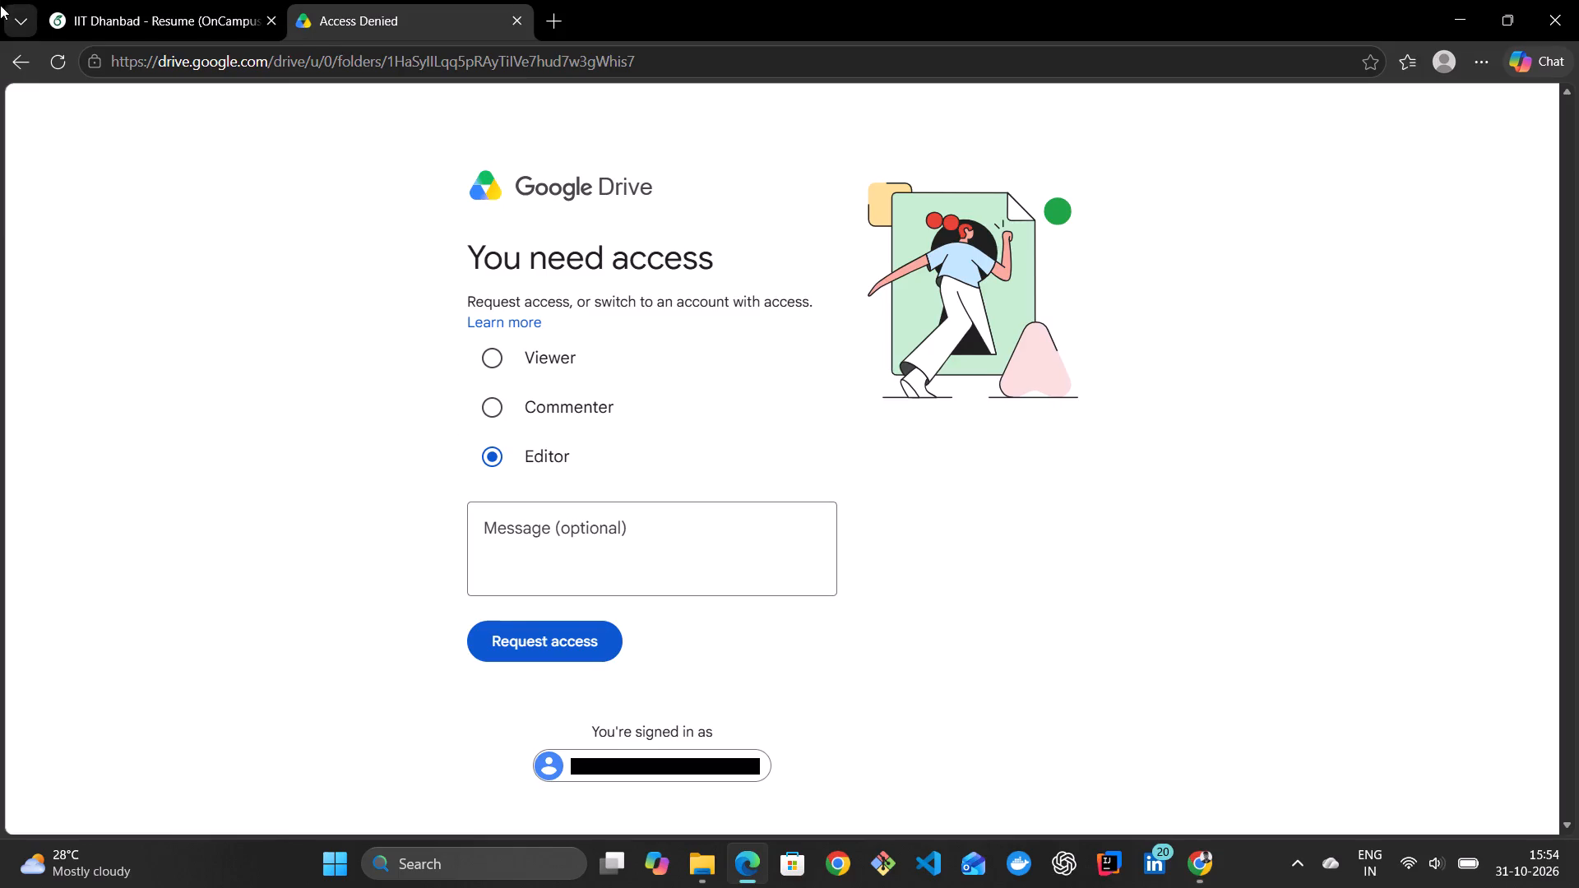
{"action": "left_click", "coordinate": [520, 27]}
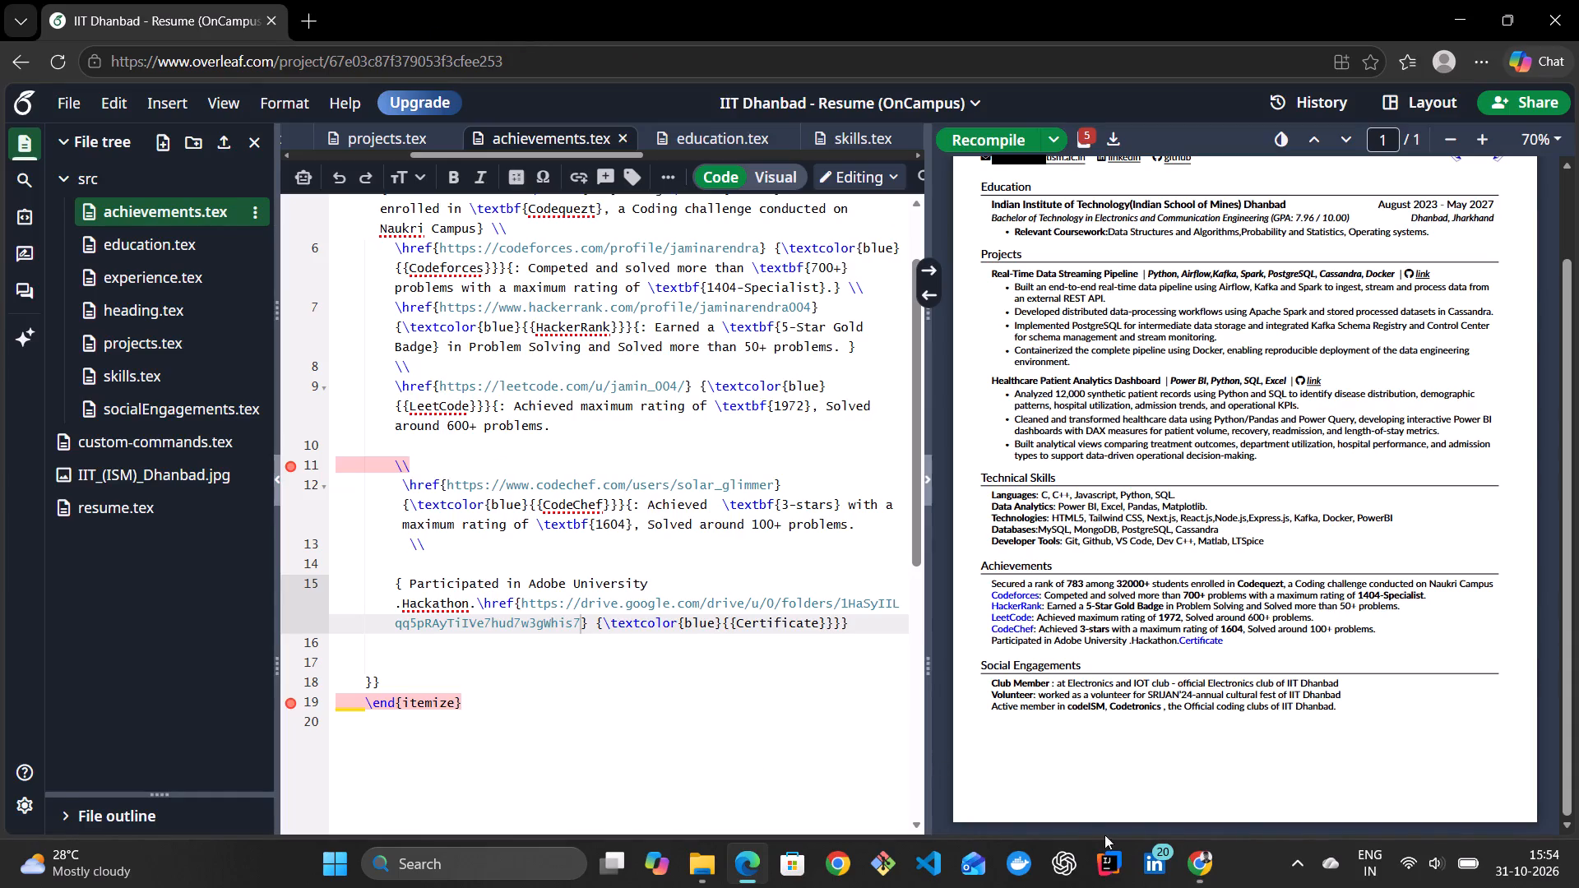
Switch to Chrome, open Google Drive in a new tab, and open the hackathons folder.
{"action": "left_click", "coordinate": [1188, 865]}
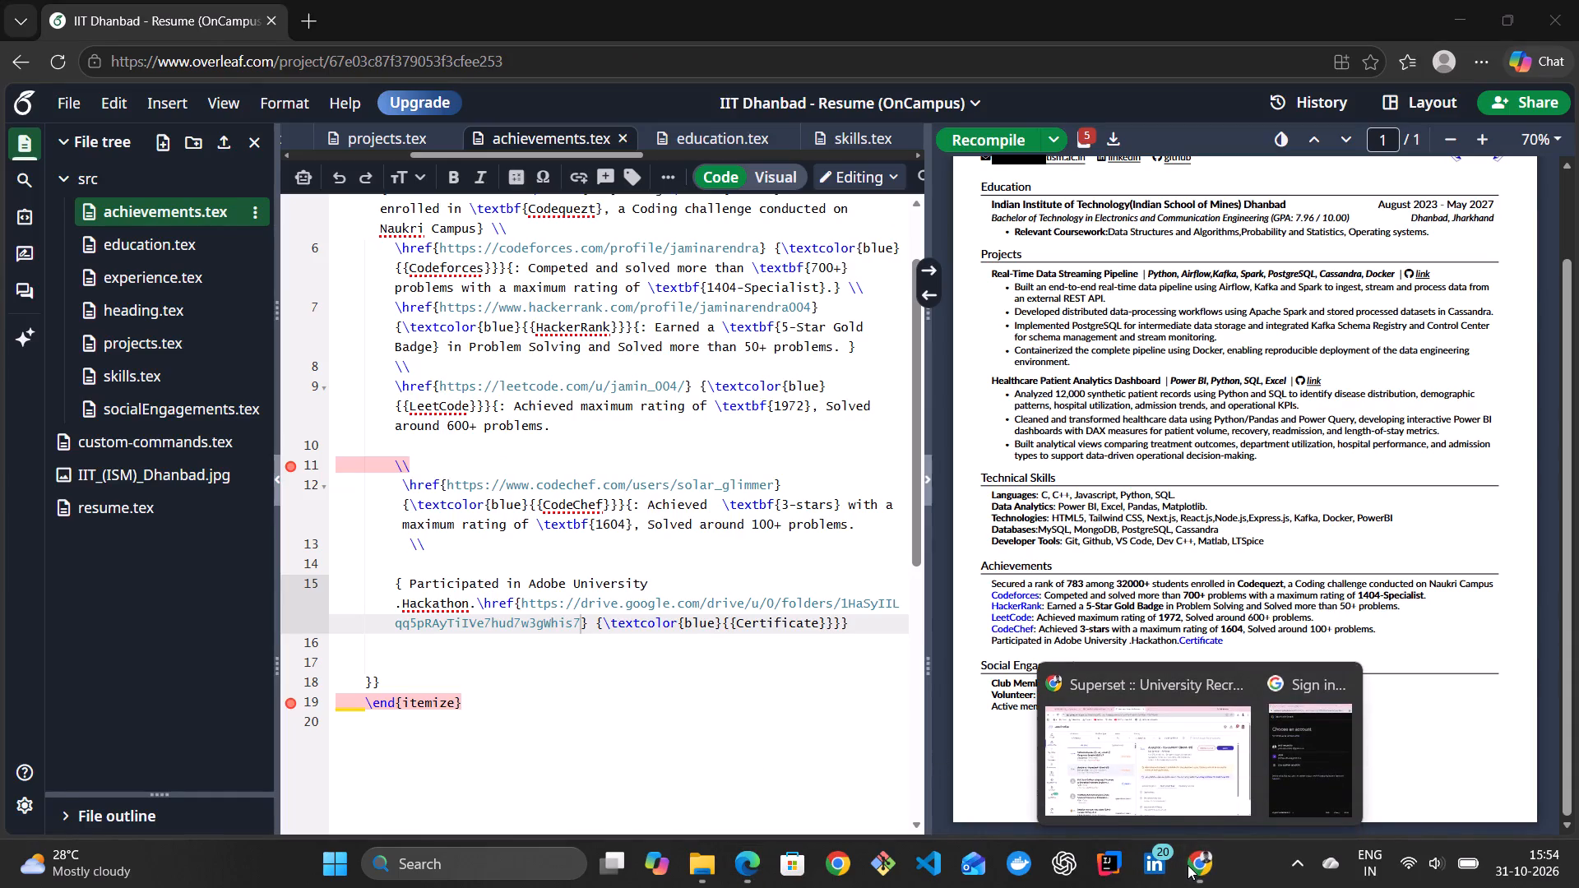
{"action": "left_click", "coordinate": [1091, 747]}
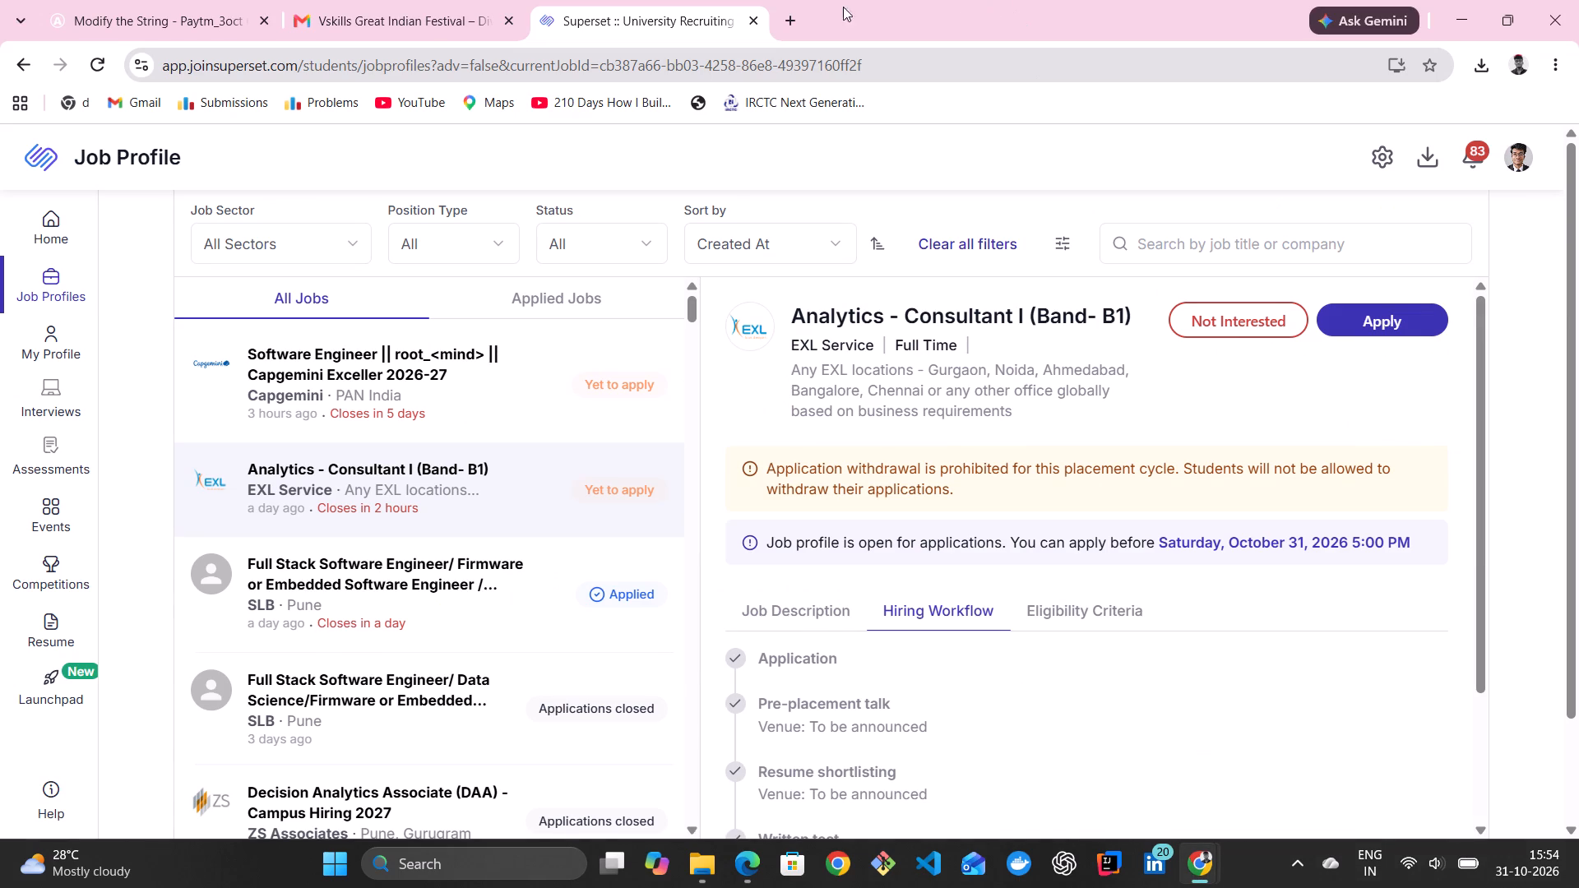
{"action": "left_click", "coordinate": [792, 12]}
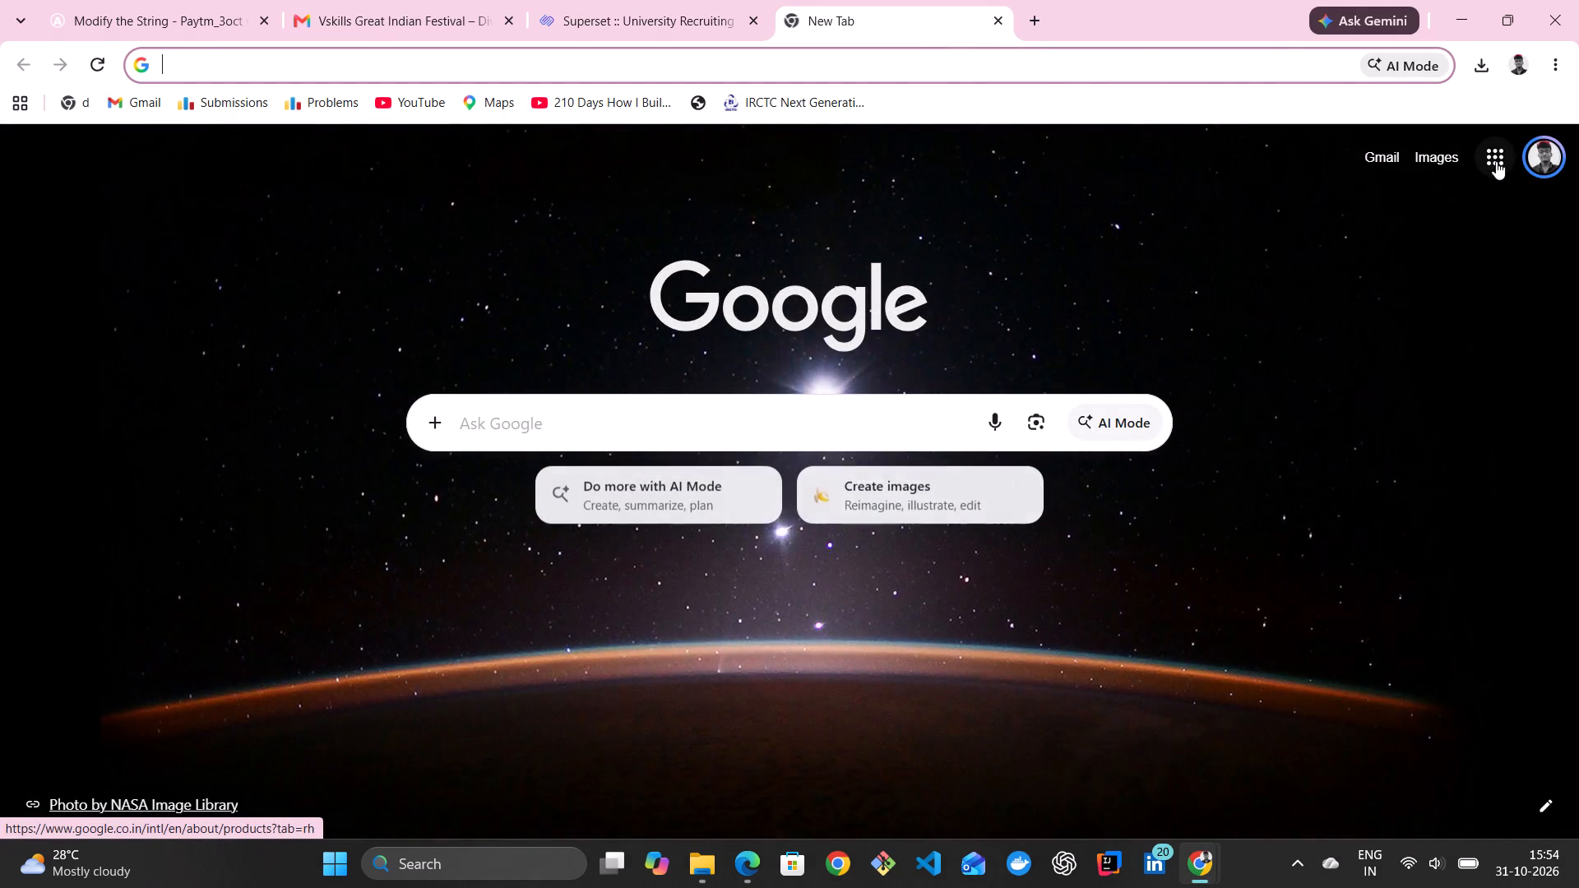
{"action": "left_click", "coordinate": [1497, 160]}
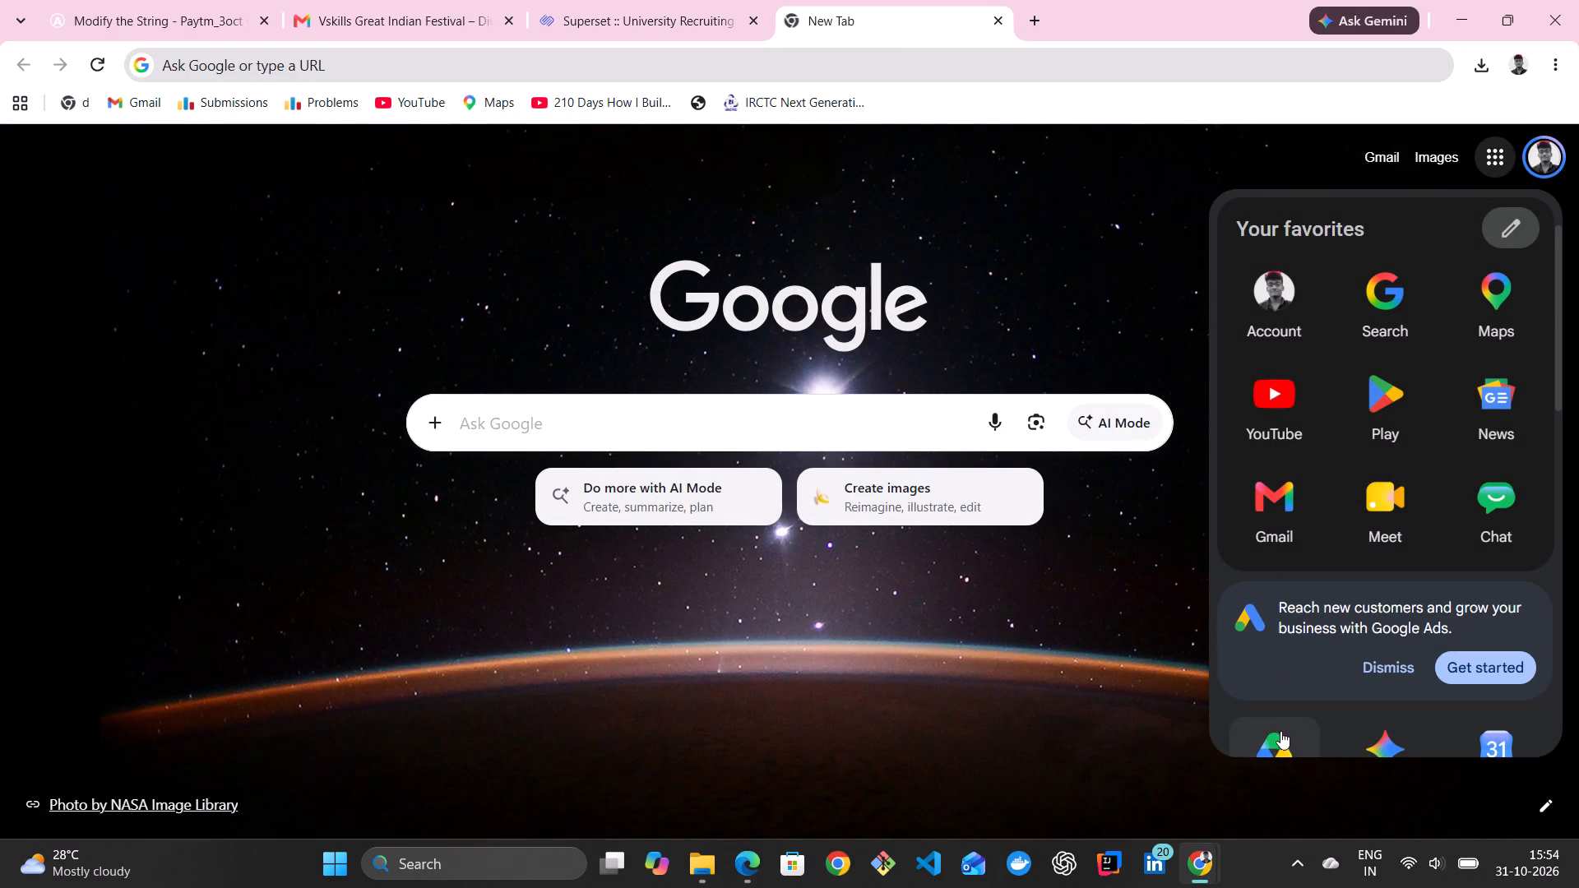
{"action": "left_click", "coordinate": [1281, 733]}
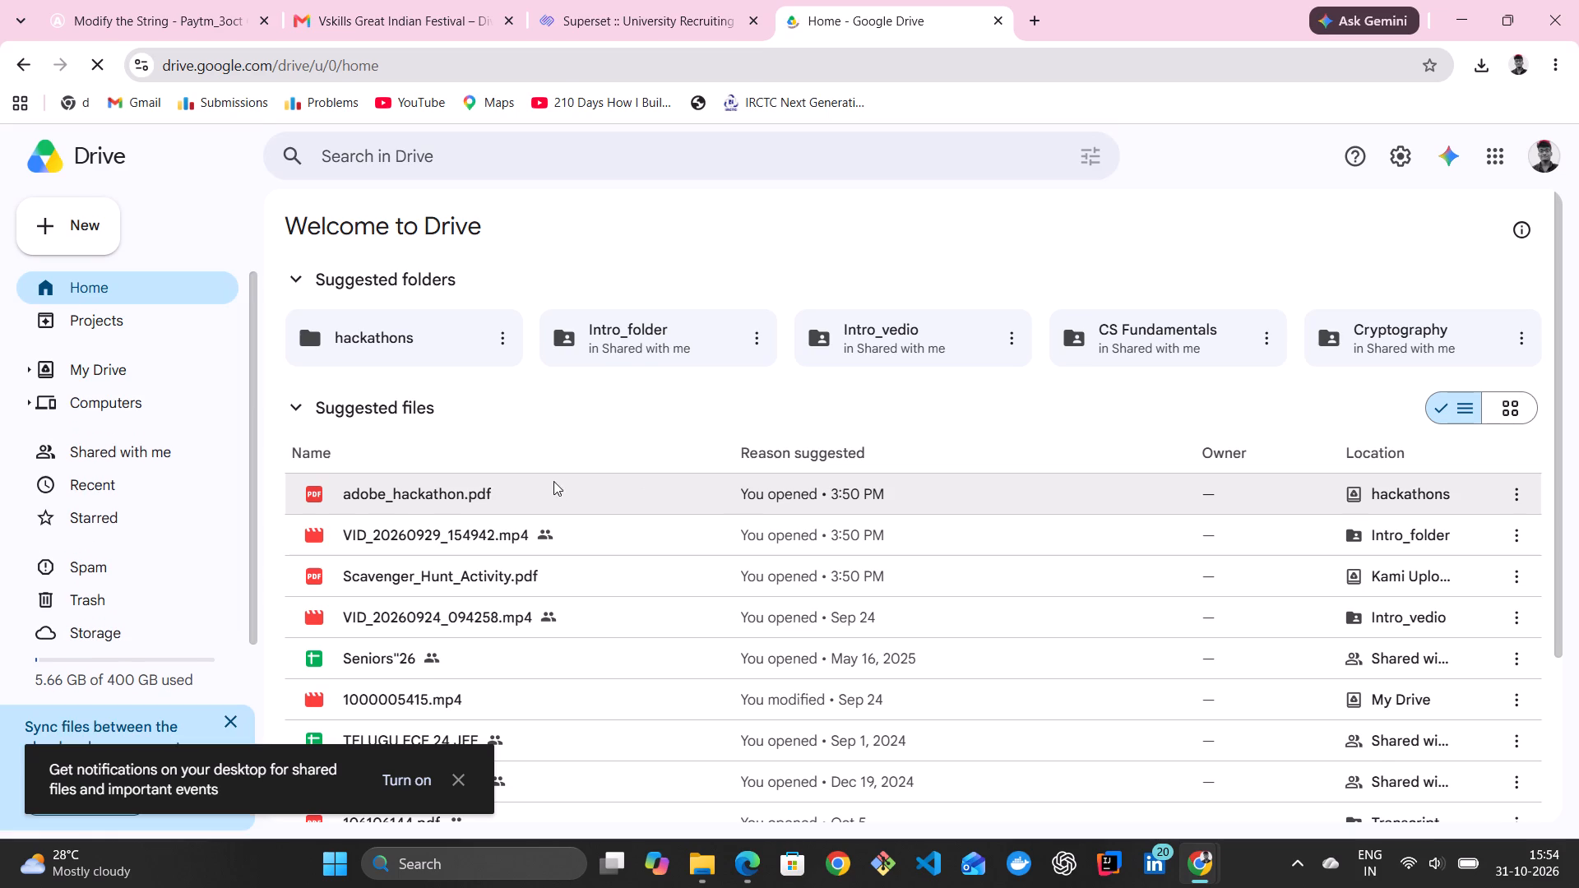
{"action": "left_click", "coordinate": [429, 426]}
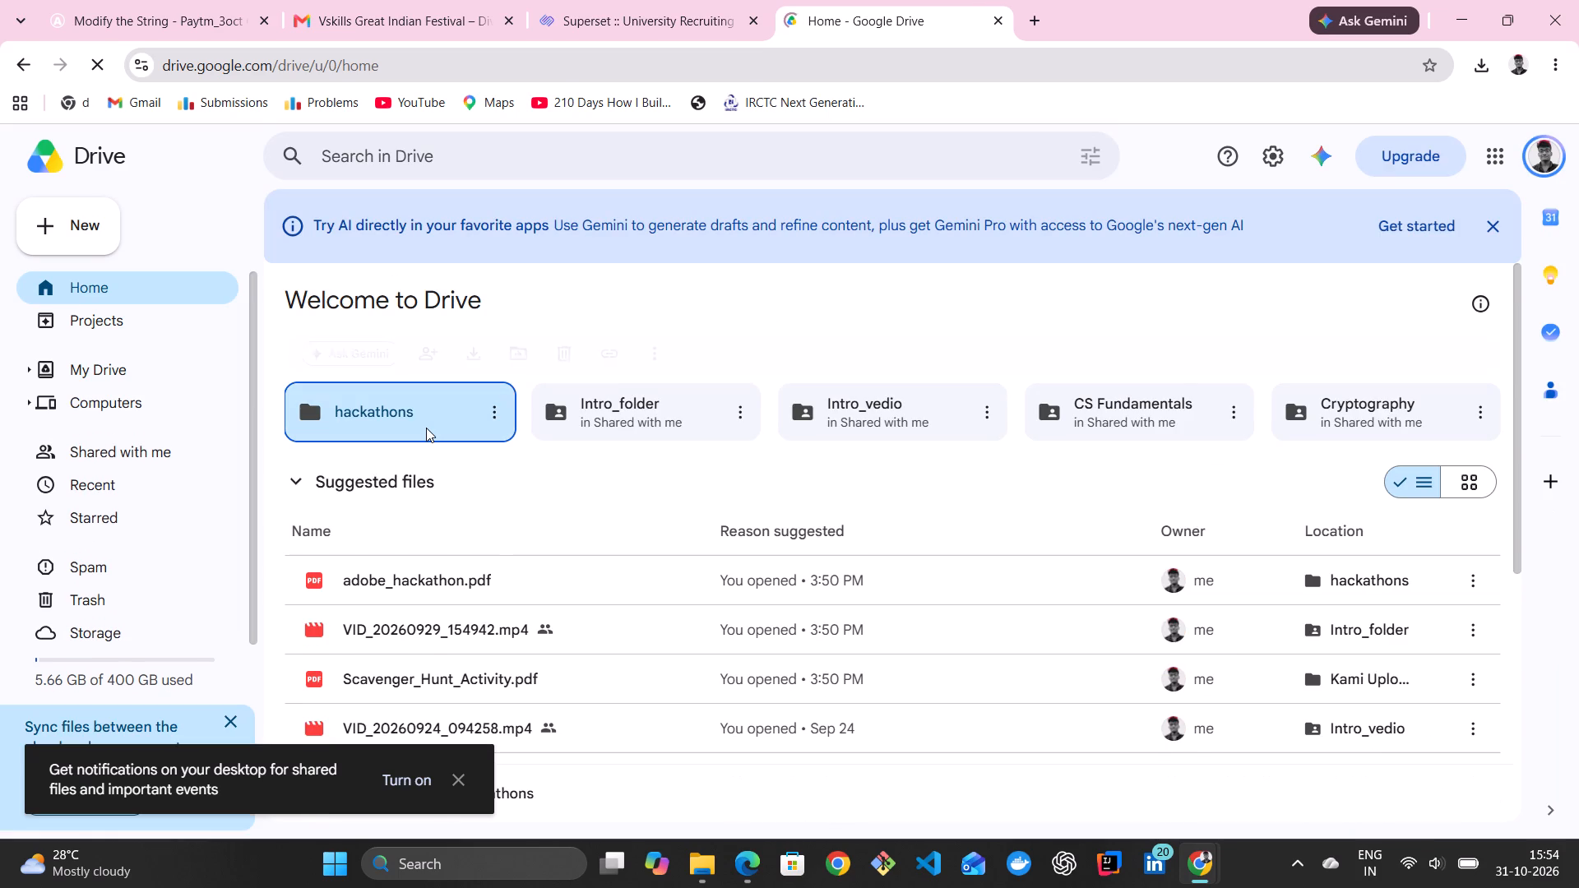
{"action": "double_click", "coordinate": [424, 427]}
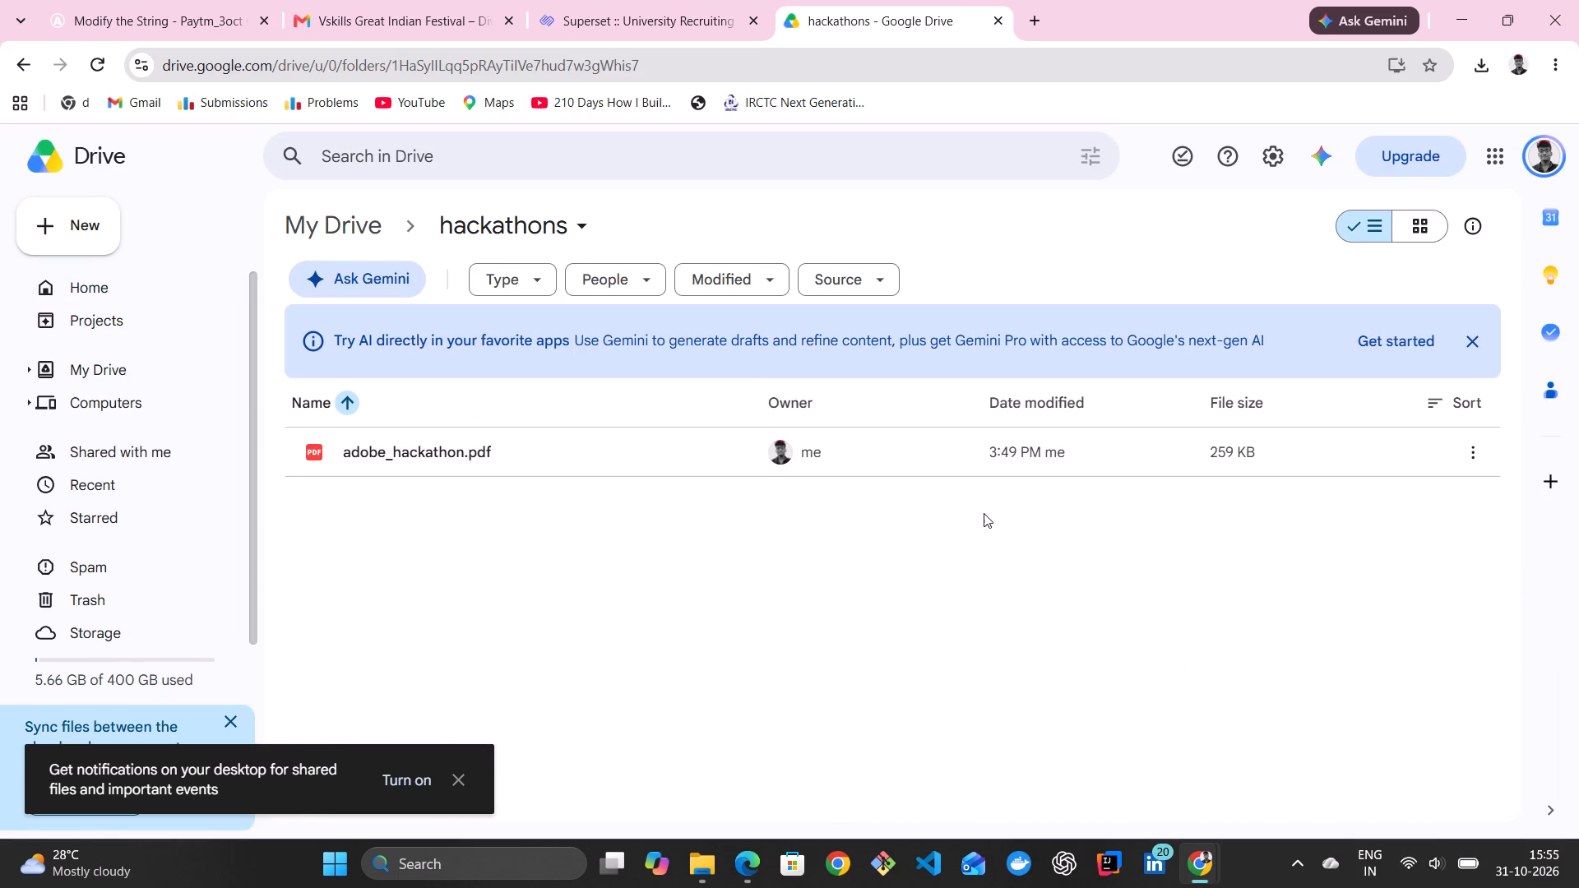
Examine the sharing options of adobe_hackathon.pdf, Drive's settings choices and the file type filter for a way to grant access.
{"action": "left_click", "coordinate": [984, 513]}
{"action": "left_click", "coordinate": [1475, 451]}
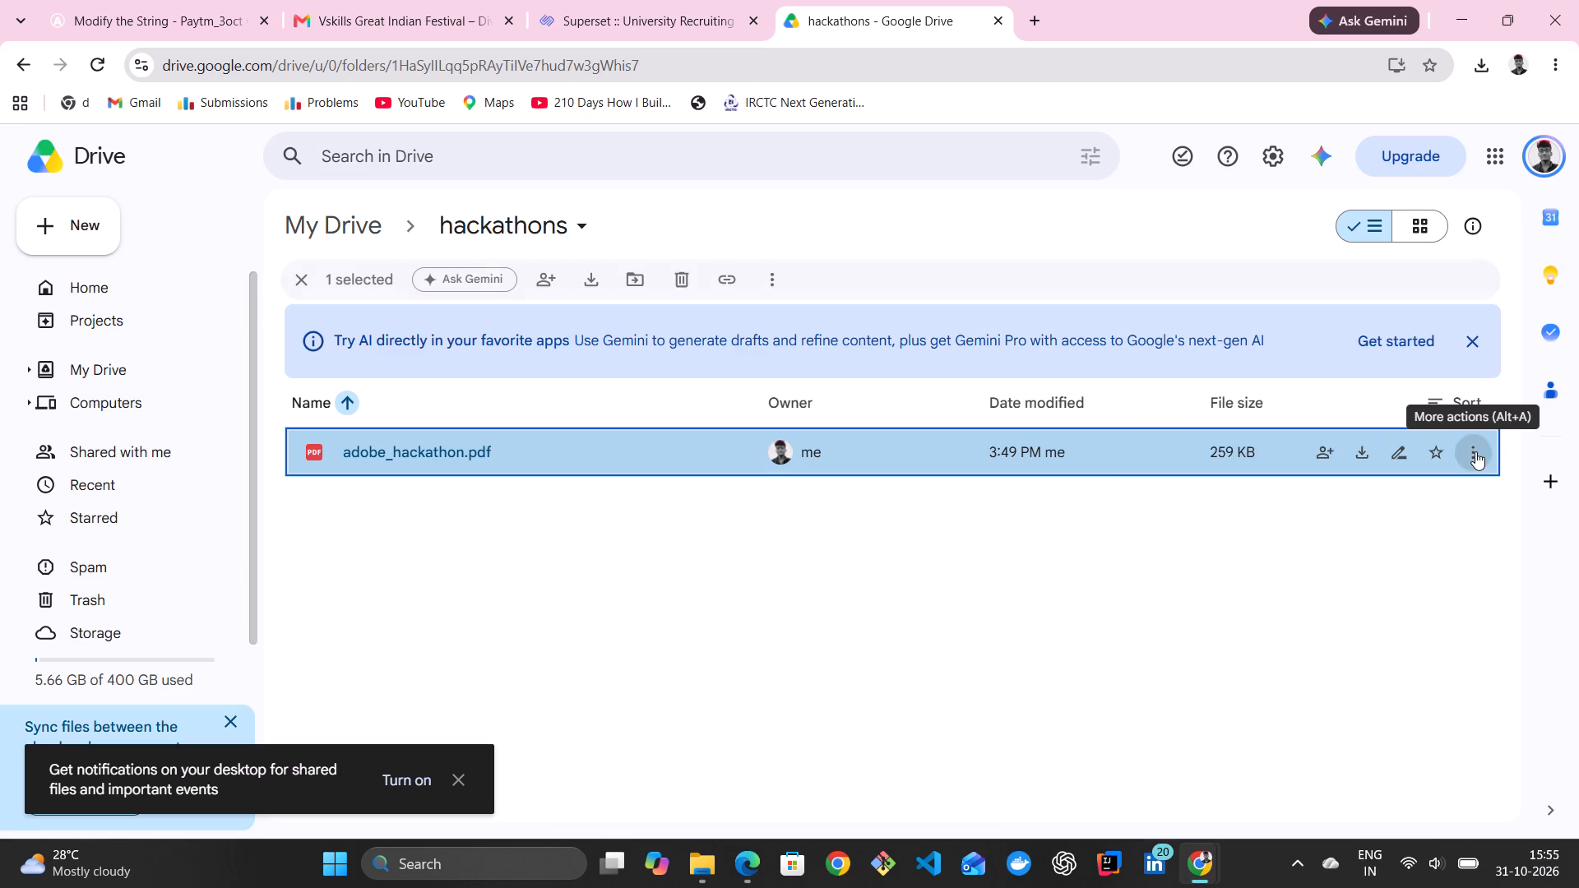
{"action": "left_click", "coordinate": [989, 715]}
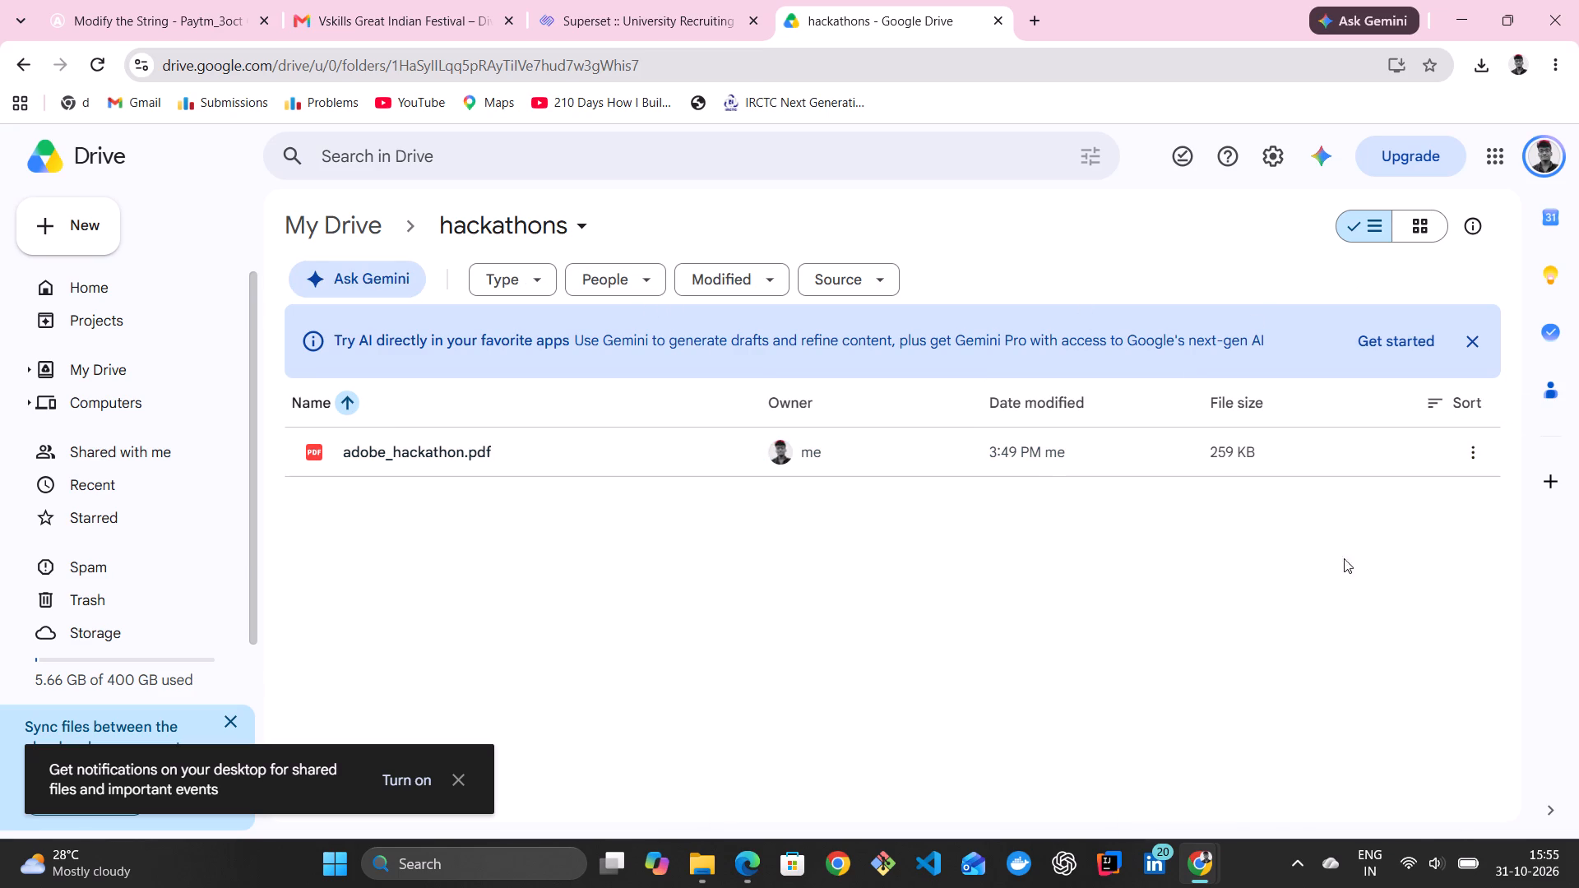
{"action": "left_click", "coordinate": [1469, 457]}
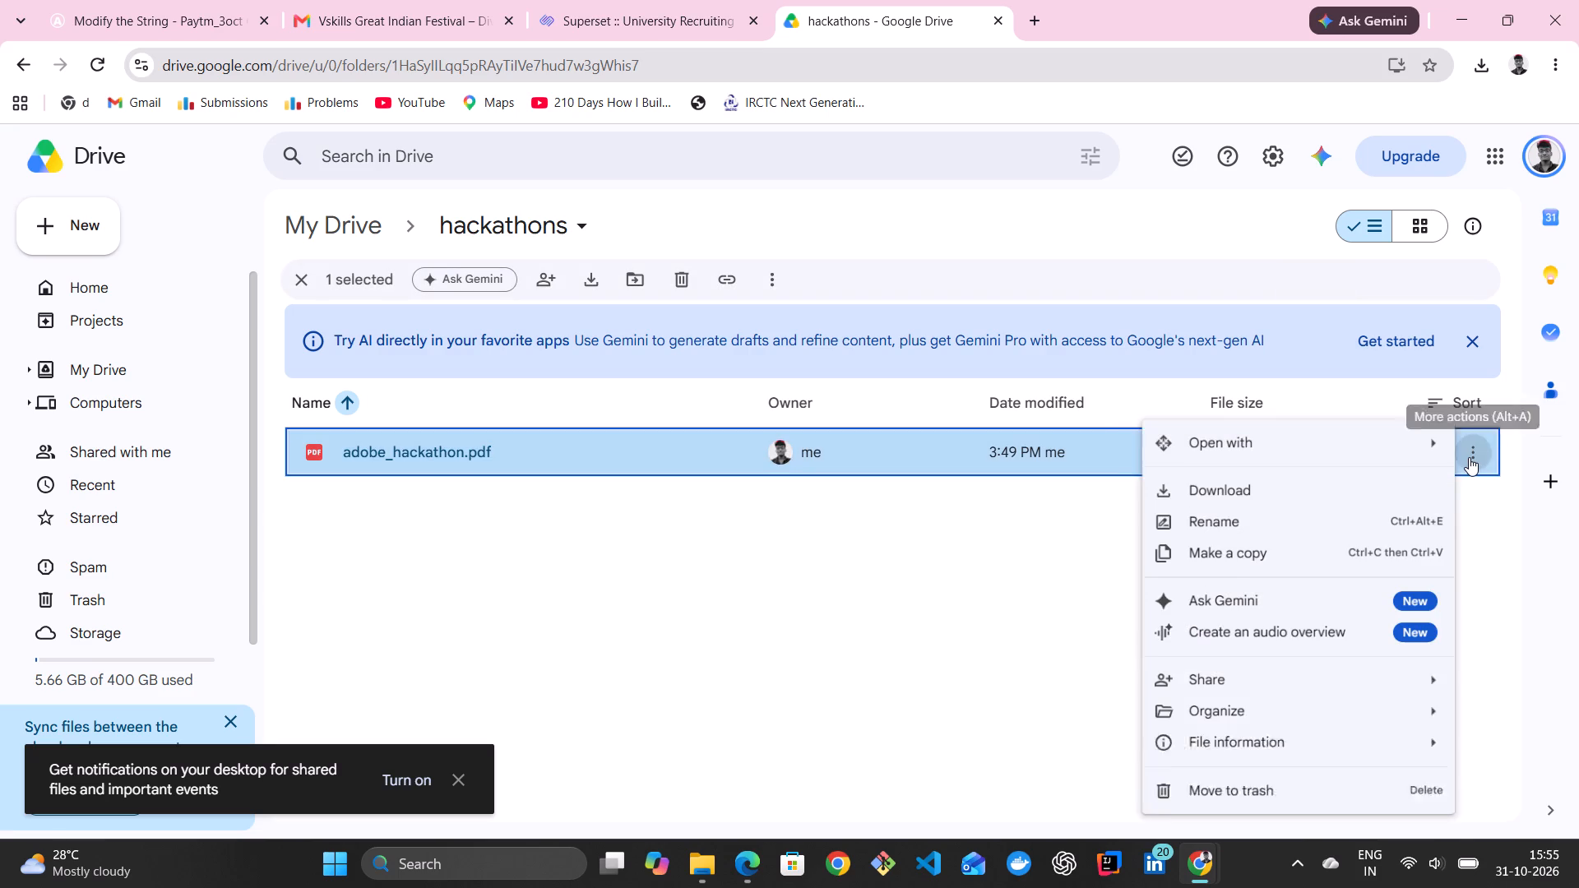
{"action": "scroll", "coordinate": [1313, 715], "scroll_direction": "down", "scroll_amount": 2}
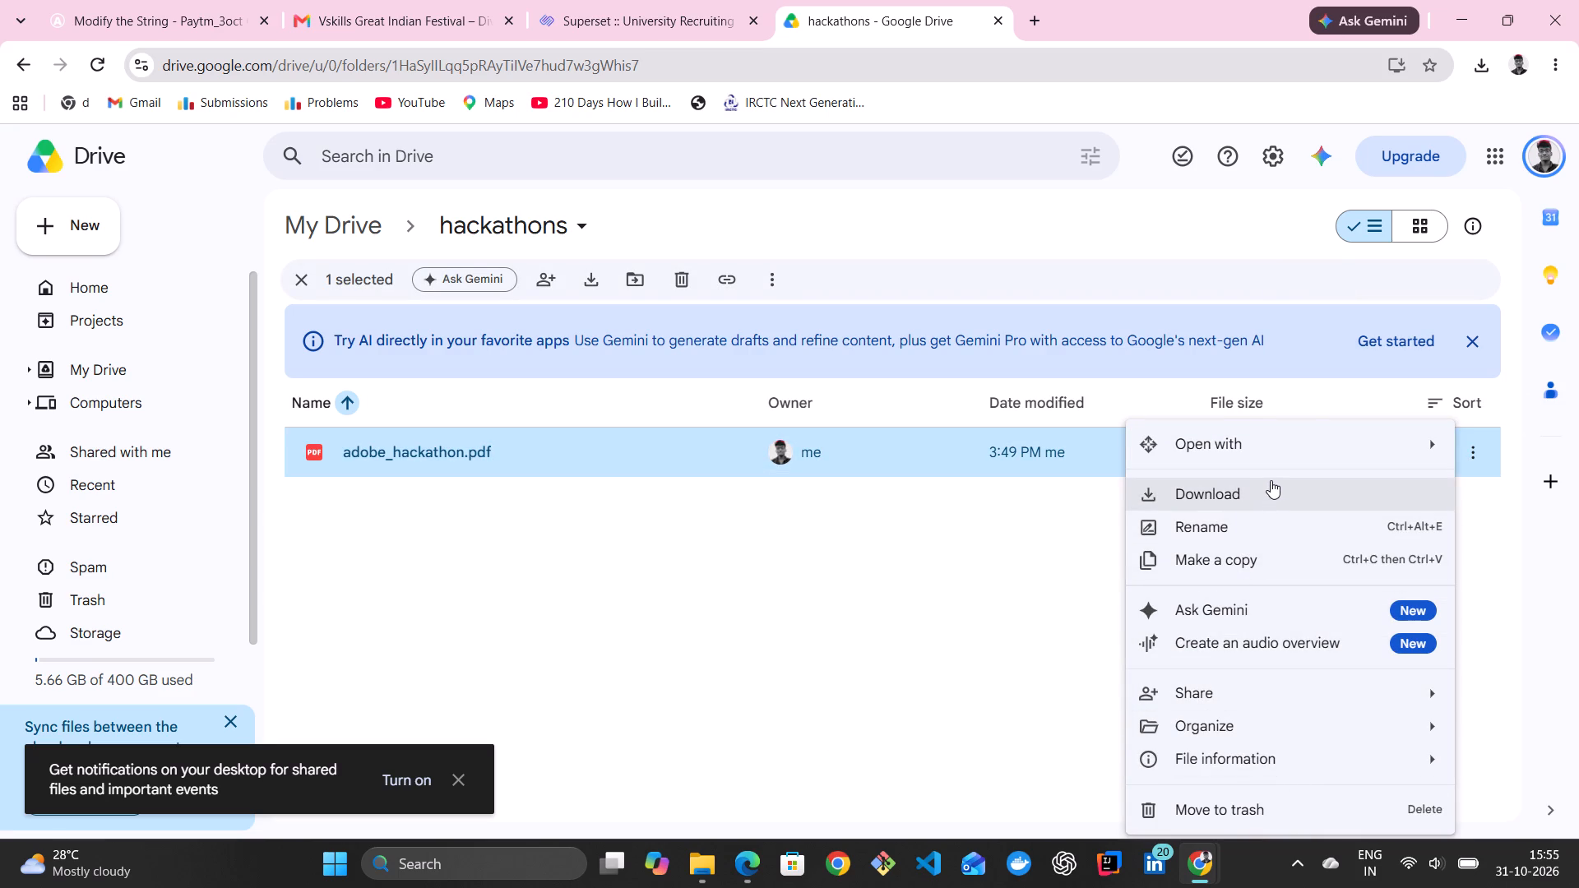
{"action": "left_click", "coordinate": [1294, 692]}
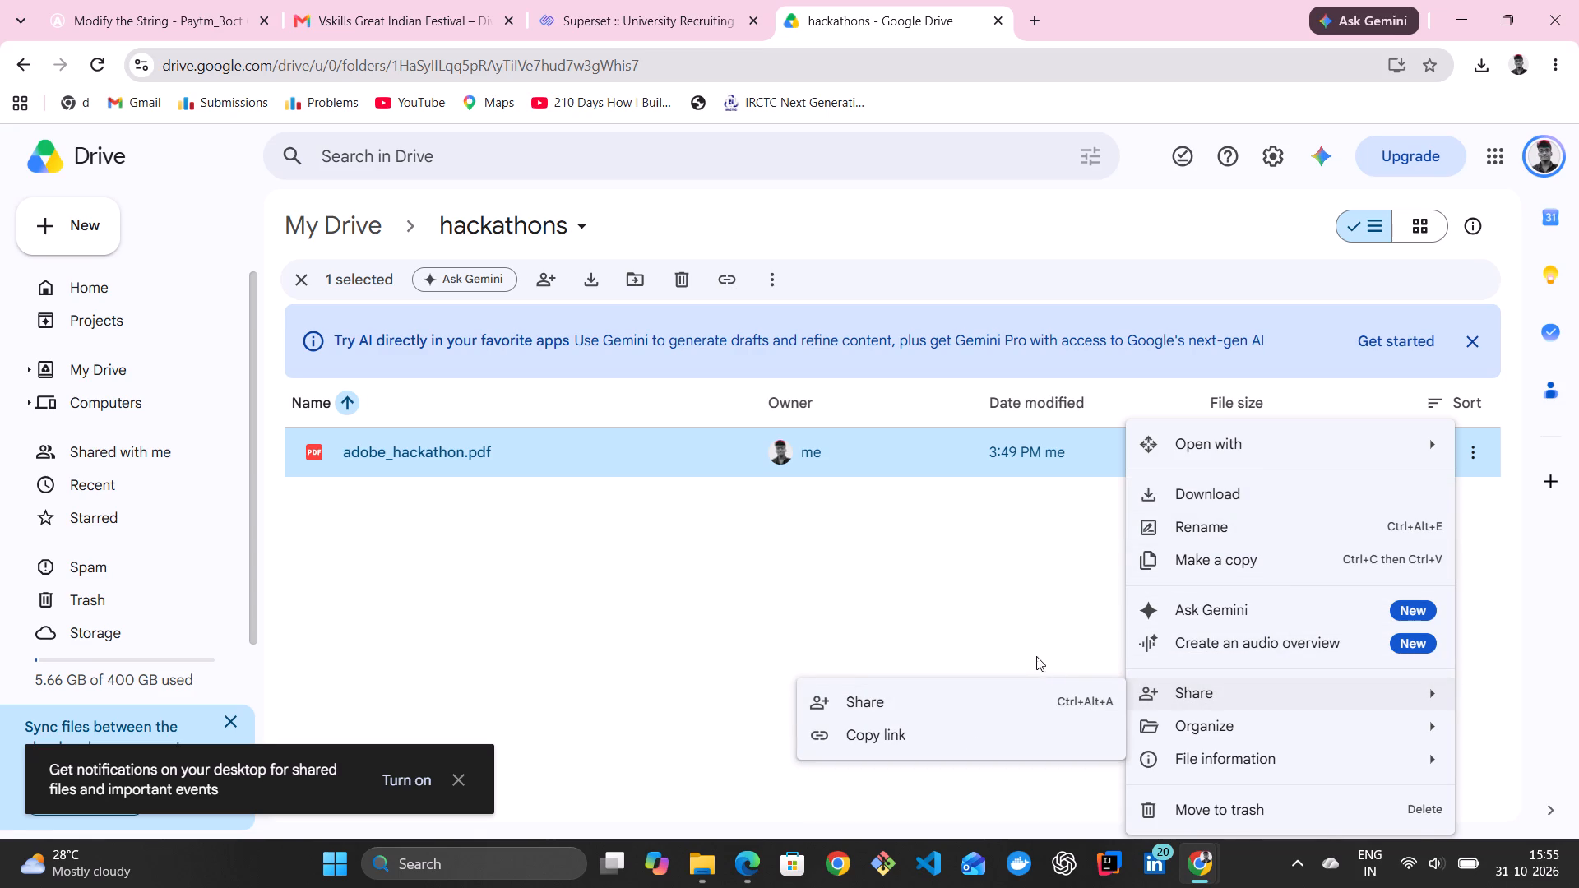
{"action": "left_click", "coordinate": [1035, 649]}
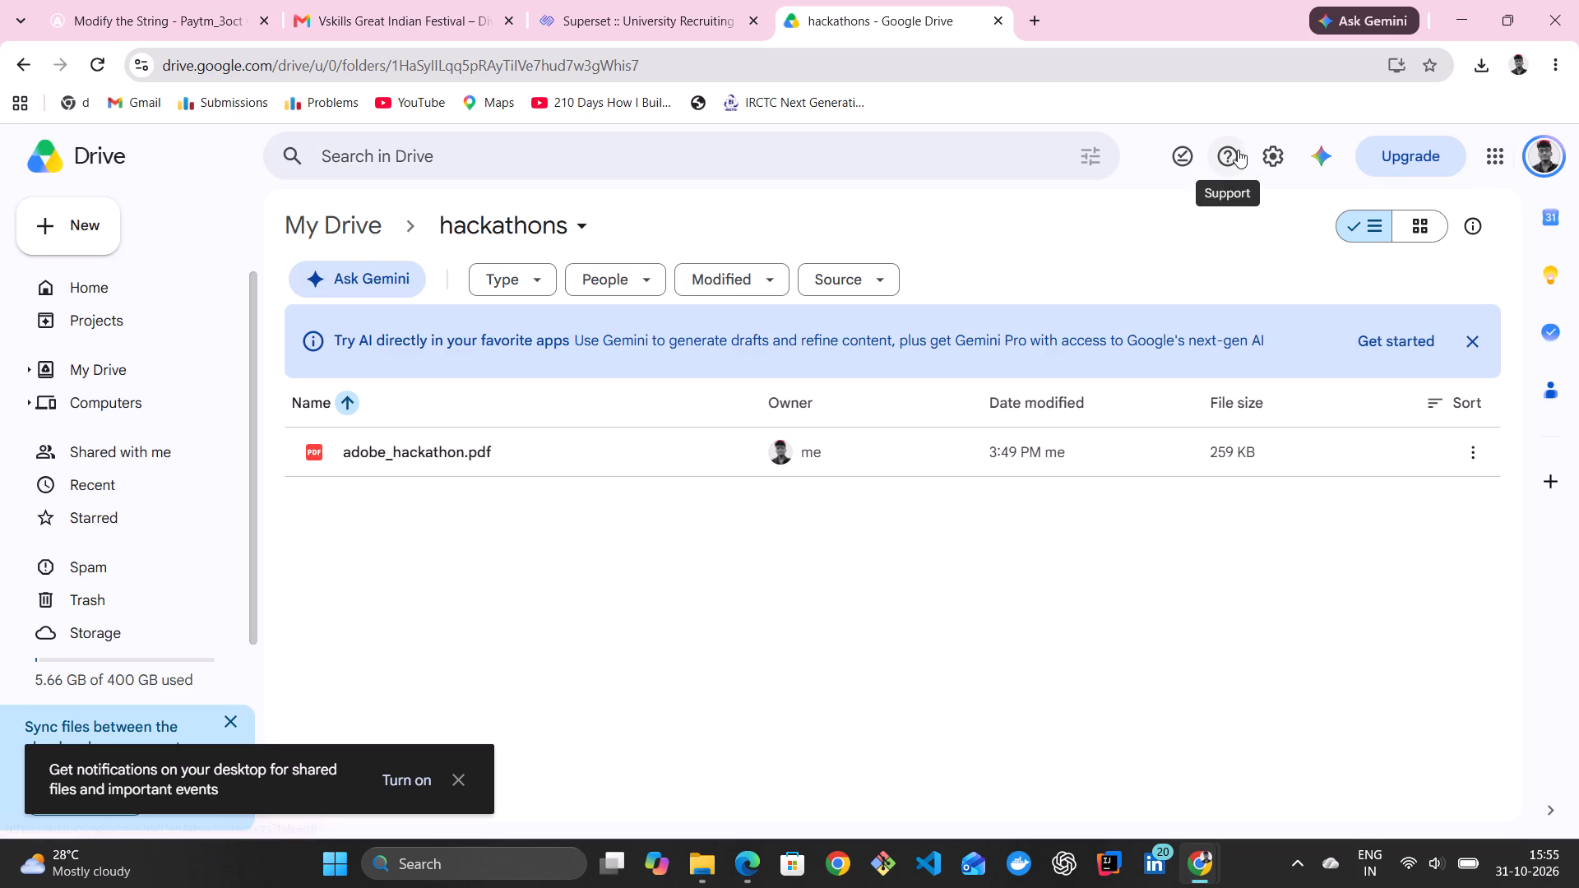
{"action": "left_click", "coordinate": [1264, 155]}
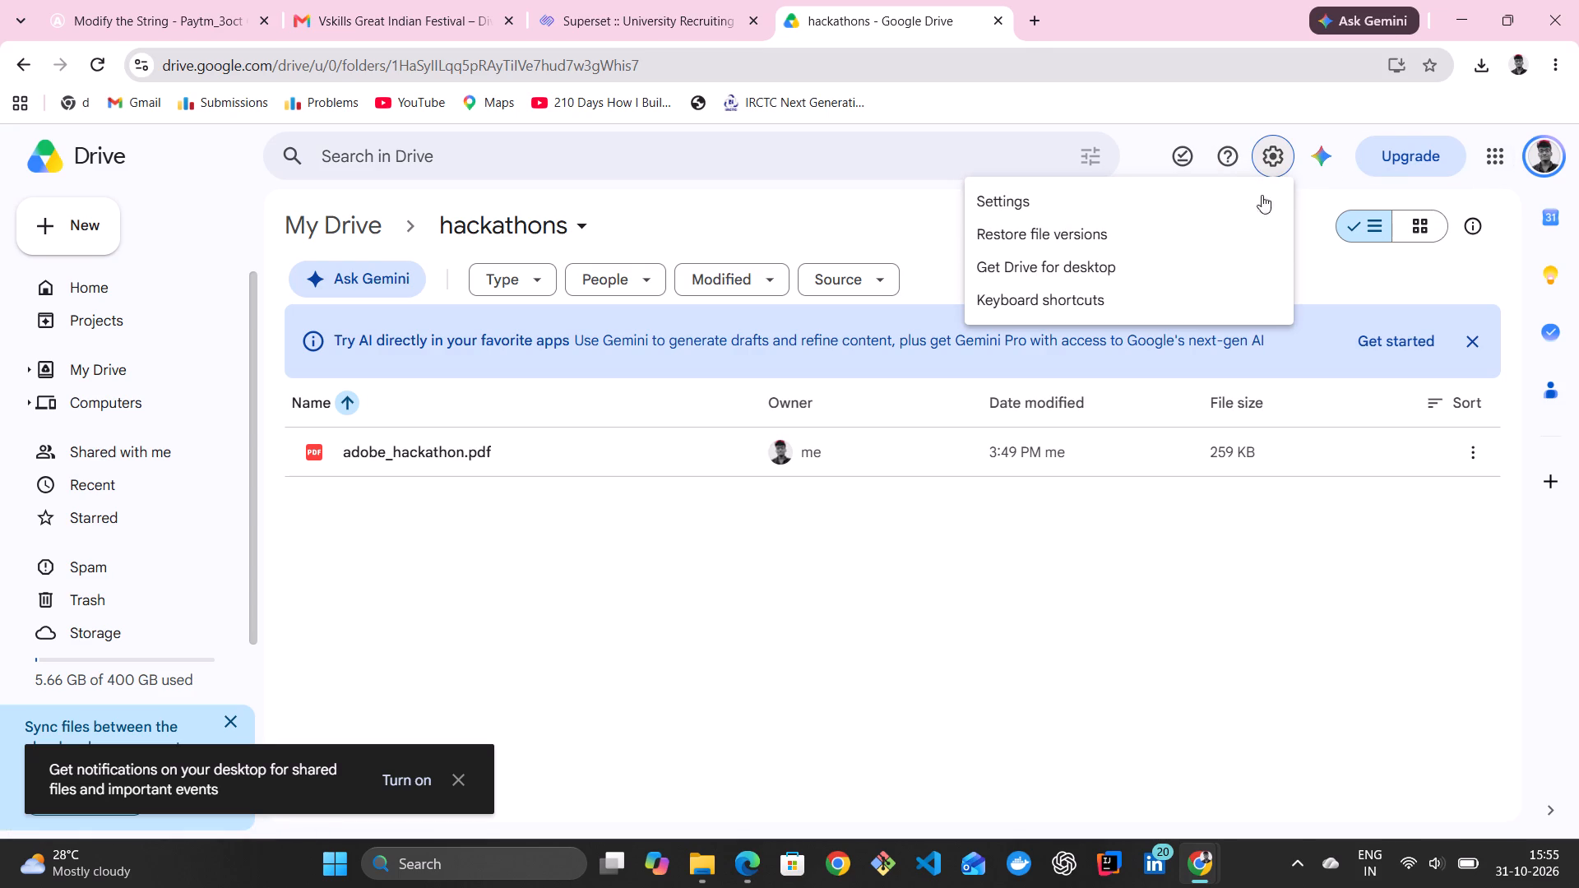
{"action": "left_click", "coordinate": [1142, 588]}
{"action": "left_click", "coordinate": [538, 277]}
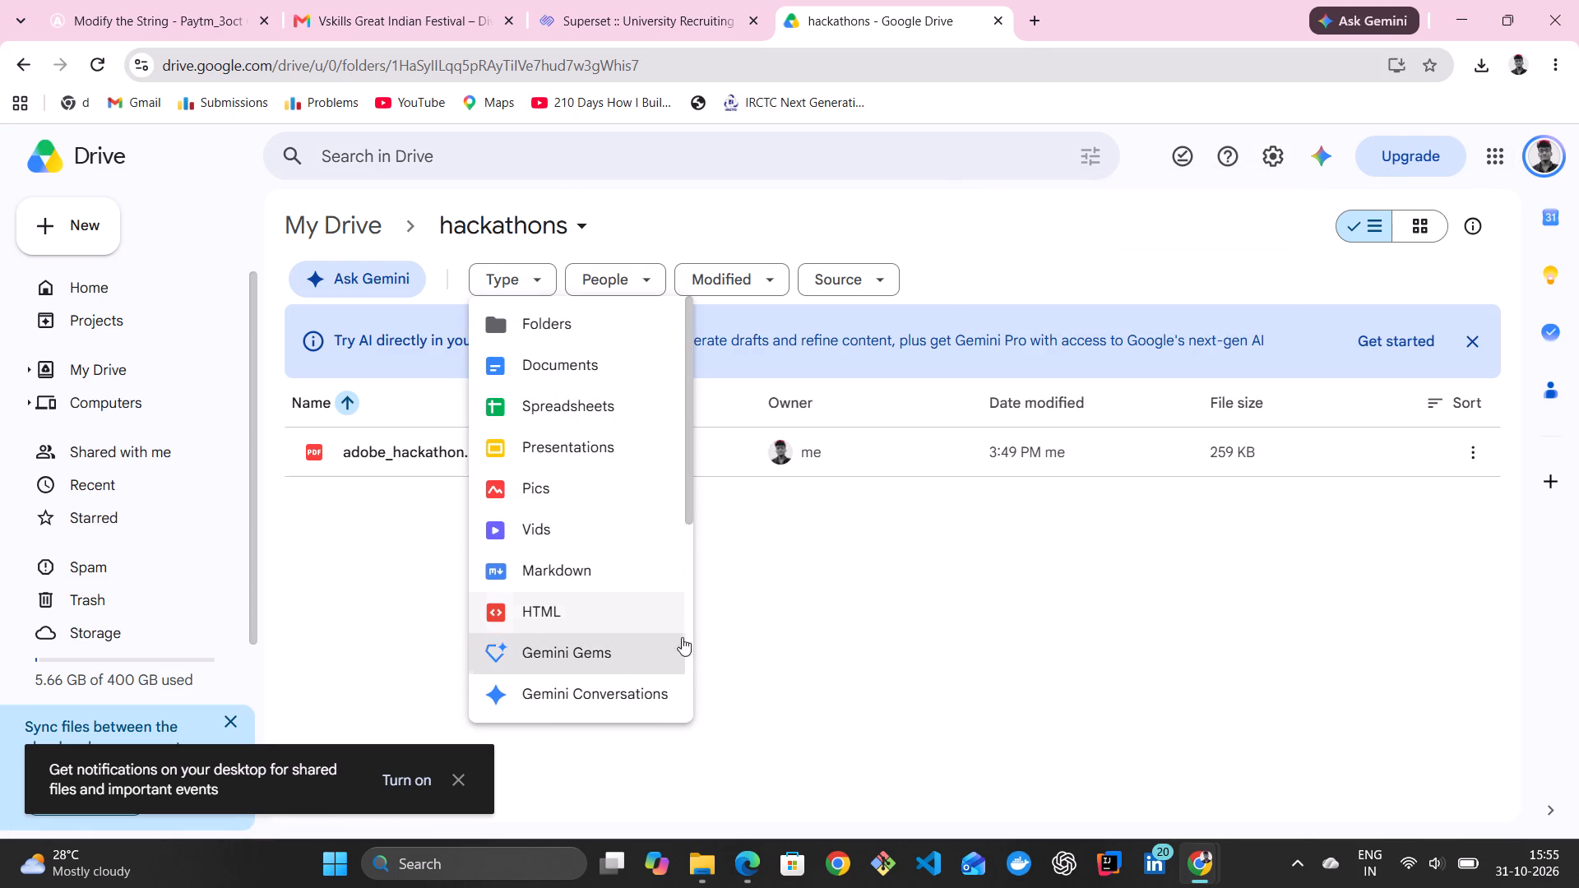
{"action": "left_click", "coordinate": [740, 638]}
Filter the hackathons folder to items that Anyone with the link can open.
{"action": "left_click", "coordinate": [594, 268]}
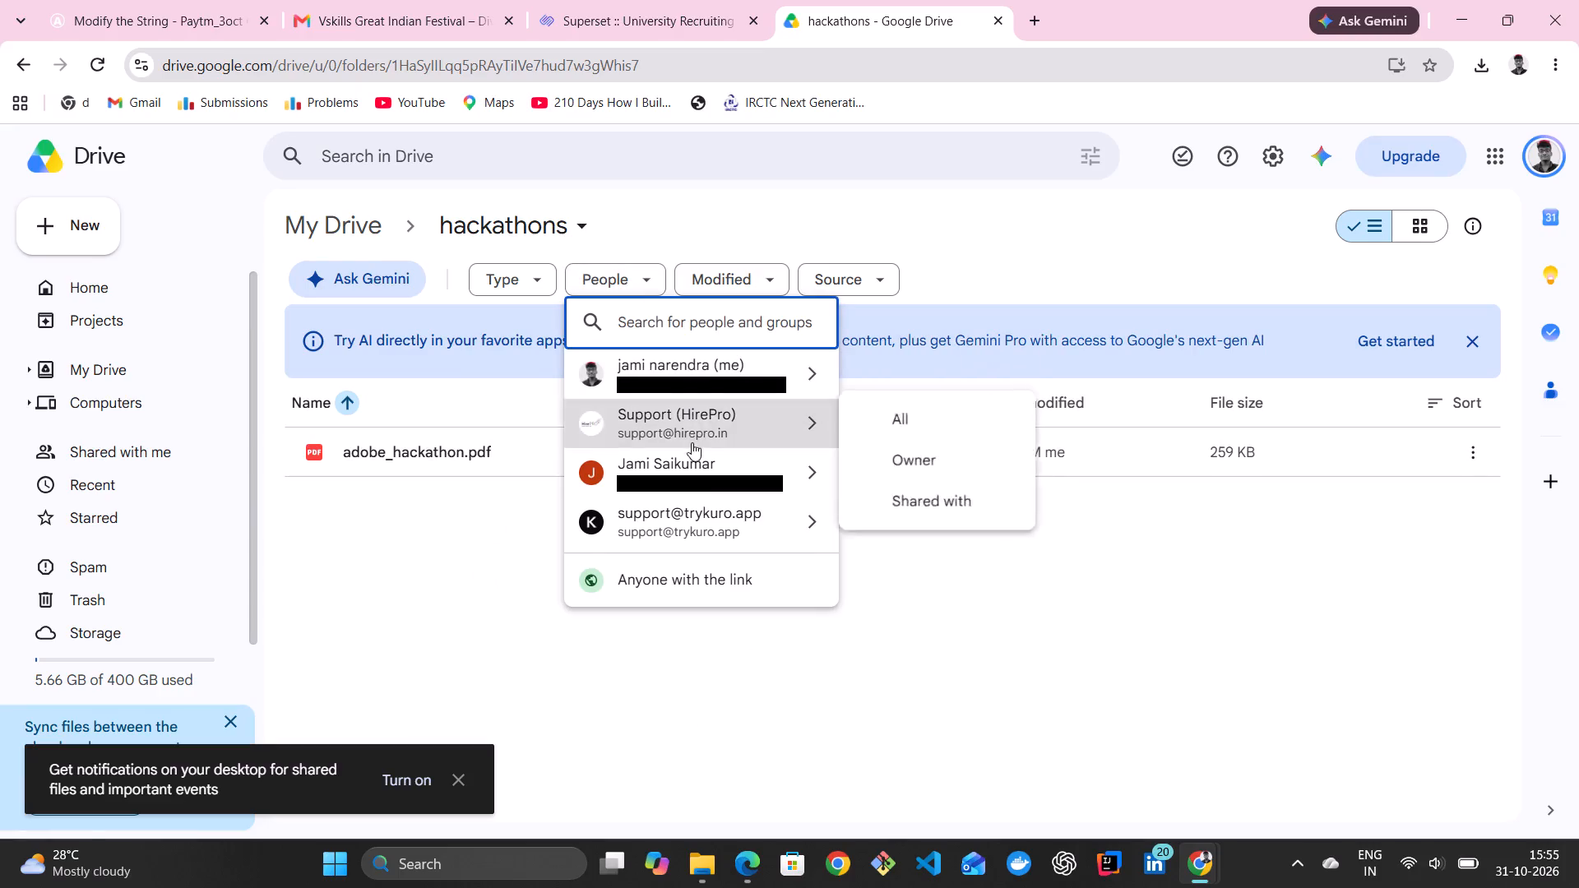
{"action": "left_click", "coordinate": [694, 576]}
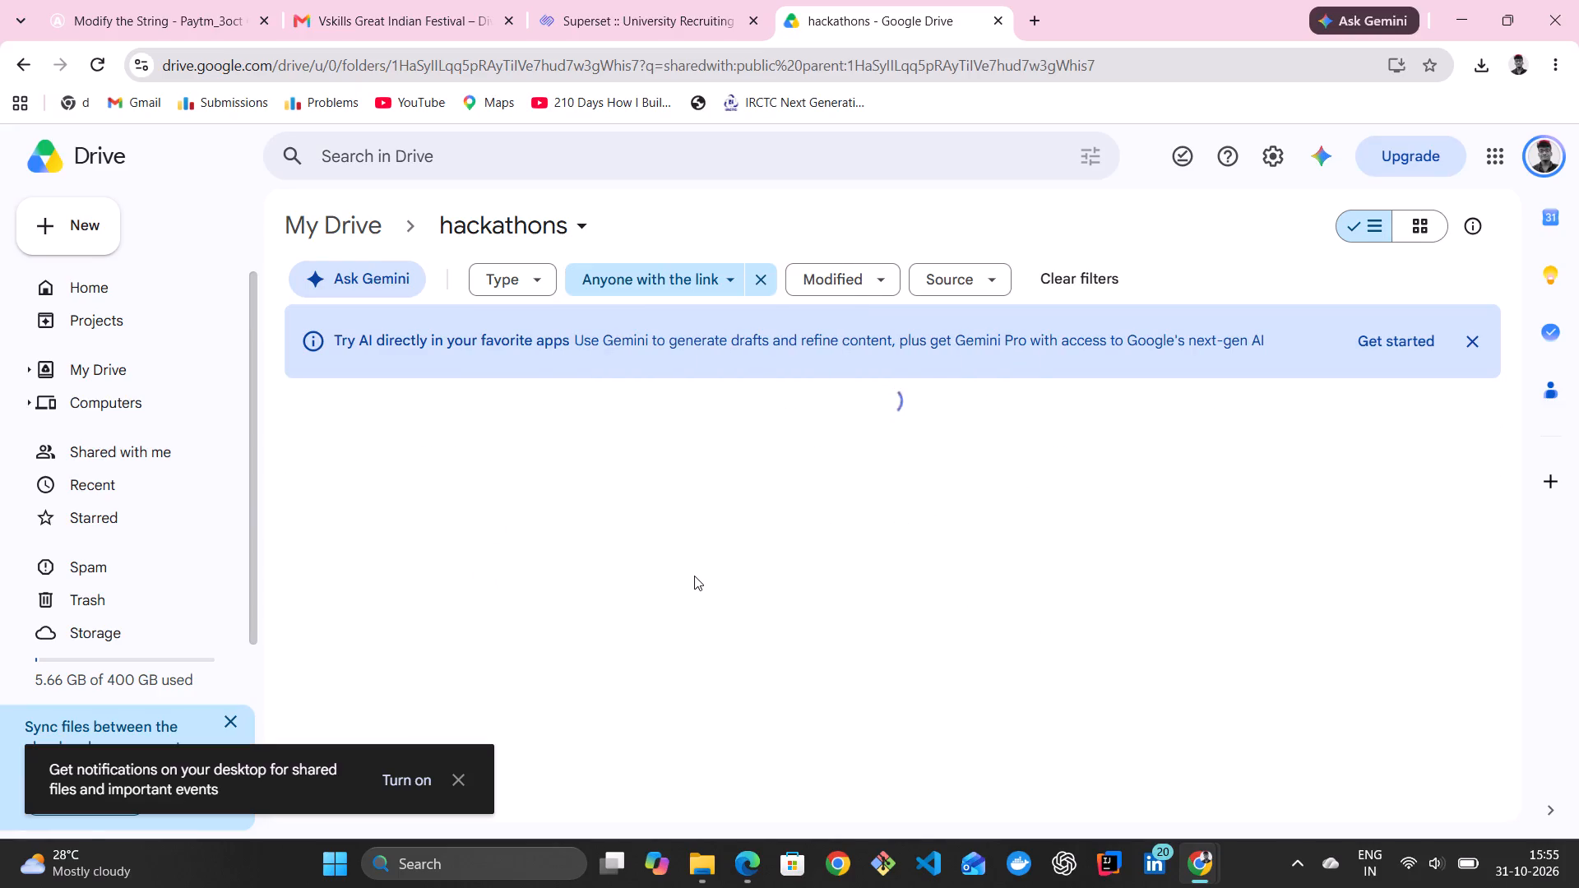
{"action": "scroll", "coordinate": [744, 587], "scroll_direction": "down", "scroll_amount": 1}
{"action": "scroll", "coordinate": [744, 587], "scroll_direction": "up", "scroll_amount": 2}
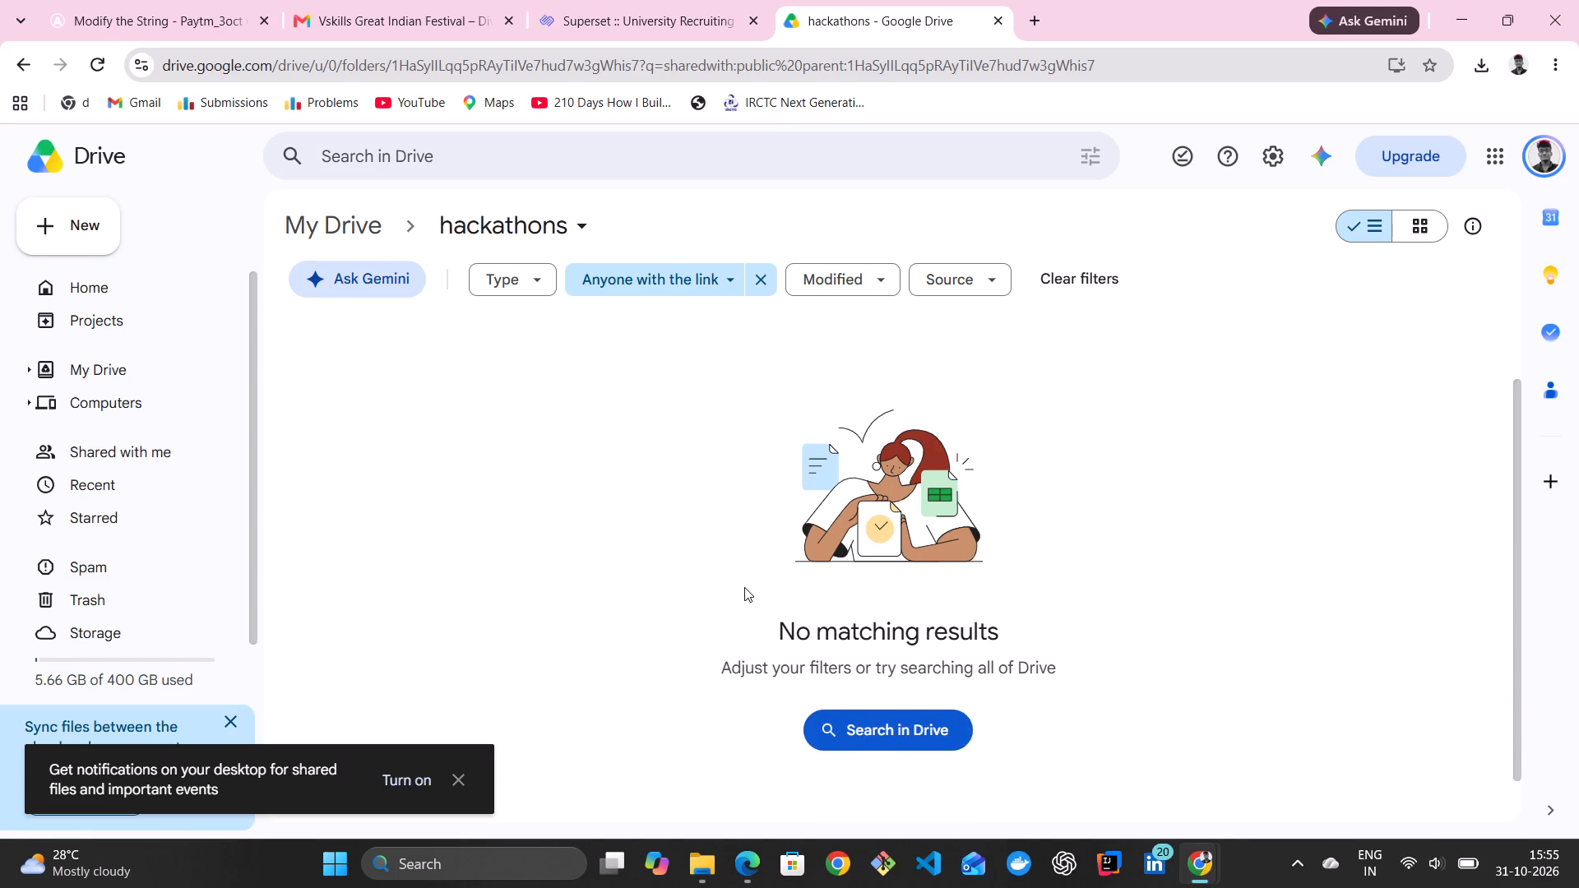
Return to Drive's home page and change the hackathons folder's general access to Anyone with the link.
{"action": "left_click", "coordinate": [14, 63]}
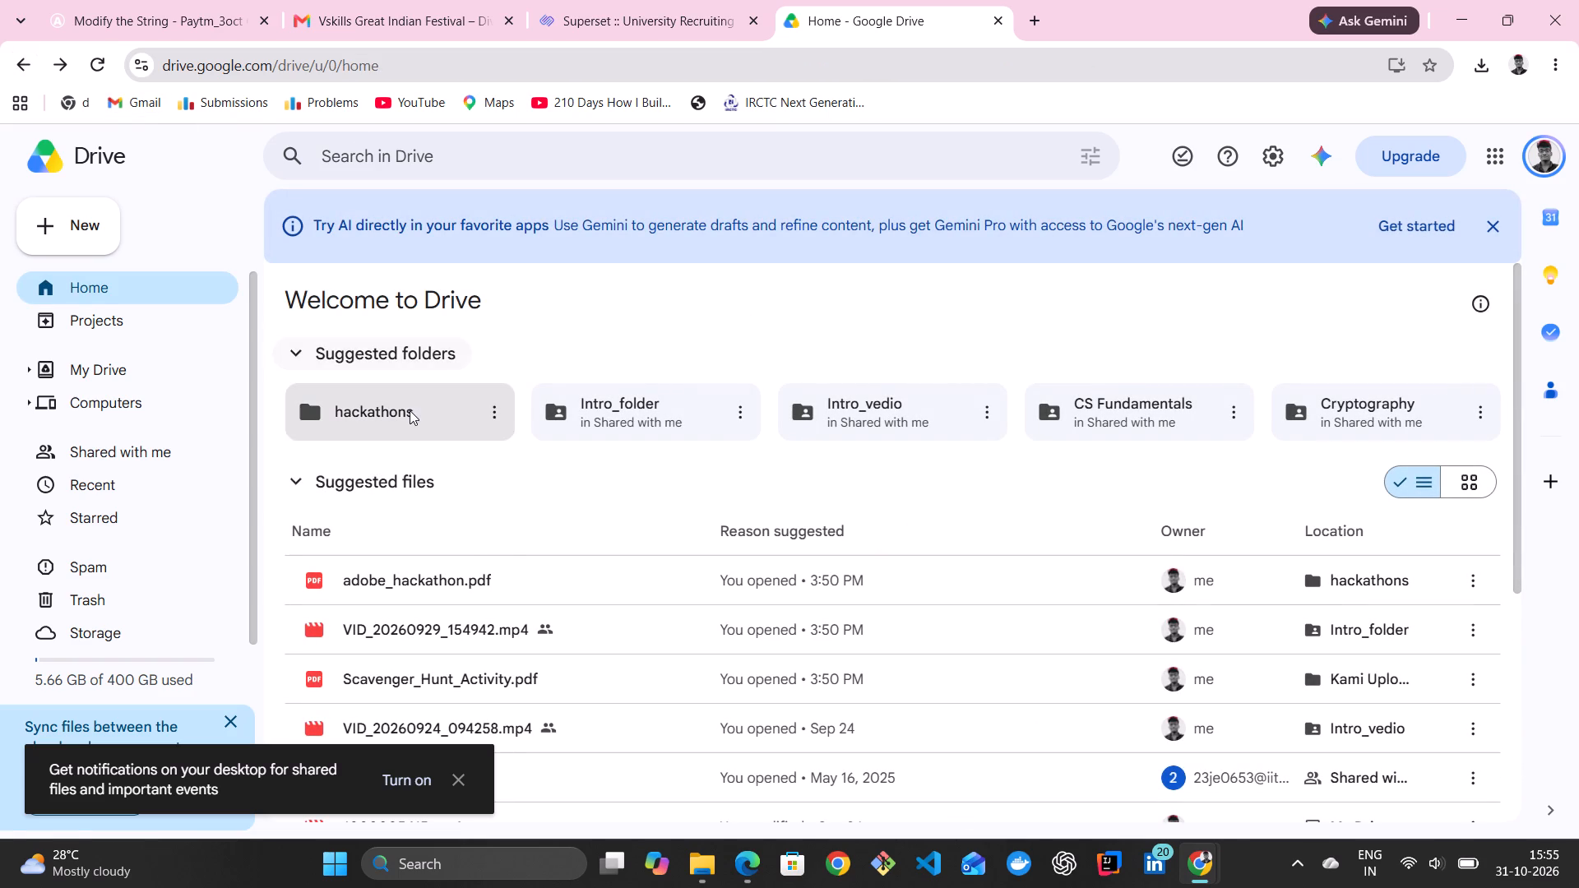
{"action": "double_click", "coordinate": [410, 410]}
{"action": "left_click", "coordinate": [18, 63]}
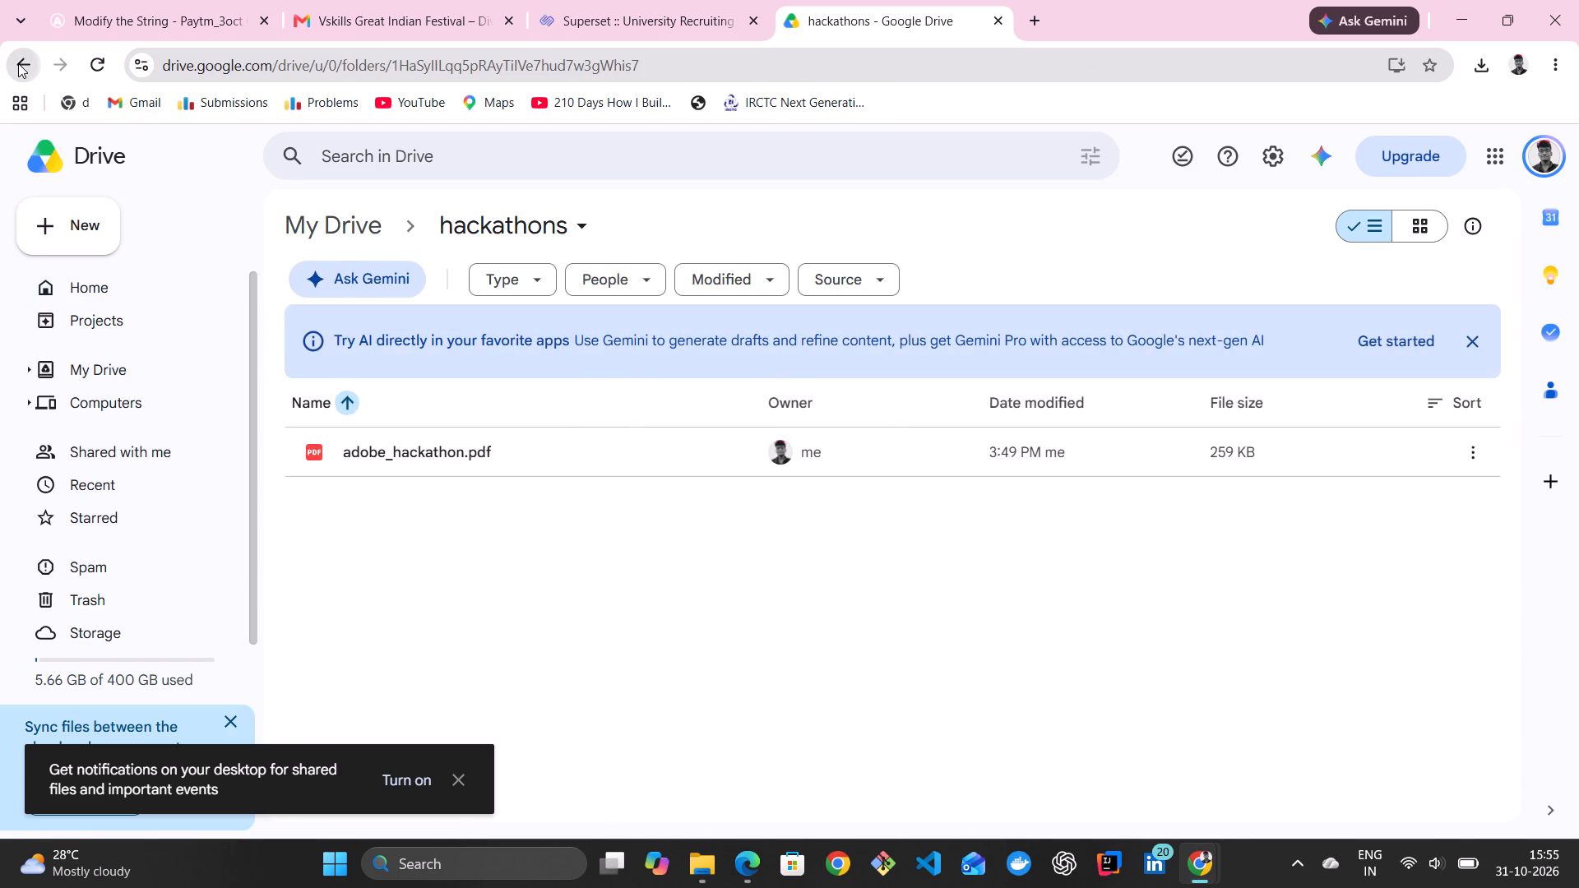
{"action": "left_click", "coordinate": [496, 408]}
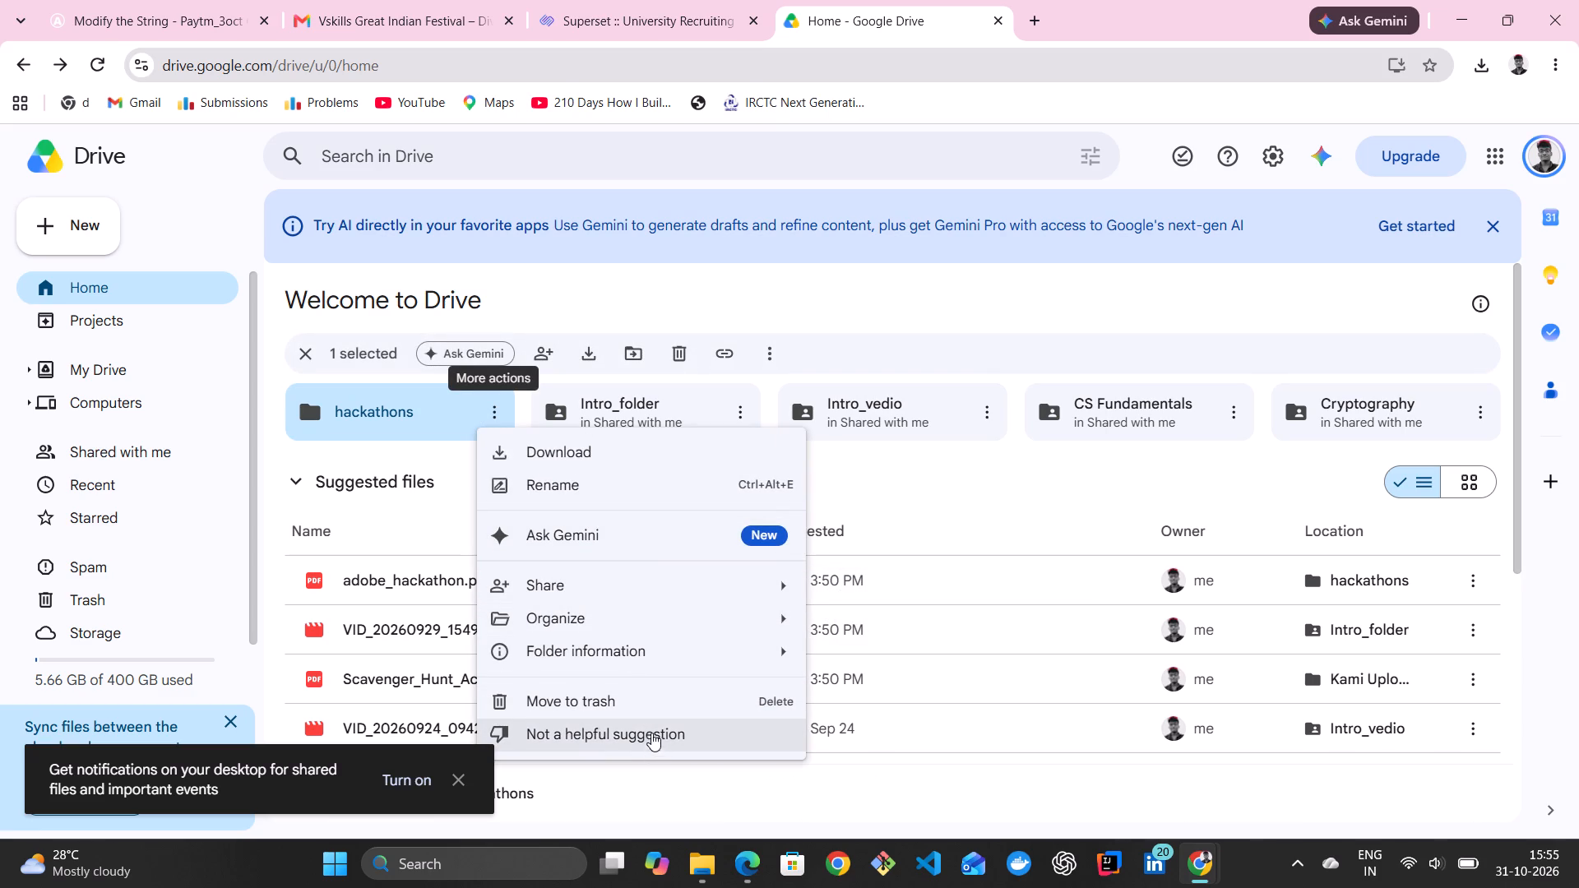
{"action": "left_click", "coordinate": [697, 583]}
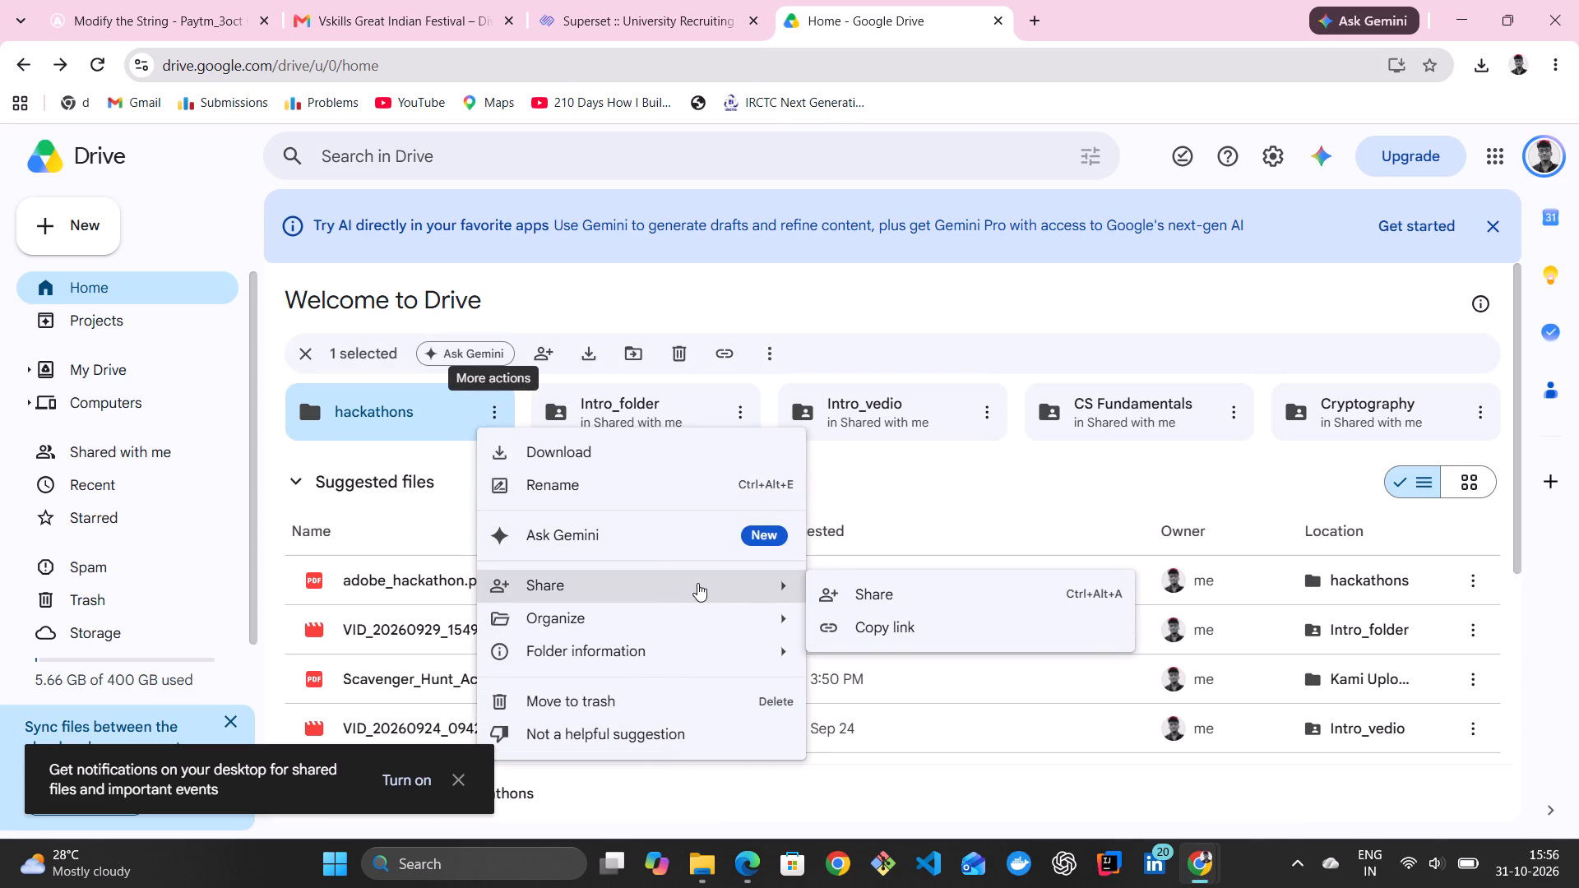
{"action": "left_click", "coordinate": [908, 595]}
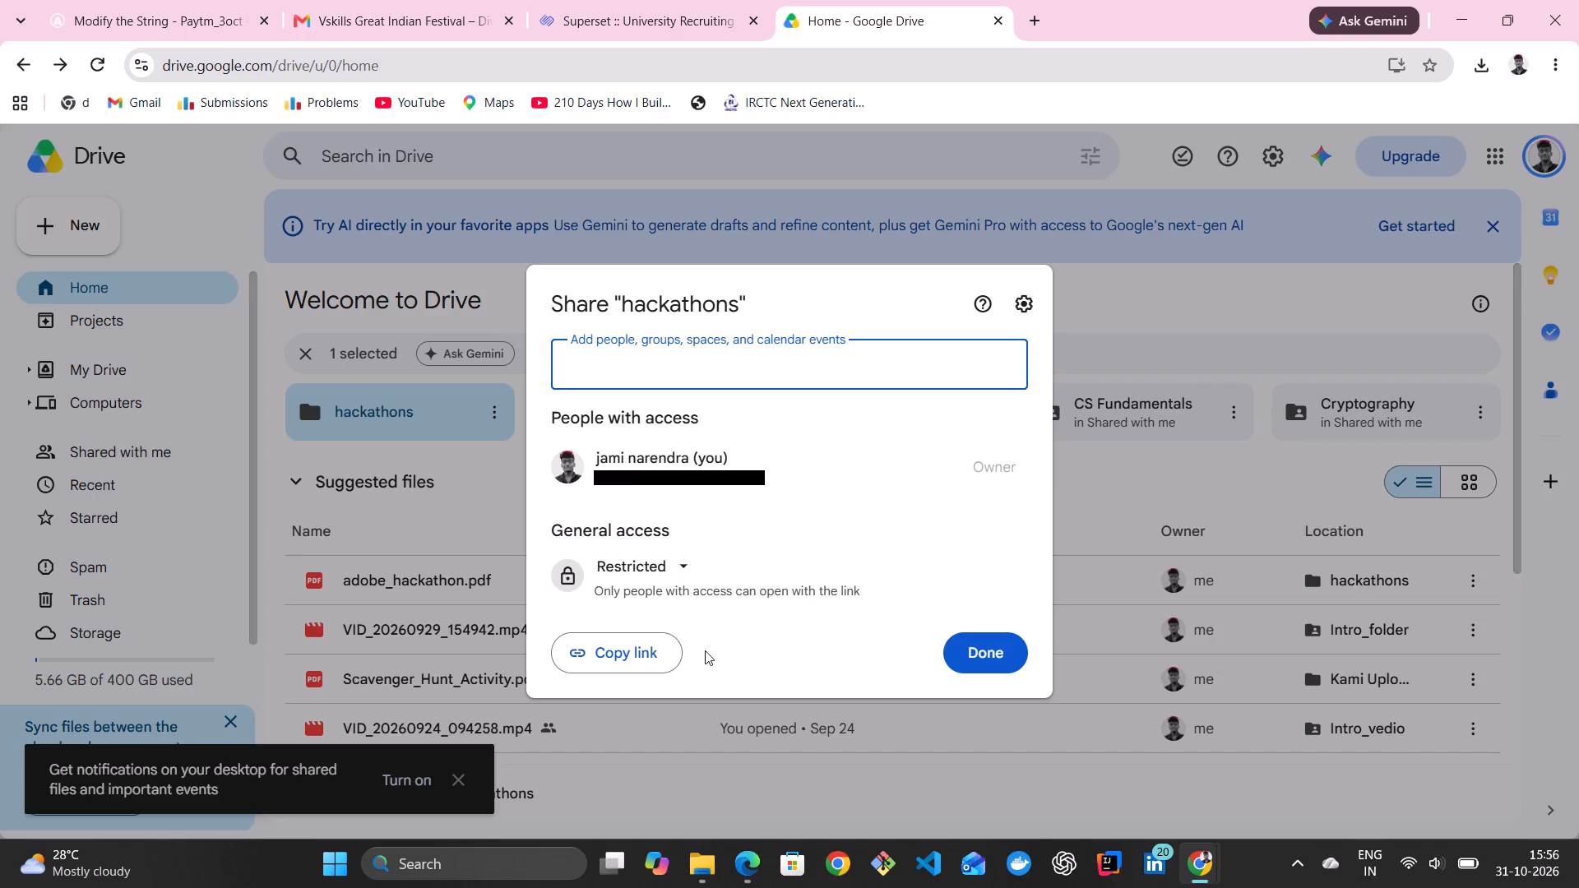
{"action": "left_click", "coordinate": [687, 577]}
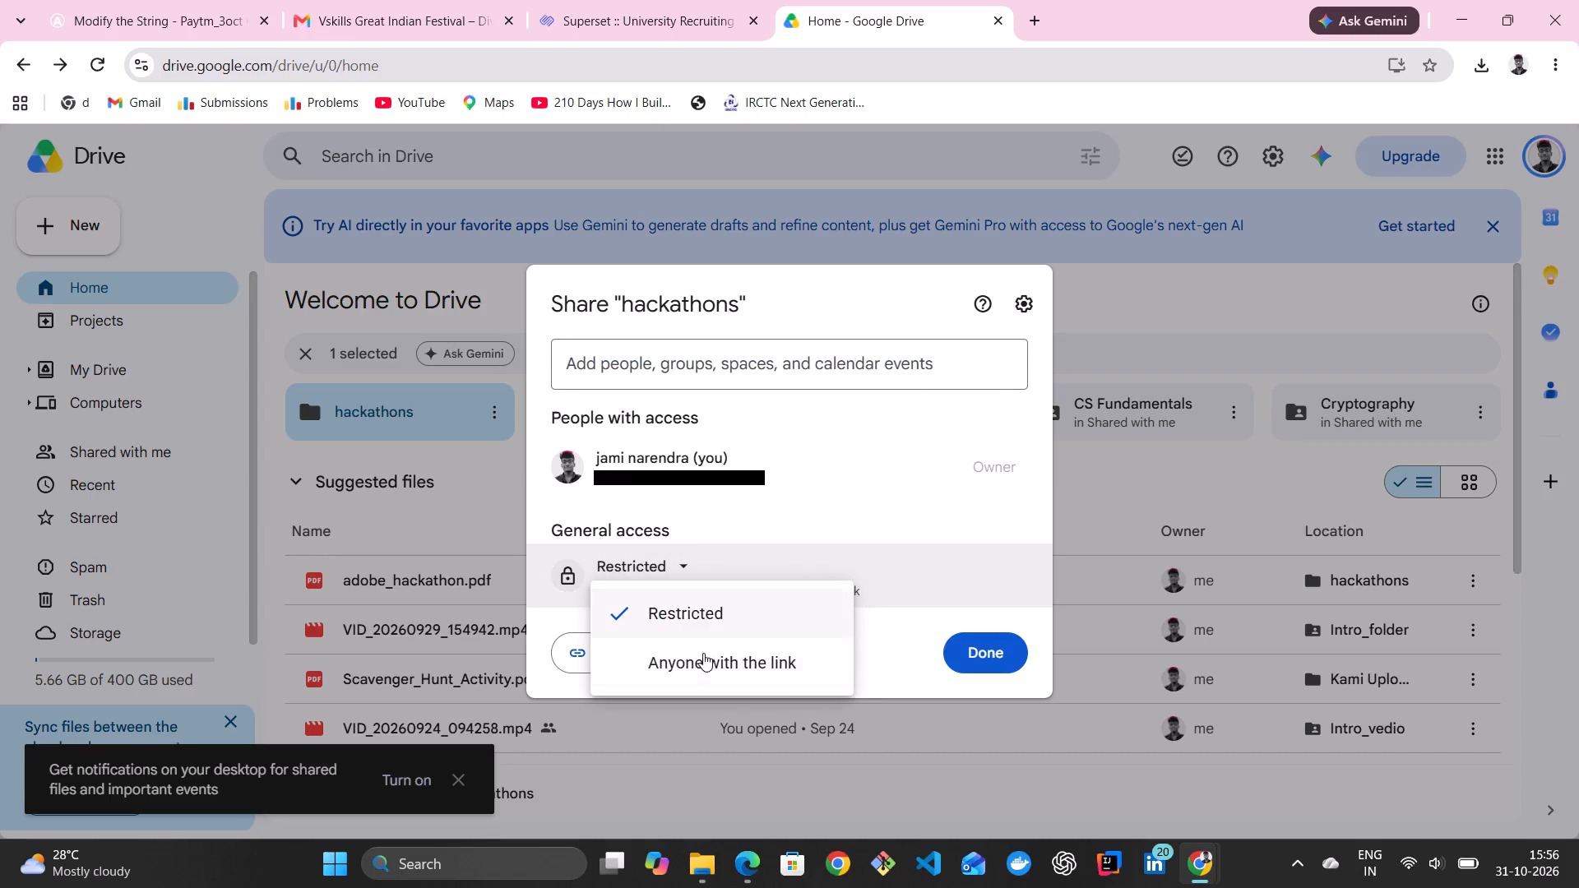
{"action": "left_click", "coordinate": [703, 653]}
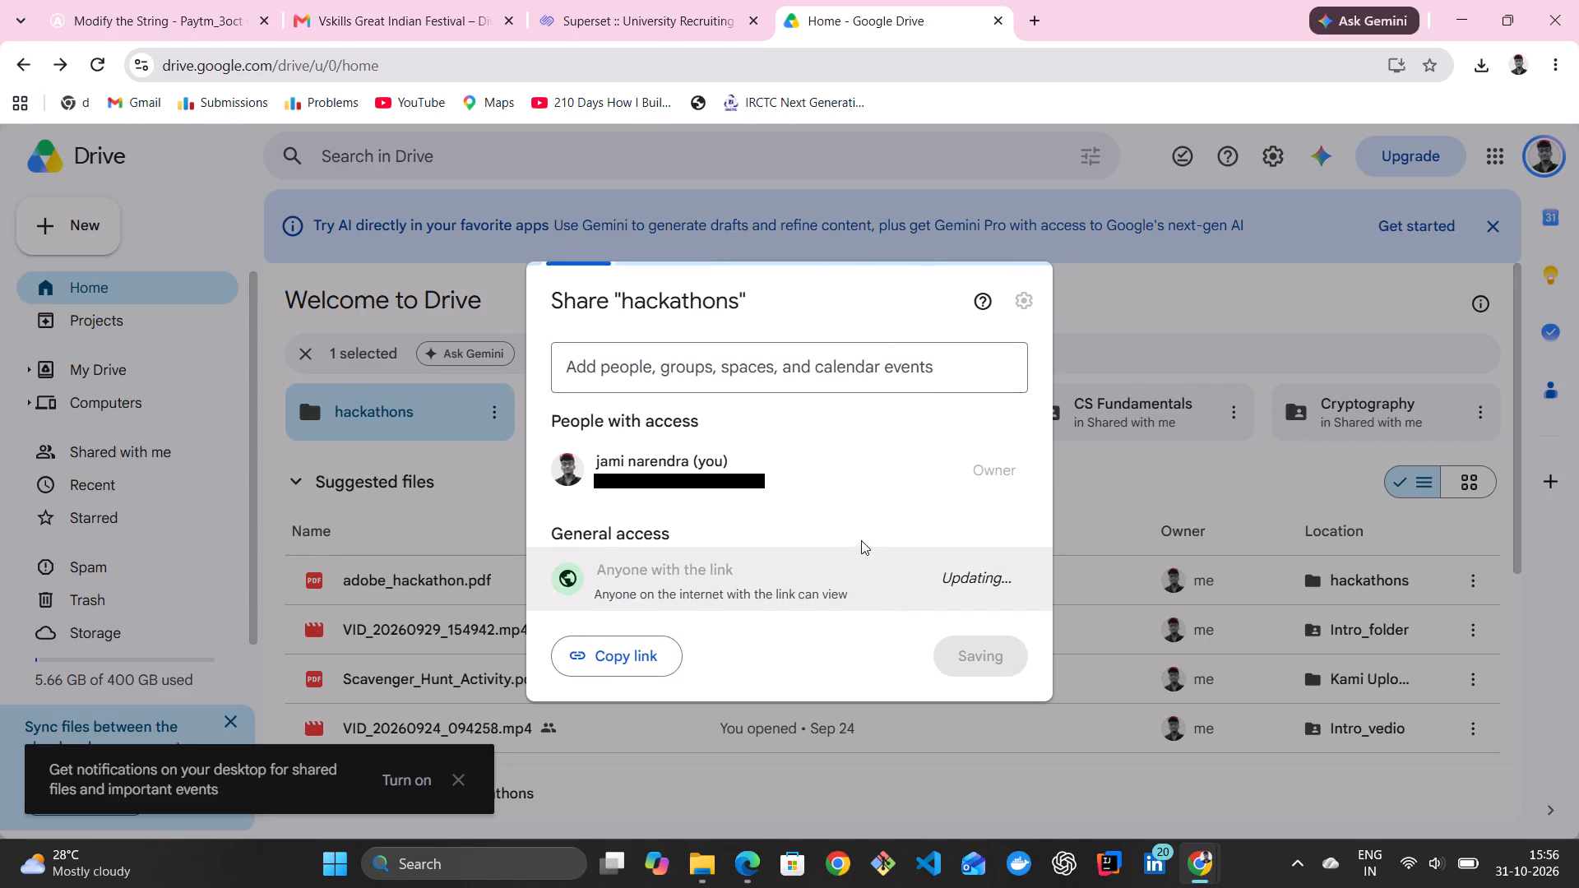
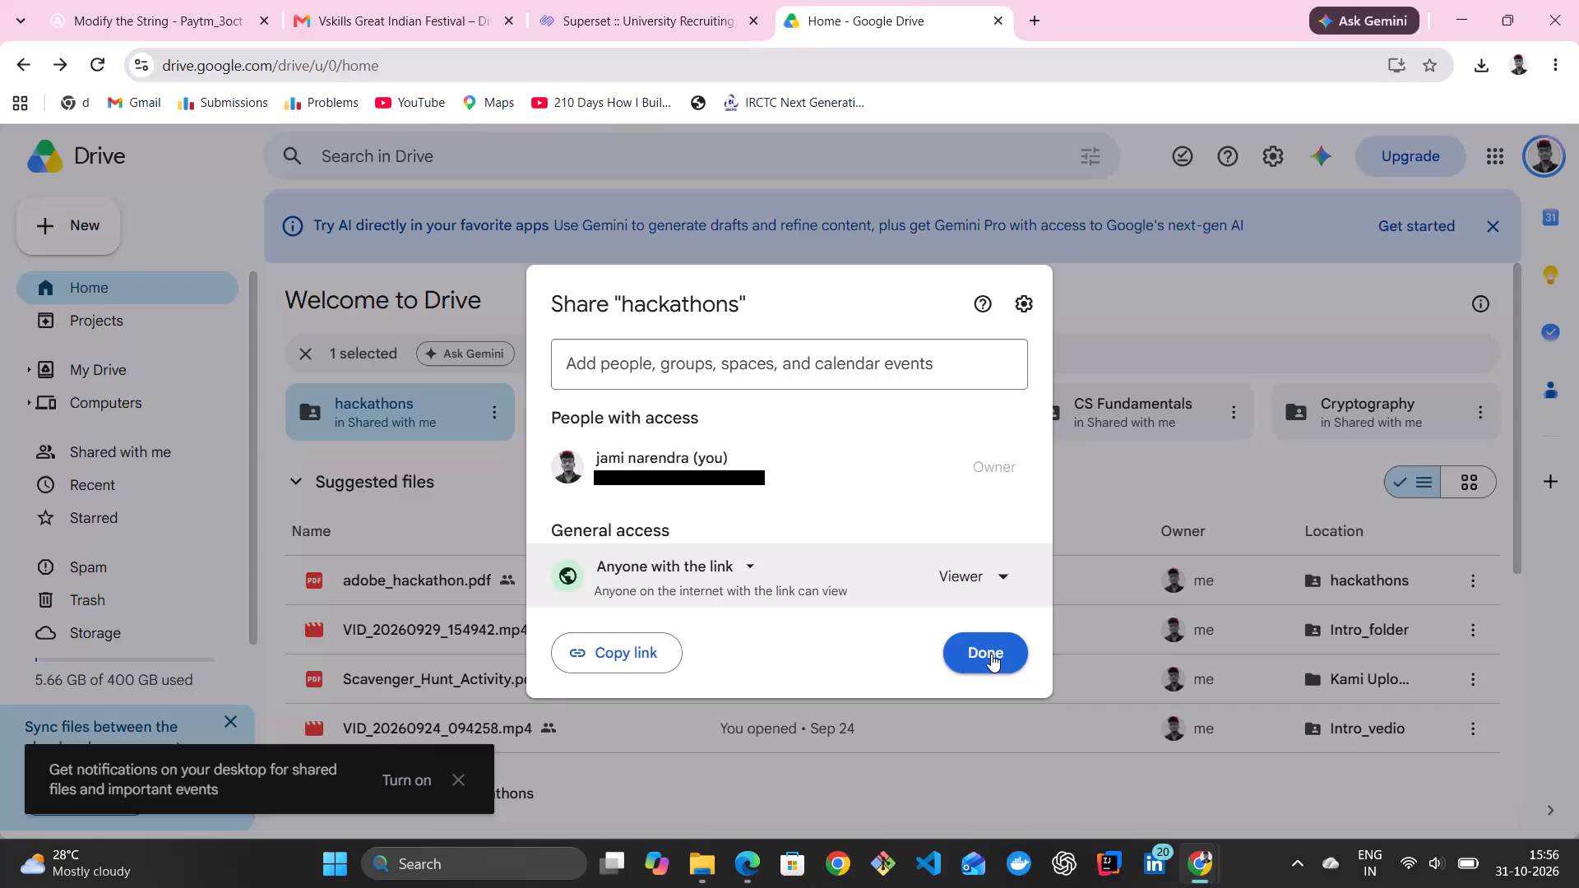
Close the hackathons folder's sharing settings and reopen them to check its general access.
{"action": "double_click", "coordinate": [991, 654]}
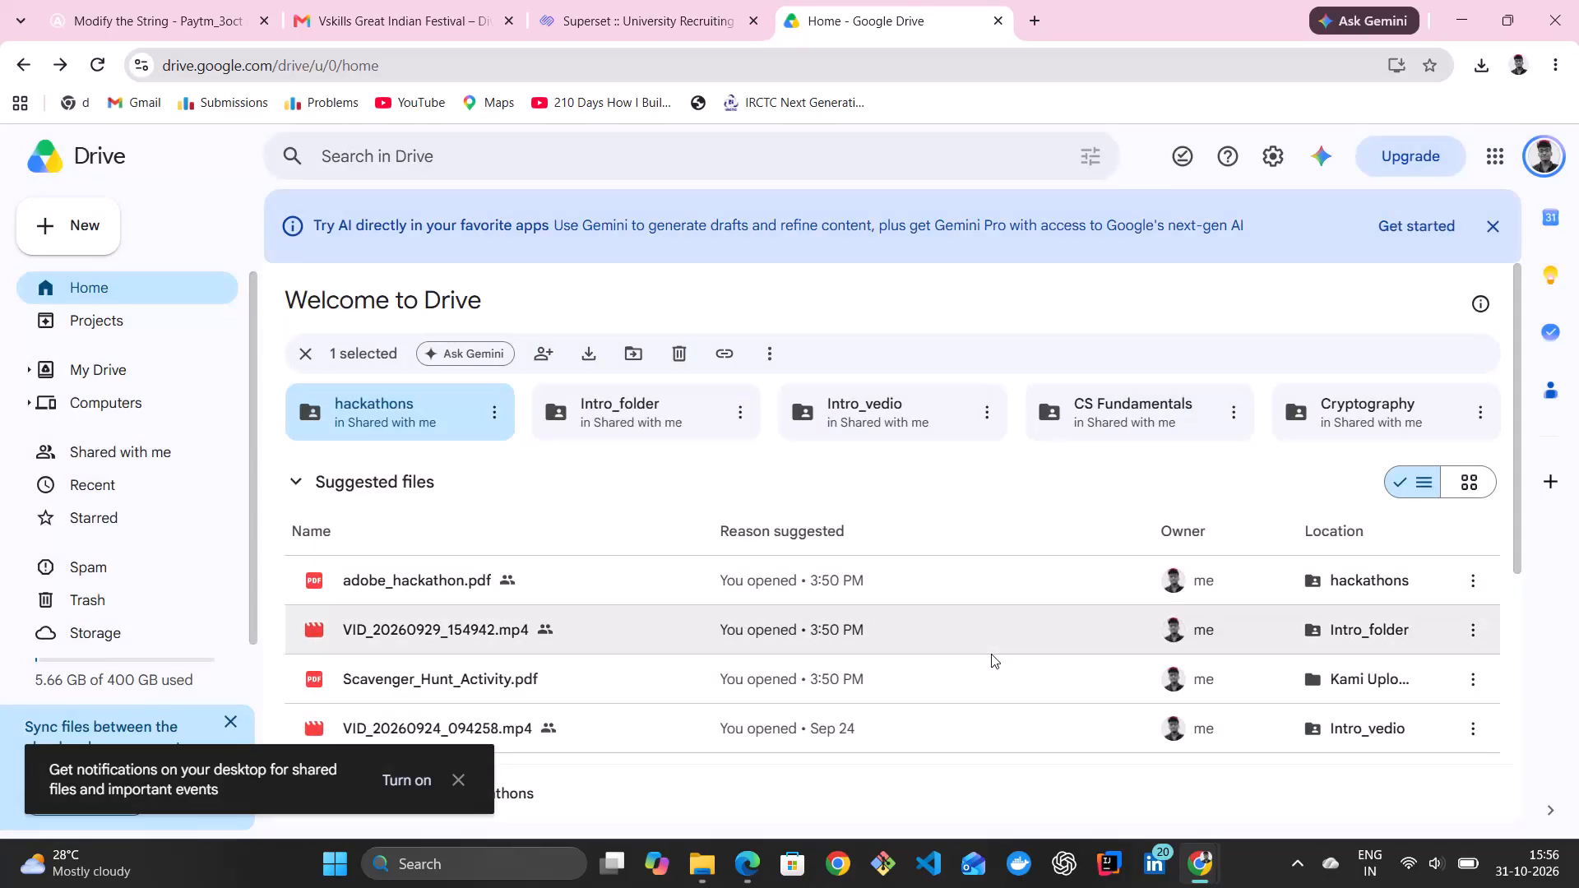
{"action": "left_click", "coordinate": [495, 408]}
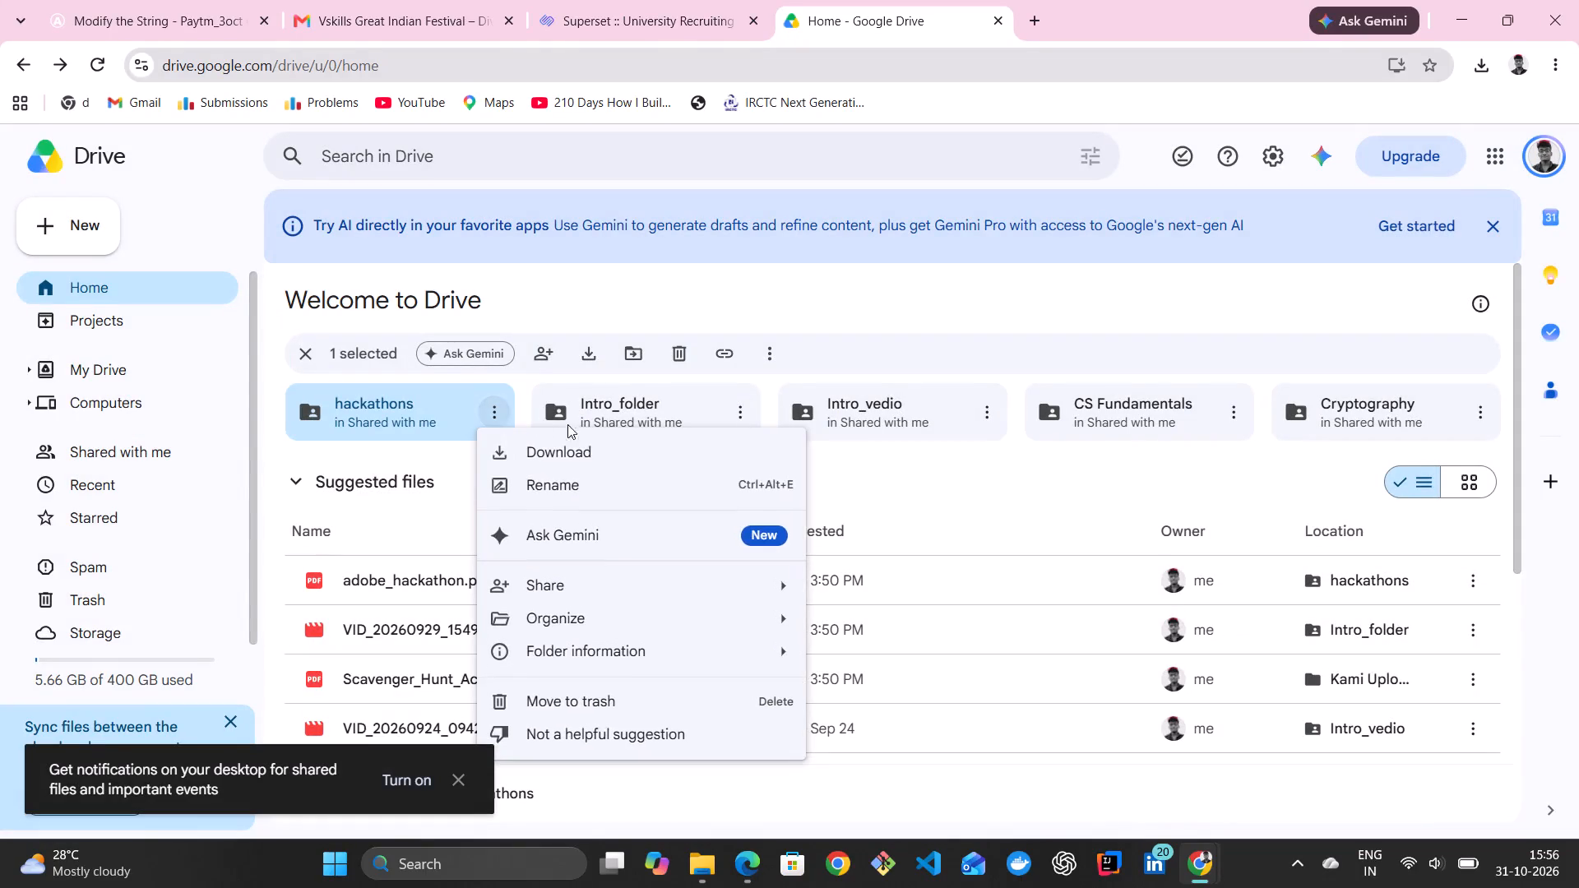
{"action": "left_click", "coordinate": [592, 597]}
{"action": "left_click", "coordinate": [899, 594]}
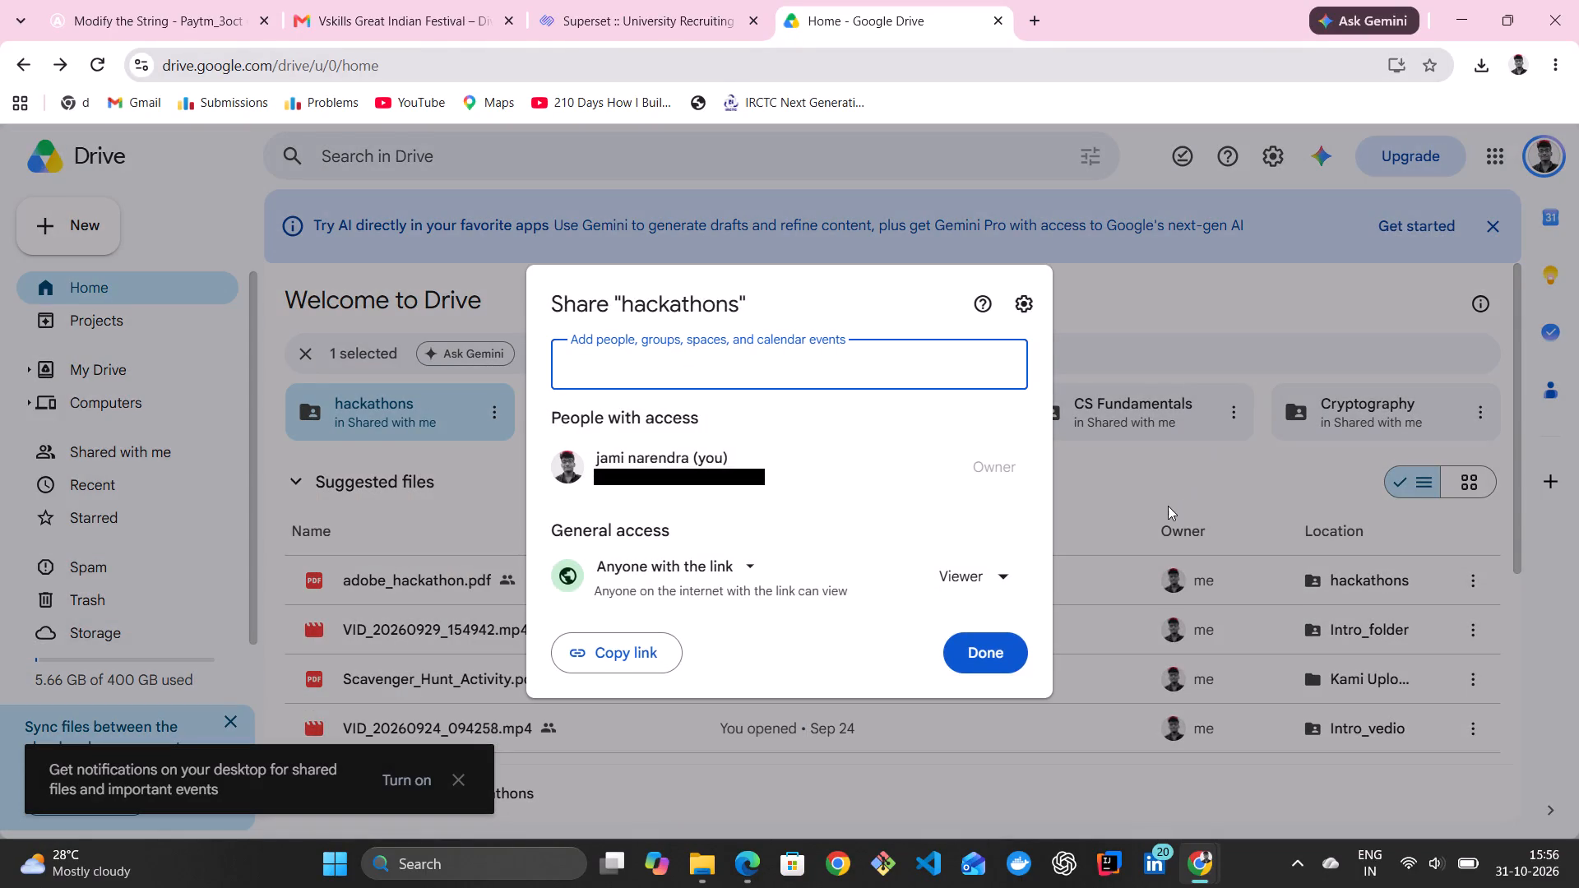
{"action": "left_click", "coordinate": [1168, 506]}
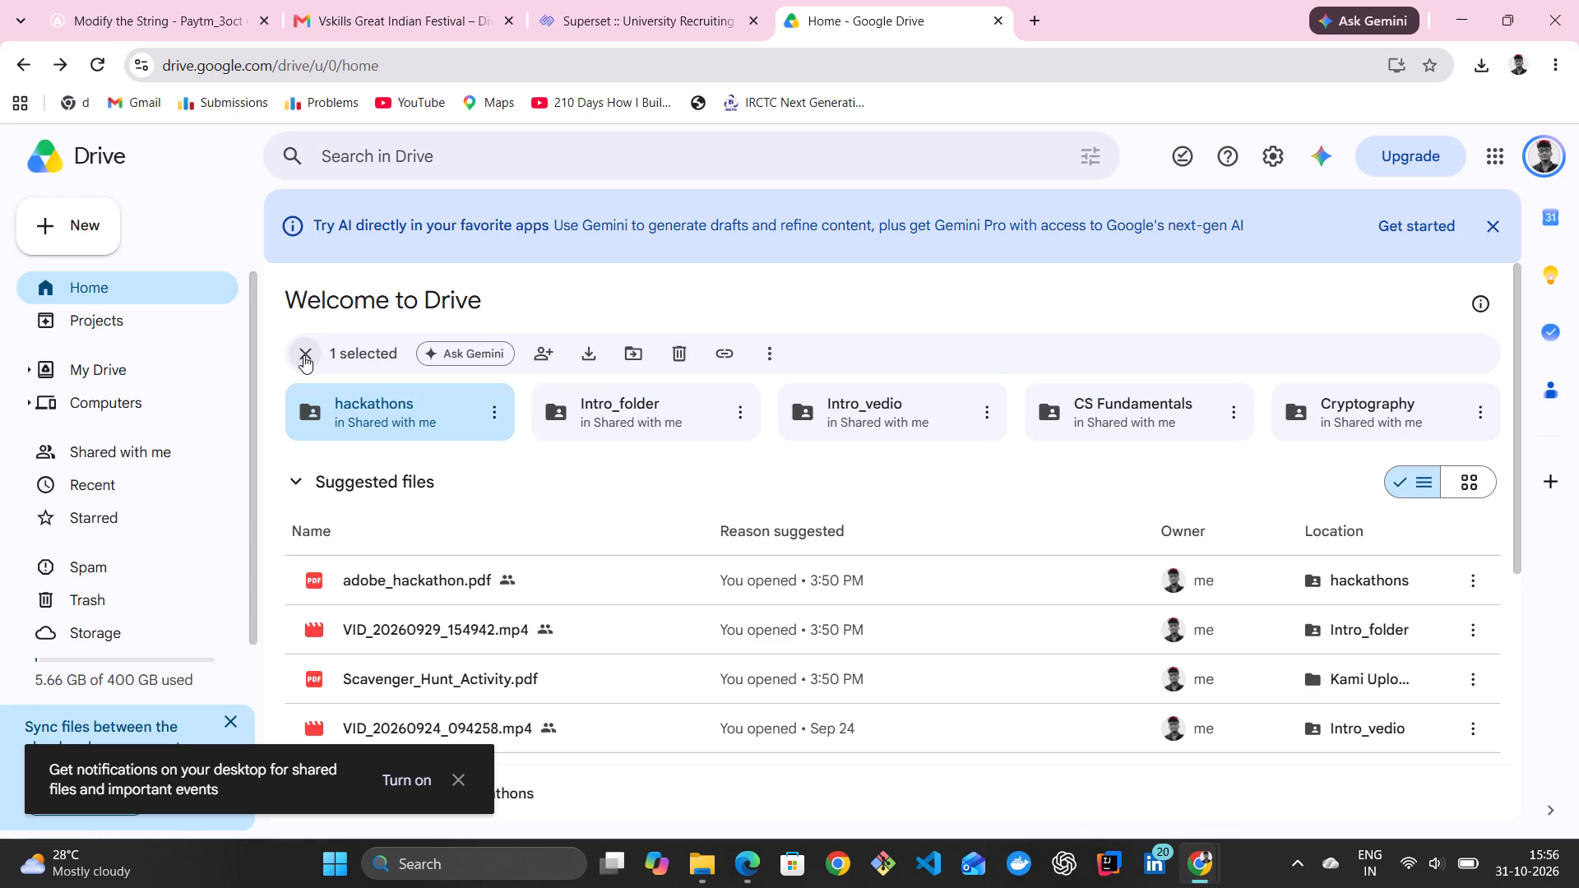
Close the Drive tab, switch to the Overleaf resume in Edge, and test the Certificate link in the PDF.
{"action": "left_click", "coordinate": [989, 17]}
{"action": "left_click", "coordinate": [992, 20]}
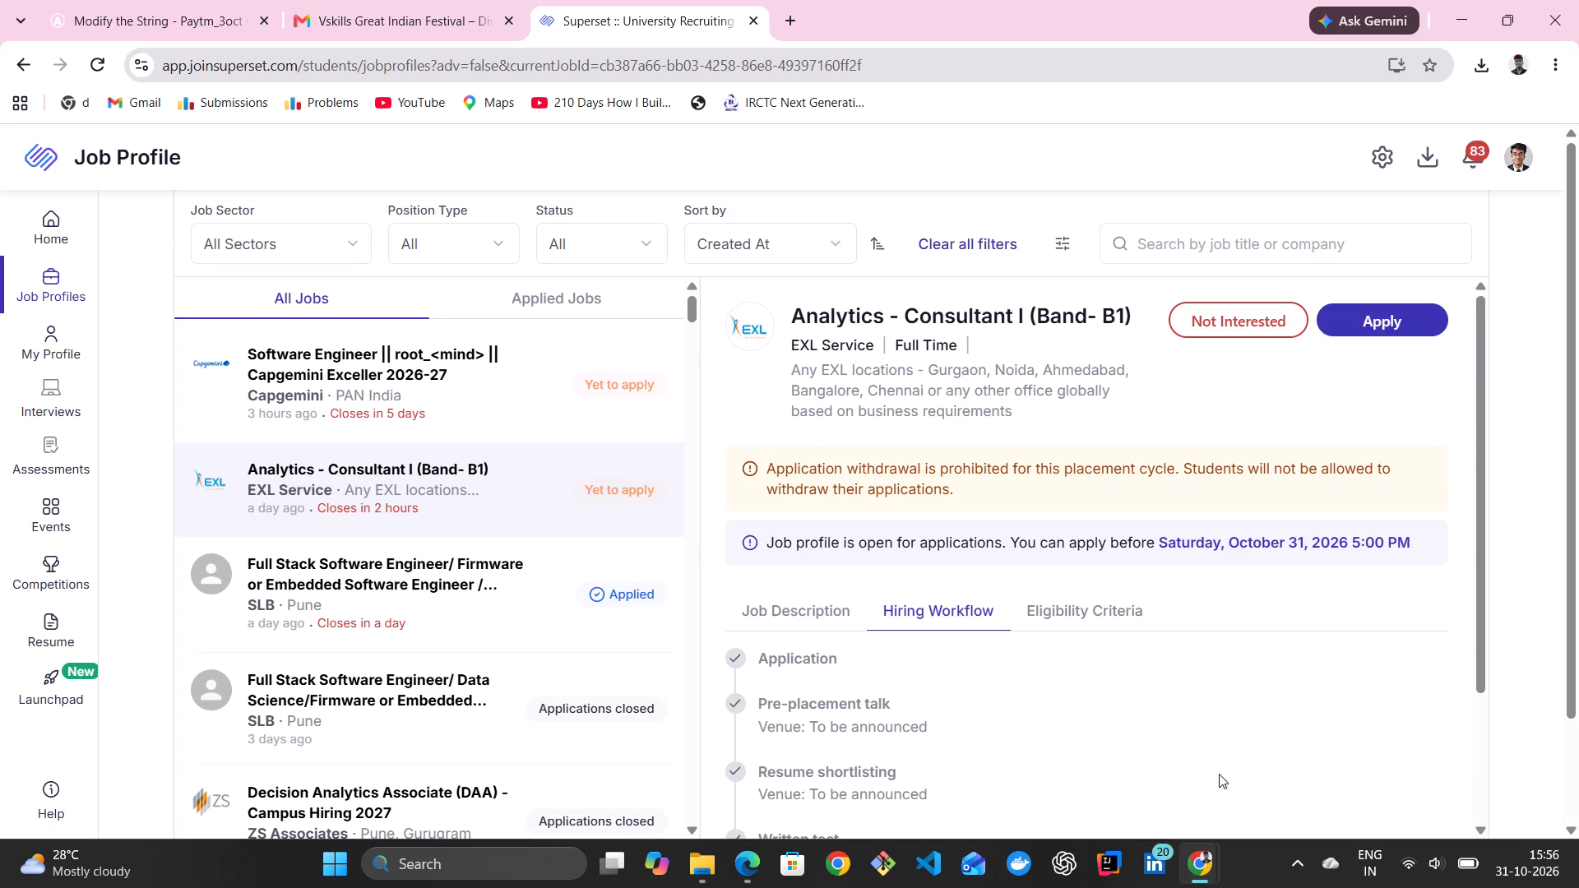
{"action": "left_click", "coordinate": [755, 868]}
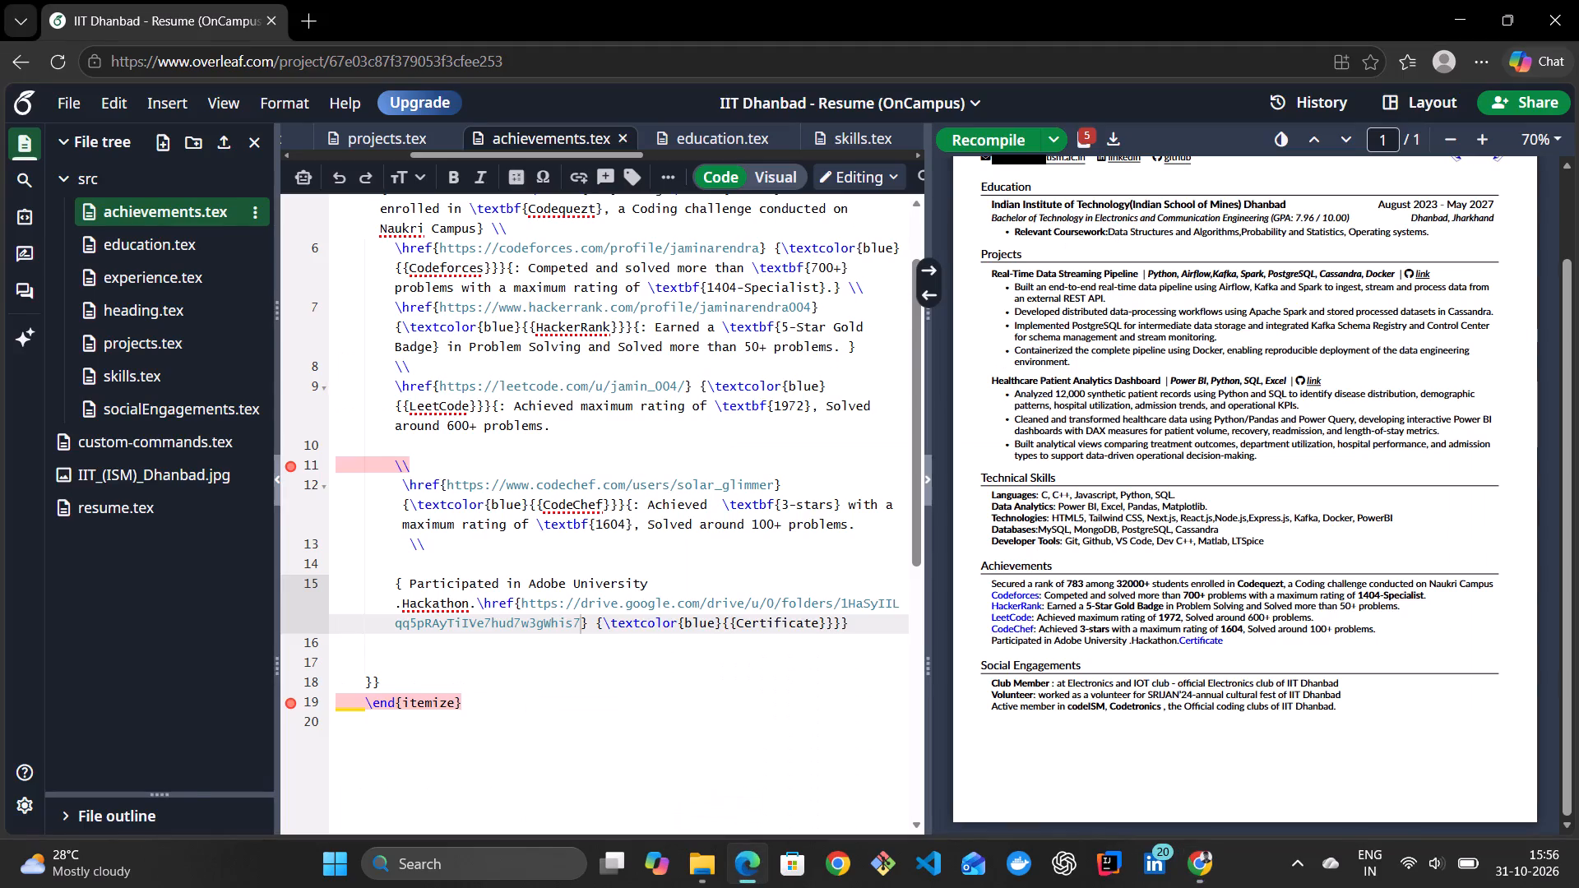
{"action": "left_click", "coordinate": [1197, 638]}
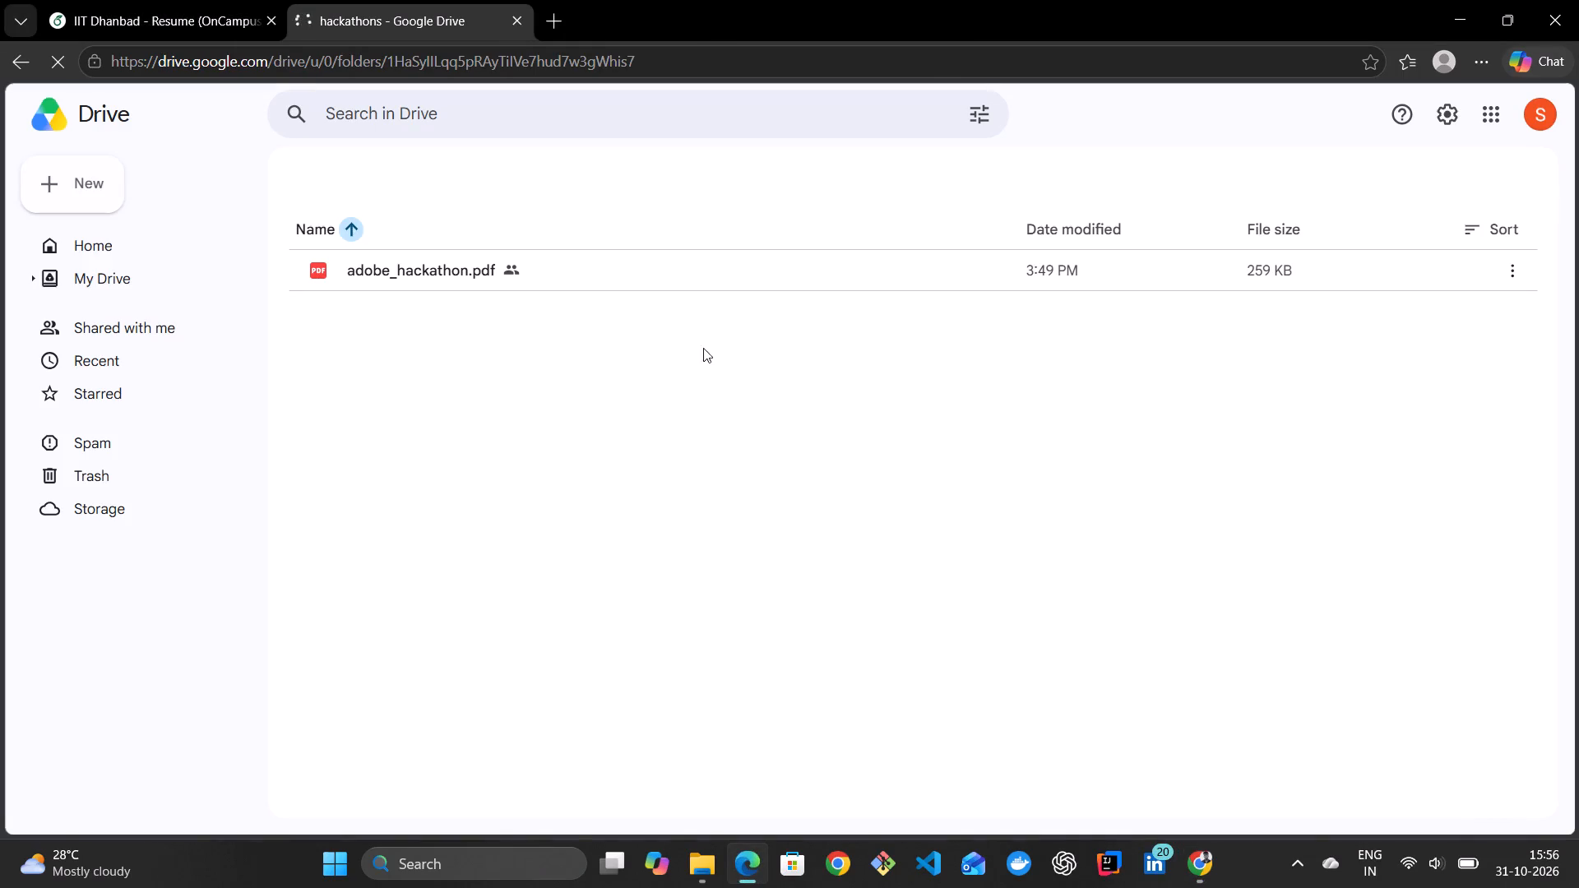
{"action": "left_click", "coordinate": [514, 18]}
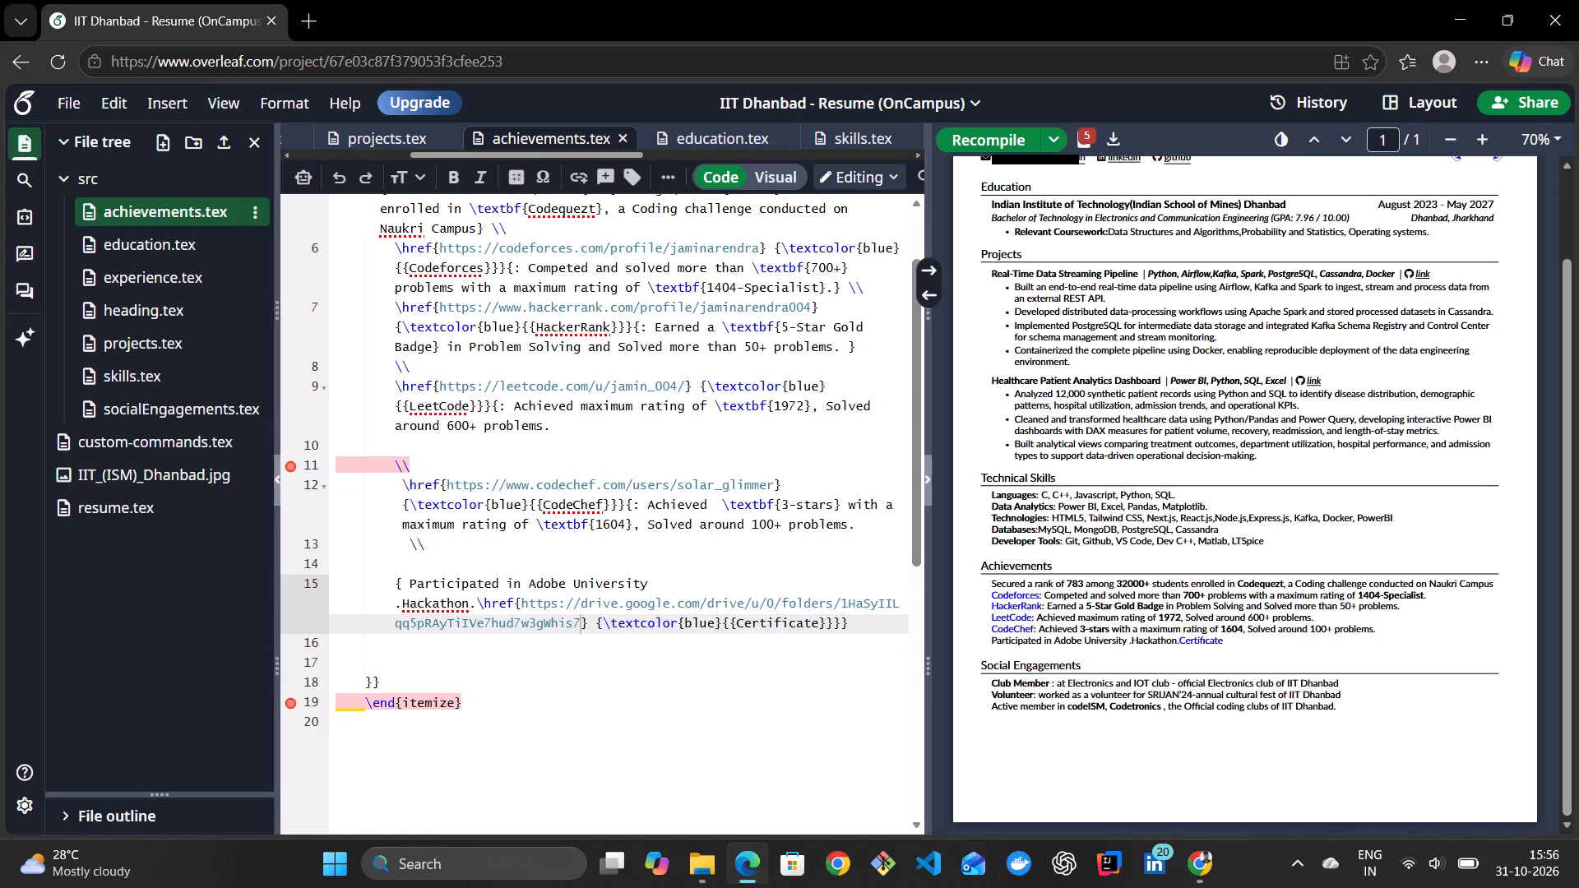
Delete the stray period before "Hackathon" in the Adobe University entry on line 15 of achievements.tex.
{"action": "left_click", "coordinate": [399, 606]}
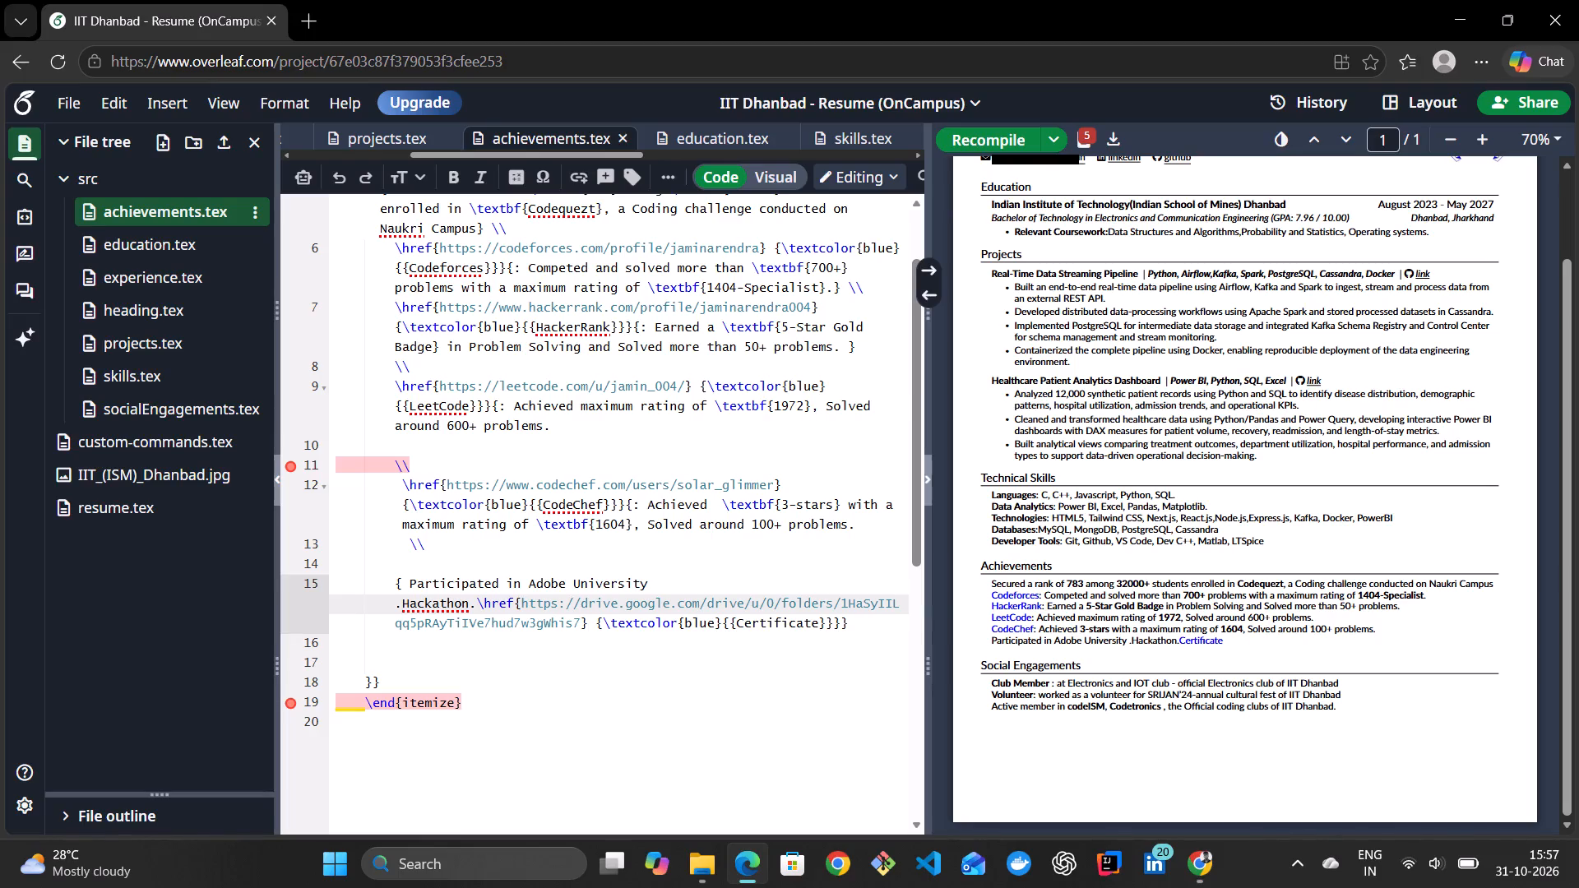
{"action": "key", "text": "BackSpace"}
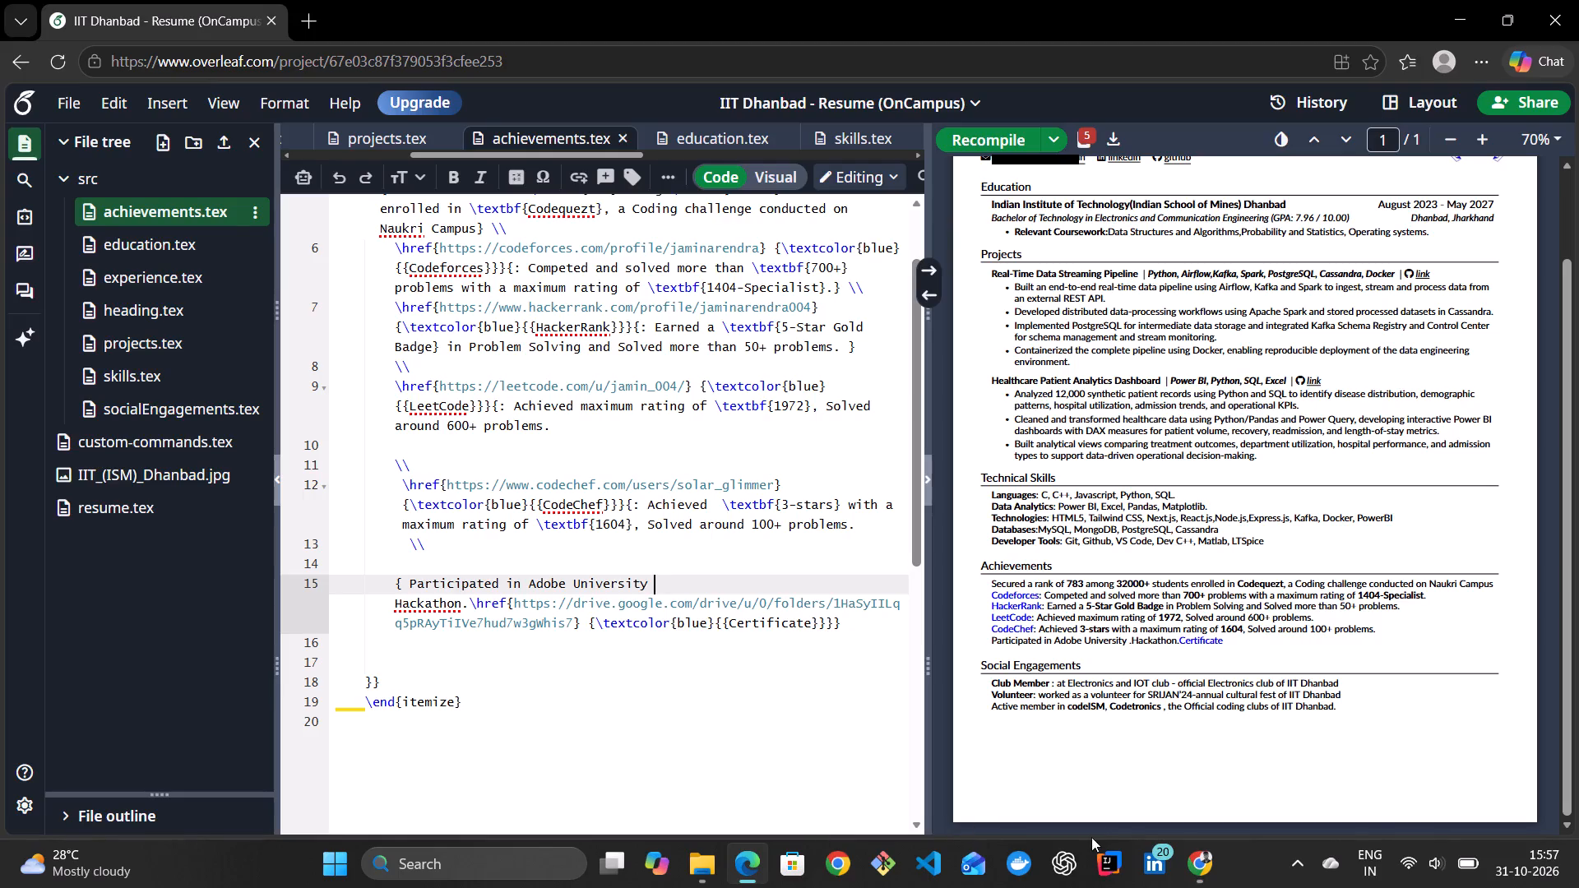
Switch to Chrome, closing the leftover sign-in window, and open Google Drive's hackathons folder in a new tab.
{"action": "left_click", "coordinate": [1199, 863]}
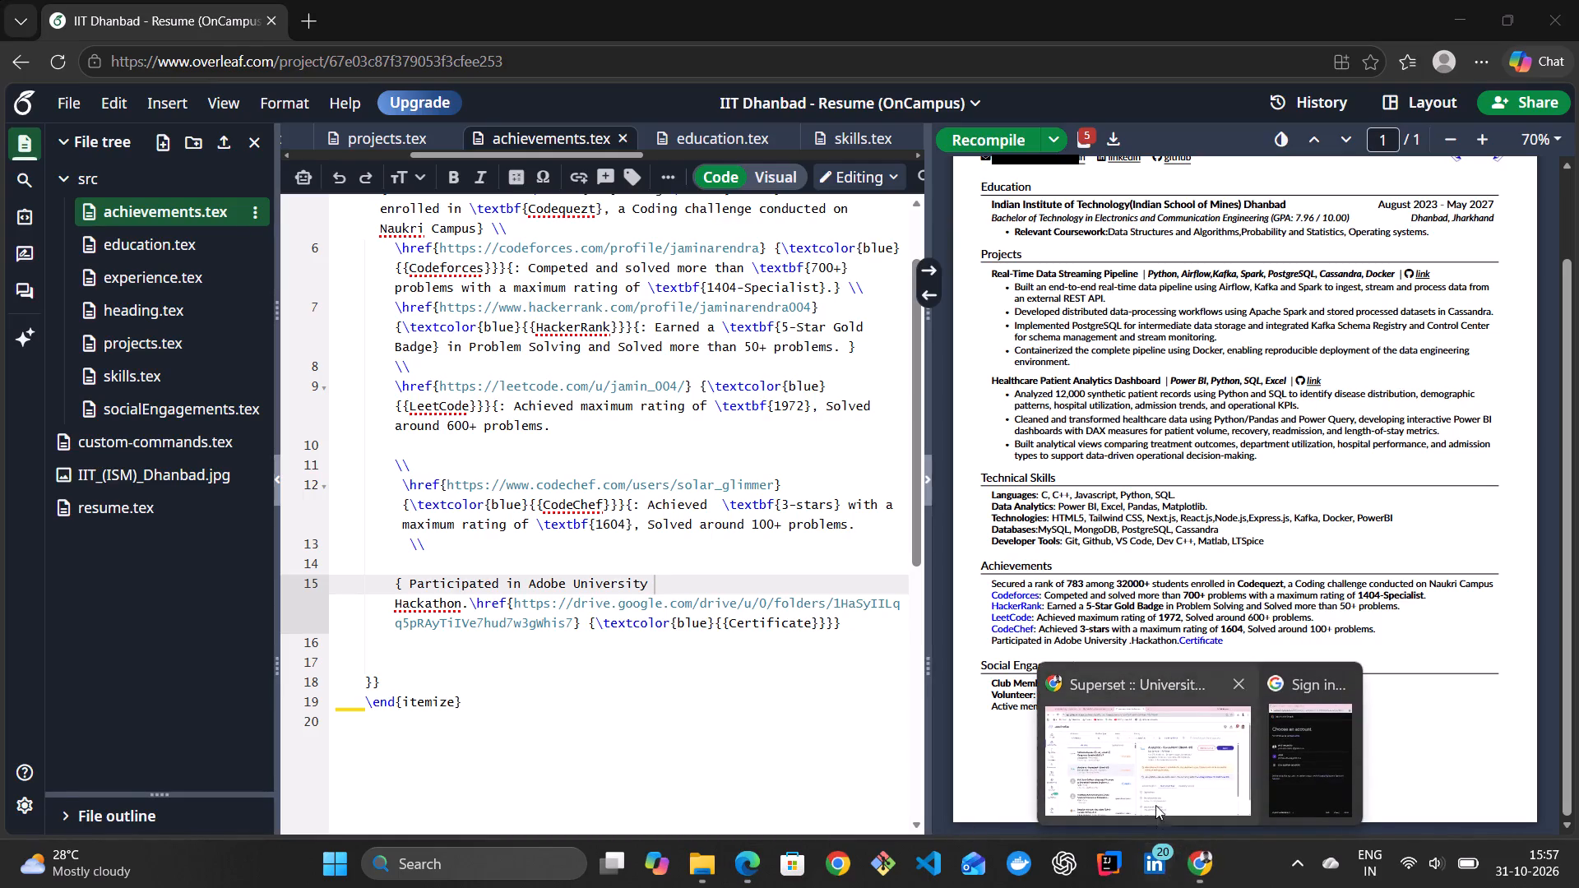
{"action": "left_click", "coordinate": [1343, 678]}
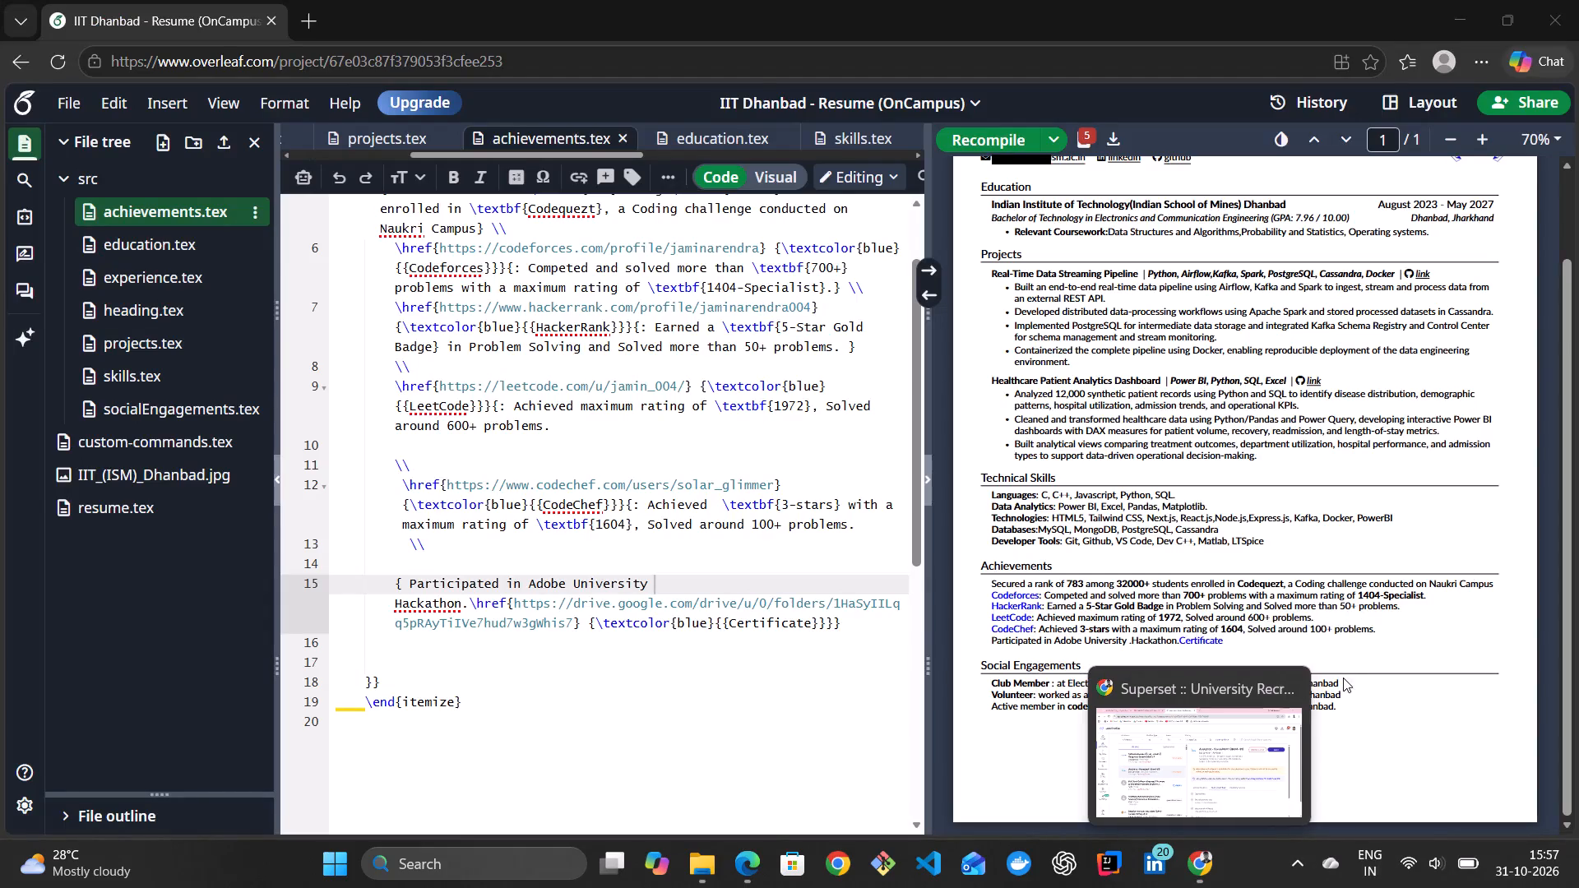
{"action": "left_click", "coordinate": [1234, 742]}
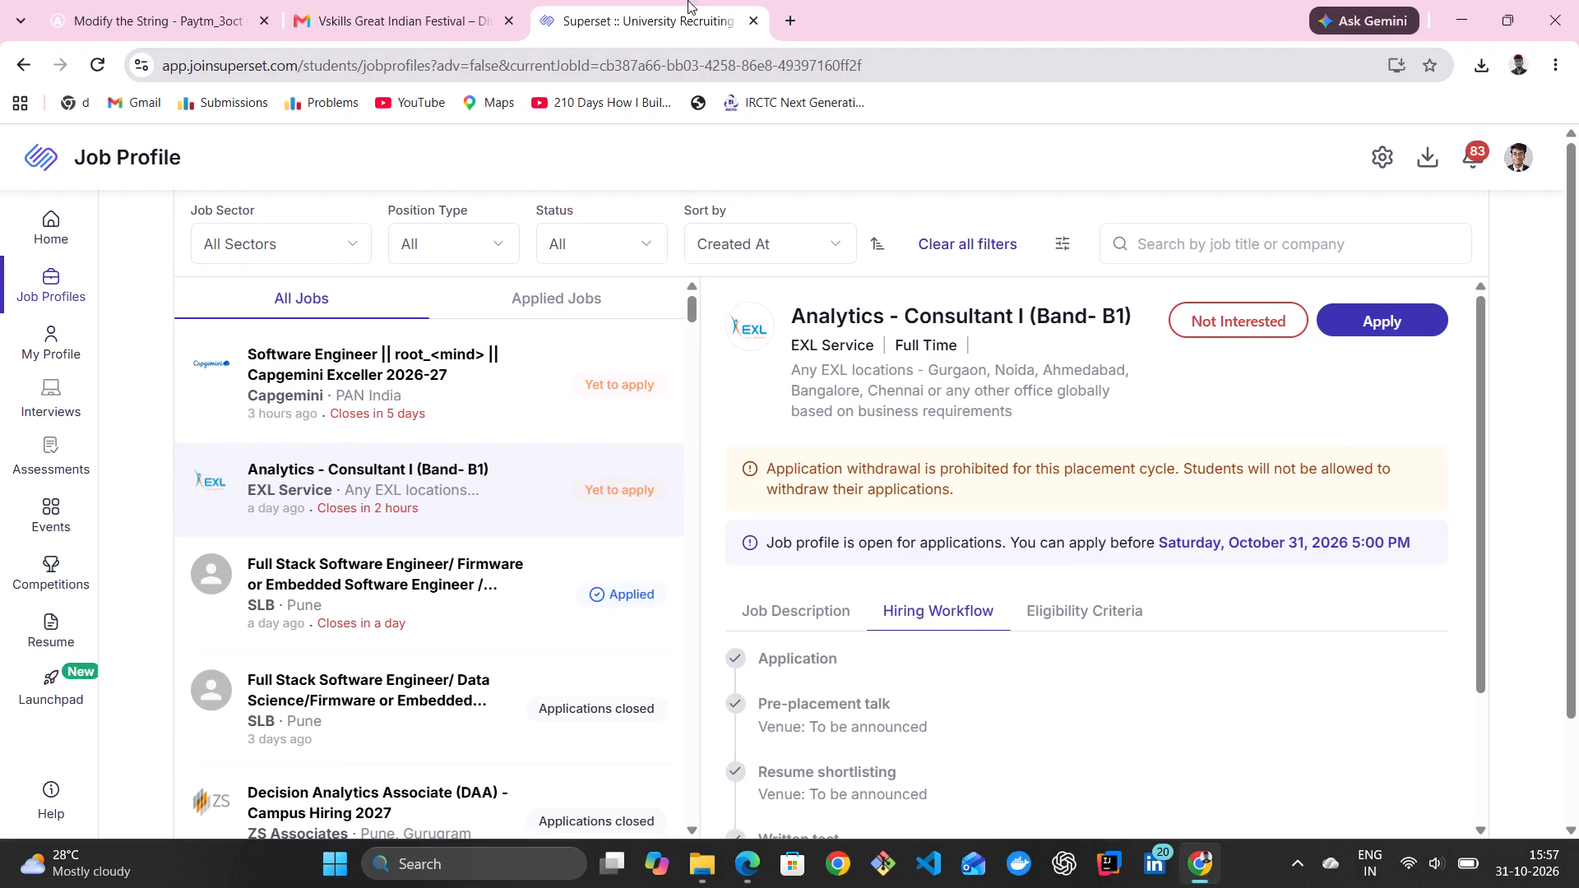
{"action": "left_click", "coordinate": [784, 29]}
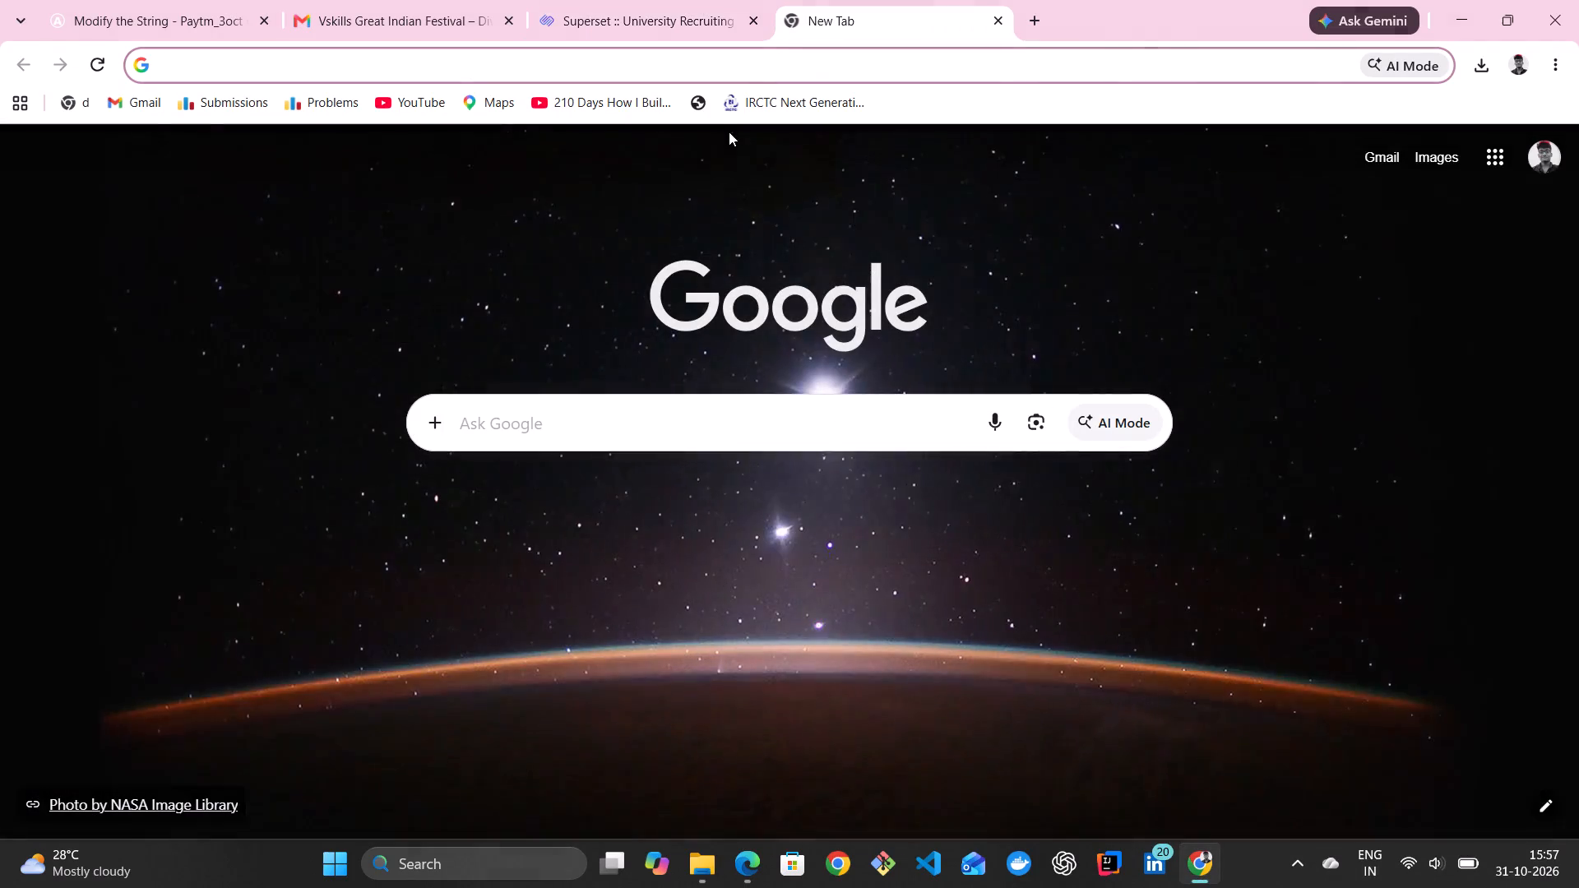
{"action": "left_click", "coordinate": [1483, 149]}
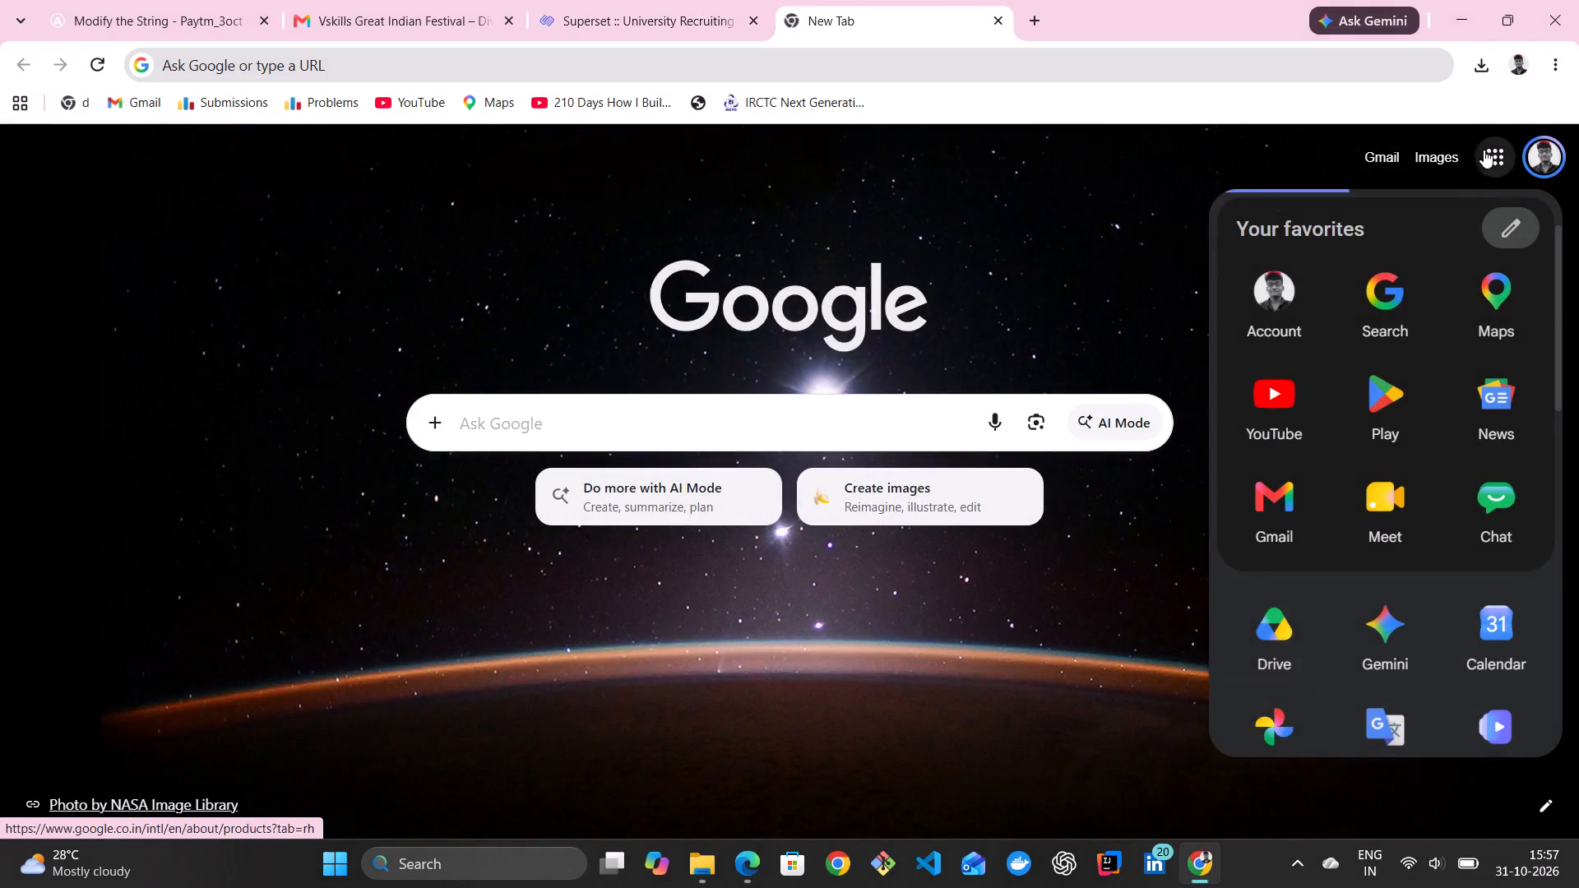
{"action": "left_click", "coordinate": [1283, 736]}
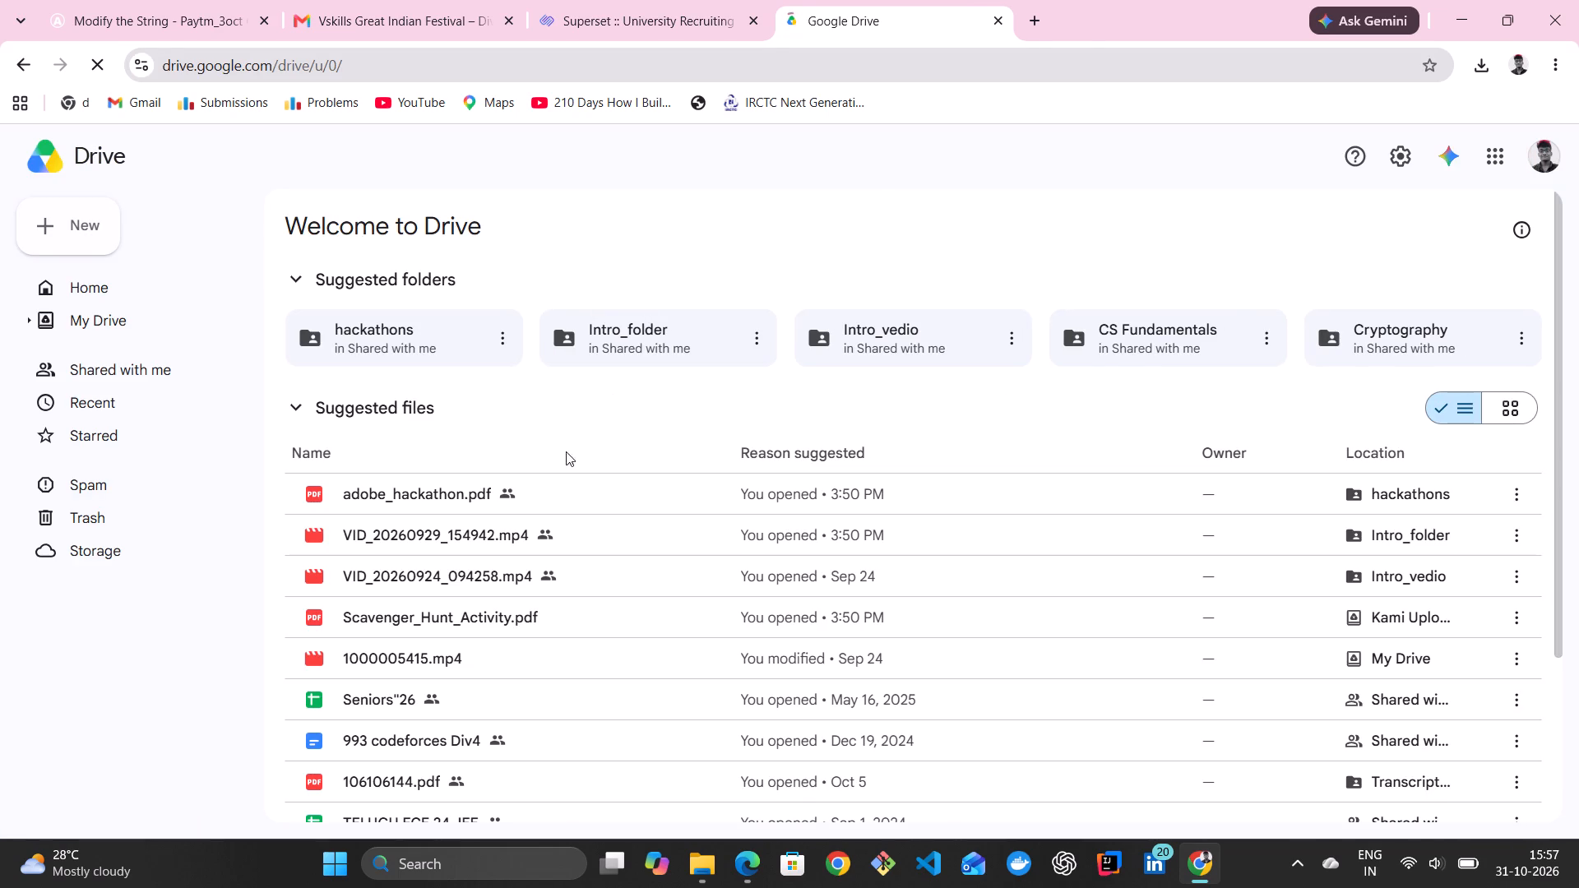
{"action": "double_click", "coordinate": [439, 495]}
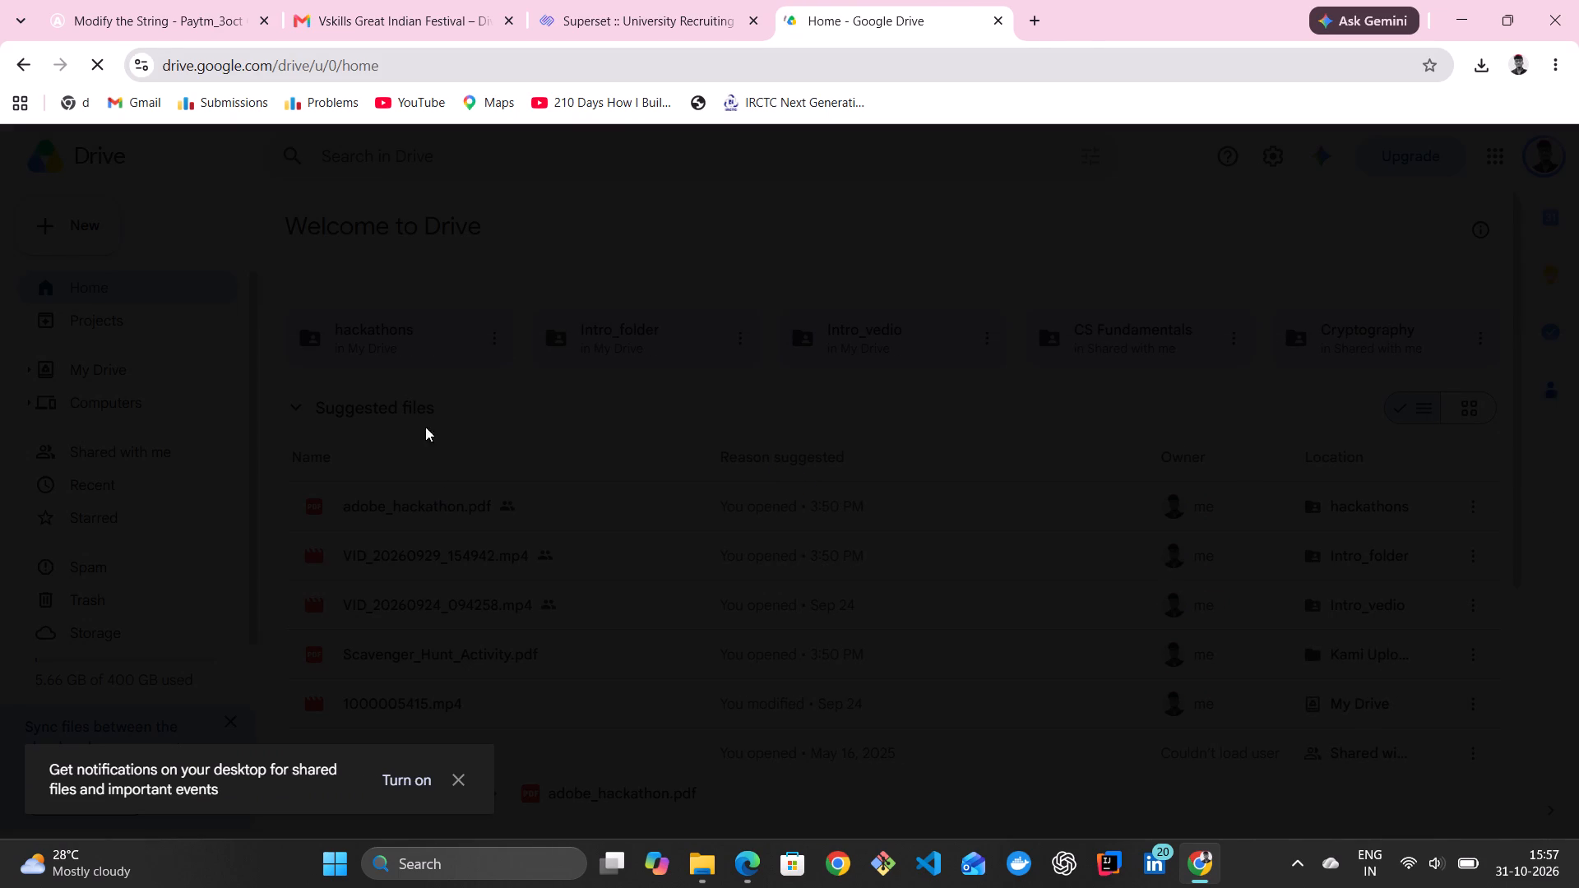
{"action": "left_click", "coordinate": [14, 62]}
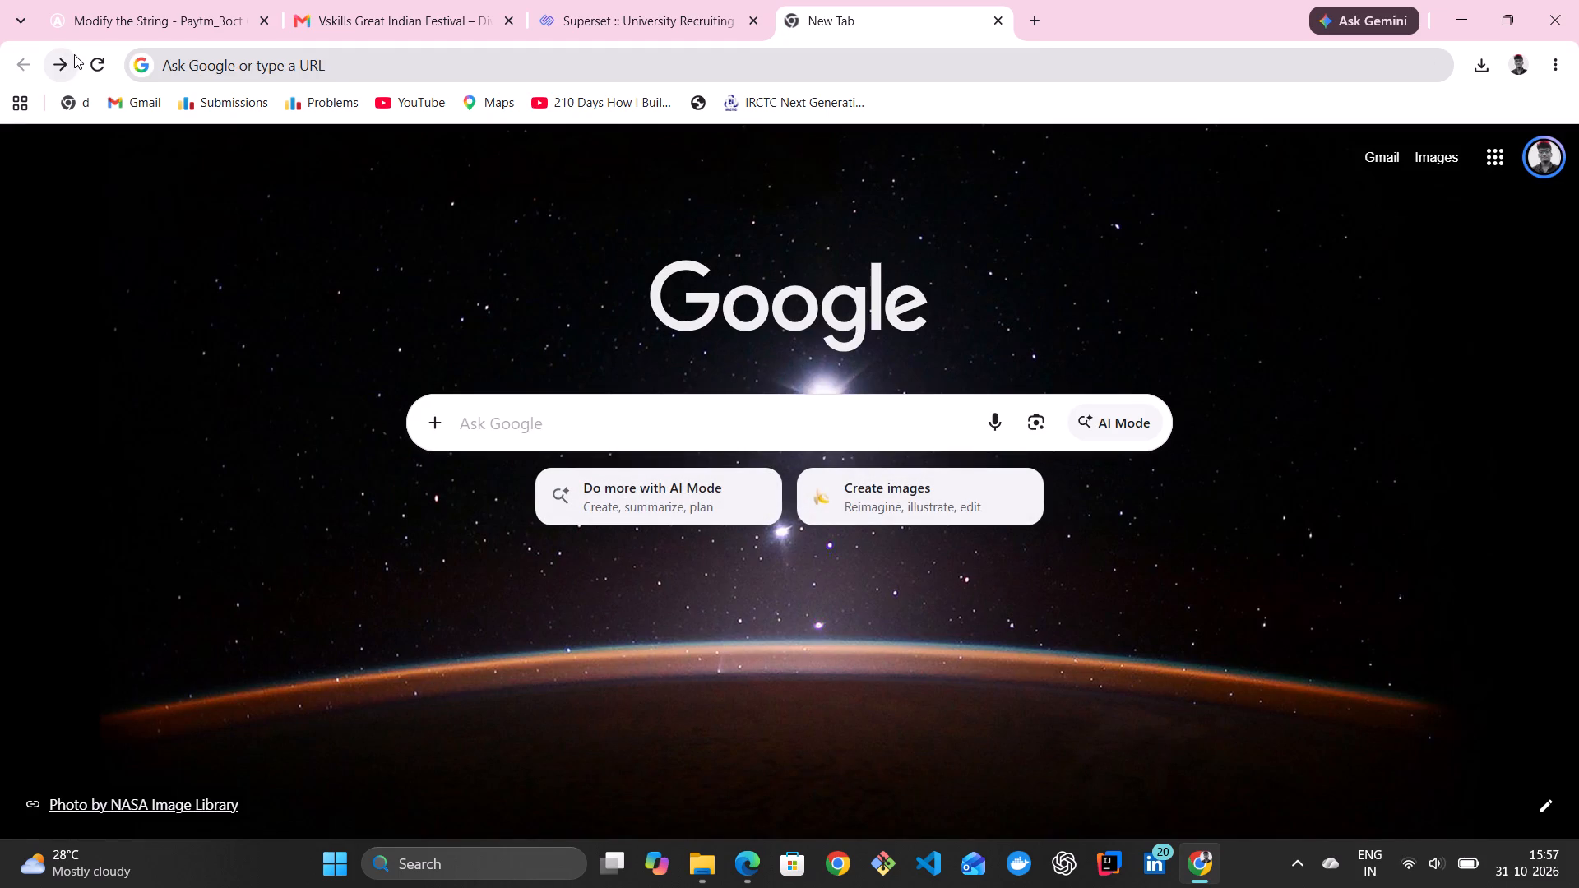
{"action": "left_click", "coordinate": [64, 67]}
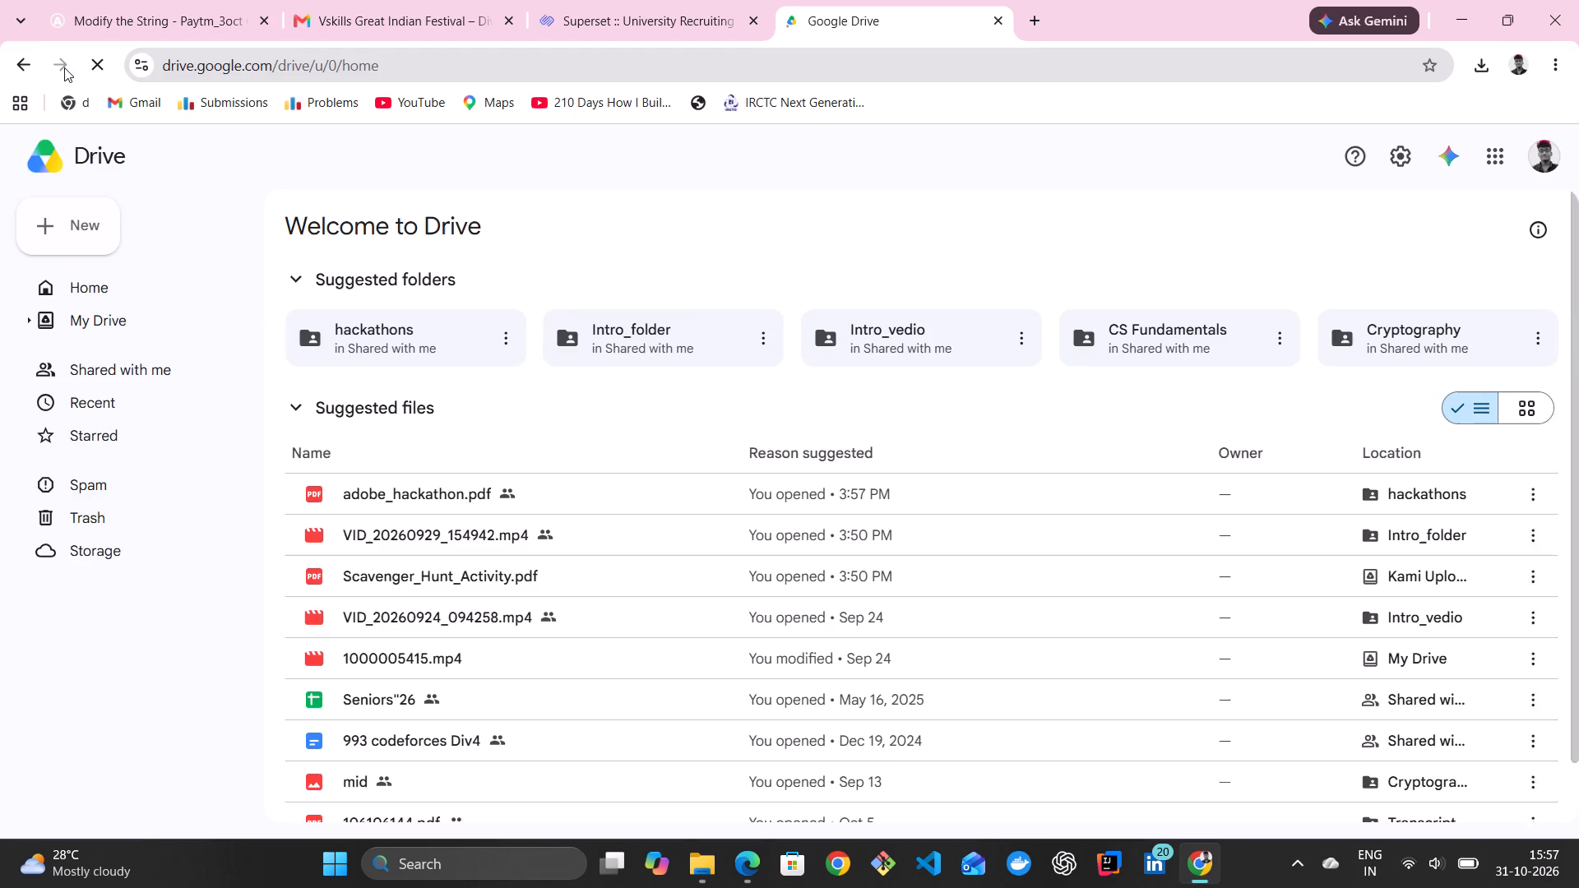
{"action": "left_click", "coordinate": [396, 342]}
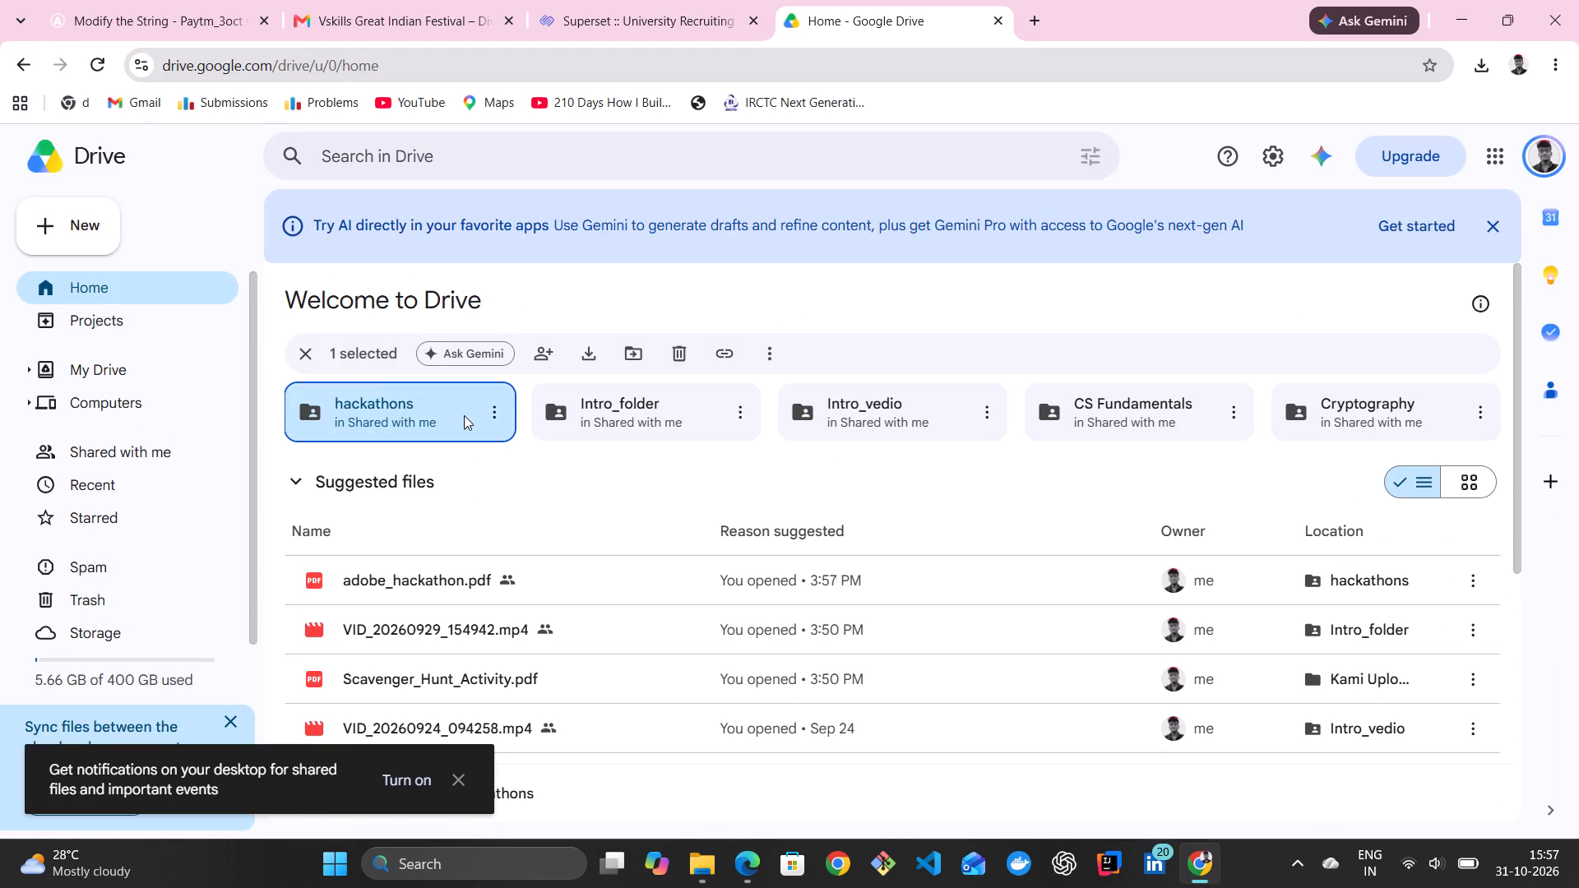
{"action": "double_click", "coordinate": [456, 406]}
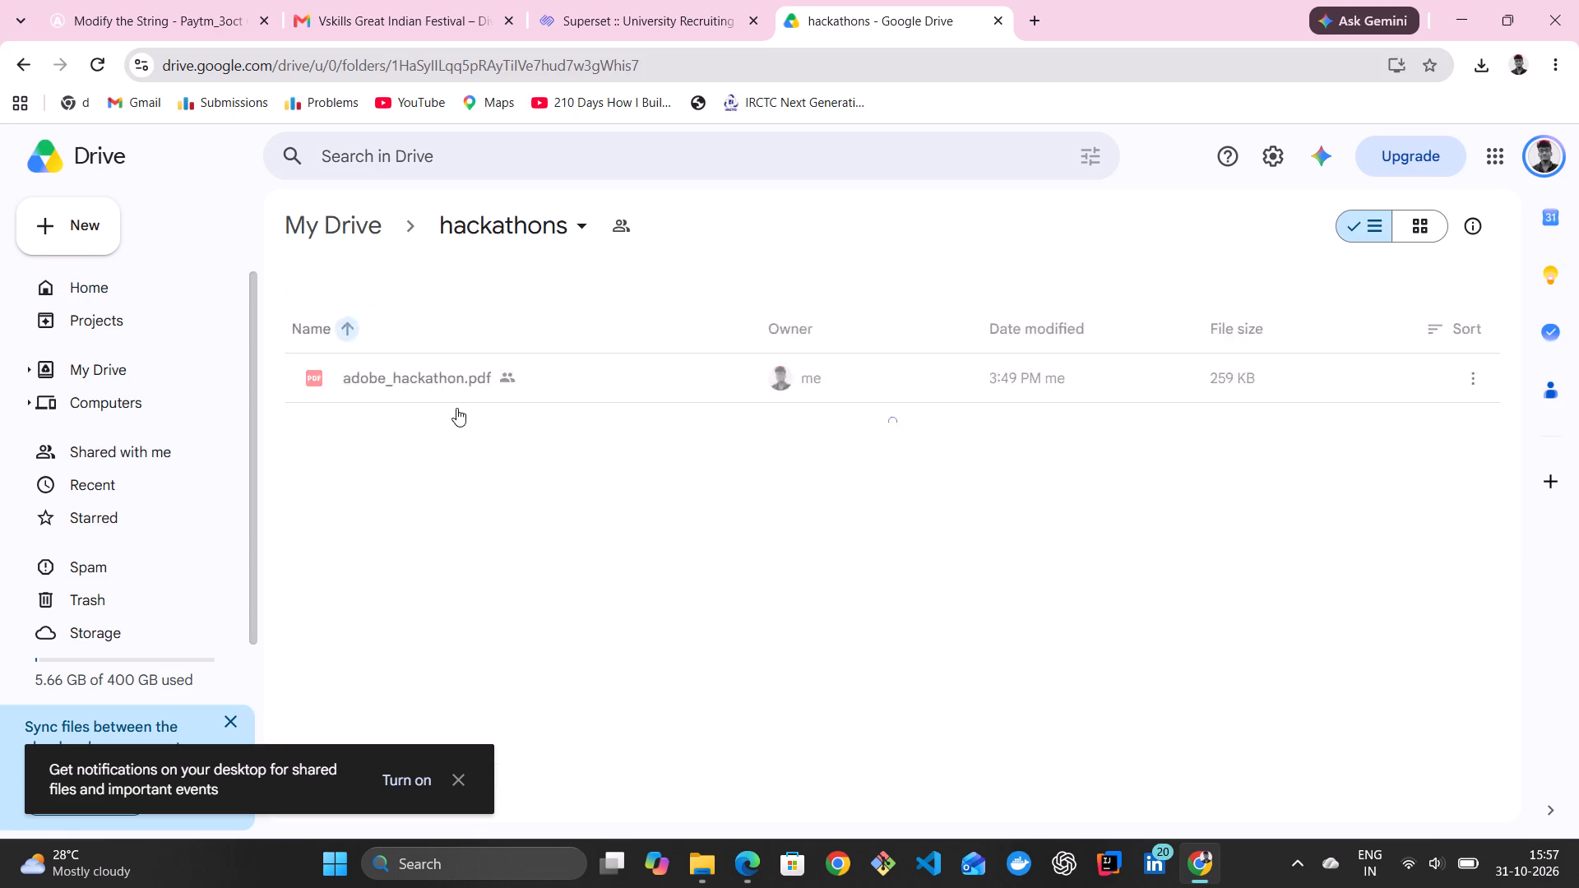
Preview the adobe_hackathon.pdf certificate and copy the file's own sharing link.
{"action": "double_click", "coordinate": [487, 447]}
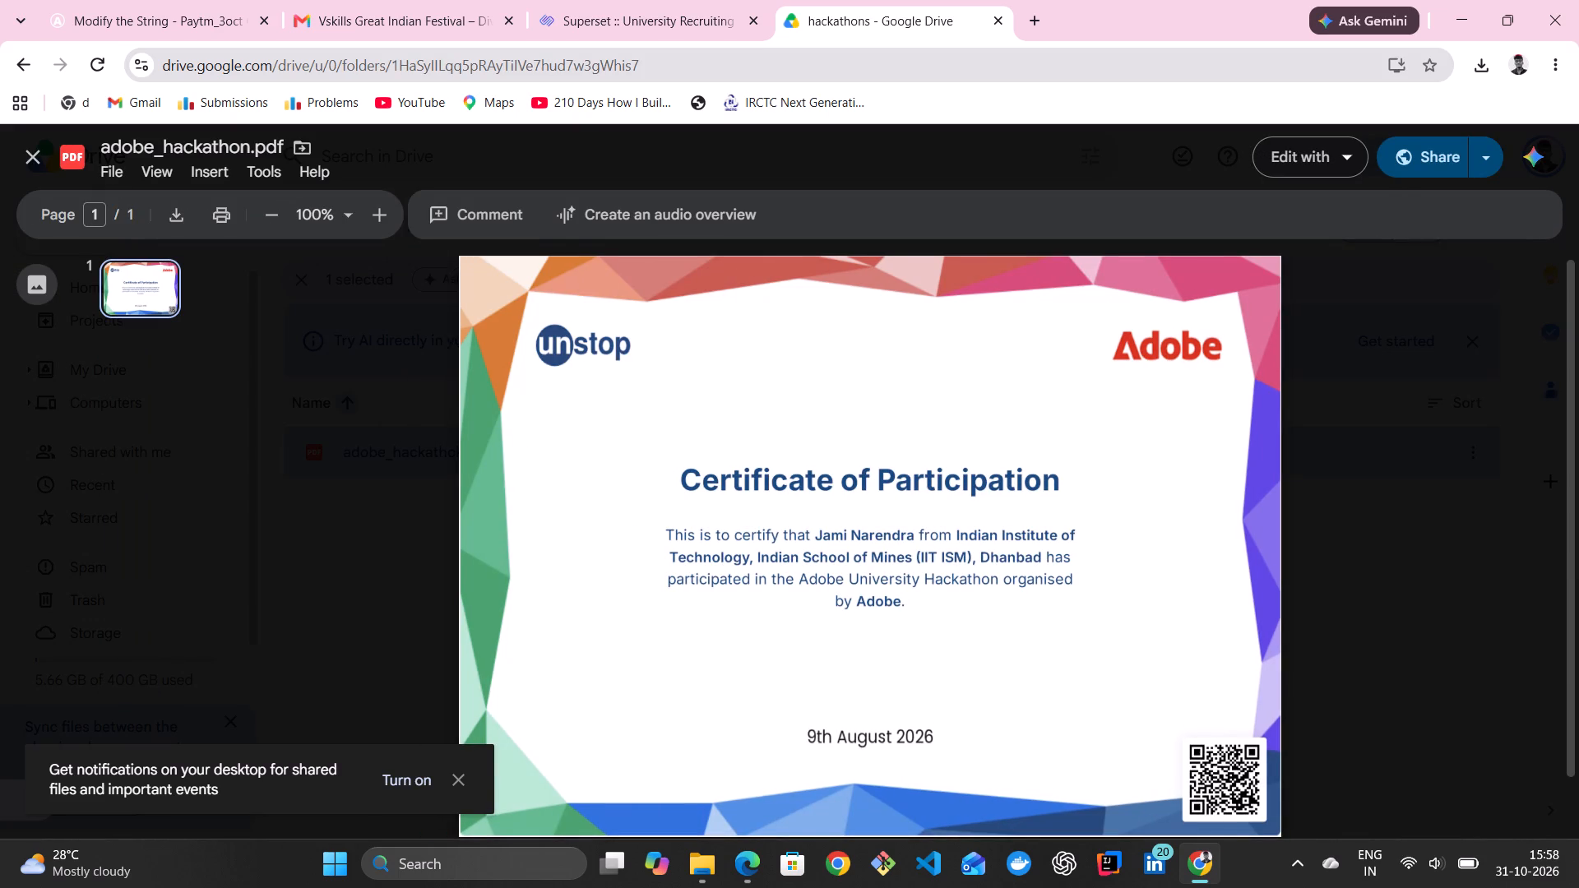
{"action": "scroll", "coordinate": [576, 493], "scroll_direction": "down", "scroll_amount": 6}
{"action": "scroll", "coordinate": [581, 494], "scroll_direction": "up", "scroll_amount": 5}
{"action": "left_click", "coordinate": [31, 155]}
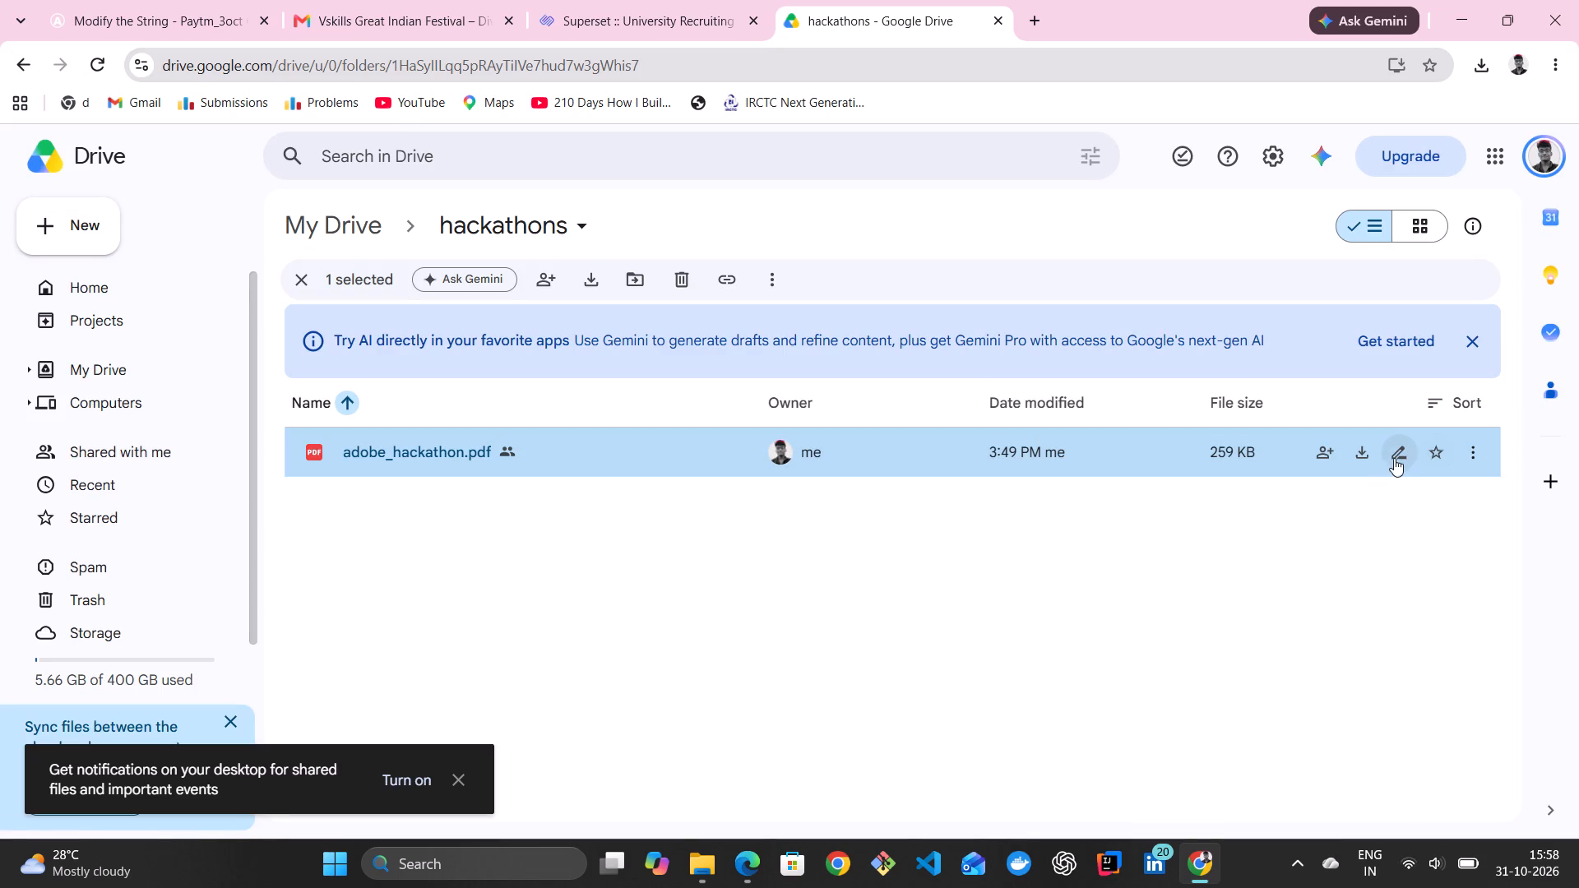
{"action": "left_click", "coordinate": [1324, 455]}
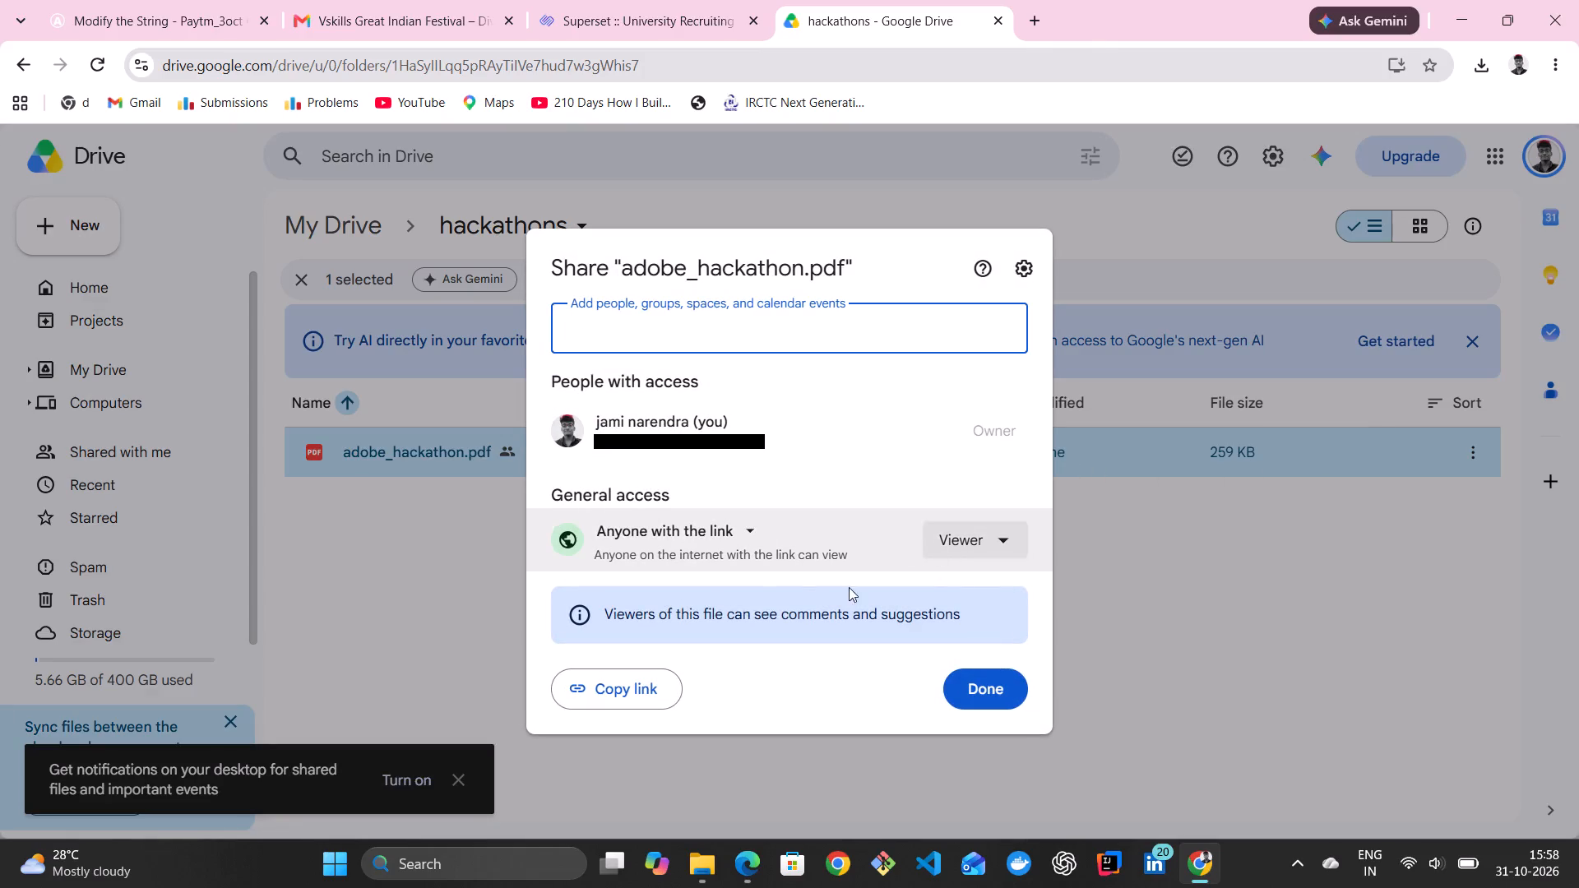
{"action": "left_click", "coordinate": [621, 686]}
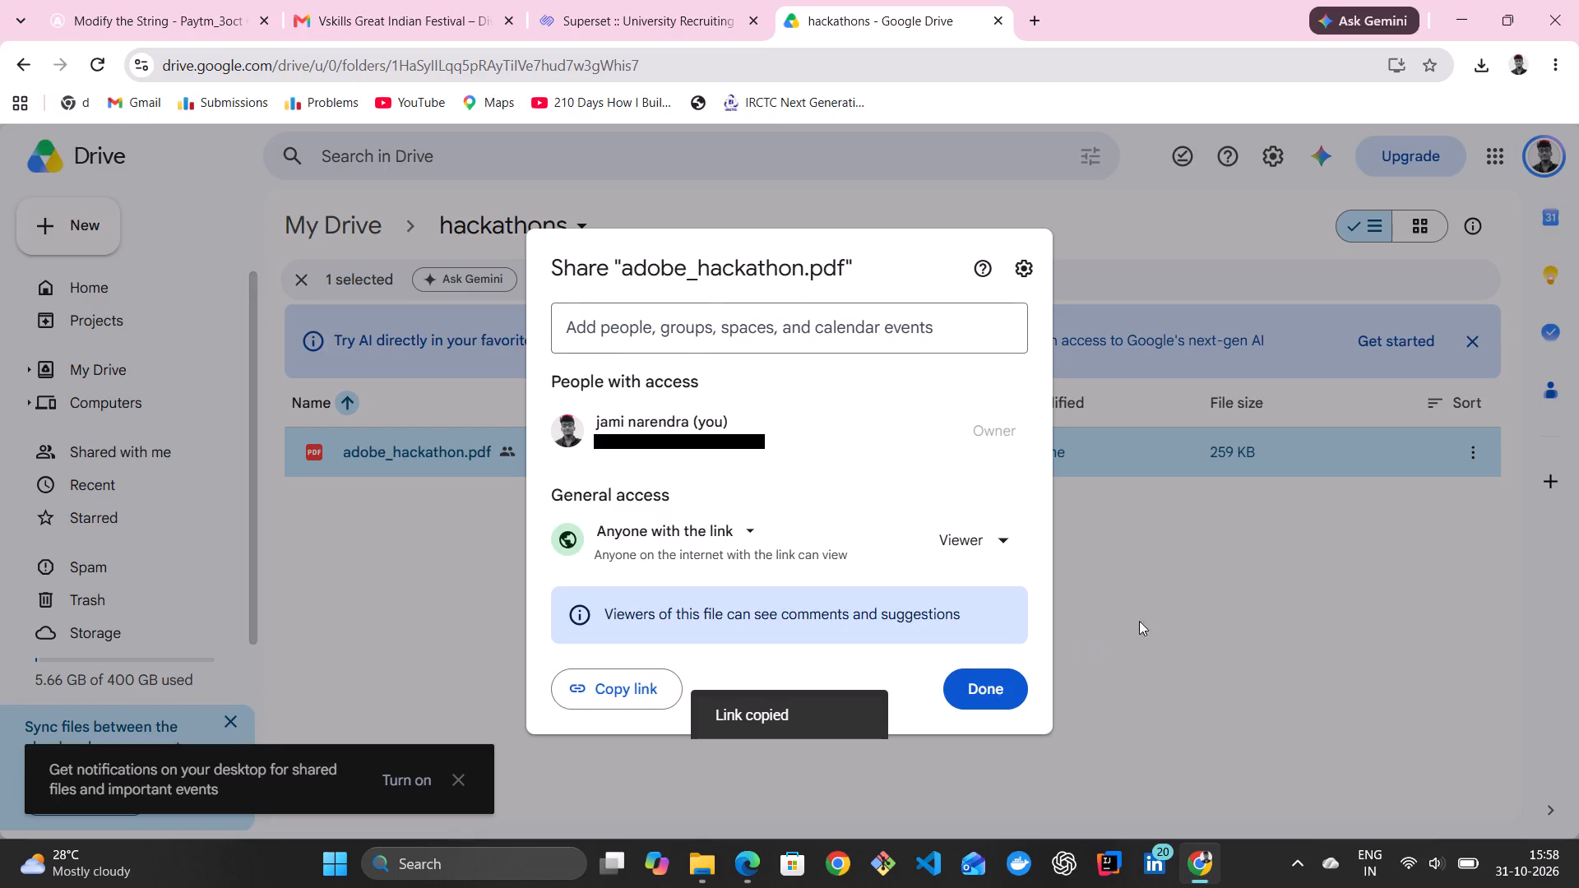
{"action": "left_click", "coordinate": [1149, 617]}
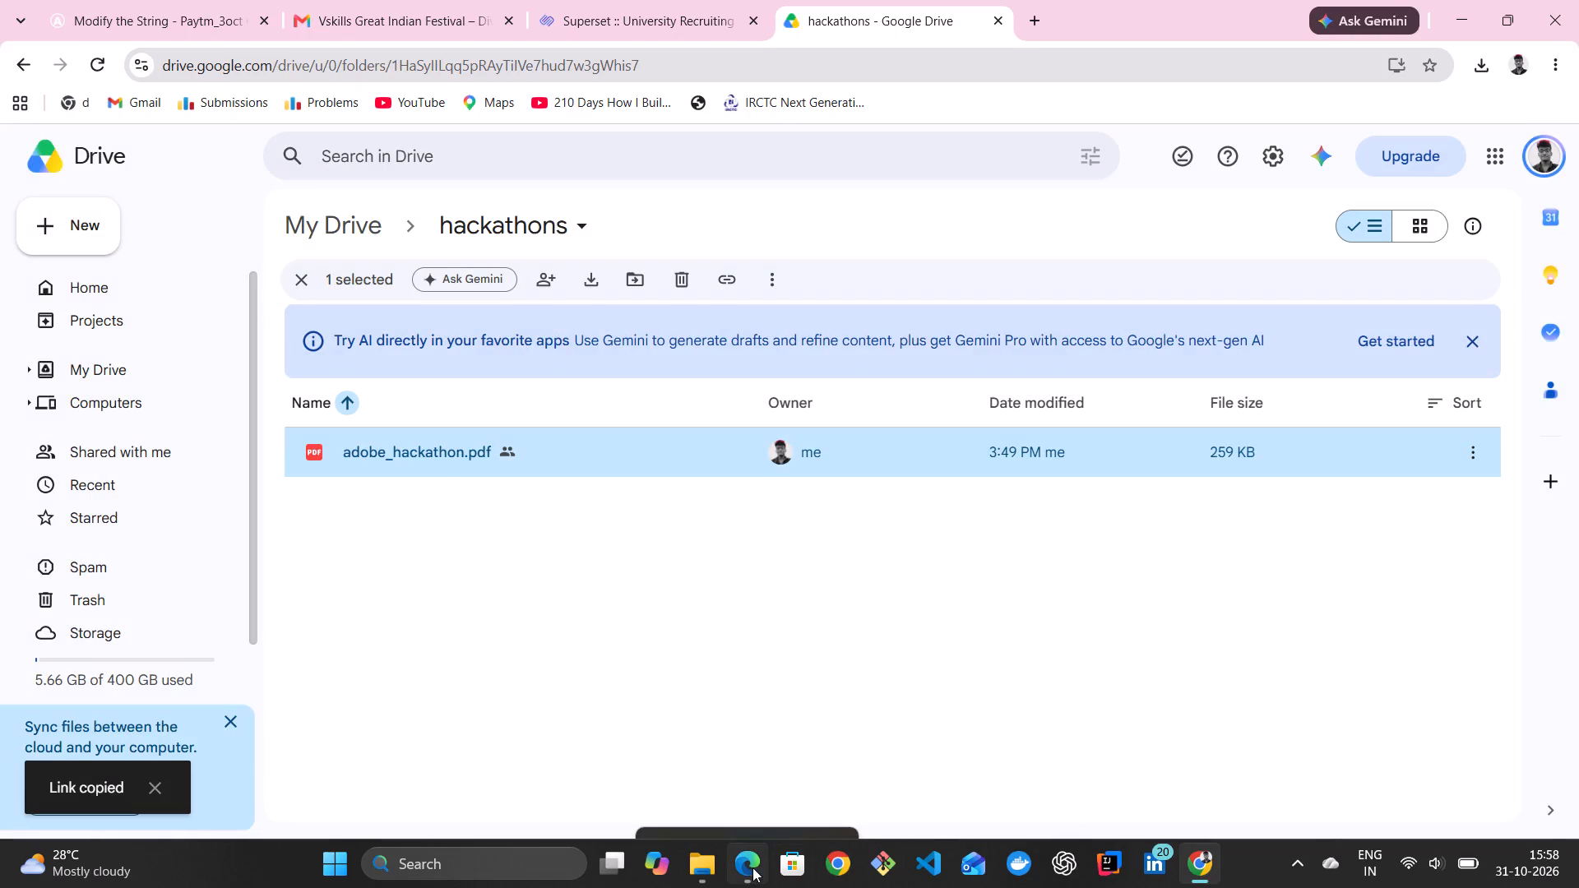
Switch to Overleaf in Edge and replace the folder URL in line 15's \href with the copied adobe_hackathon.pdf link.
{"action": "left_click", "coordinate": [752, 872]}
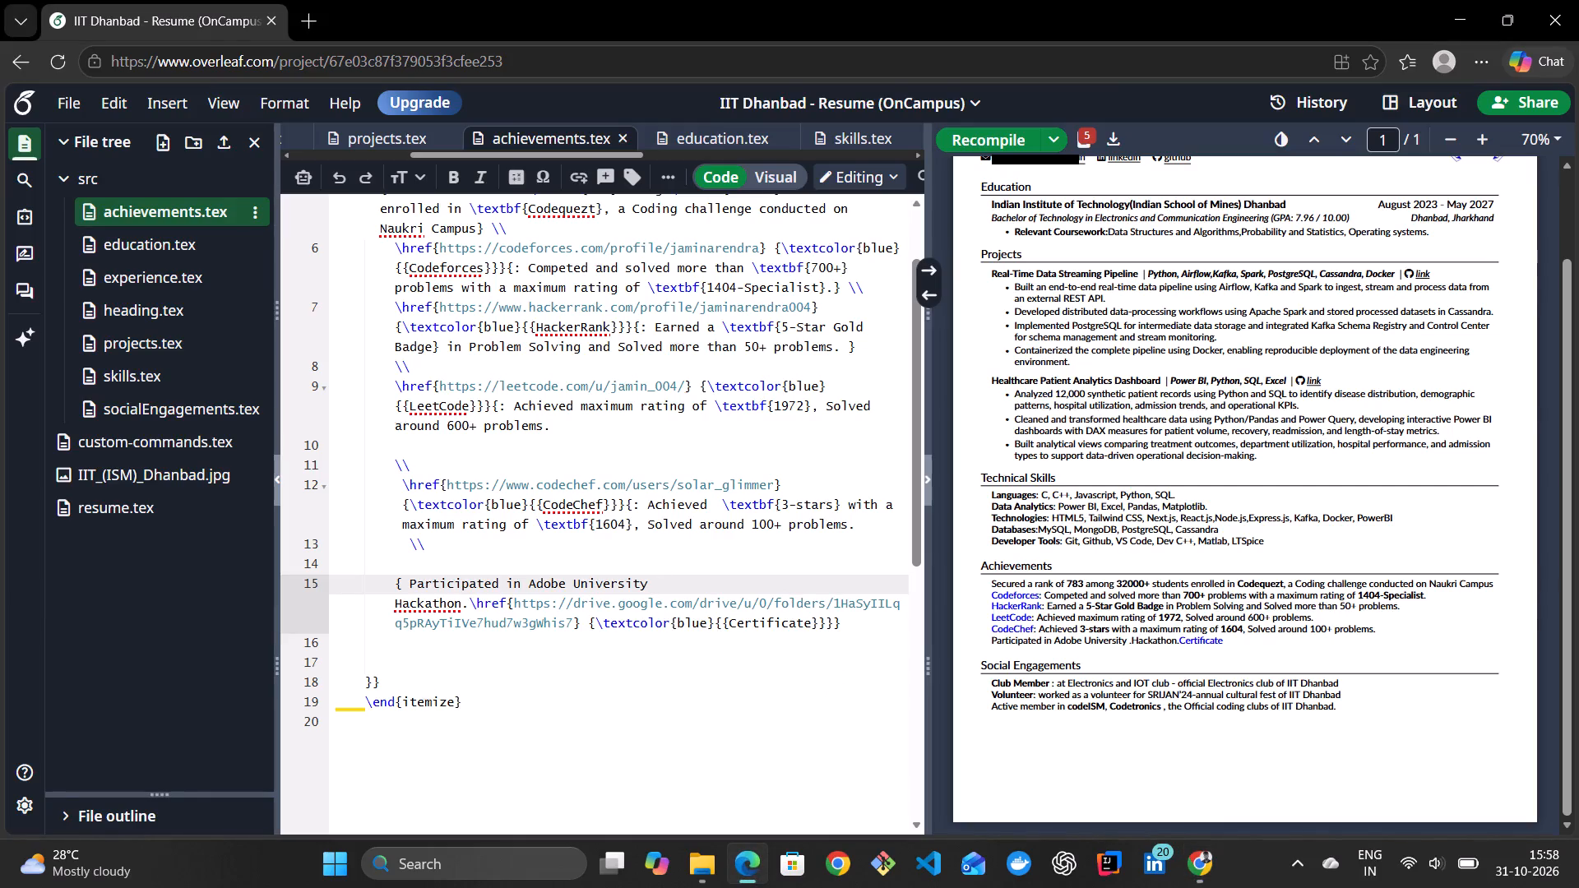
{"action": "left_click_drag", "start_coordinate": [570, 622], "coordinate": [544, 610]}
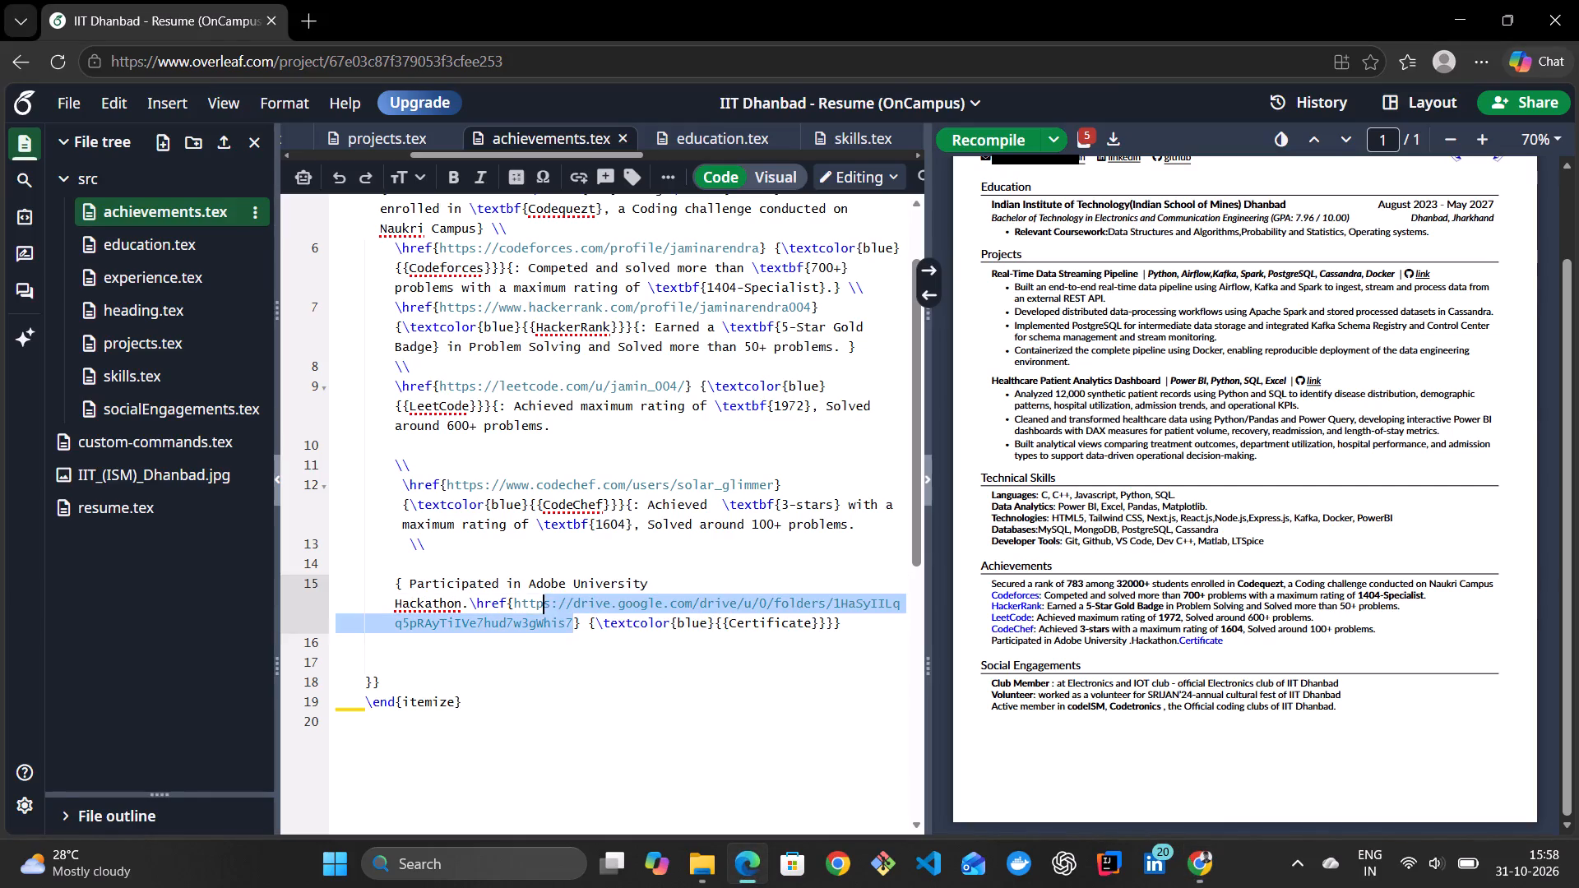
{"action": "left_click_drag", "start_coordinate": [544, 610], "coordinate": [522, 606]}
{"action": "left_click", "coordinate": [522, 606]}
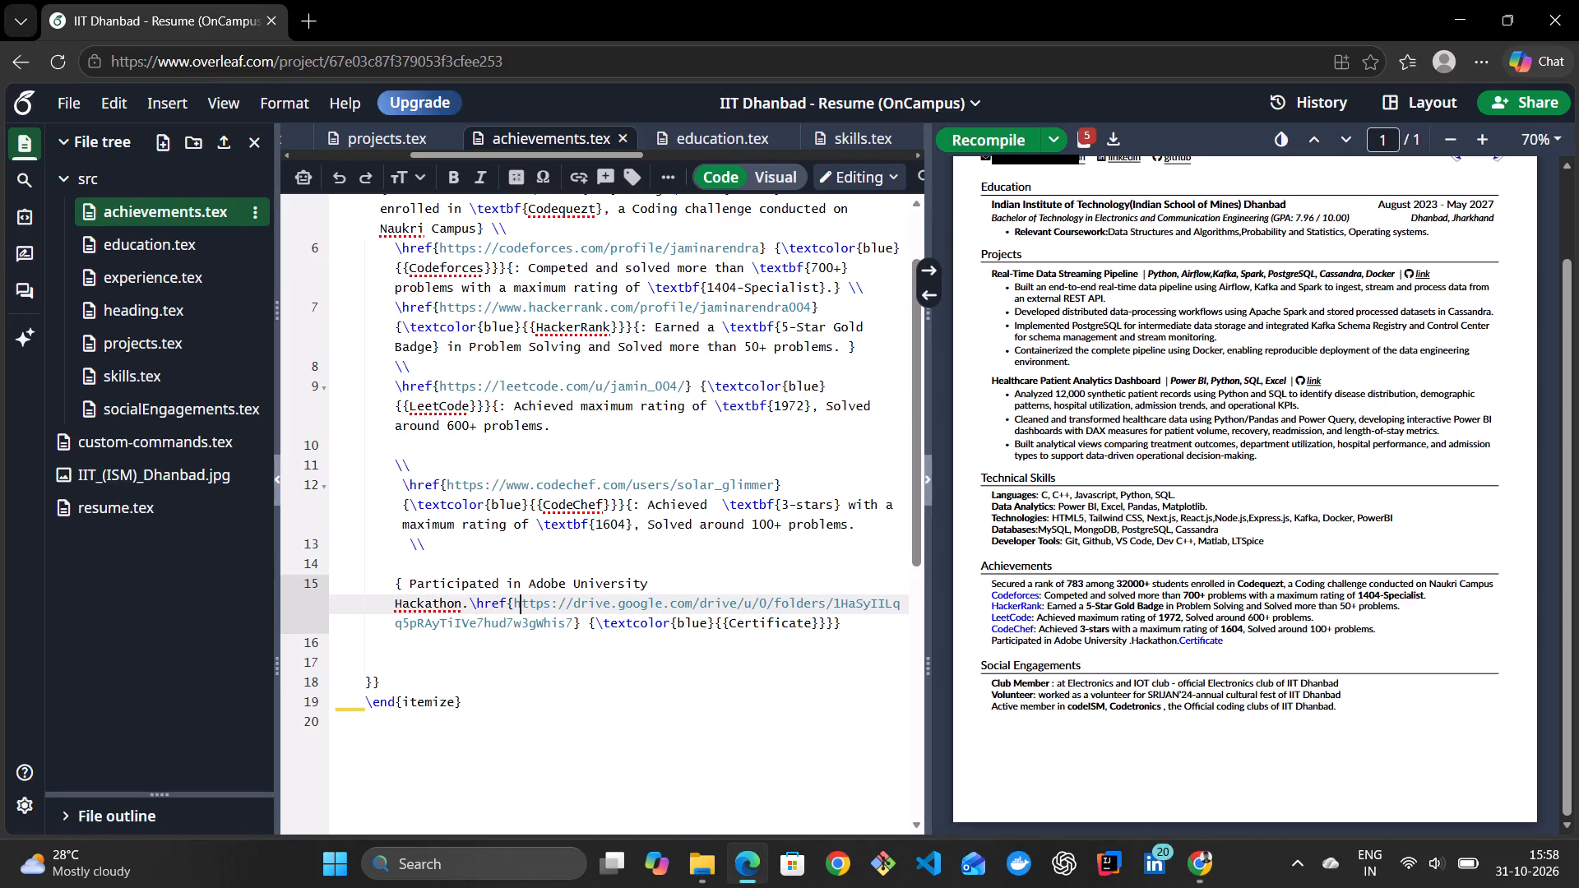
{"action": "left_click_drag", "start_coordinate": [514, 606], "coordinate": [567, 618]}
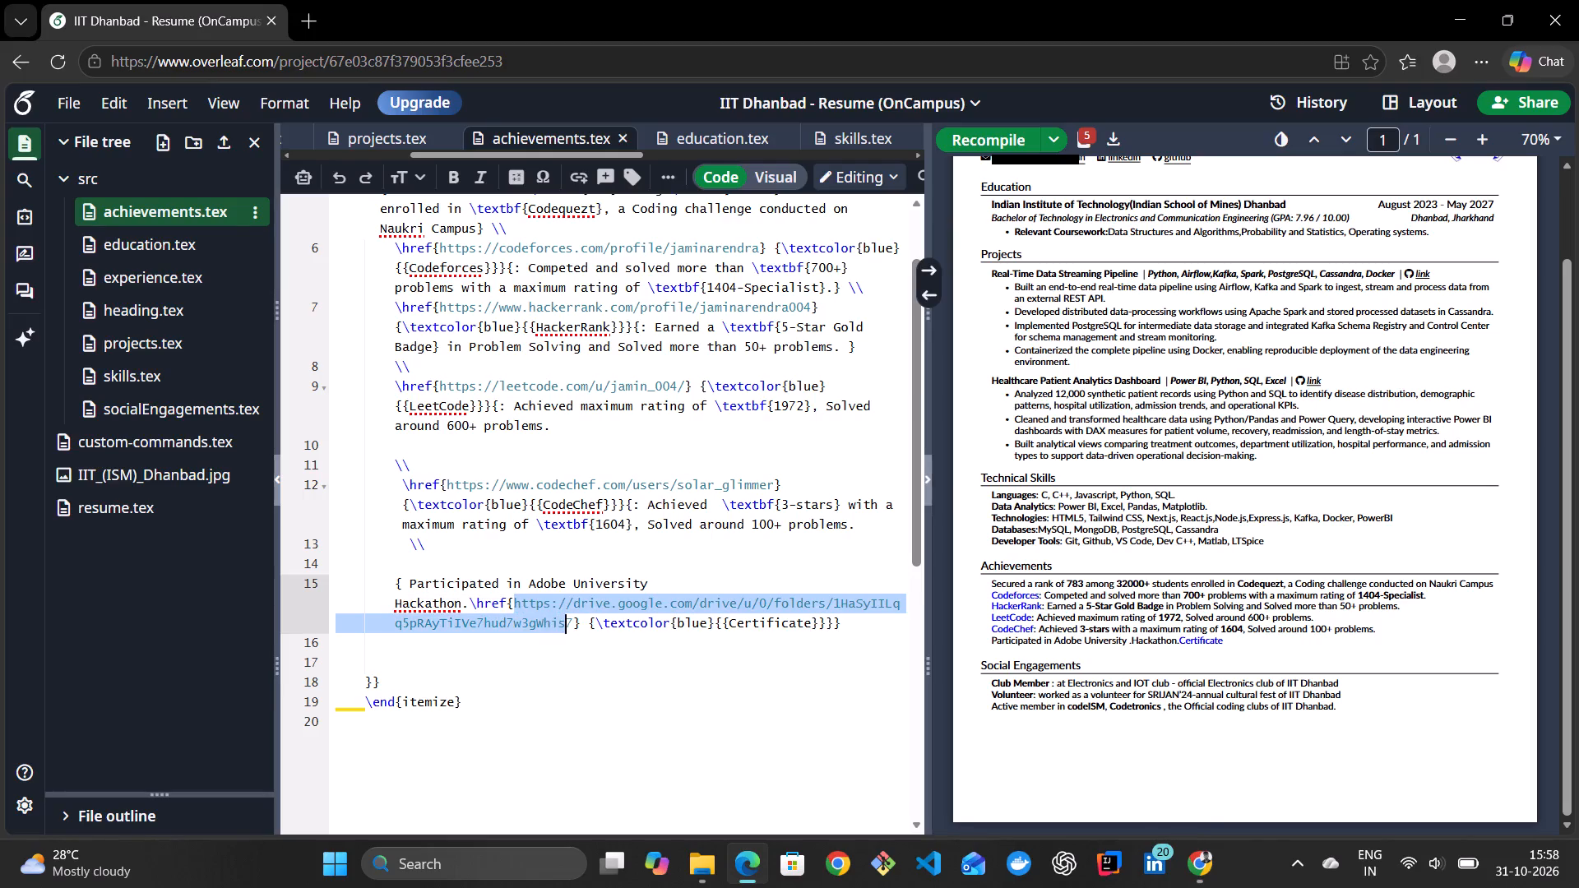
{"action": "left_click_drag", "start_coordinate": [567, 618], "coordinate": [571, 620]}
{"action": "key", "text": "BackSpace"}
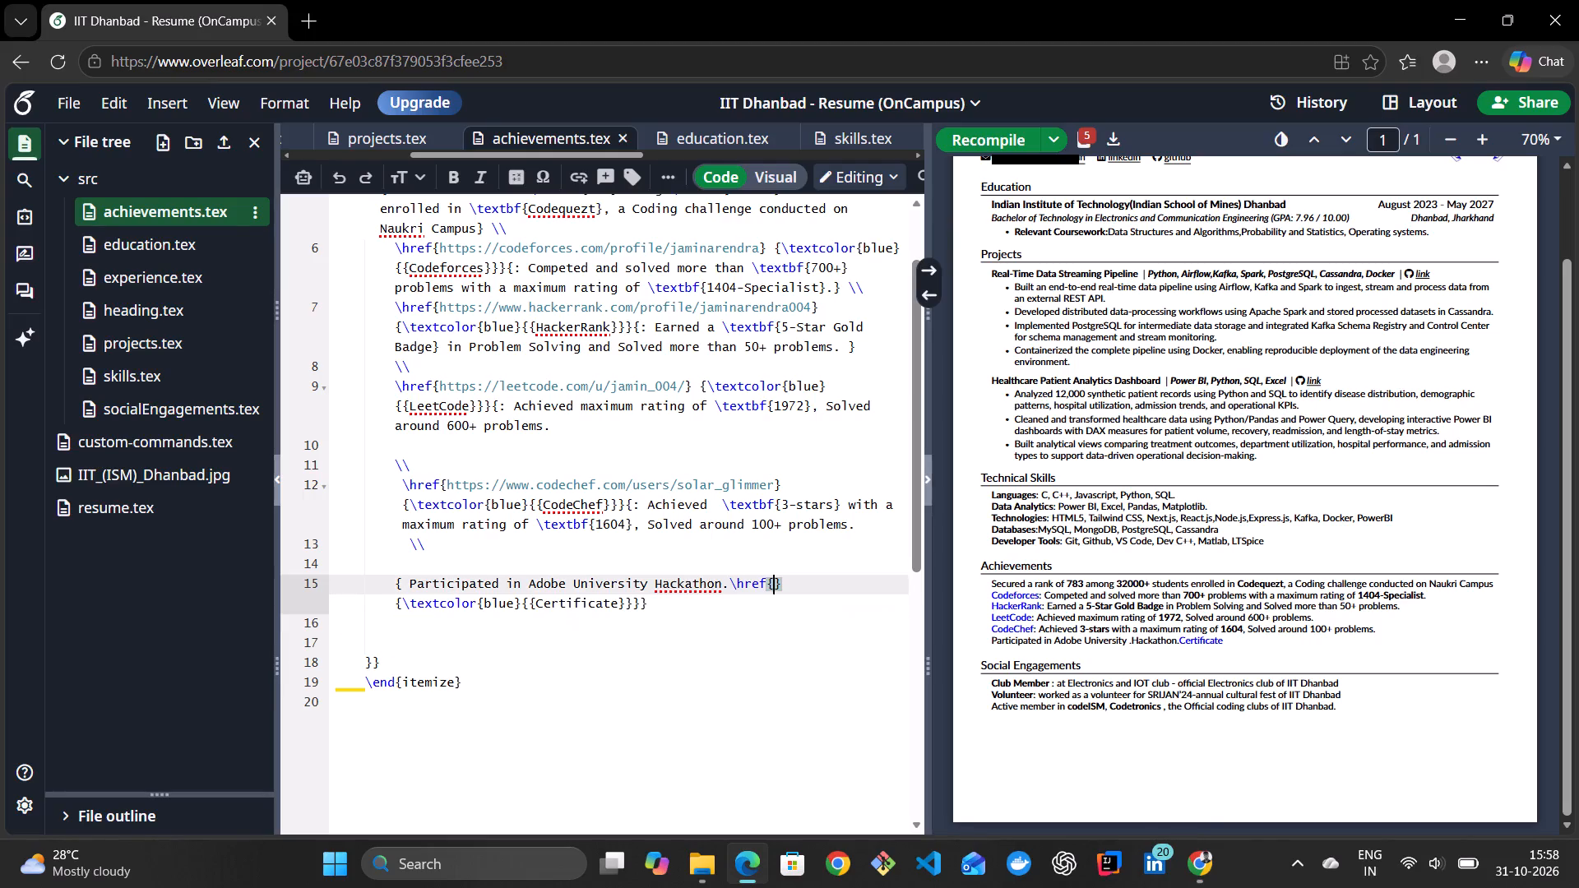
{"action": "key", "text": "ctrl+v"}
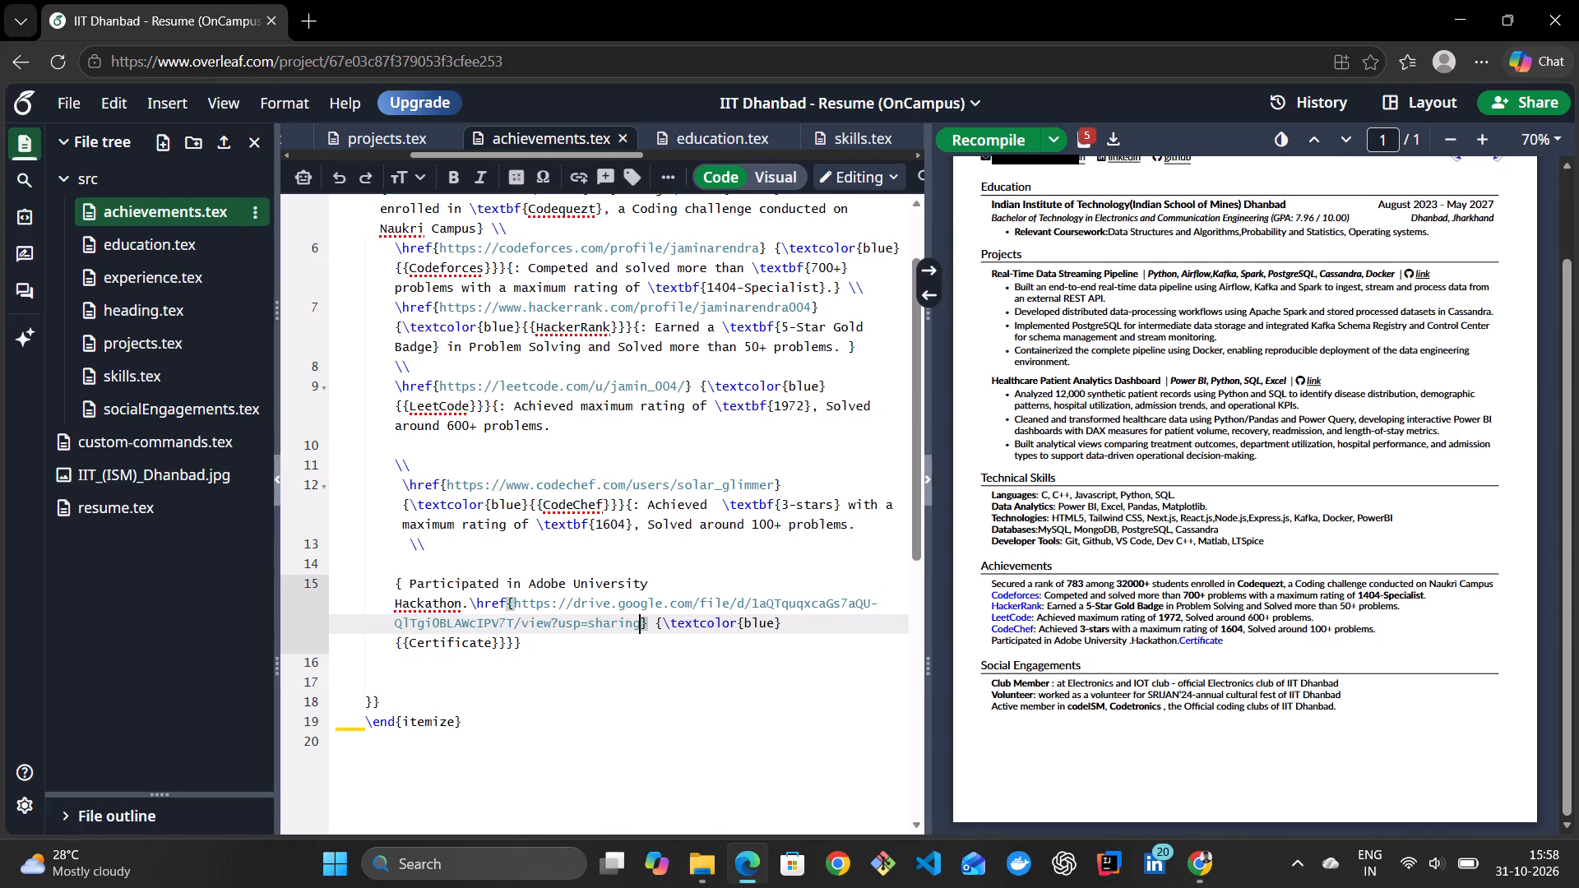
Recompile the resume and test the Certificate link in the Adobe University Hackathon entry of the PDF.
{"action": "left_click", "coordinate": [987, 133]}
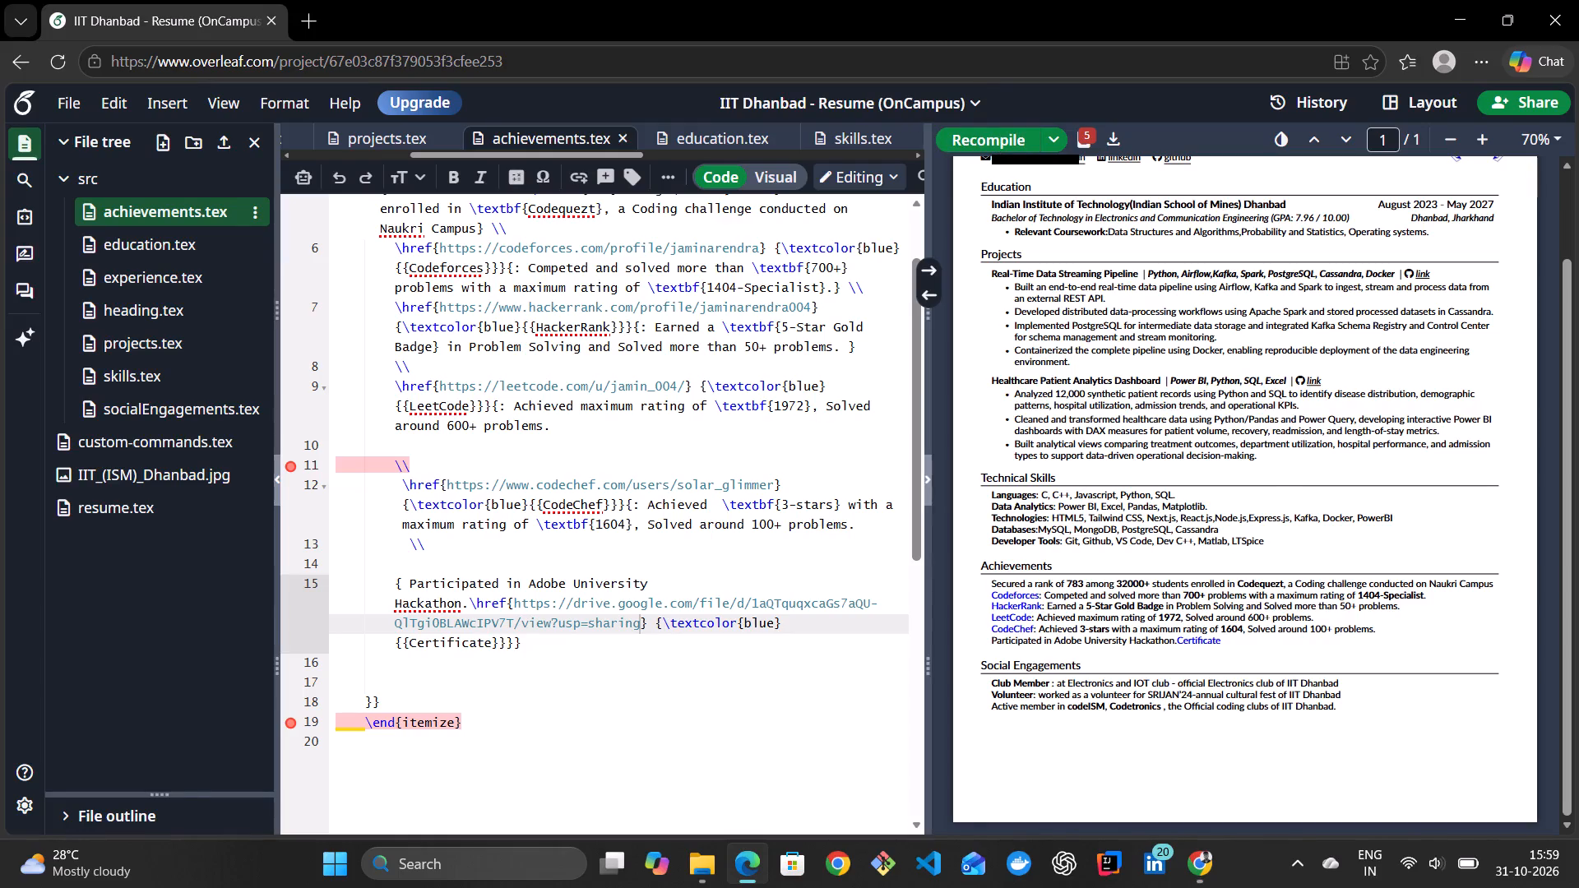
{"action": "left_click", "coordinate": [1214, 636]}
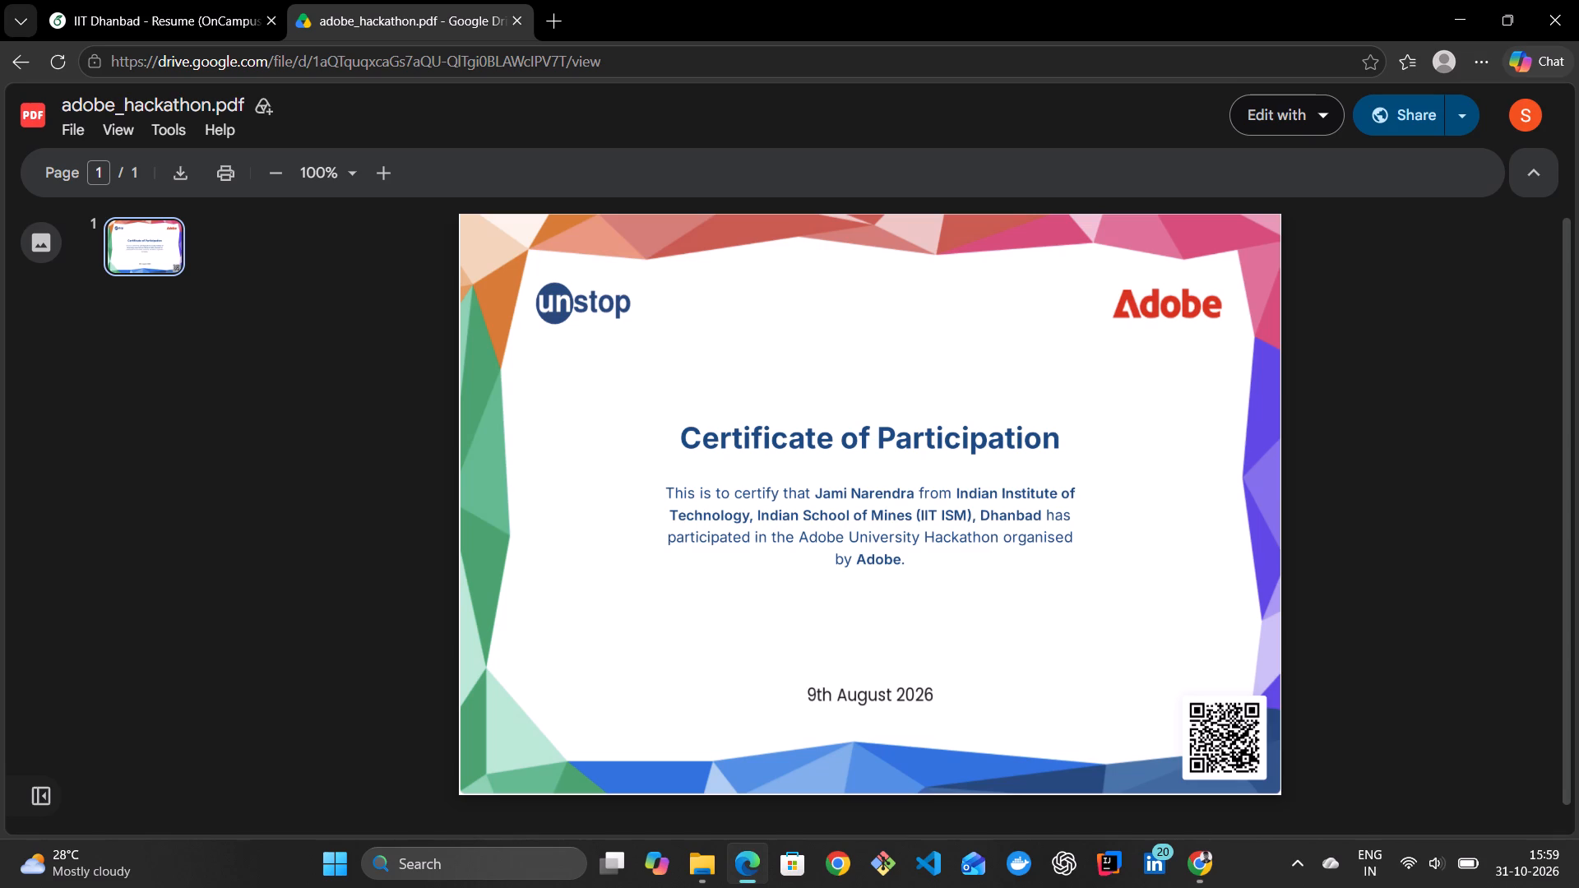
Close the certificate preview, insert a space before the Certificate \href in line 15 of achievements.tex, and recompile the resume.
{"action": "left_click", "coordinate": [514, 26]}
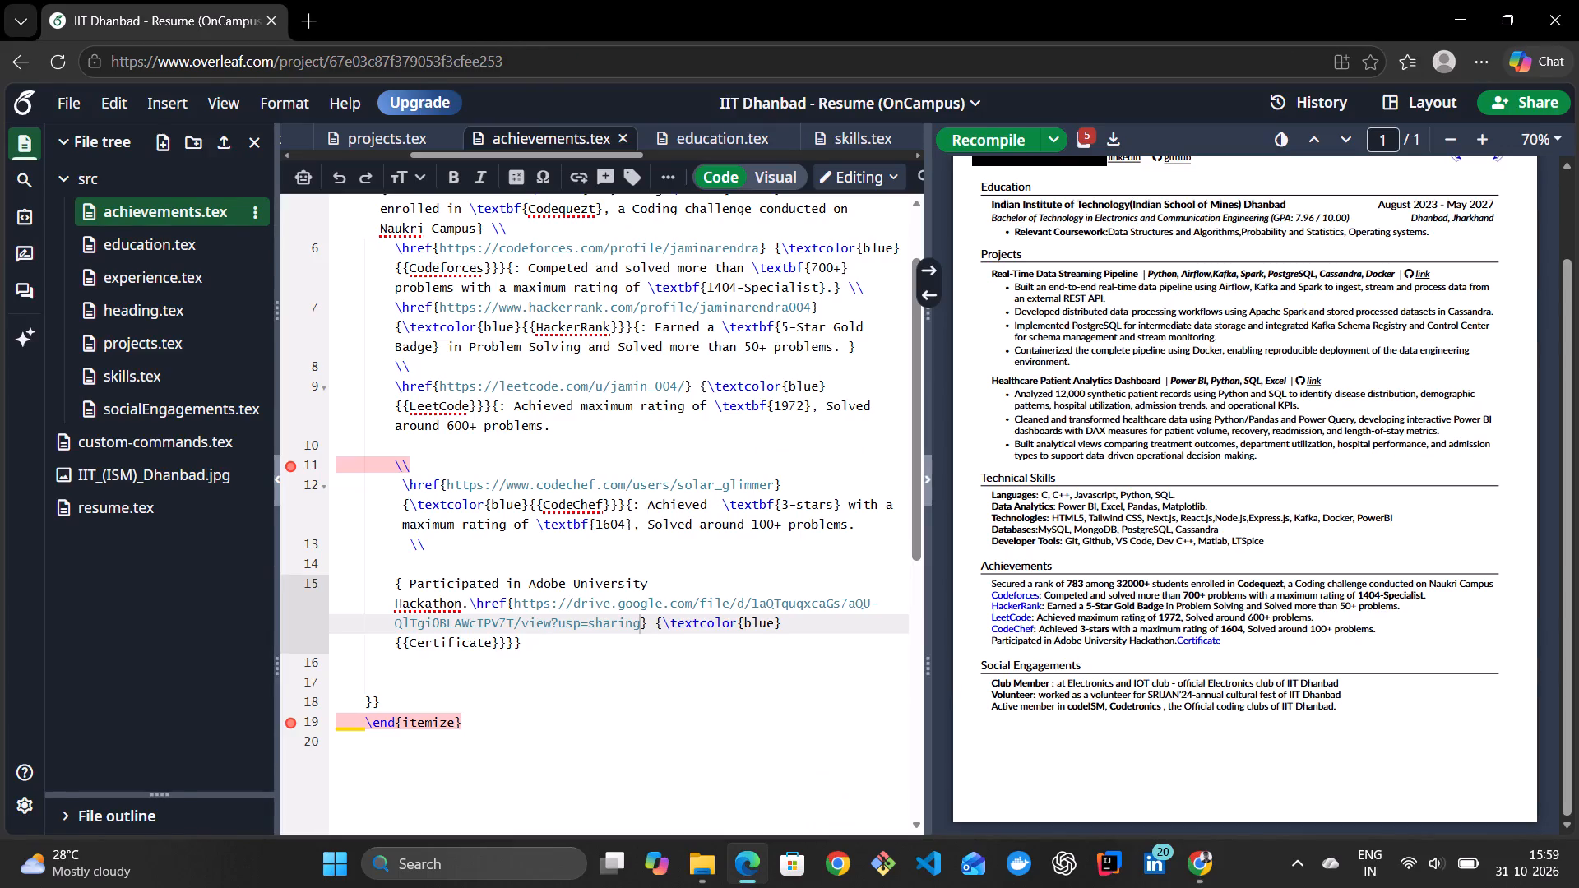
{"action": "left_click", "coordinate": [467, 603]}
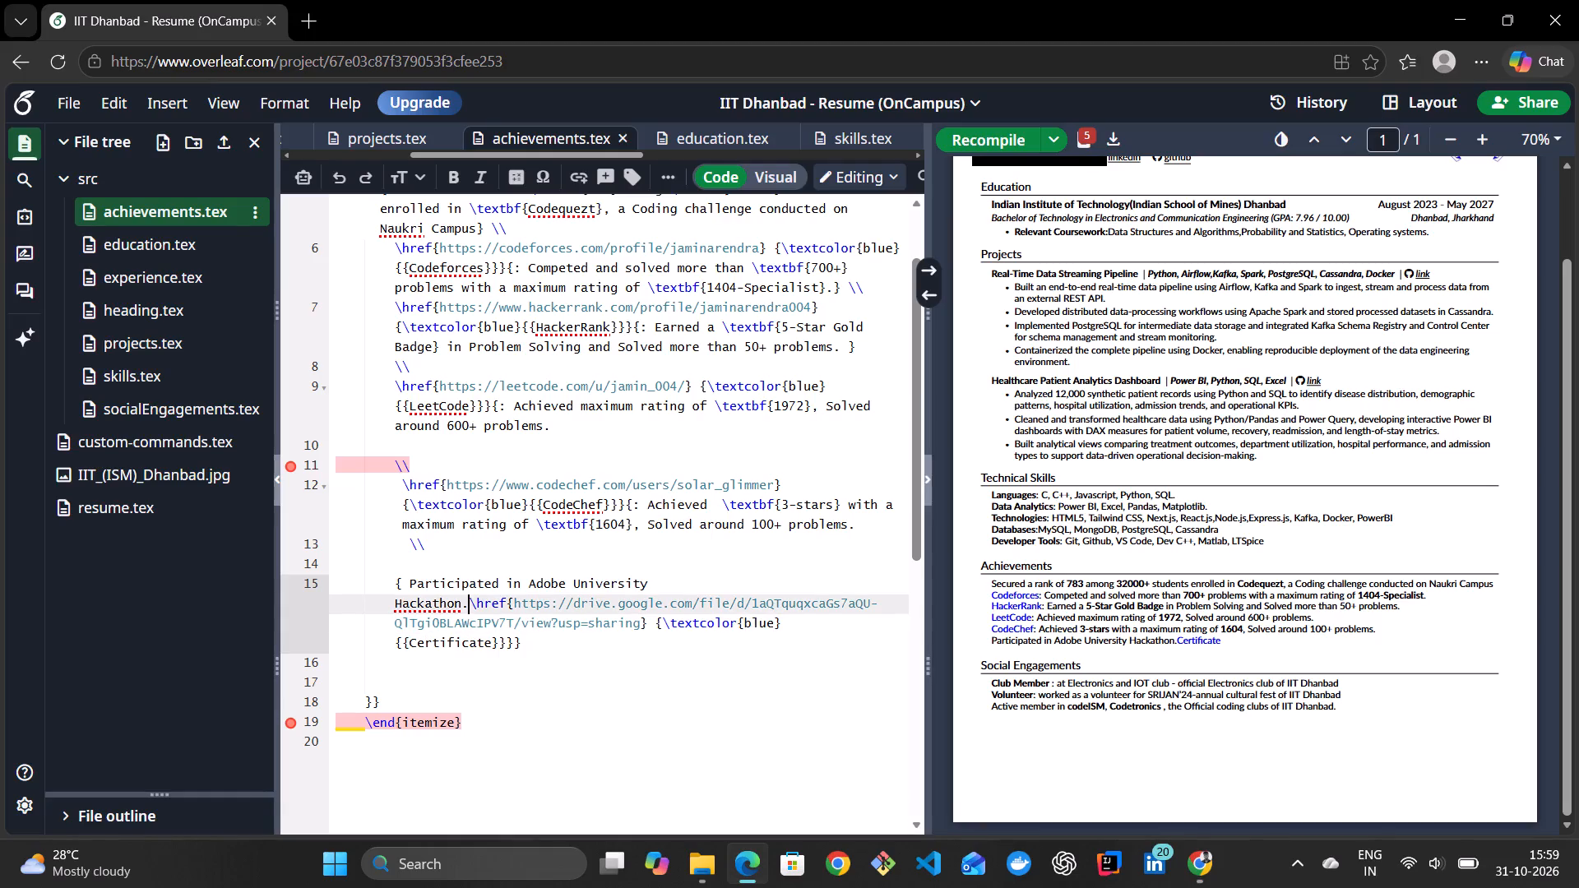
{"action": "key", "text": "space"}
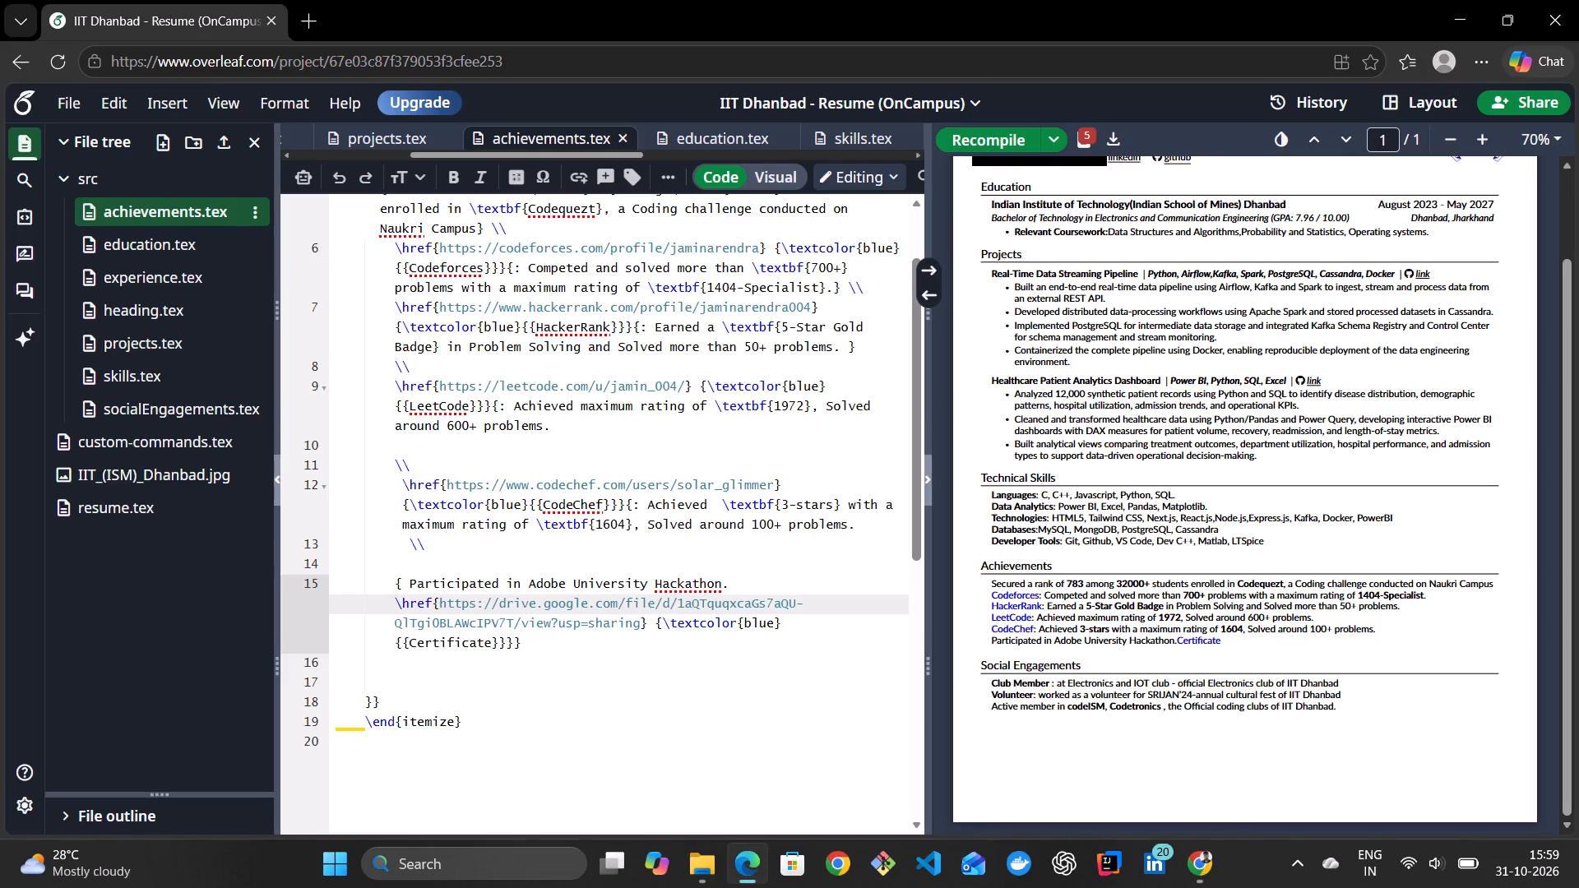
{"action": "left_click", "coordinate": [401, 642]}
{"action": "left_click", "coordinate": [1015, 137]}
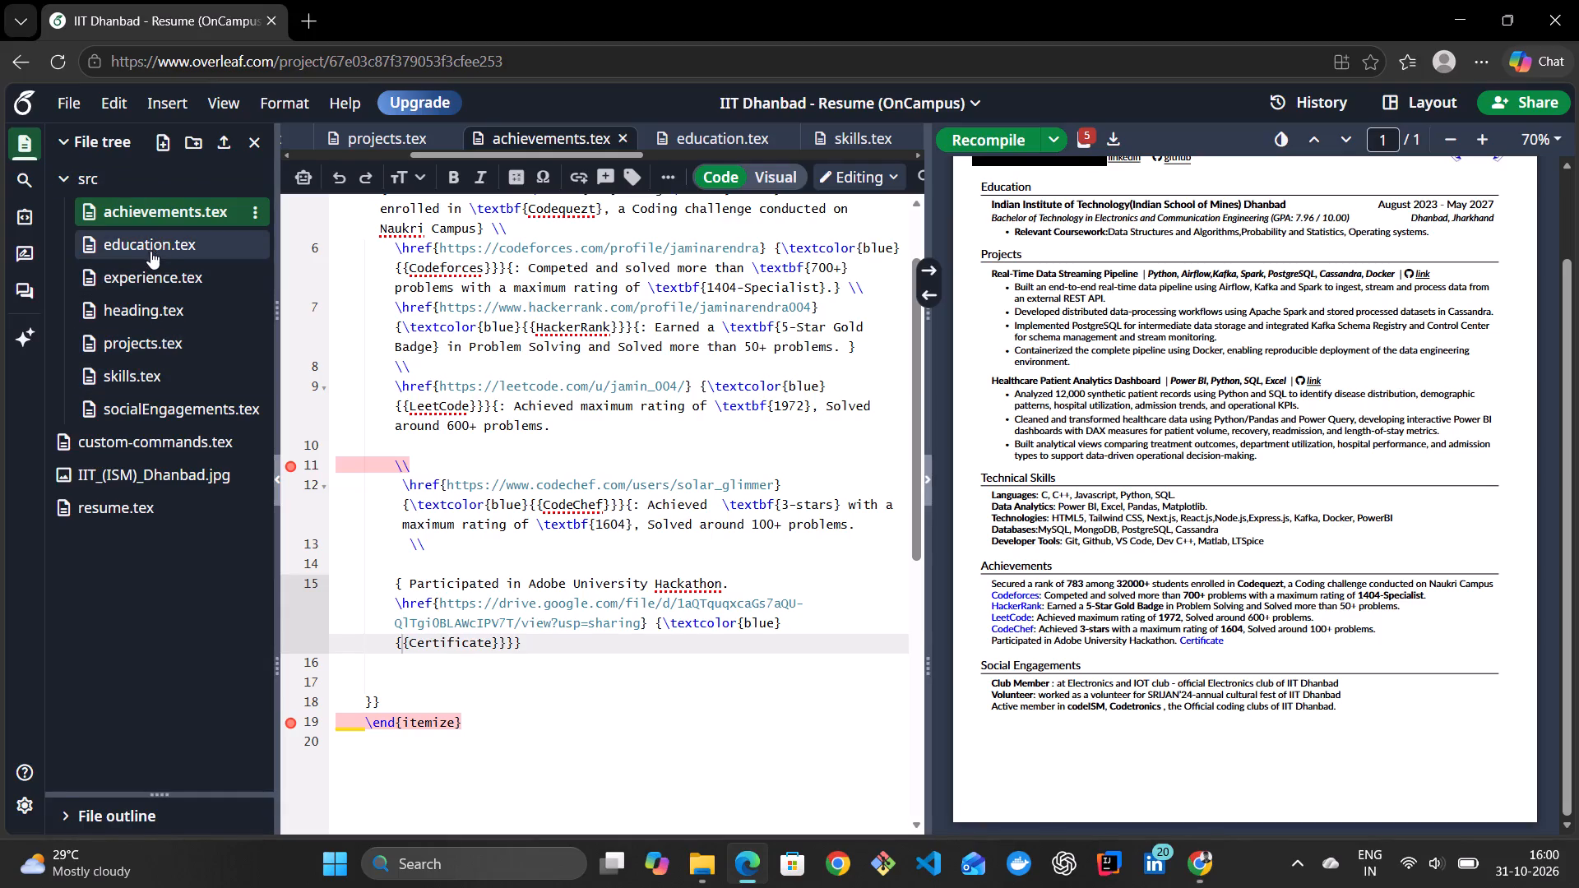
In skills.tex, add "Tableau," between Power BI and Excel in the Data Analytics line.
{"action": "left_click", "coordinate": [151, 368]}
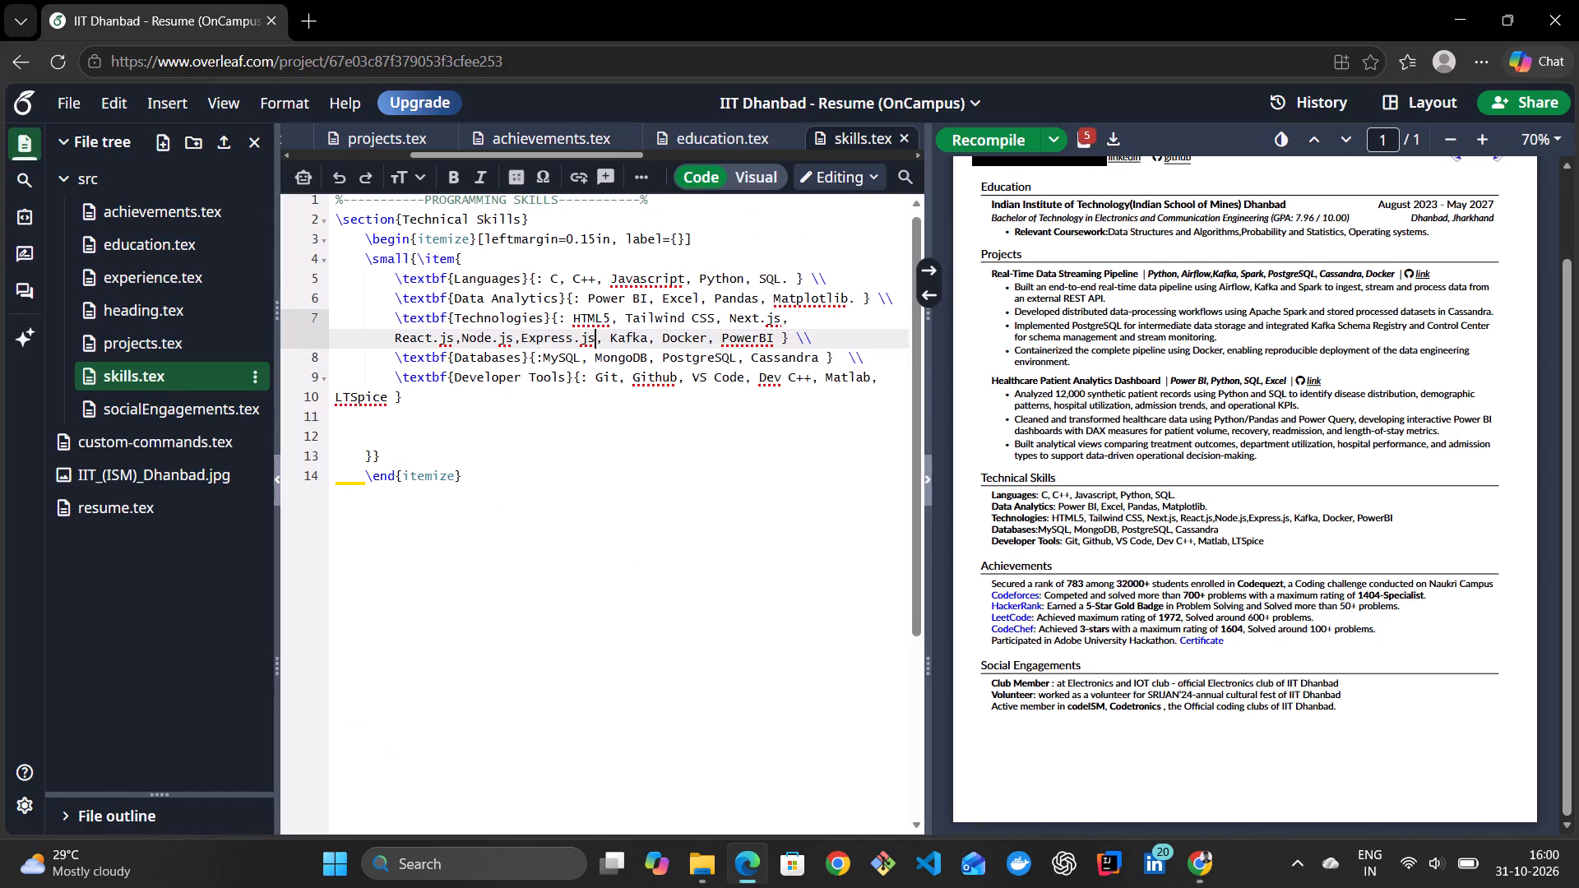
{"action": "scroll", "coordinate": [547, 302], "scroll_direction": "up", "scroll_amount": 2}
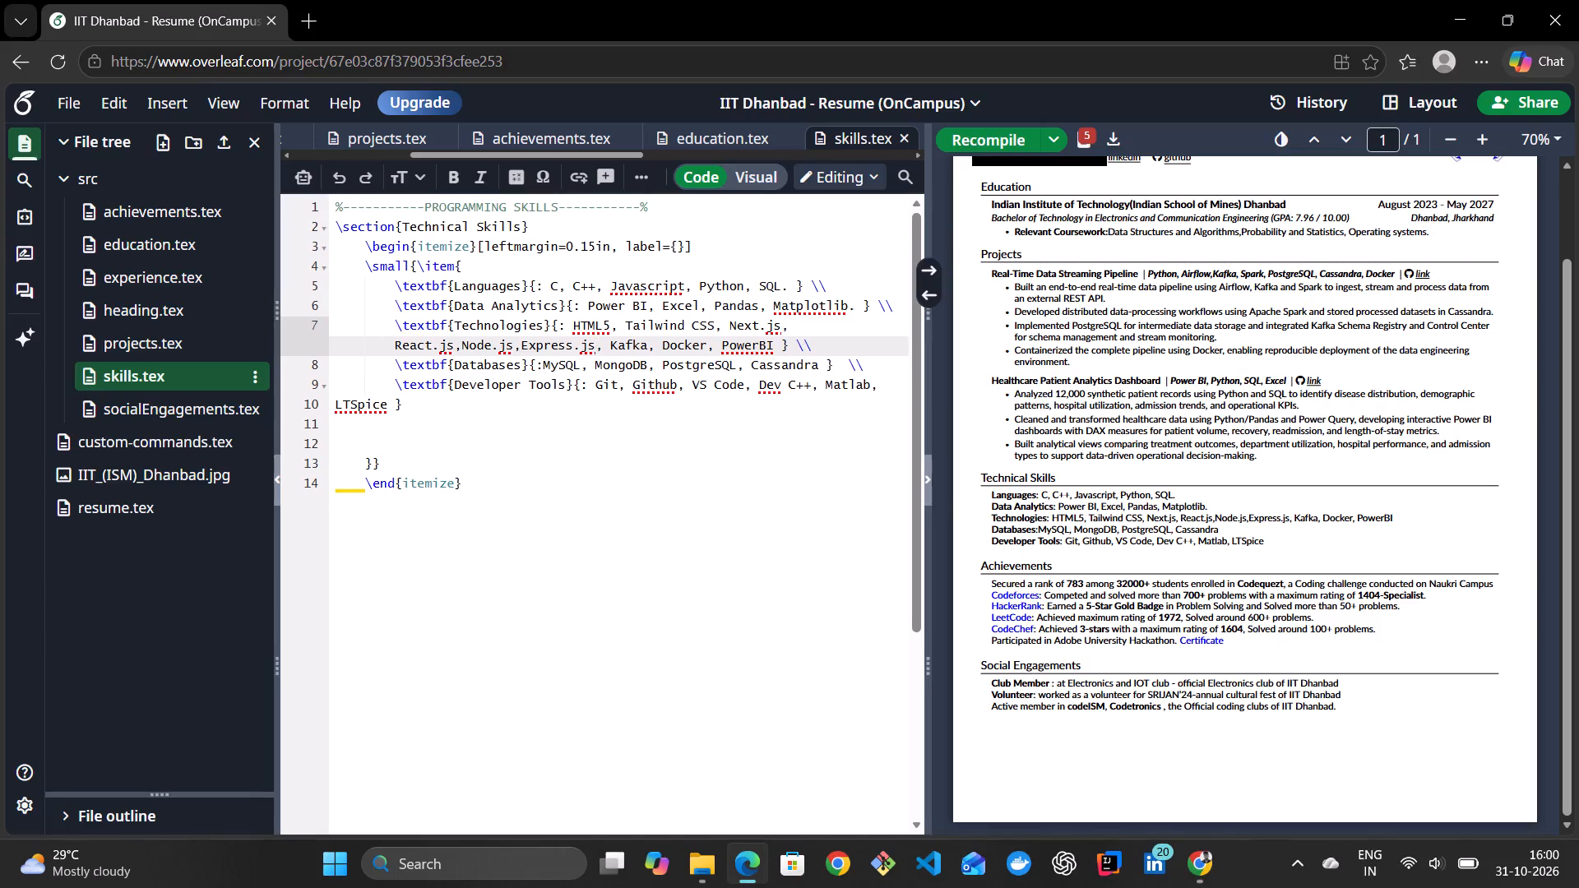
{"action": "left_click", "coordinate": [656, 311]}
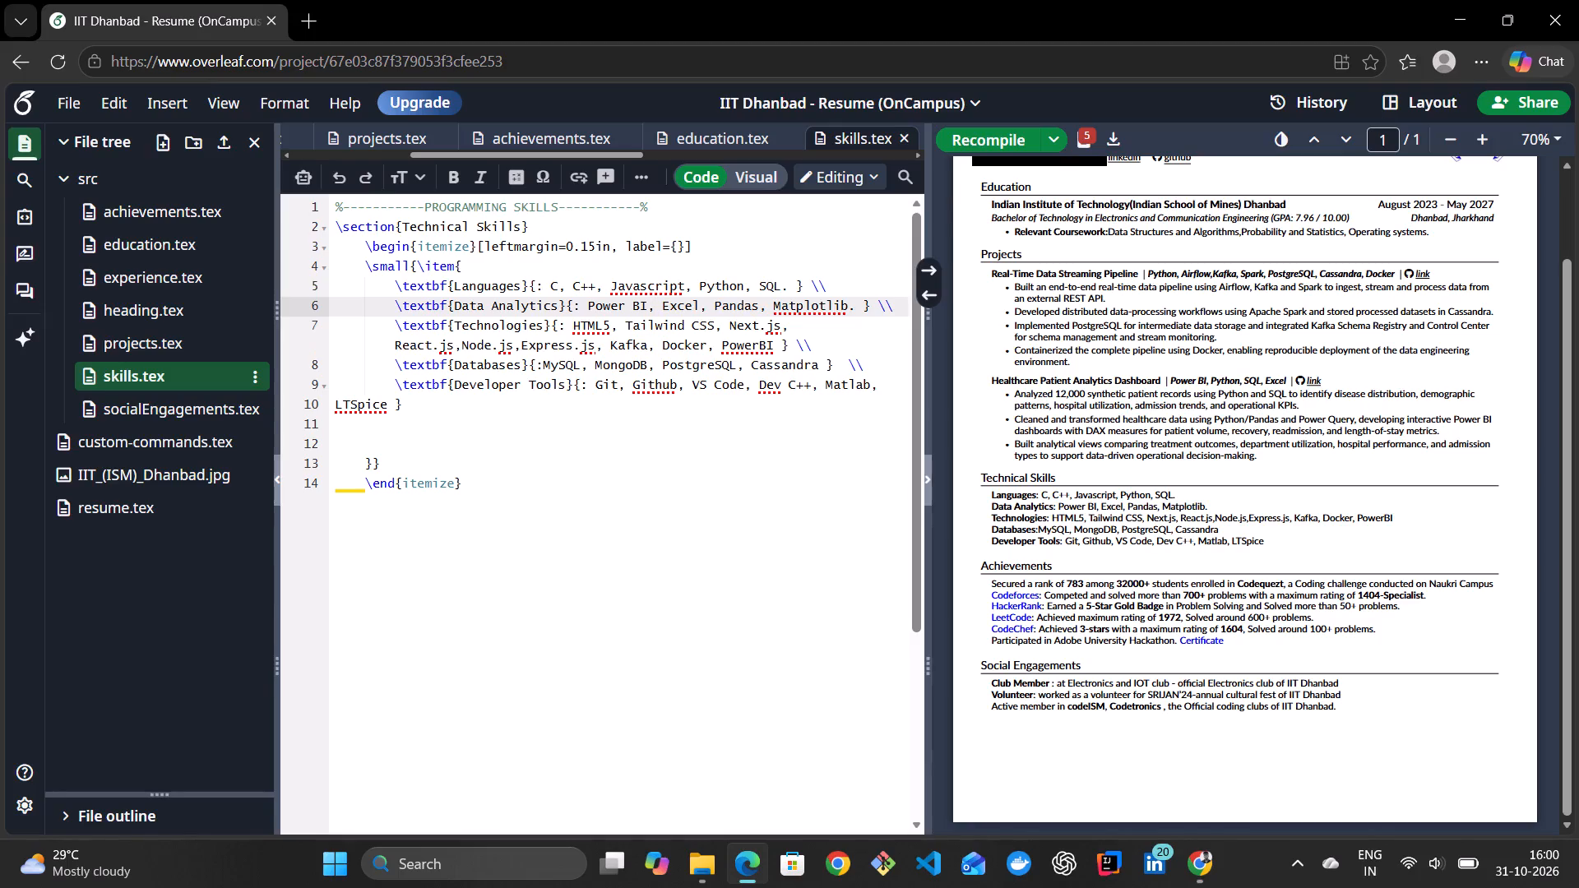
{"action": "key", "text": "space"}
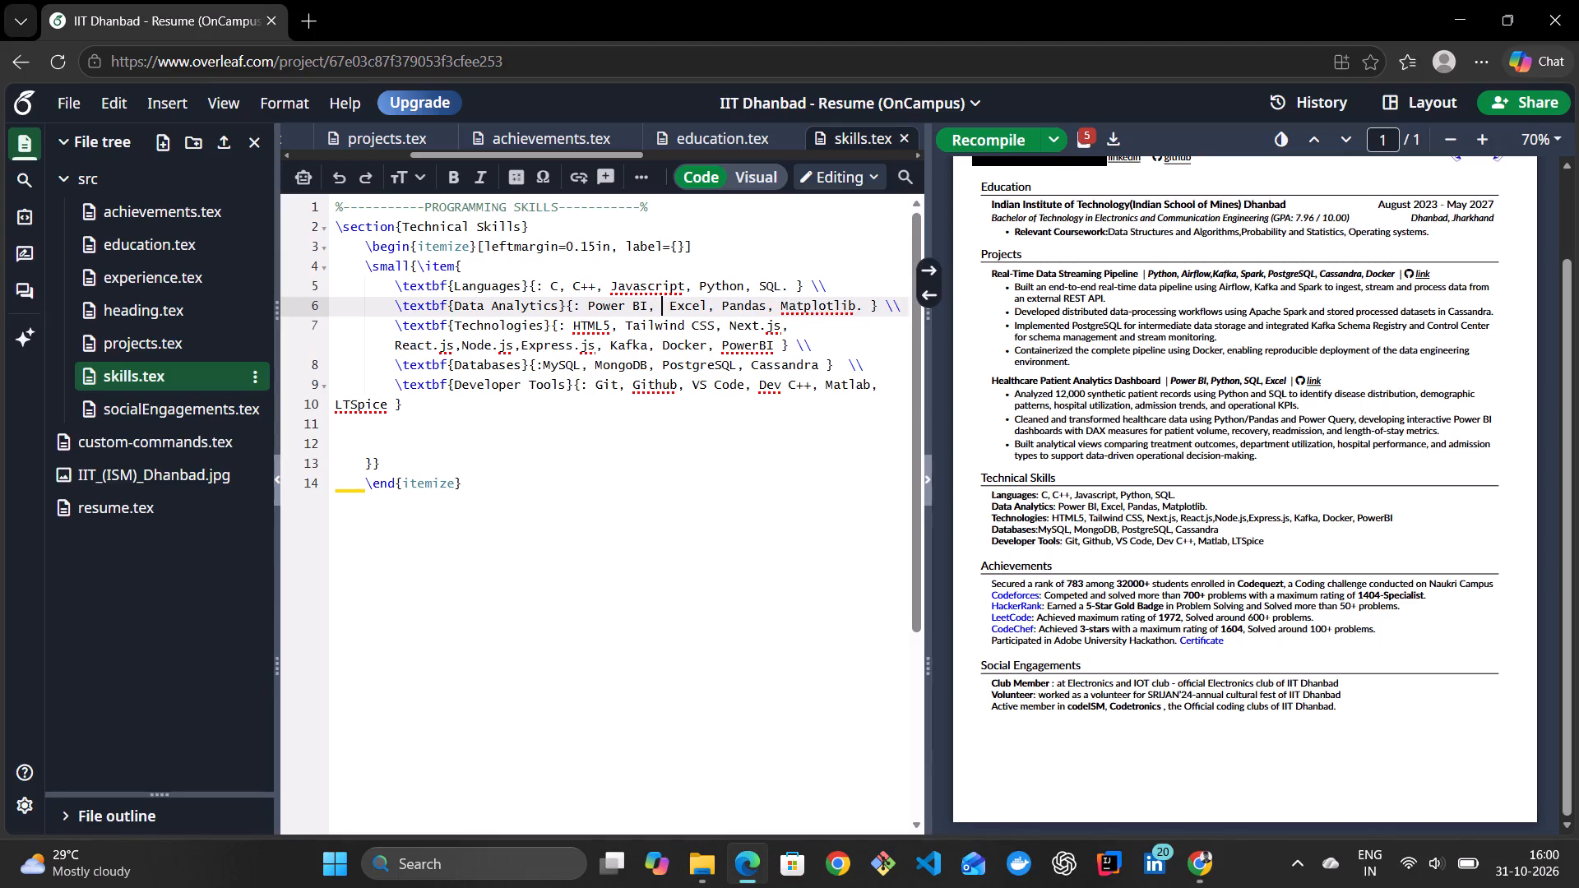
{"action": "type", "text": "ableu"}
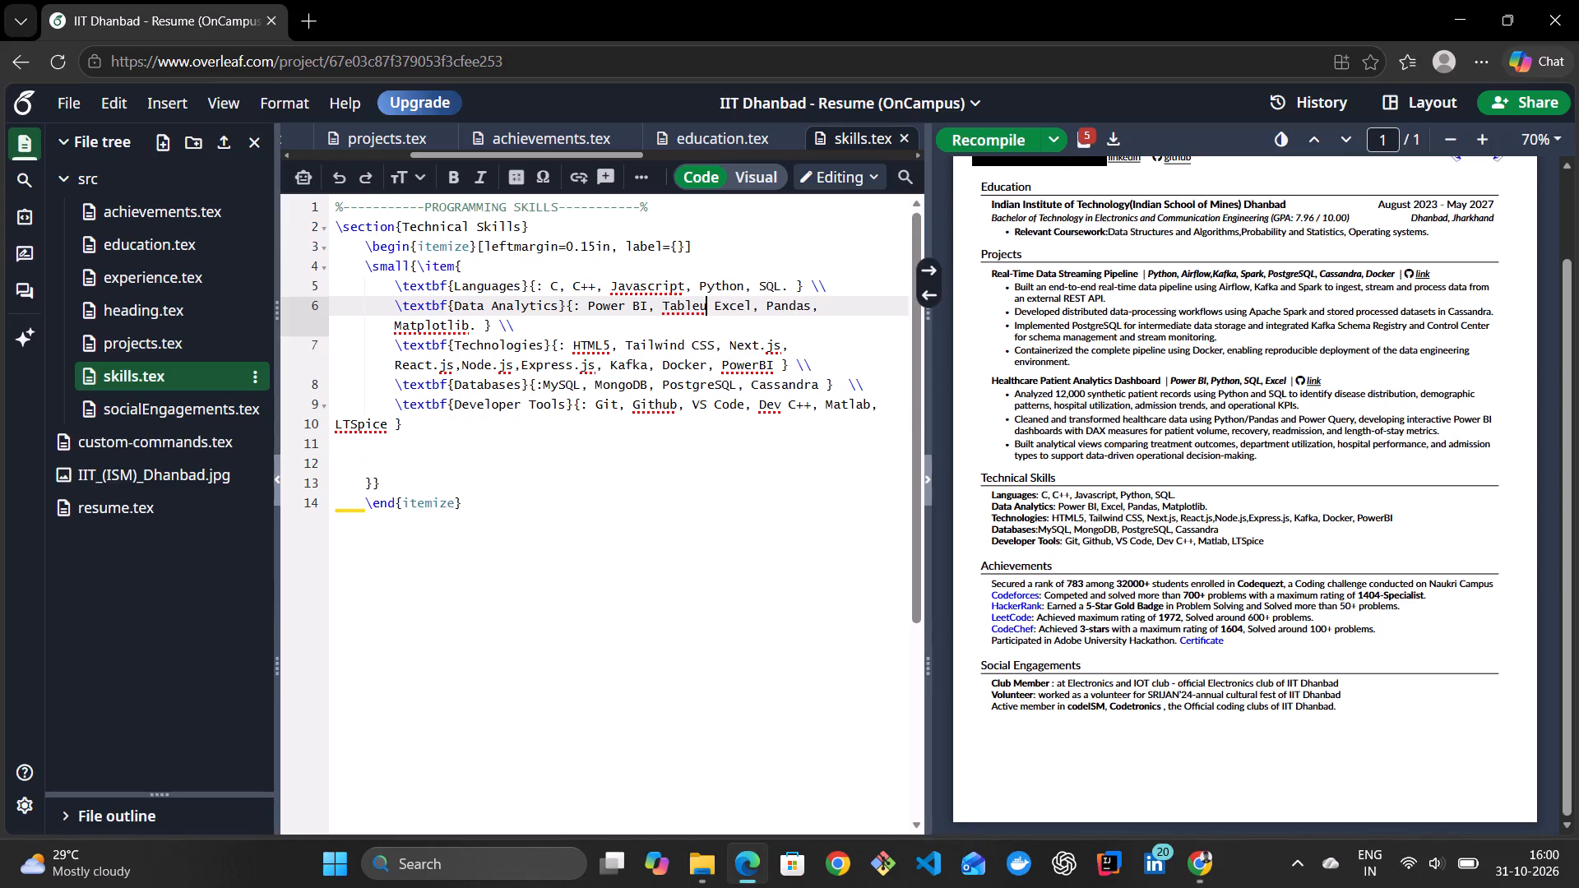
{"action": "key", "text": "BackSpace"}
{"action": "type", "text": "au"}
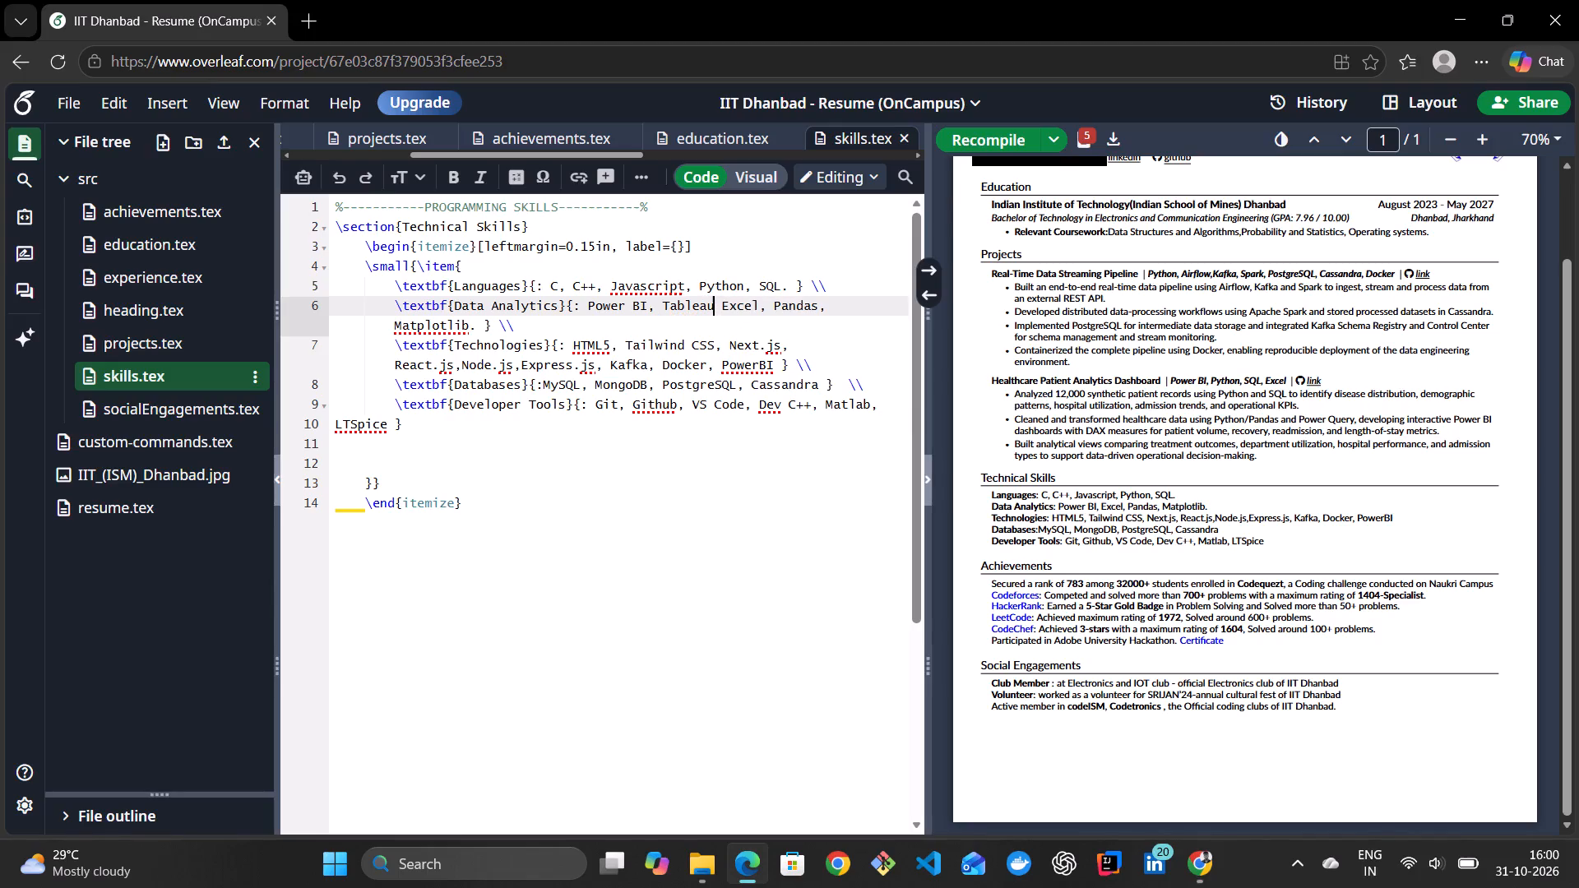
{"action": "key", "text": "comma"}
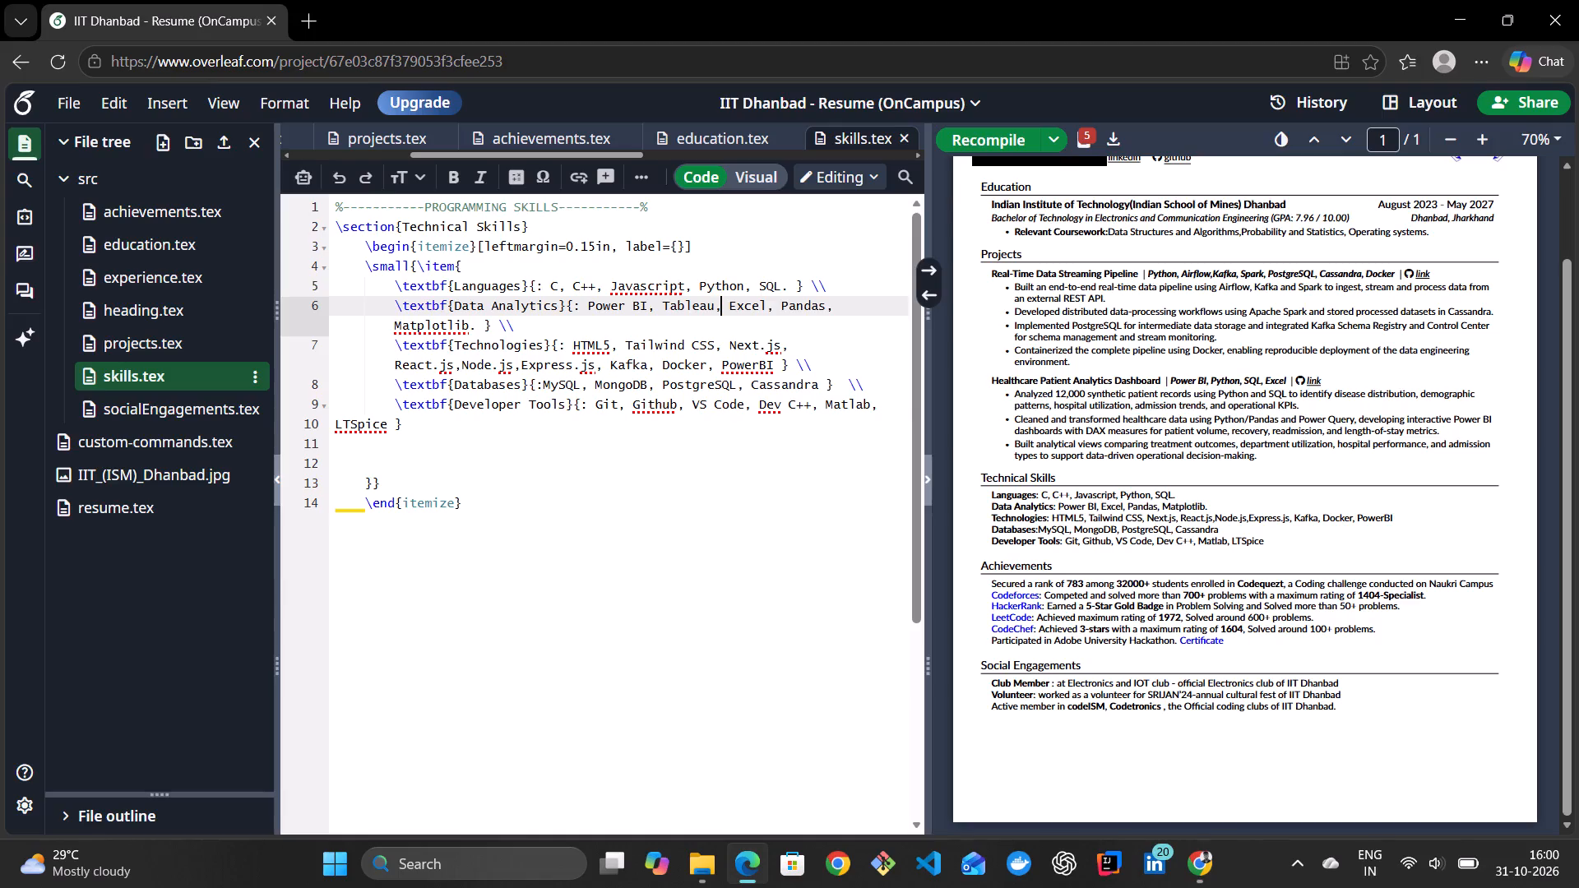
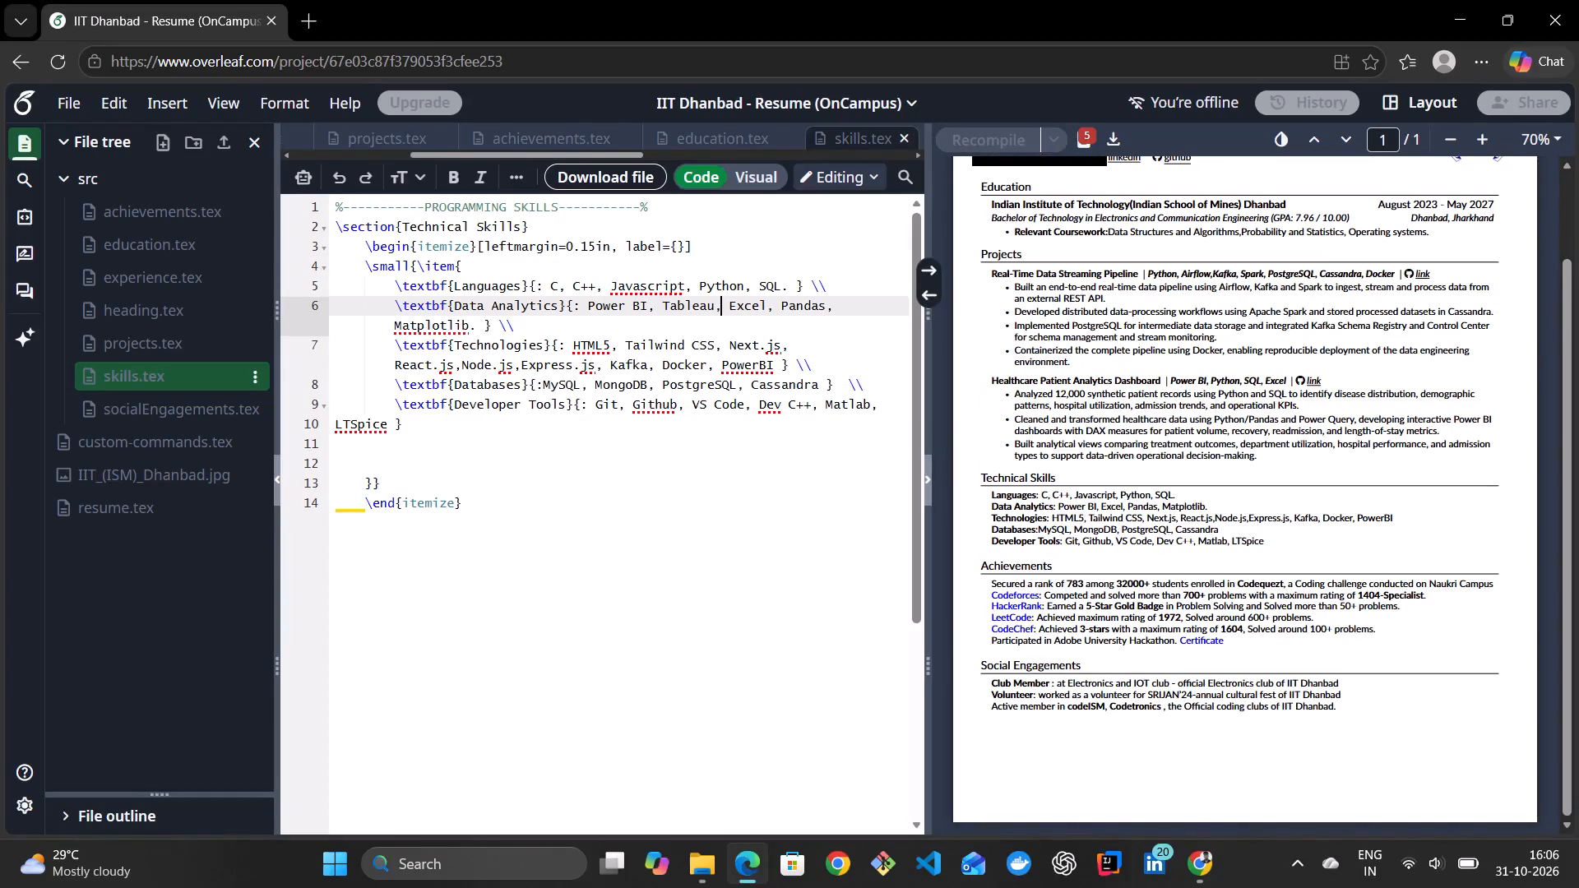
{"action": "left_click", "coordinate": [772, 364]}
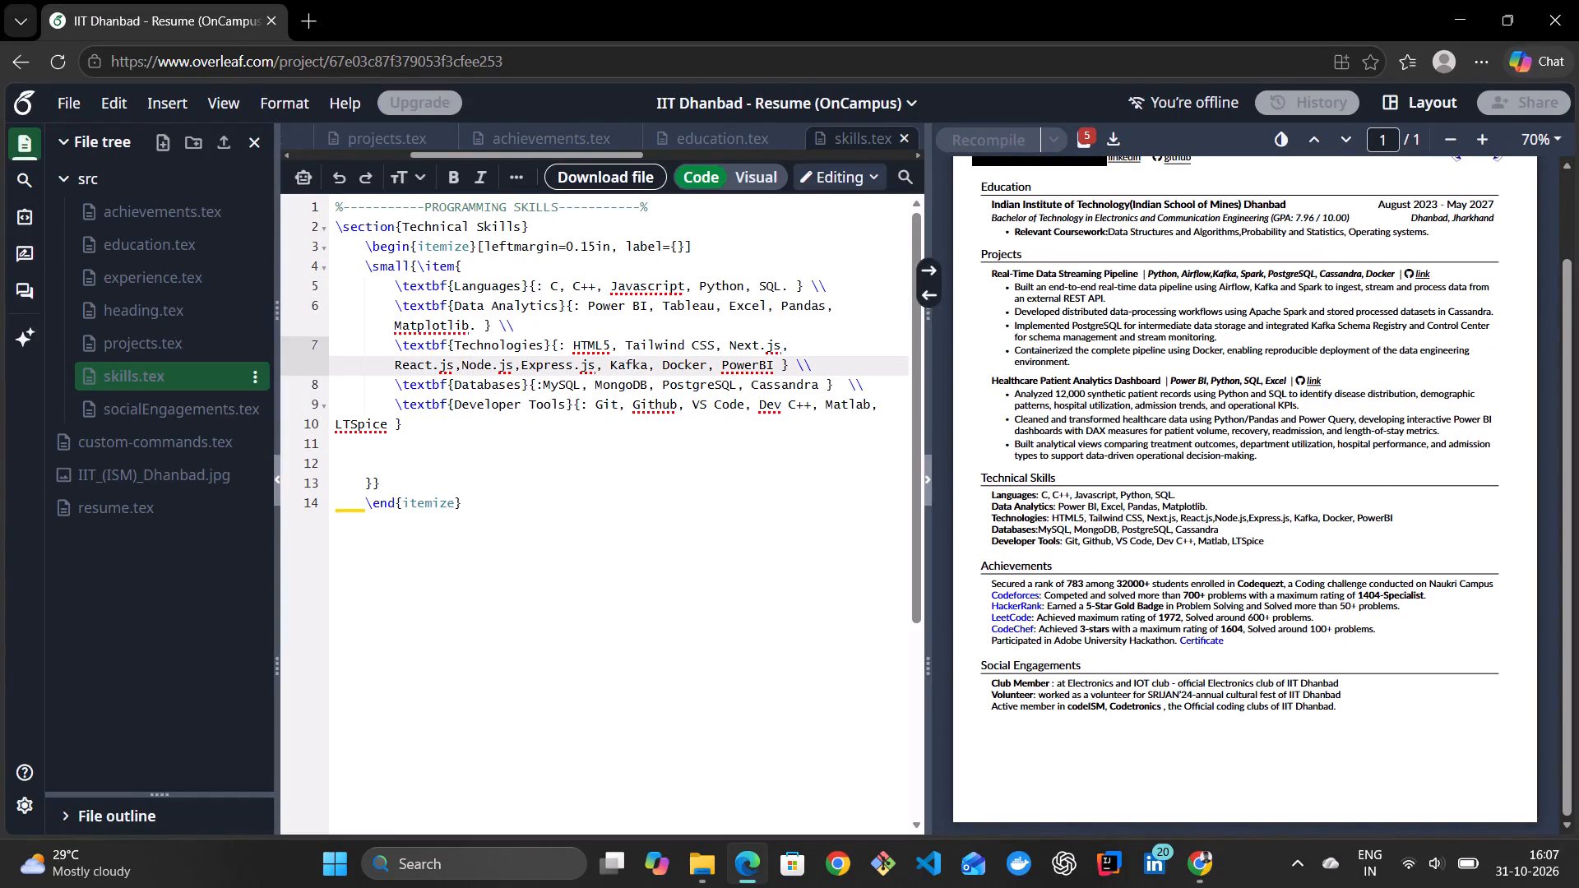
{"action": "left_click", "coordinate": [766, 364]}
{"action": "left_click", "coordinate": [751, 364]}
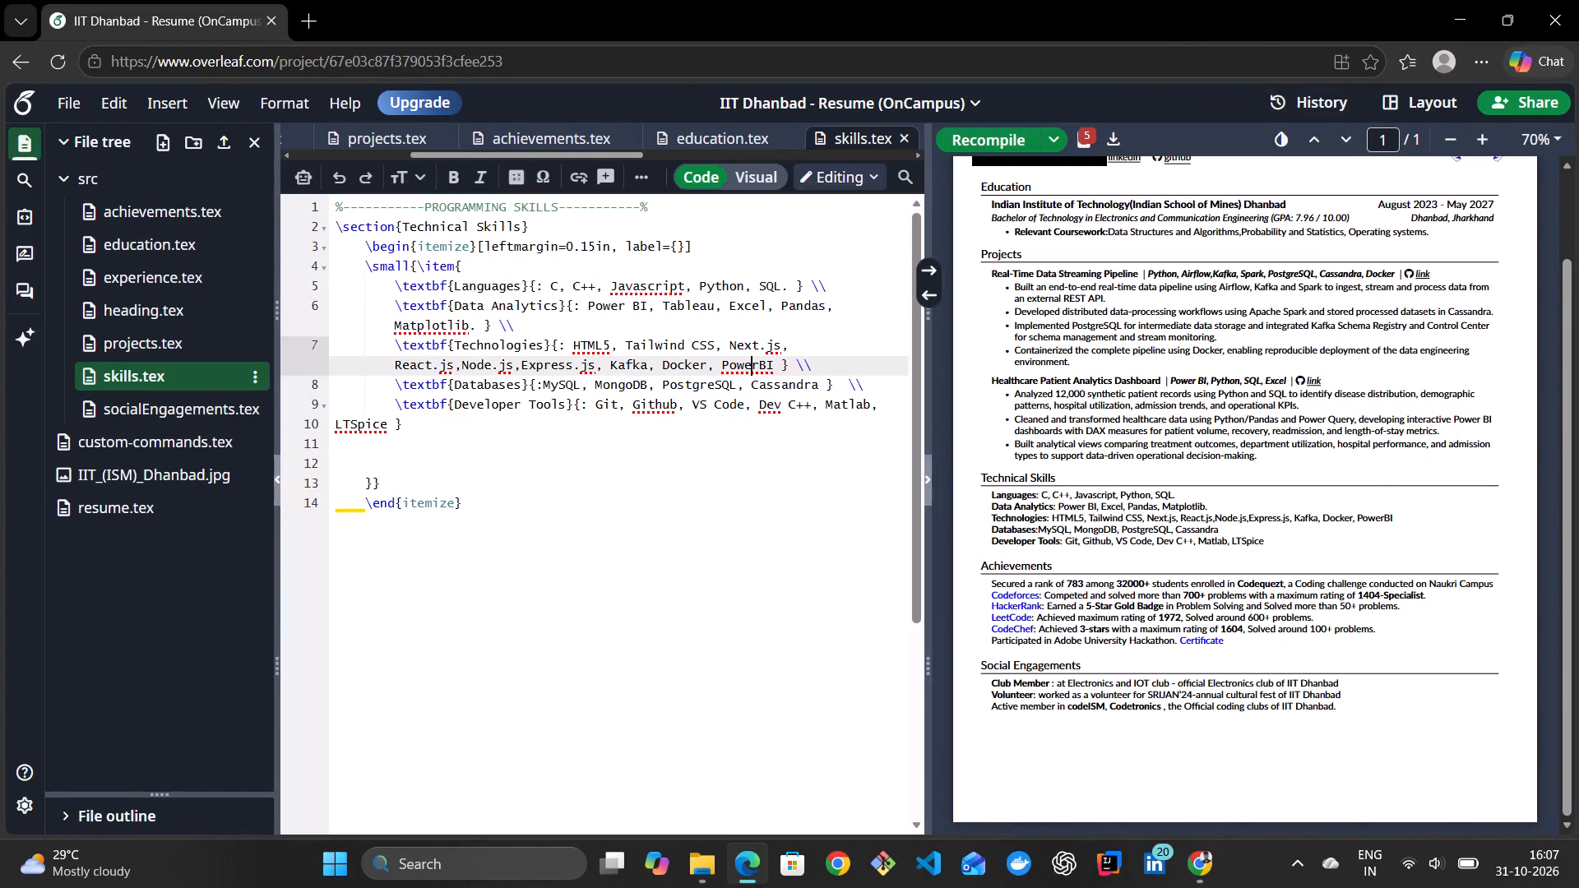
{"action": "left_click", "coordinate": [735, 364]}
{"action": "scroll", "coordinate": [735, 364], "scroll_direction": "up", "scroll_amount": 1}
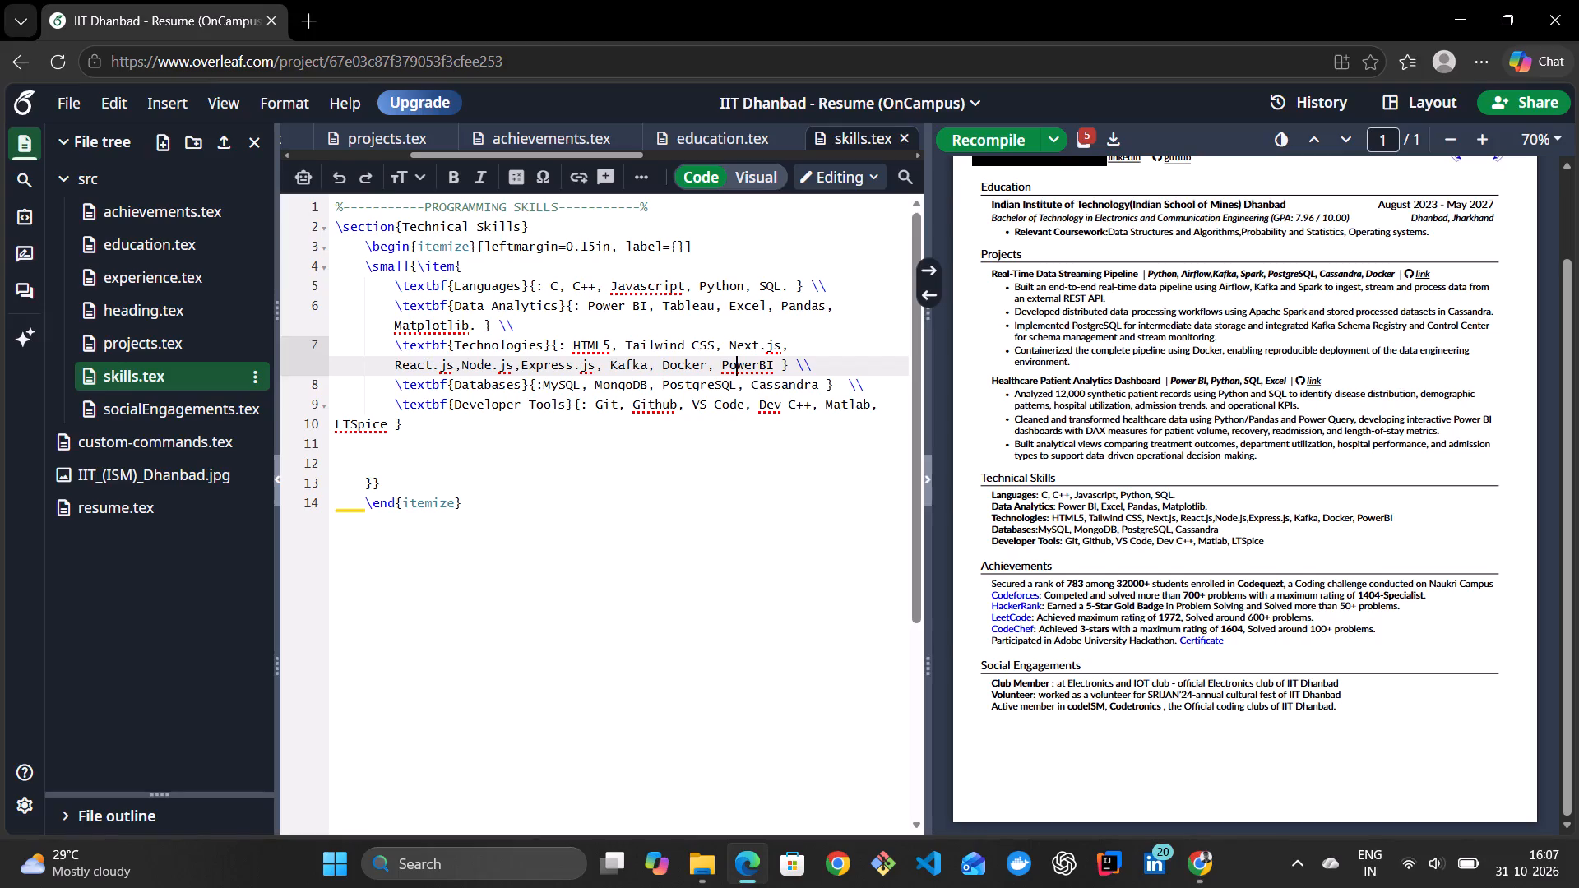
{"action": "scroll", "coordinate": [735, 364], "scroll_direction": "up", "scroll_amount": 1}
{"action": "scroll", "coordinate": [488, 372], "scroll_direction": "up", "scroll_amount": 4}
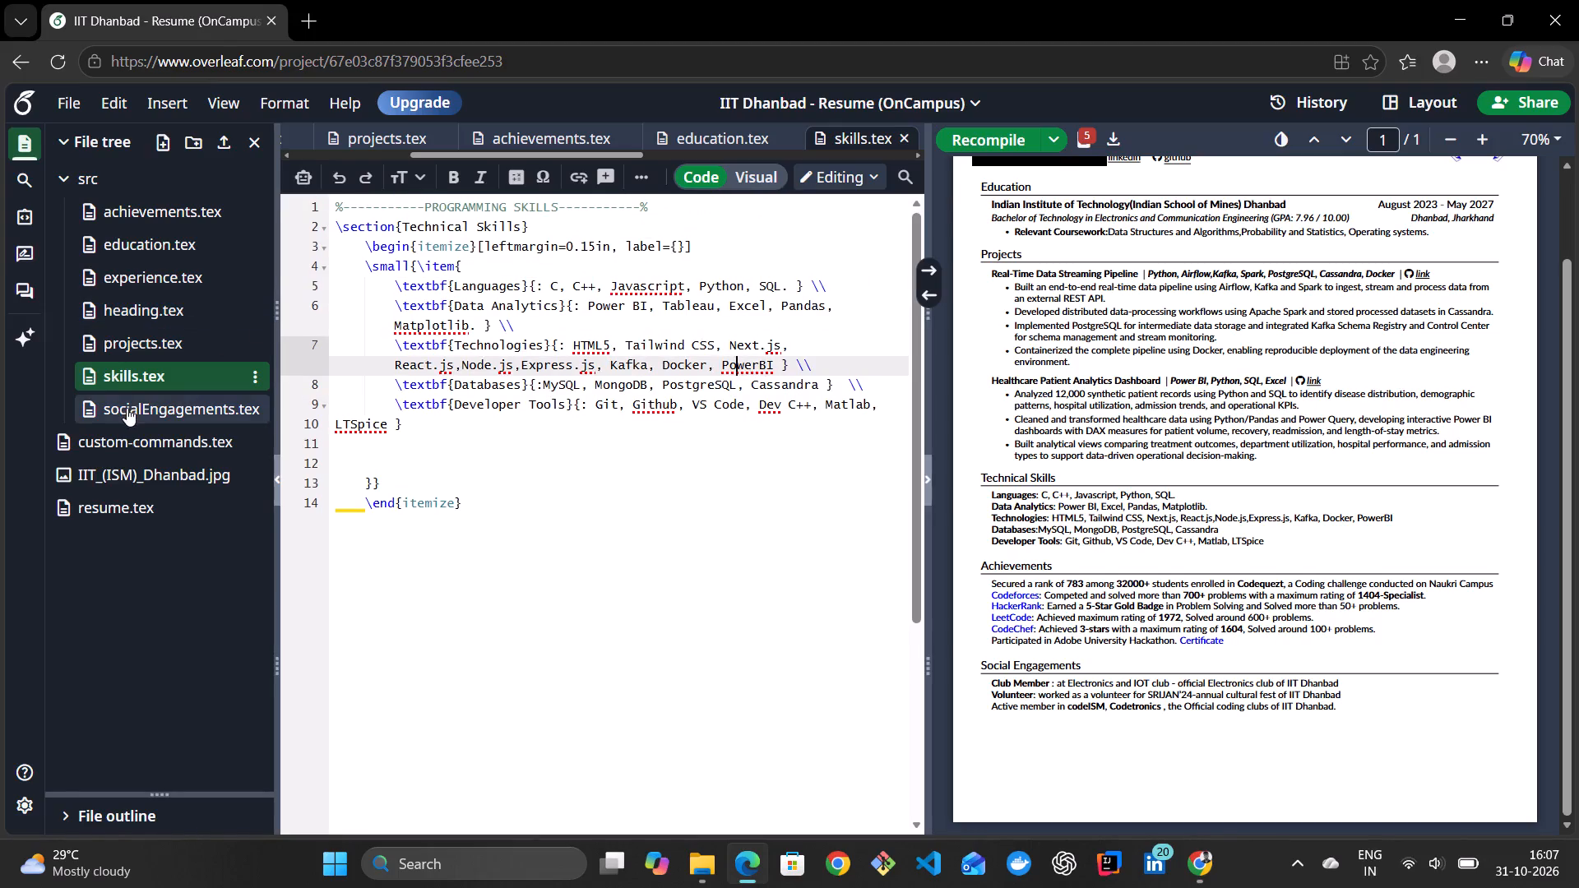
Review education.tex and achievements.tex together with the compiled resume PDF.
{"action": "left_click", "coordinate": [141, 252]}
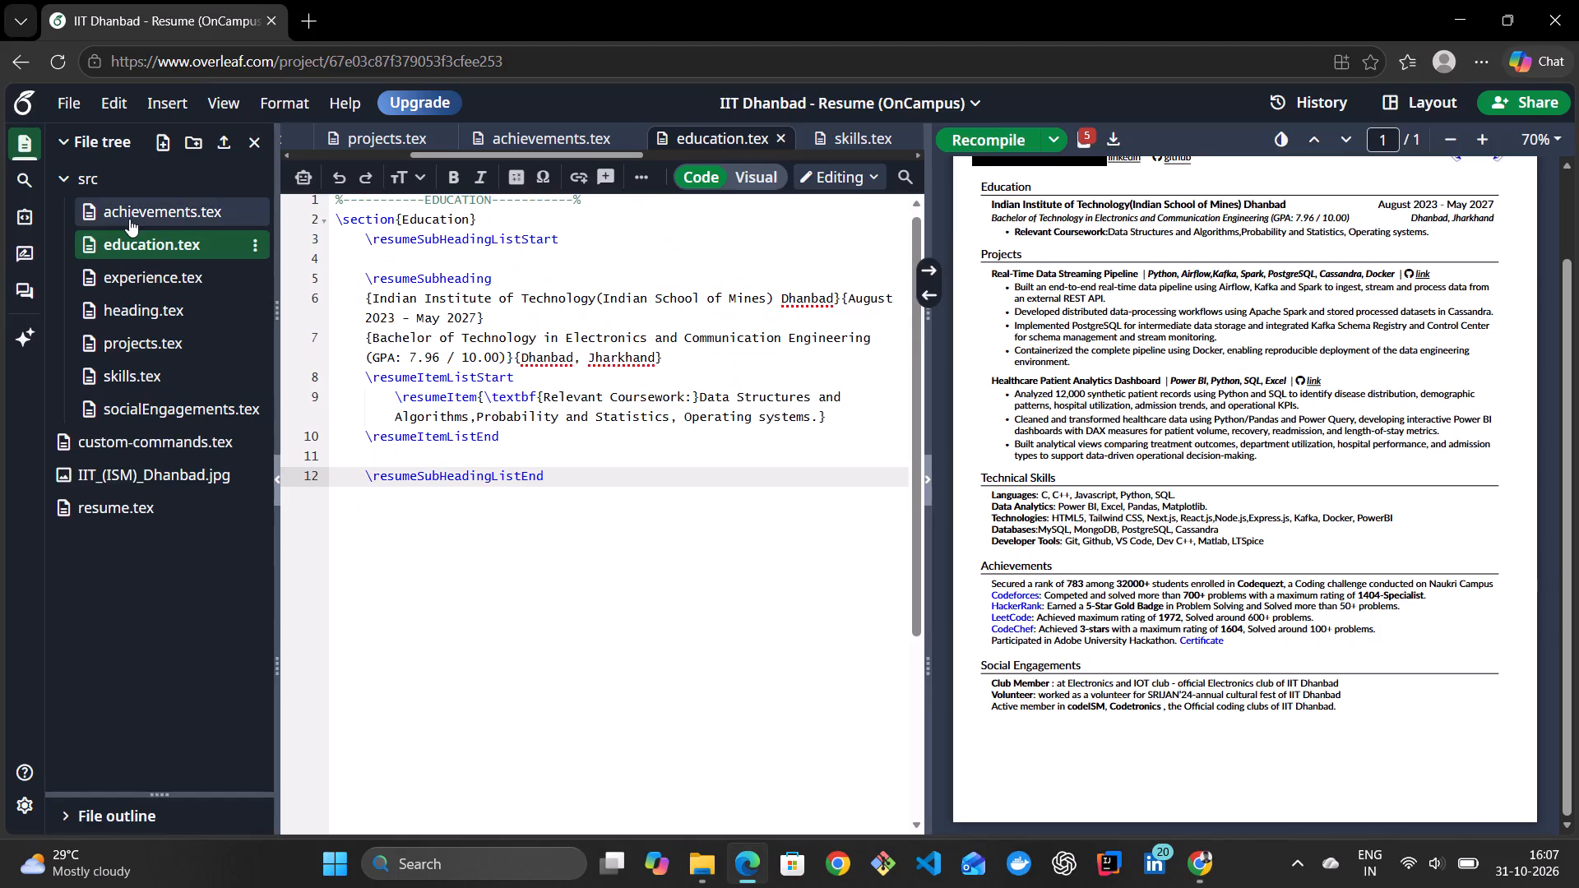
{"action": "left_click", "coordinate": [136, 210]}
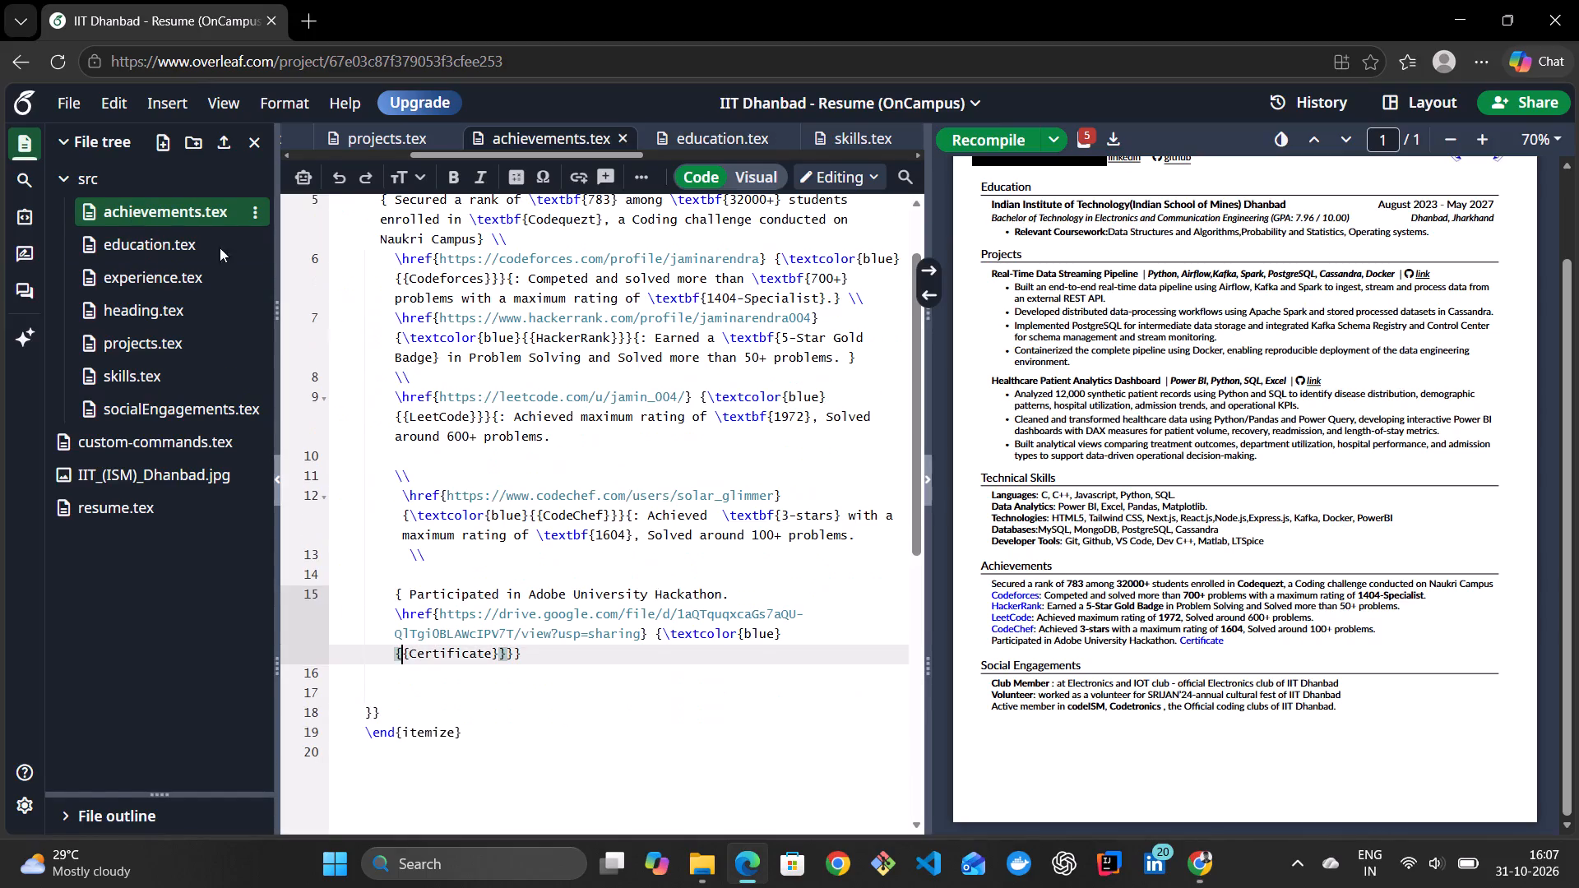
{"action": "scroll", "coordinate": [569, 494], "scroll_direction": "up", "scroll_amount": 6}
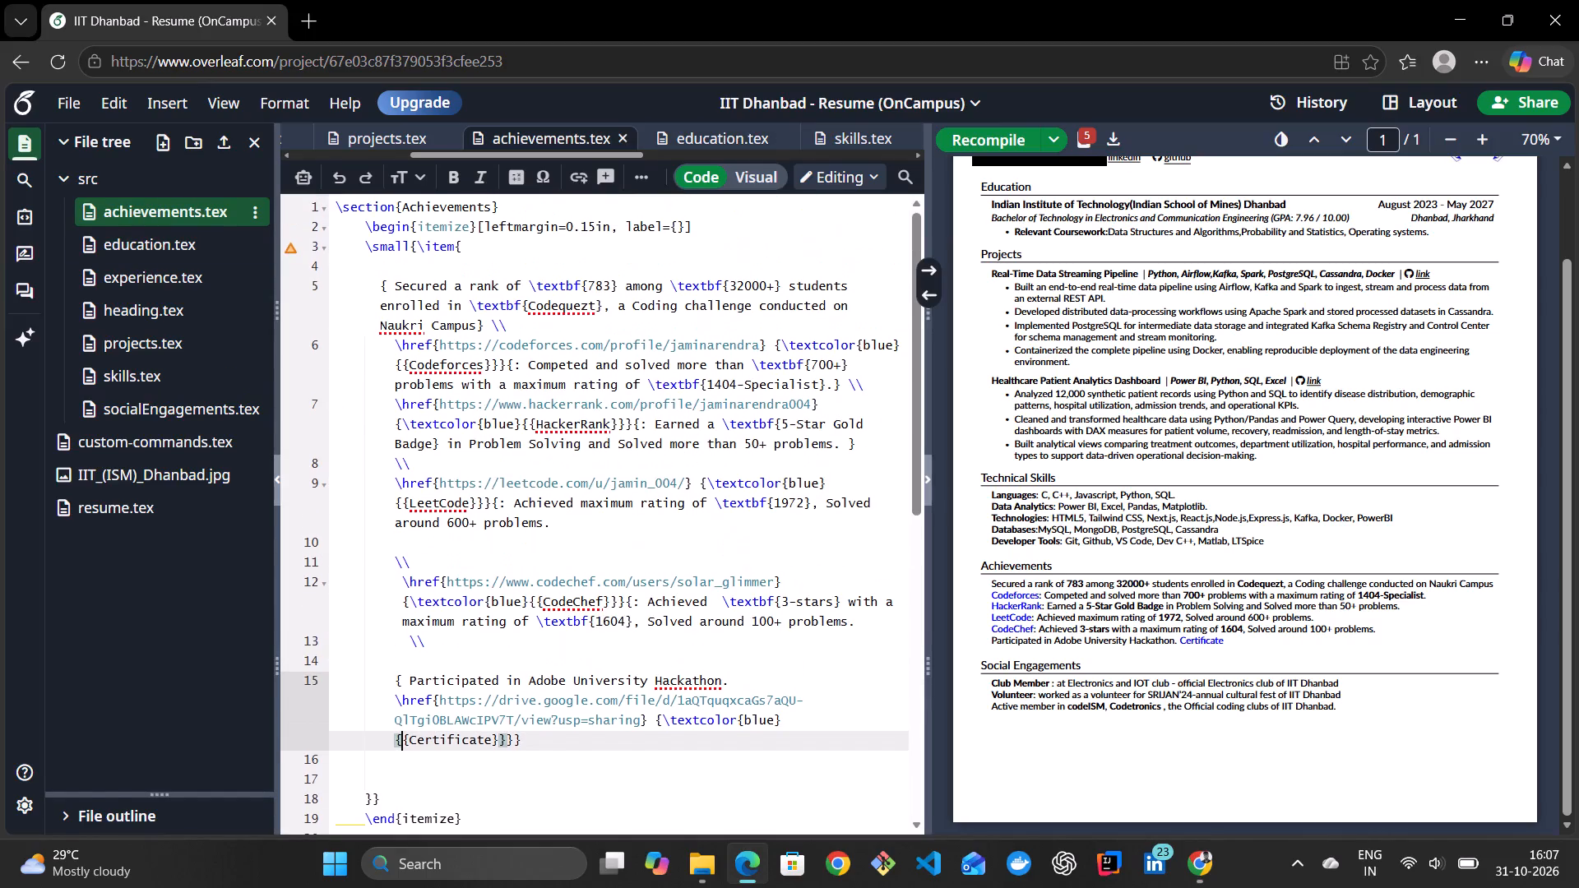
{"action": "scroll", "coordinate": [1176, 738], "scroll_direction": "down", "scroll_amount": 3}
{"action": "scroll", "coordinate": [1176, 738], "scroll_direction": "up", "scroll_amount": 3}
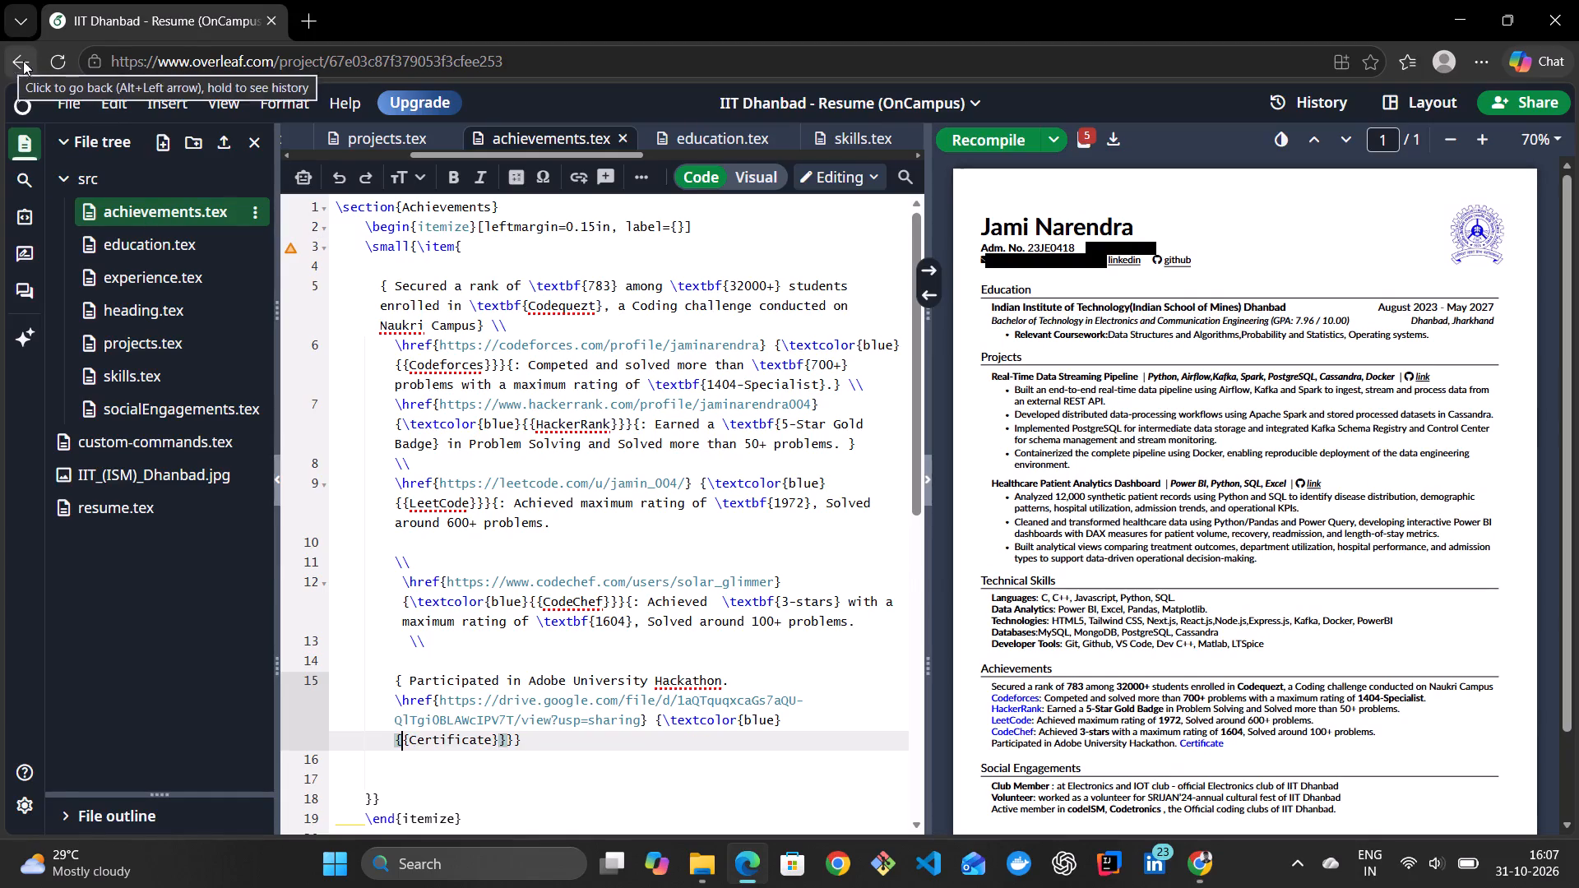
{"action": "scroll", "coordinate": [535, 454], "scroll_direction": "up", "scroll_amount": 1}
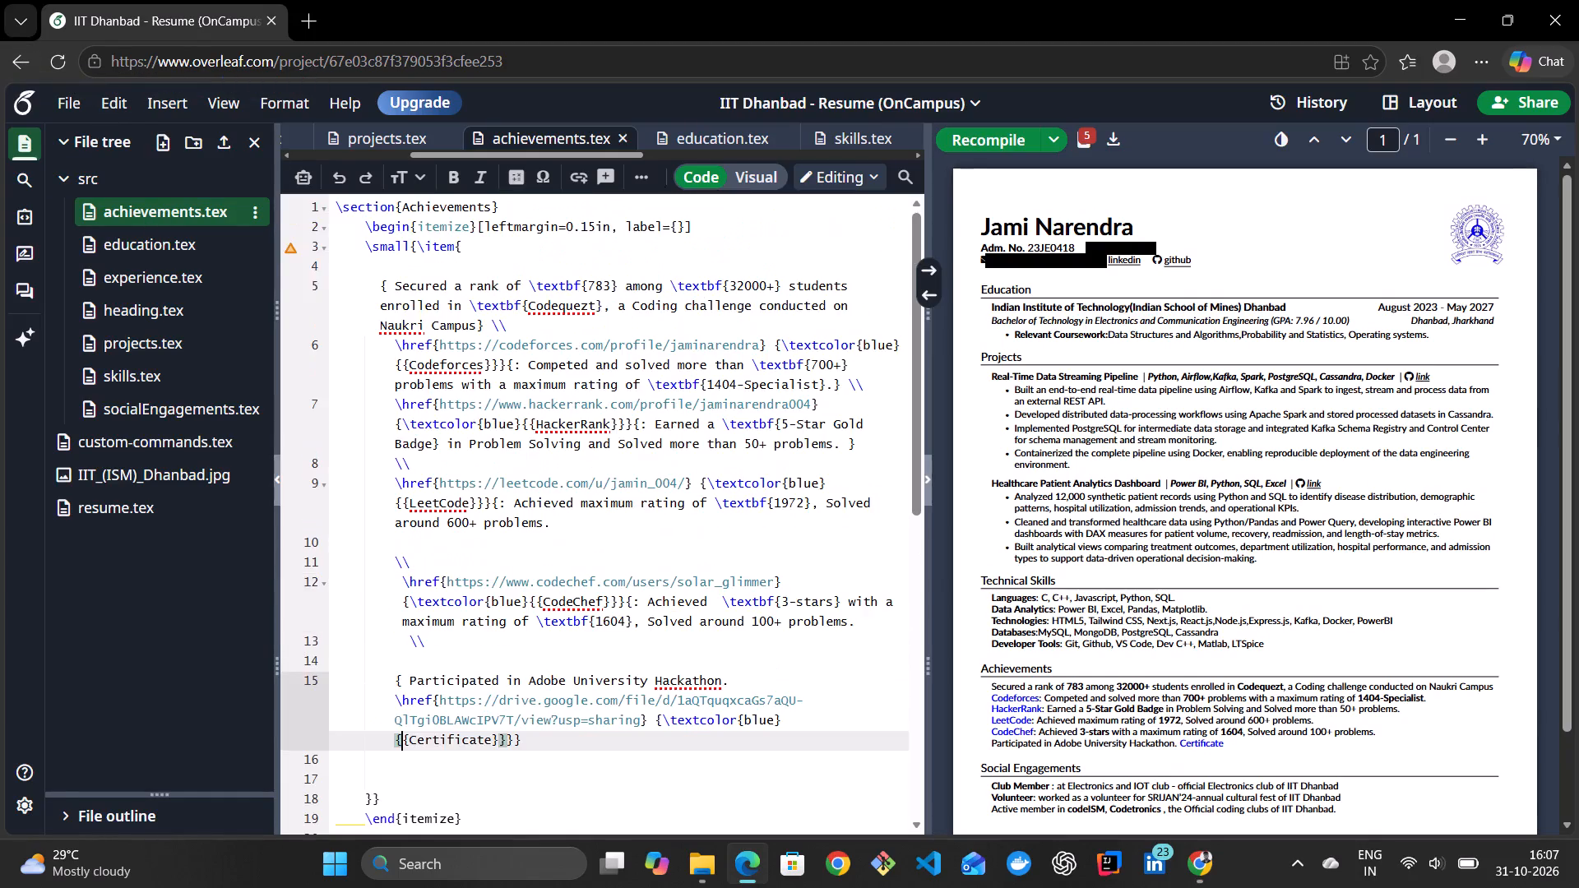
{"action": "left_click", "coordinate": [491, 330]}
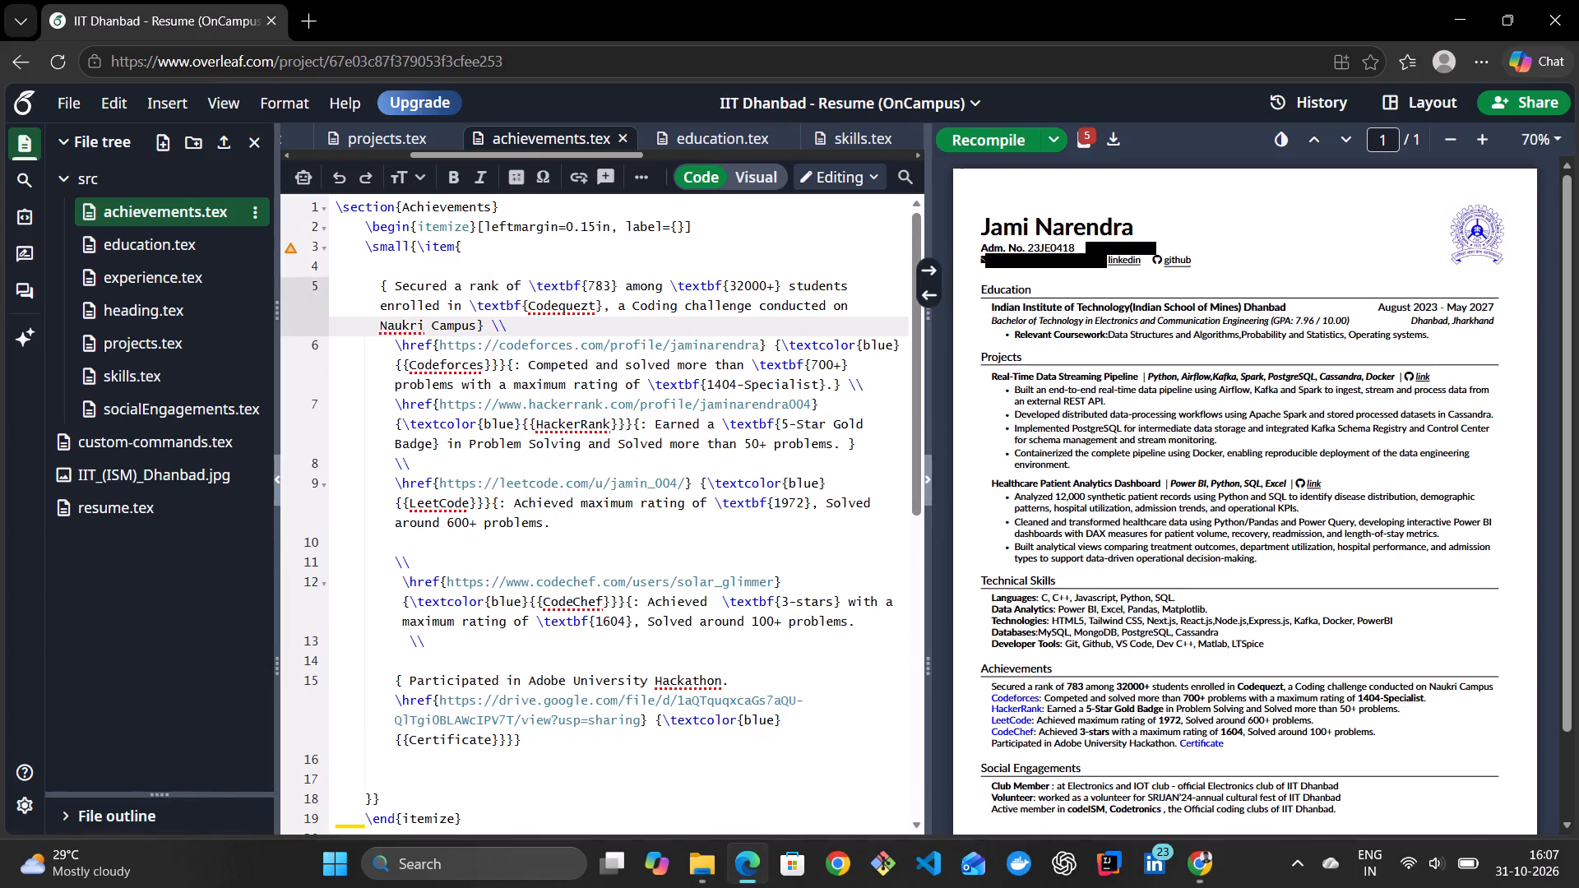
{"action": "left_click", "coordinate": [505, 320]}
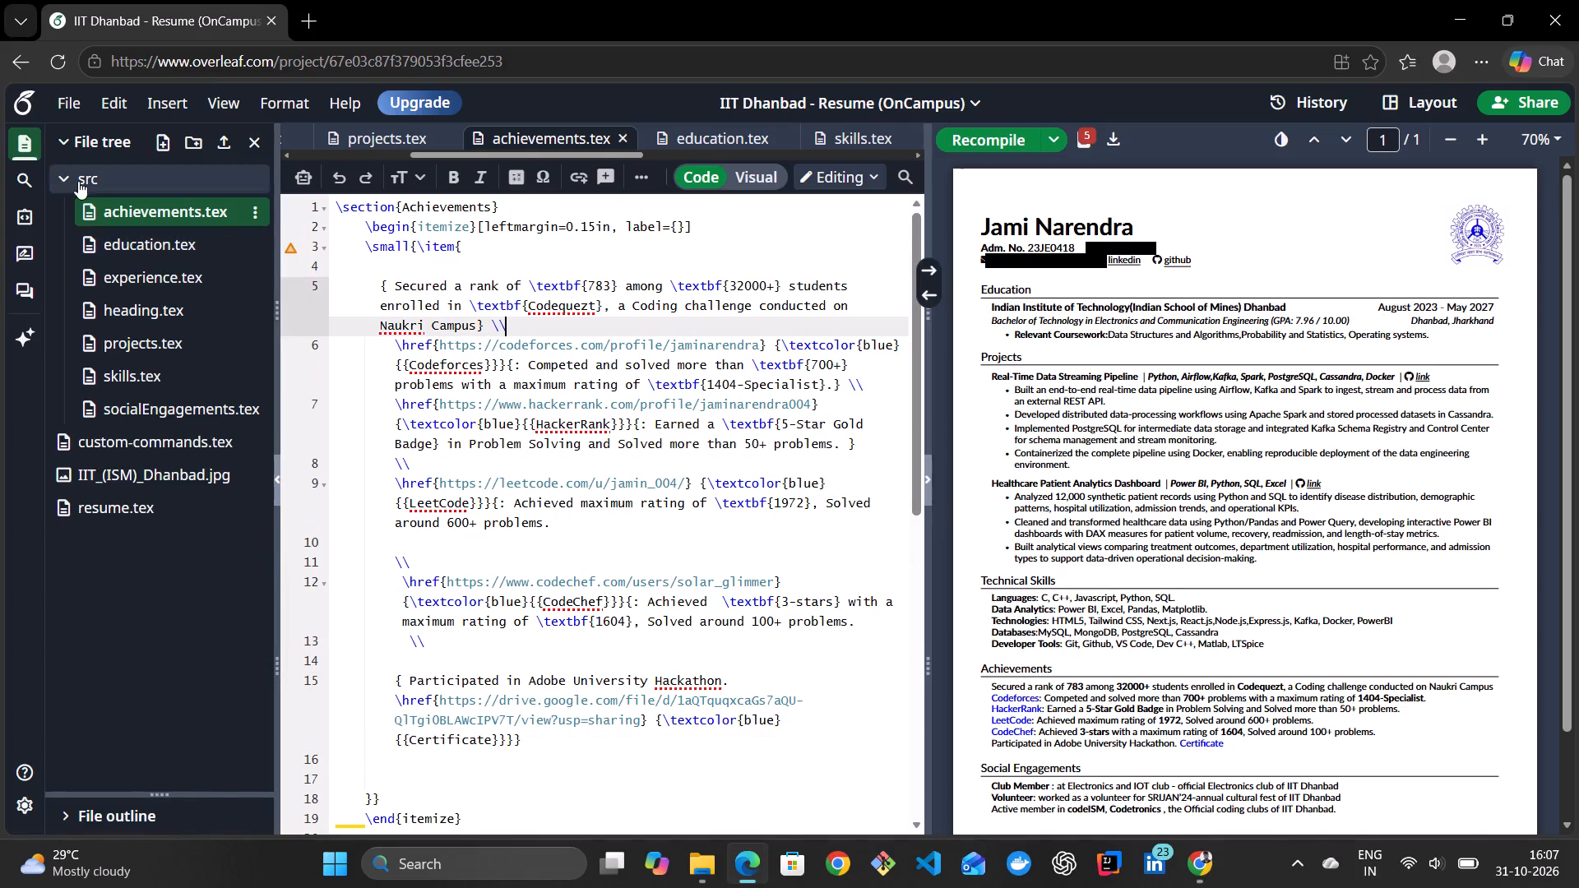
Reopen IIT Dhanbad - Resume (OnCampus) from the project list and review both project entries in projects.tex.
{"action": "left_click", "coordinate": [11, 61]}
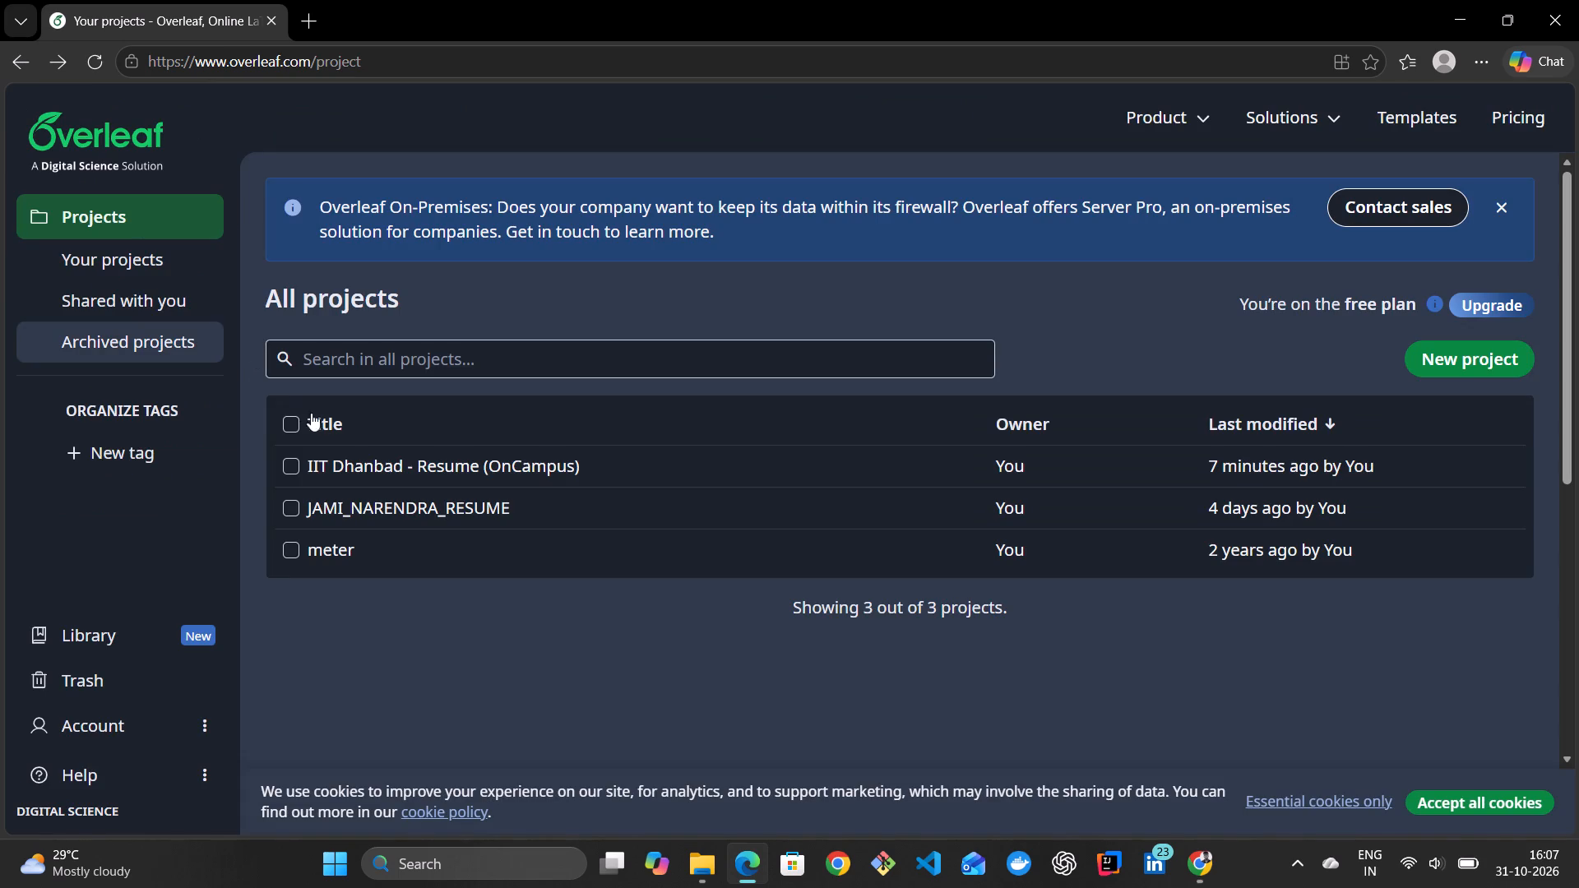
{"action": "left_click", "coordinate": [402, 468]}
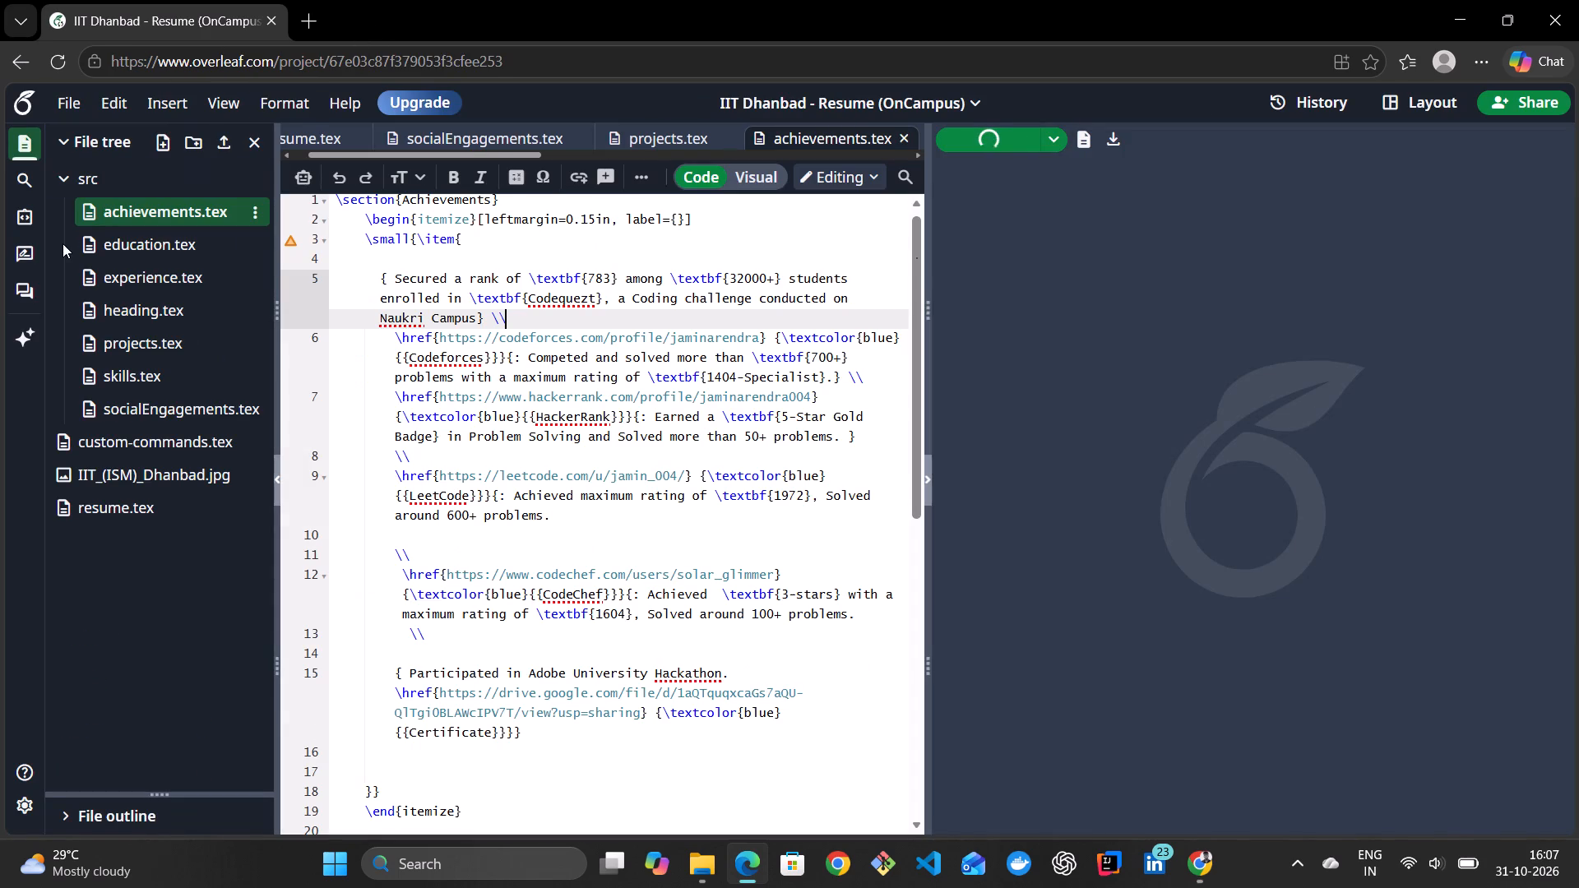
{"action": "left_click", "coordinate": [158, 344]}
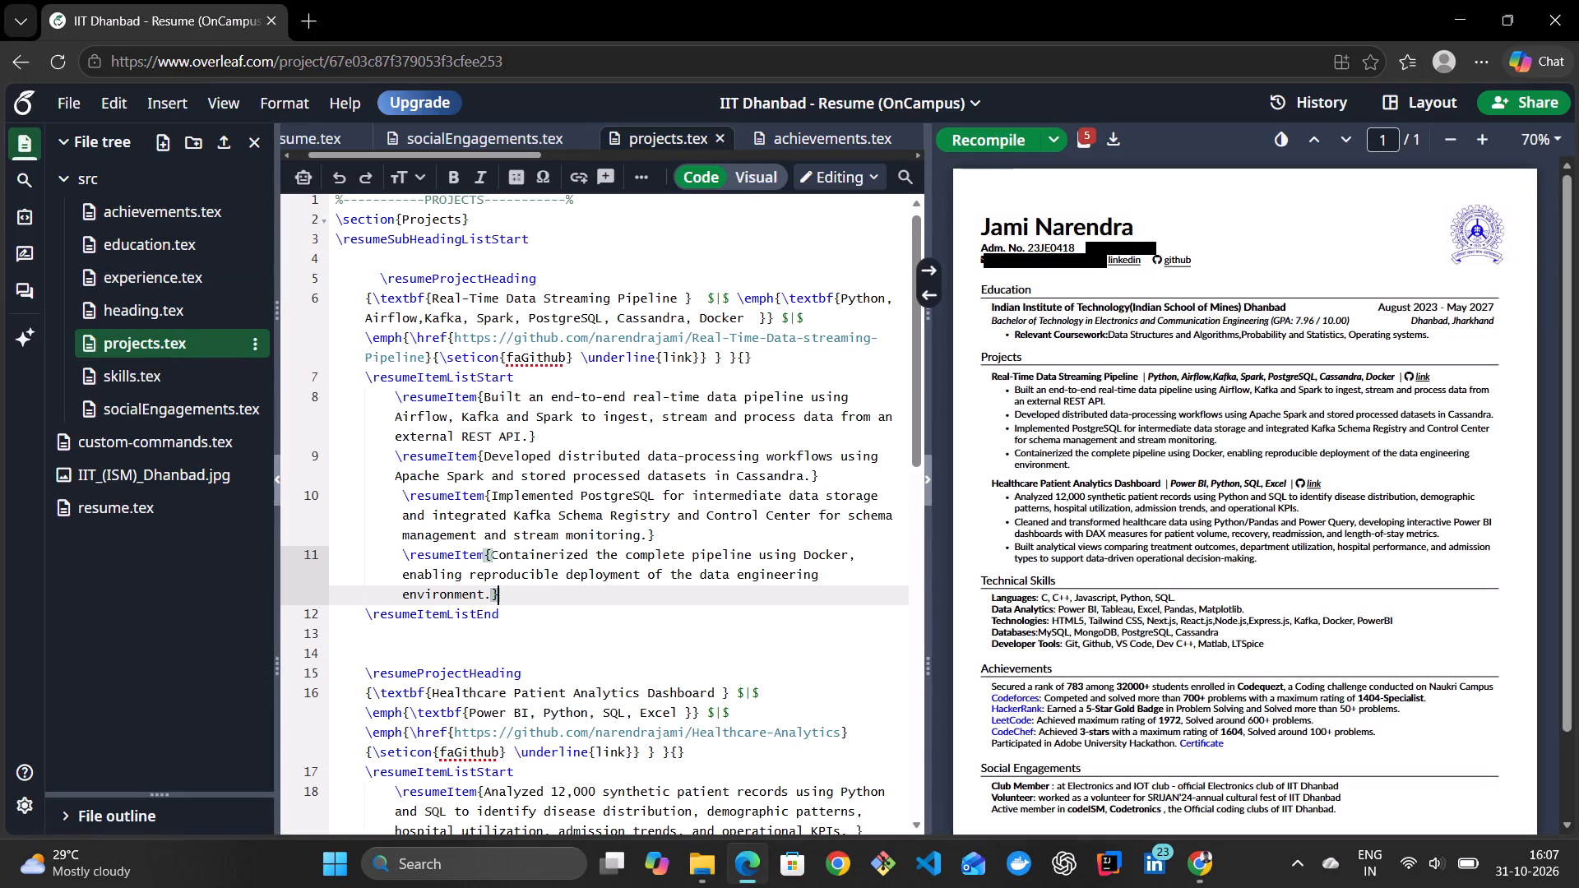
{"action": "scroll", "coordinate": [451, 416], "scroll_direction": "down", "scroll_amount": 1}
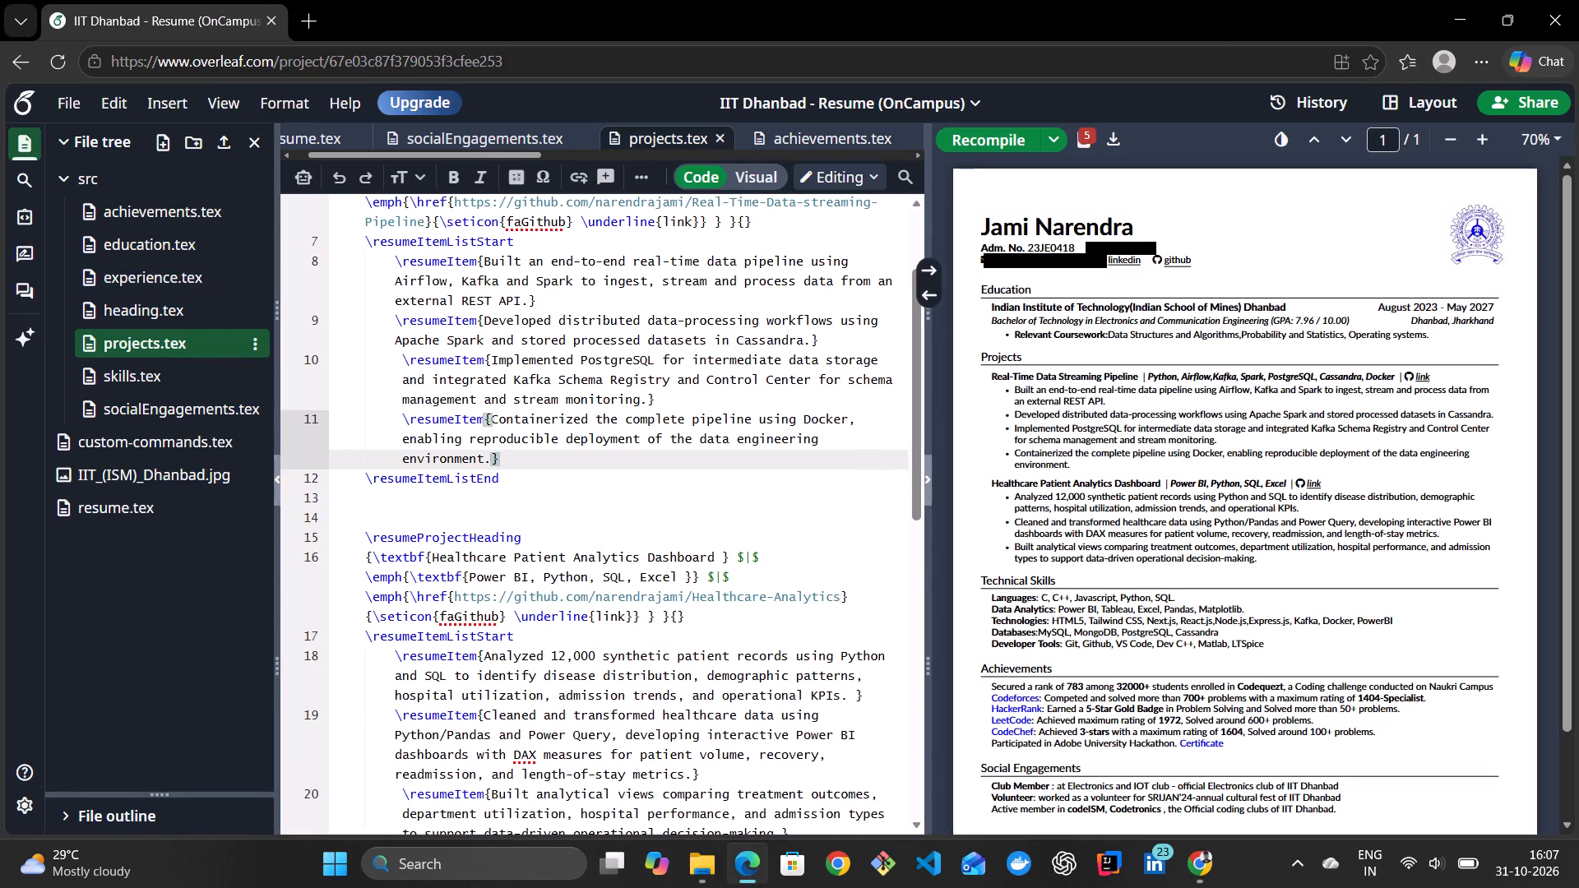
{"action": "scroll", "coordinate": [451, 416], "scroll_direction": "up", "scroll_amount": 1}
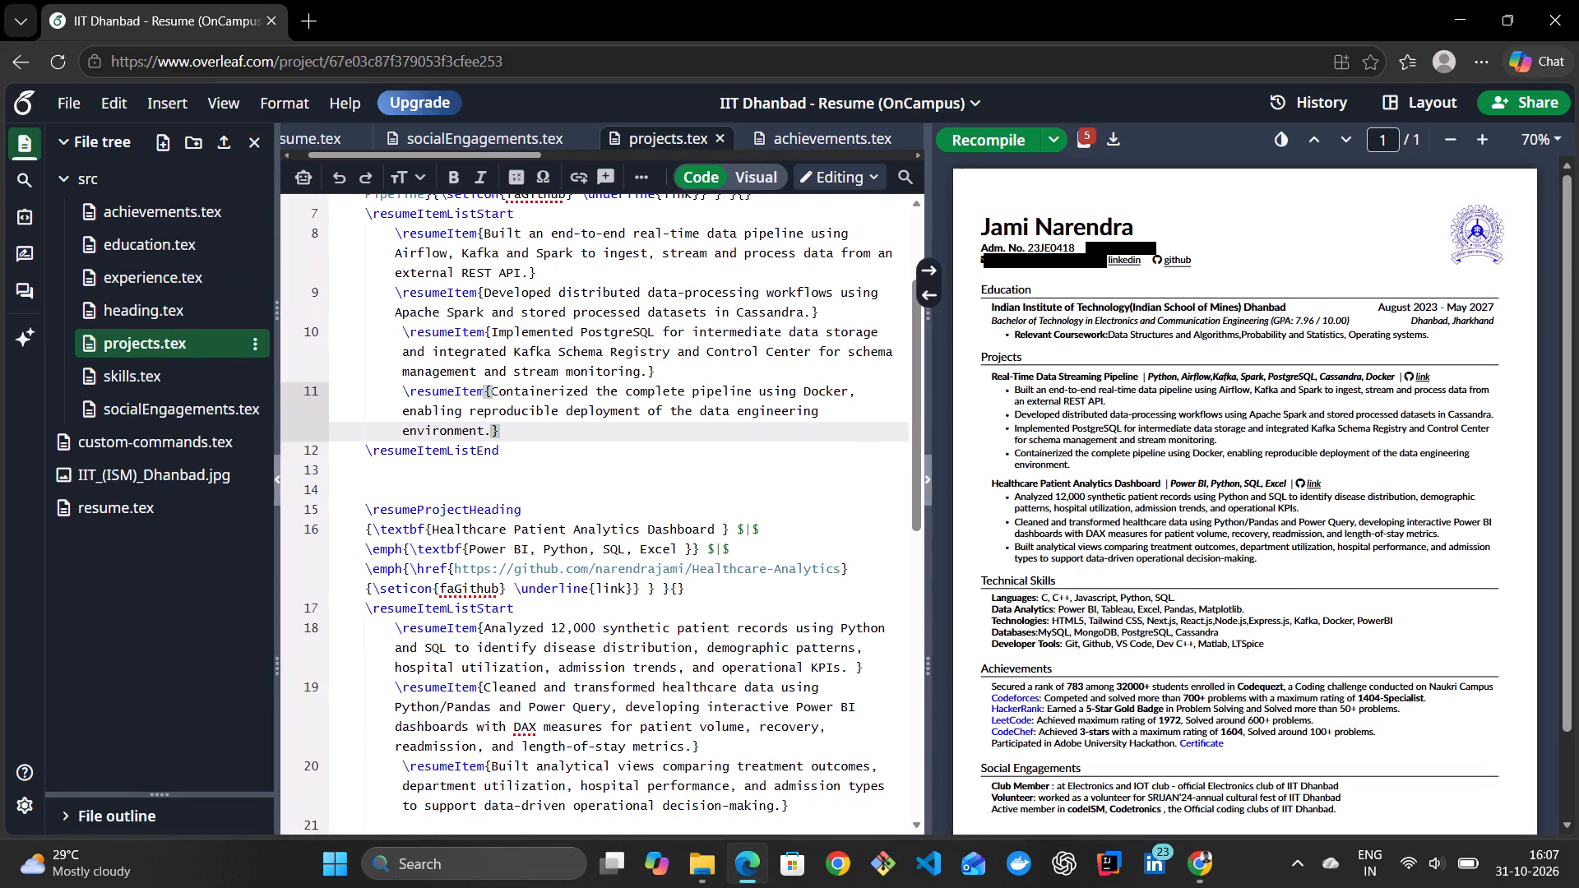
{"action": "scroll", "coordinate": [451, 416], "scroll_direction": "up", "scroll_amount": 1}
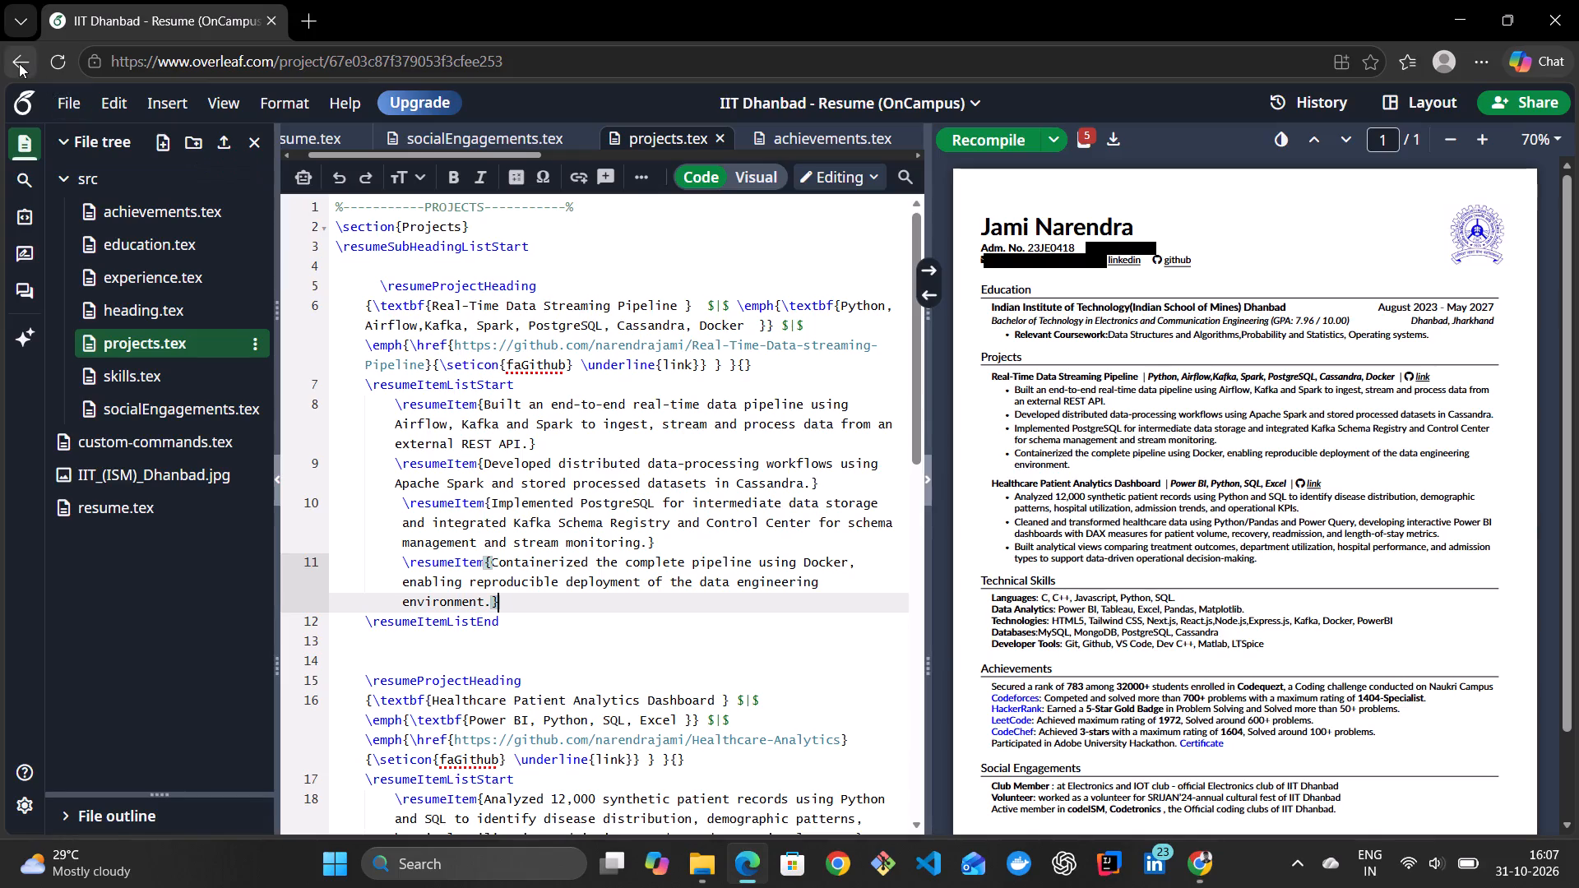
Return to the project list, open the other resume project, and open its projects.tex.
{"action": "left_click", "coordinate": [19, 63]}
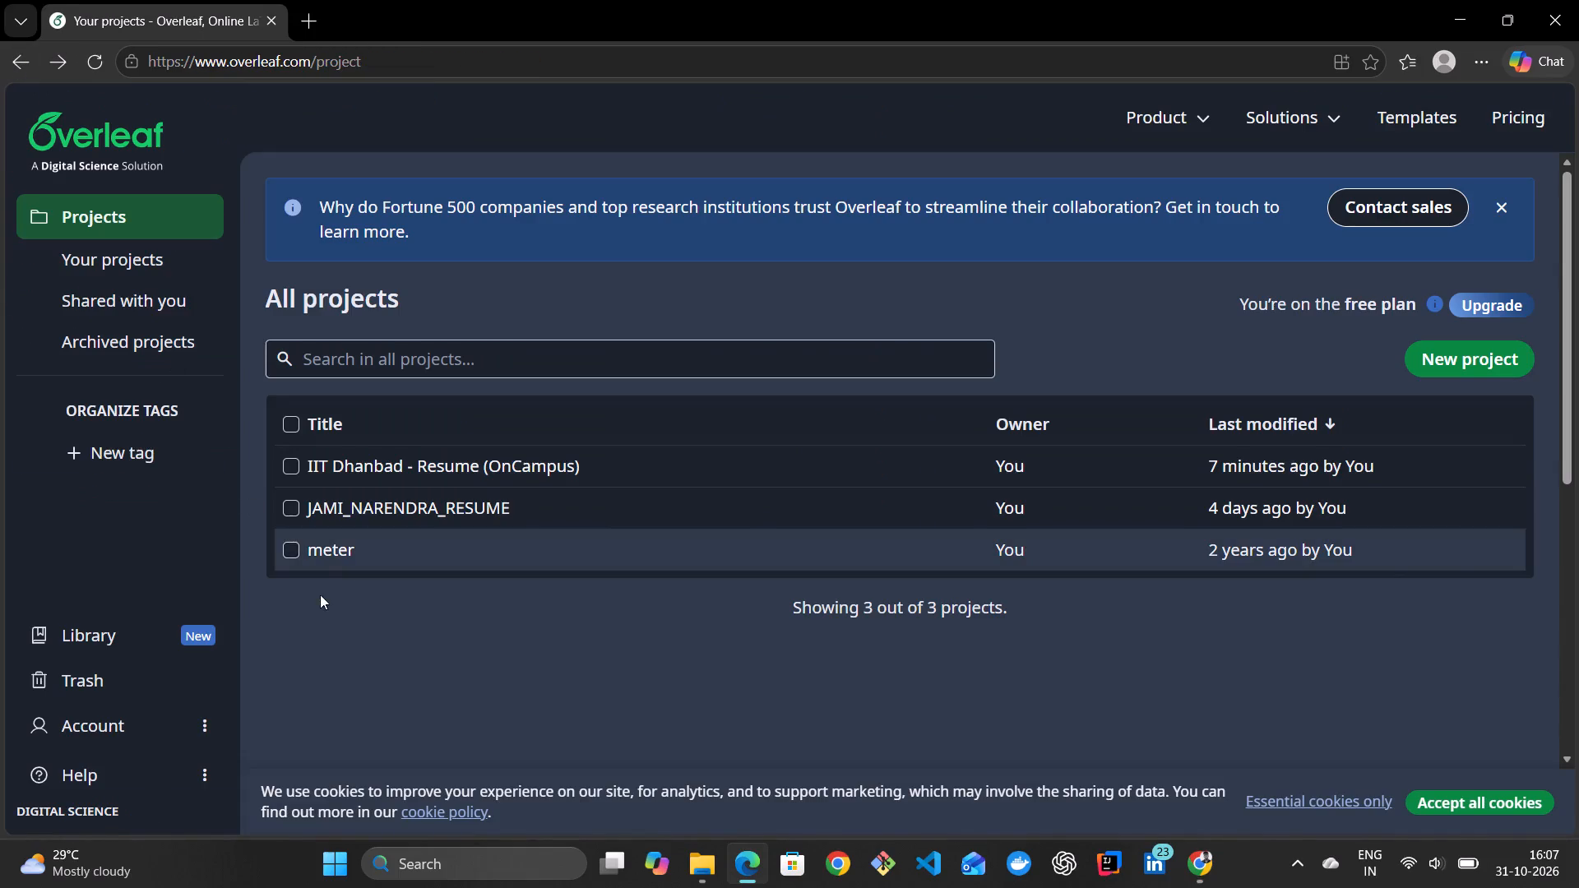
{"action": "left_click", "coordinate": [441, 505]}
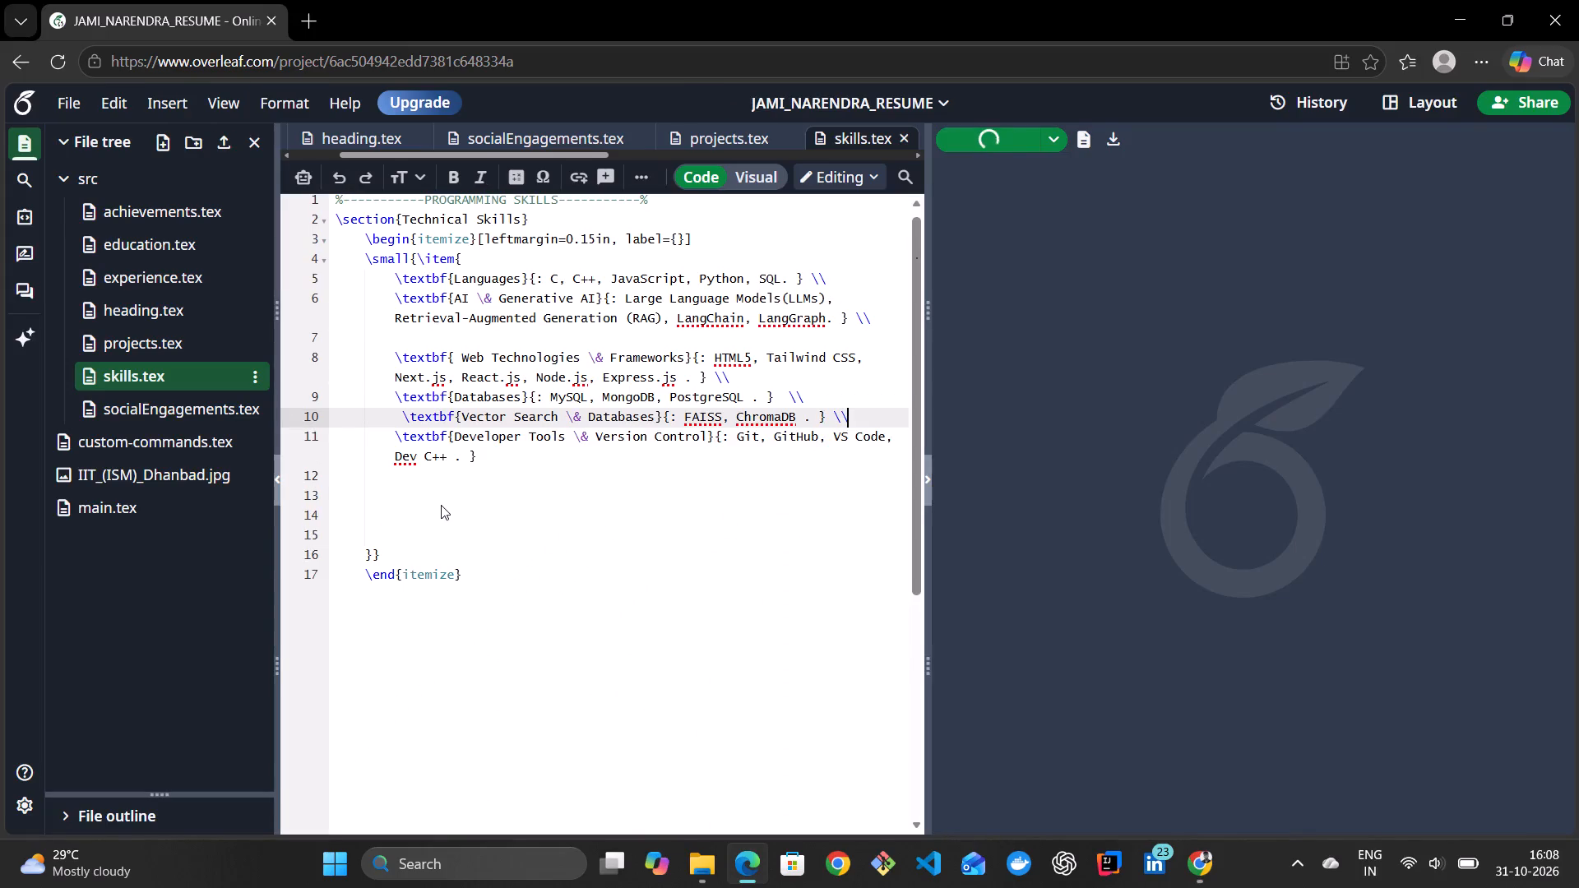
{"action": "left_click", "coordinate": [137, 335]}
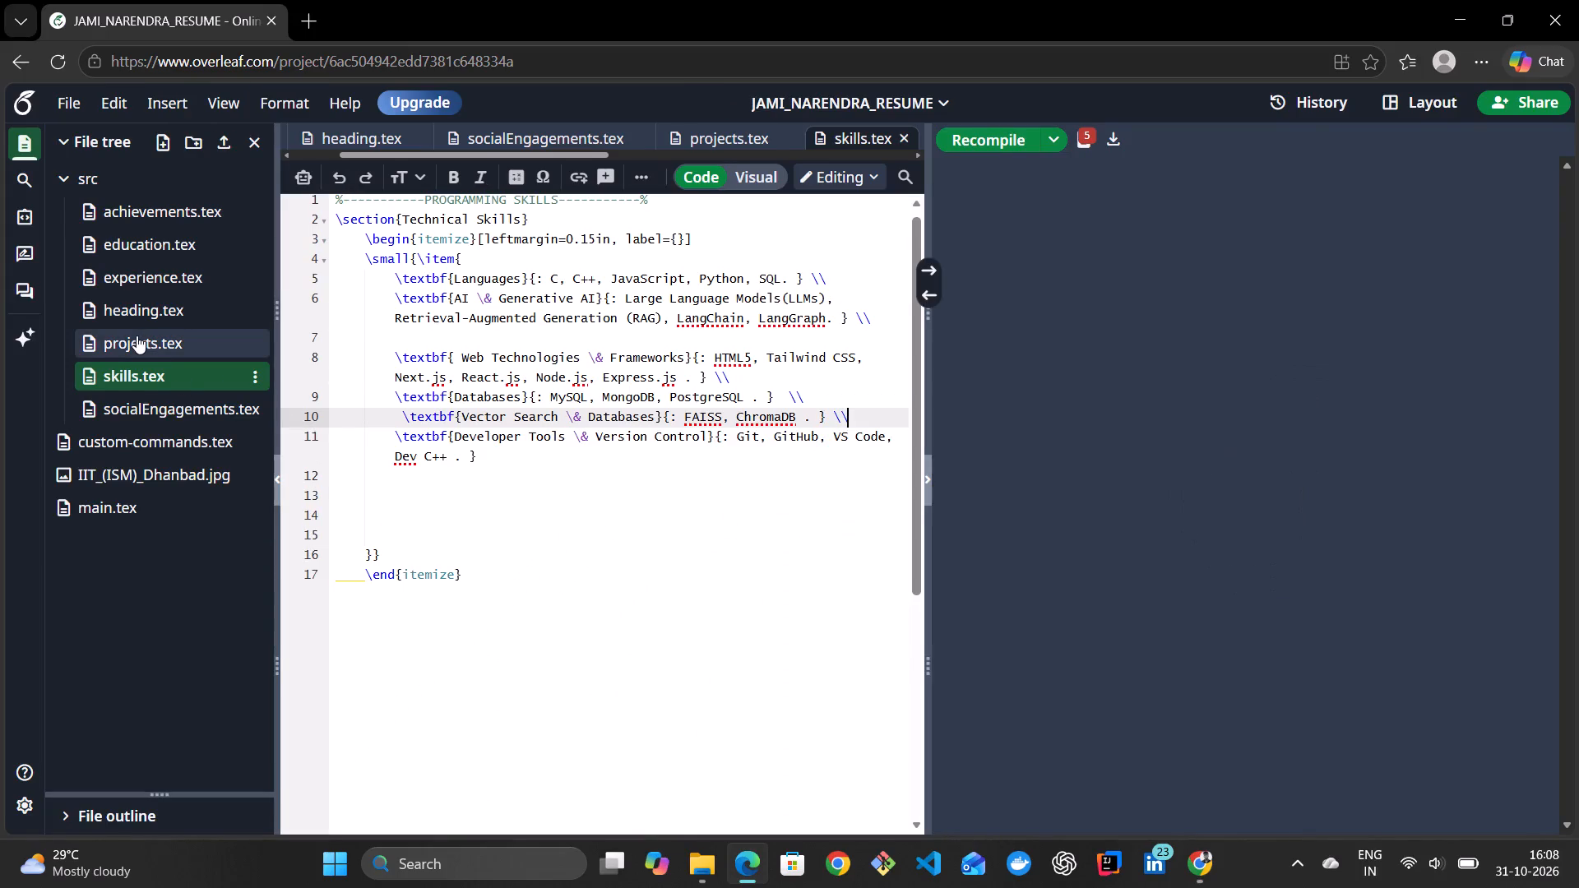
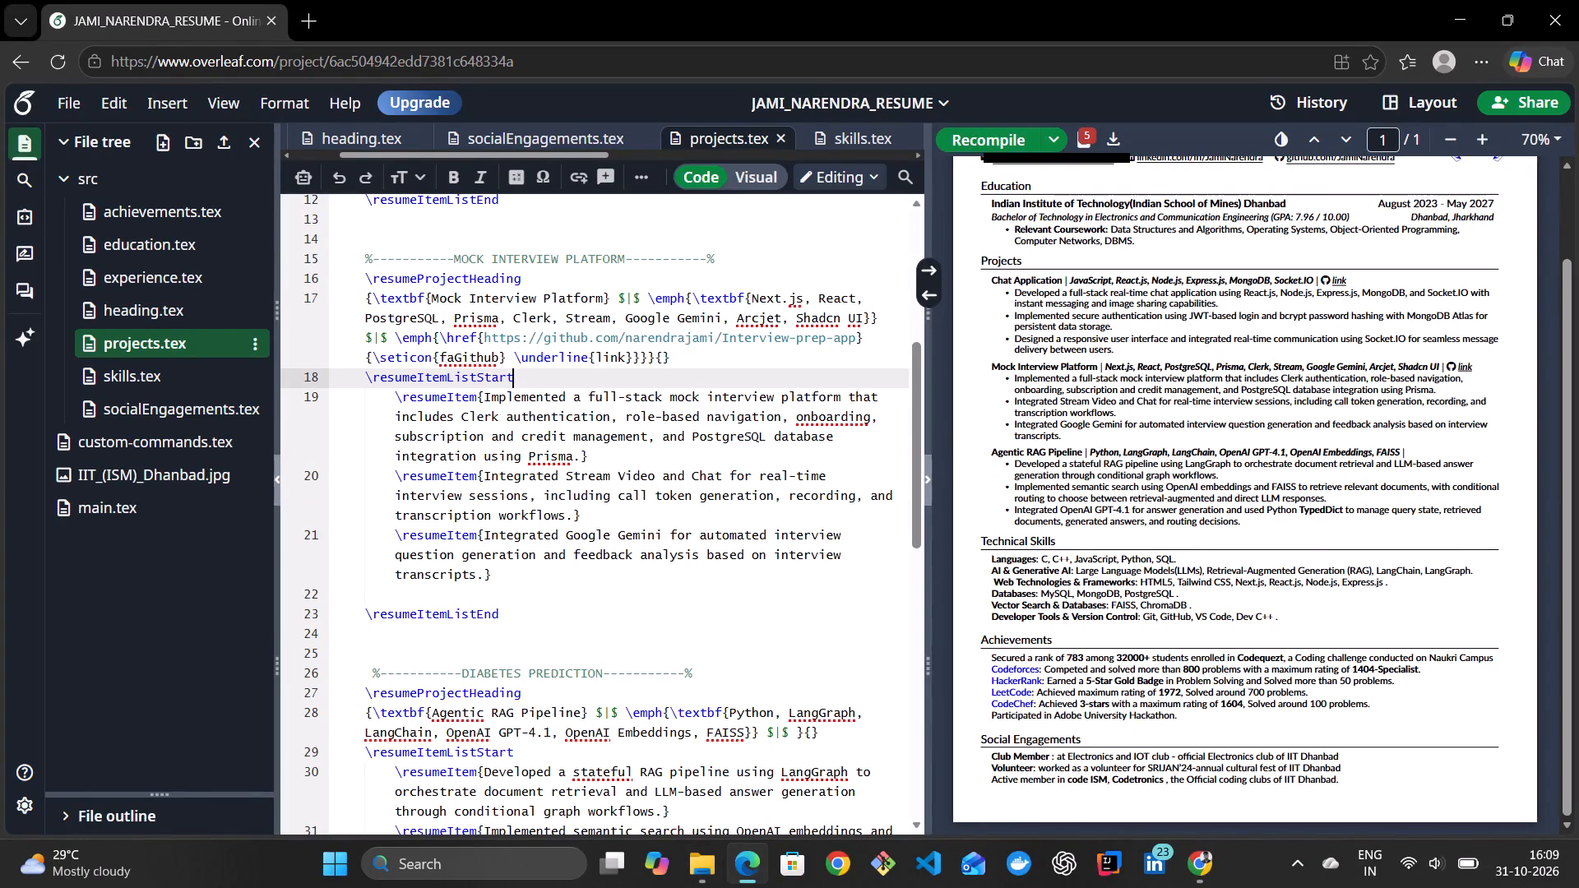
Change the comment title above the Agentic RAG Pipeline project in projects.tex to RAG PIPELINE.
{"action": "scroll", "coordinate": [1056, 538], "scroll_direction": "down", "scroll_amount": 2}
{"action": "scroll", "coordinate": [670, 456], "scroll_direction": "down", "scroll_amount": 4}
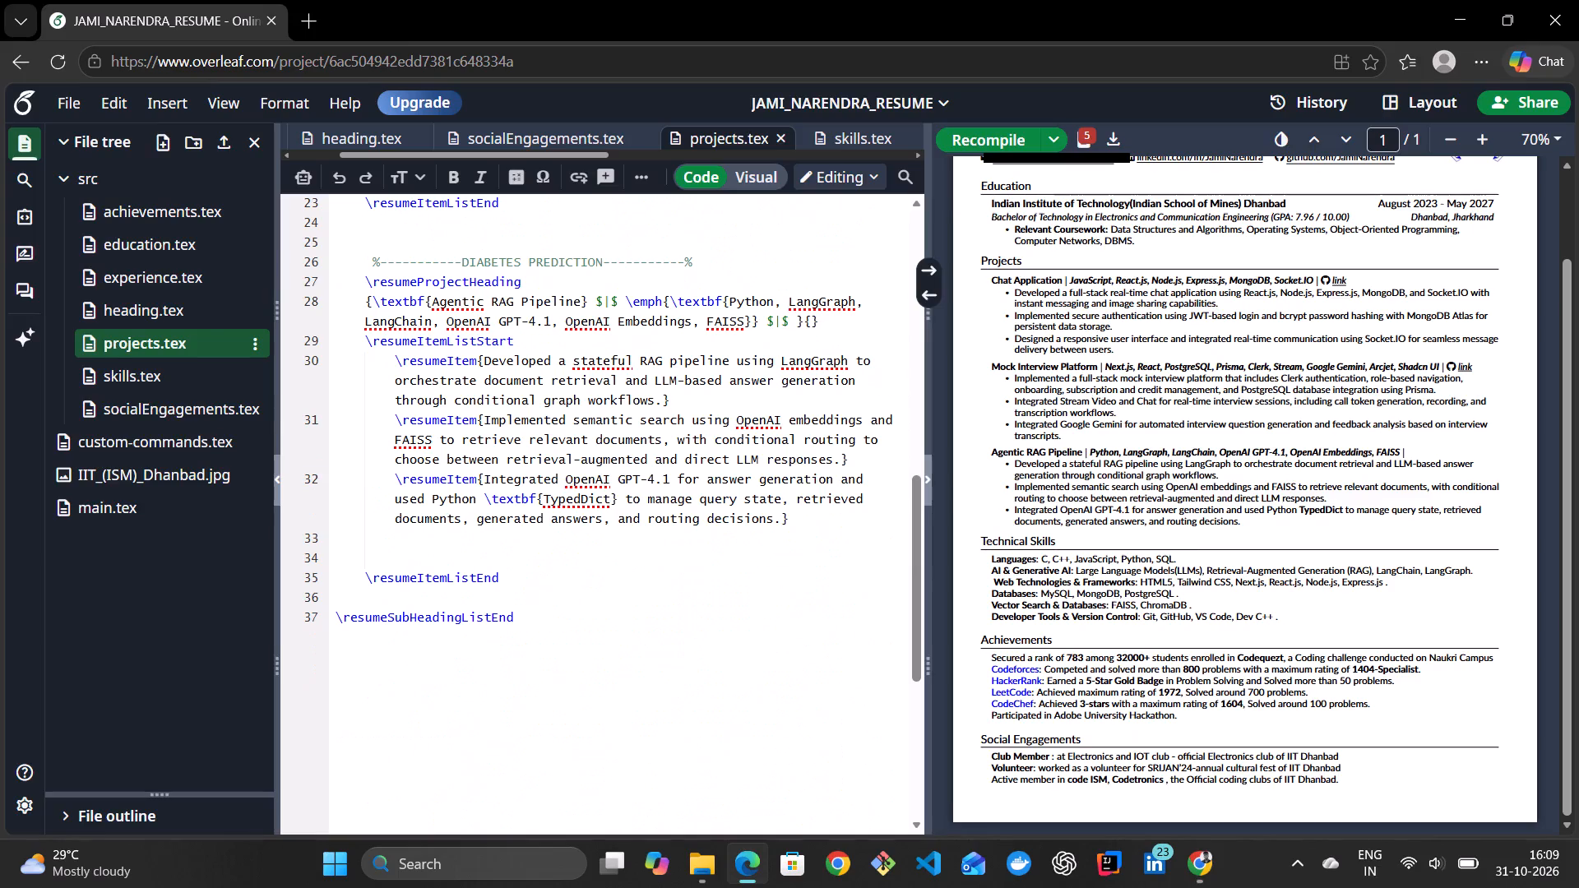
{"action": "scroll", "coordinate": [678, 455], "scroll_direction": "up", "scroll_amount": 1}
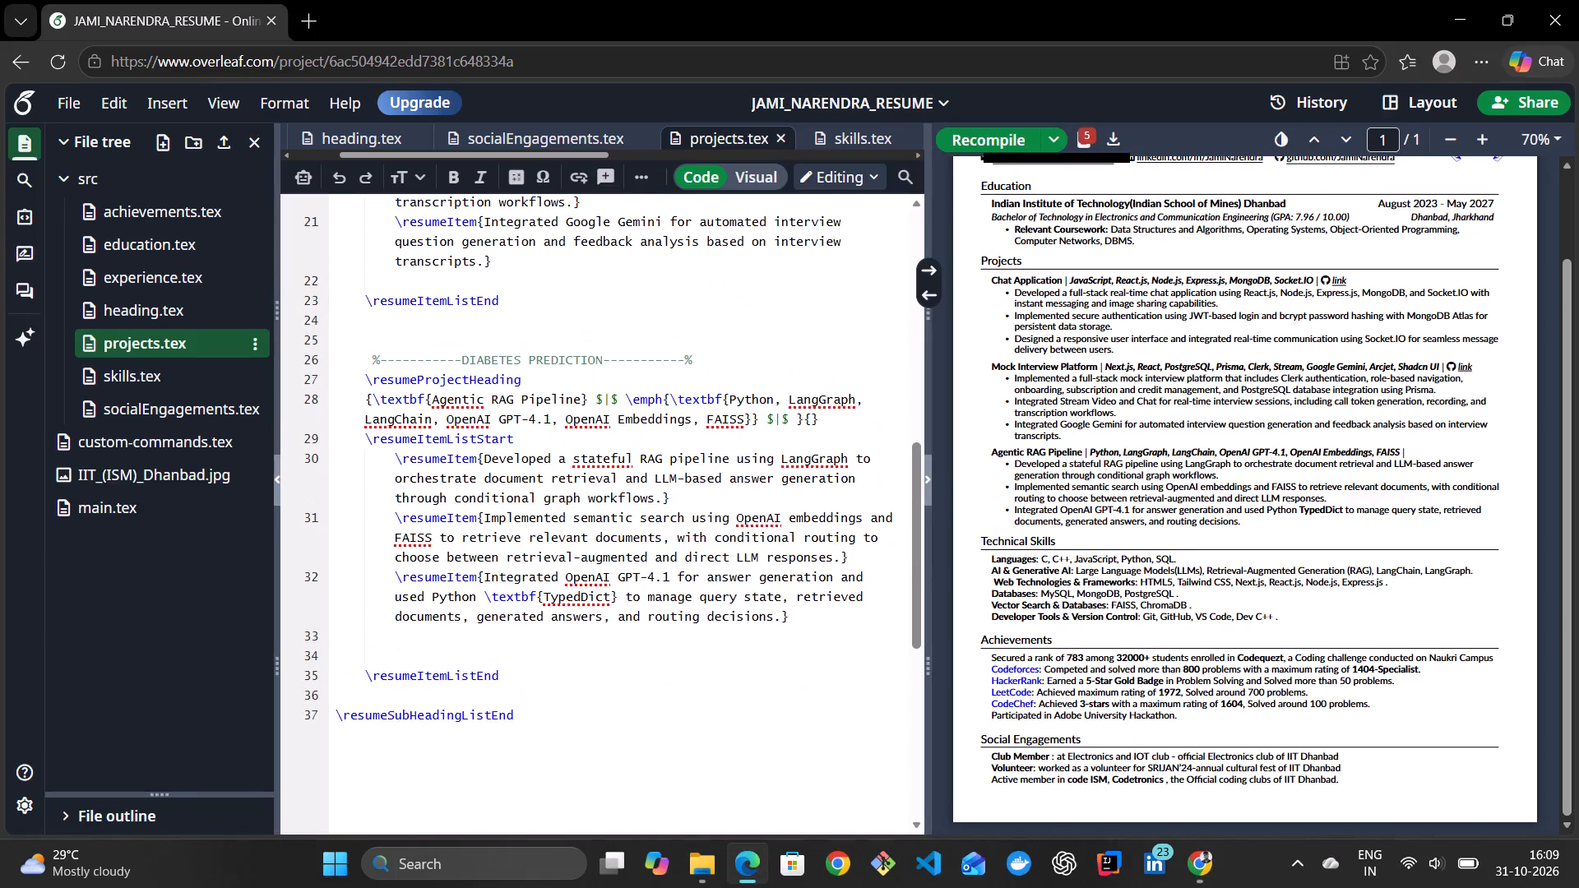
{"action": "left_click", "coordinate": [605, 360]}
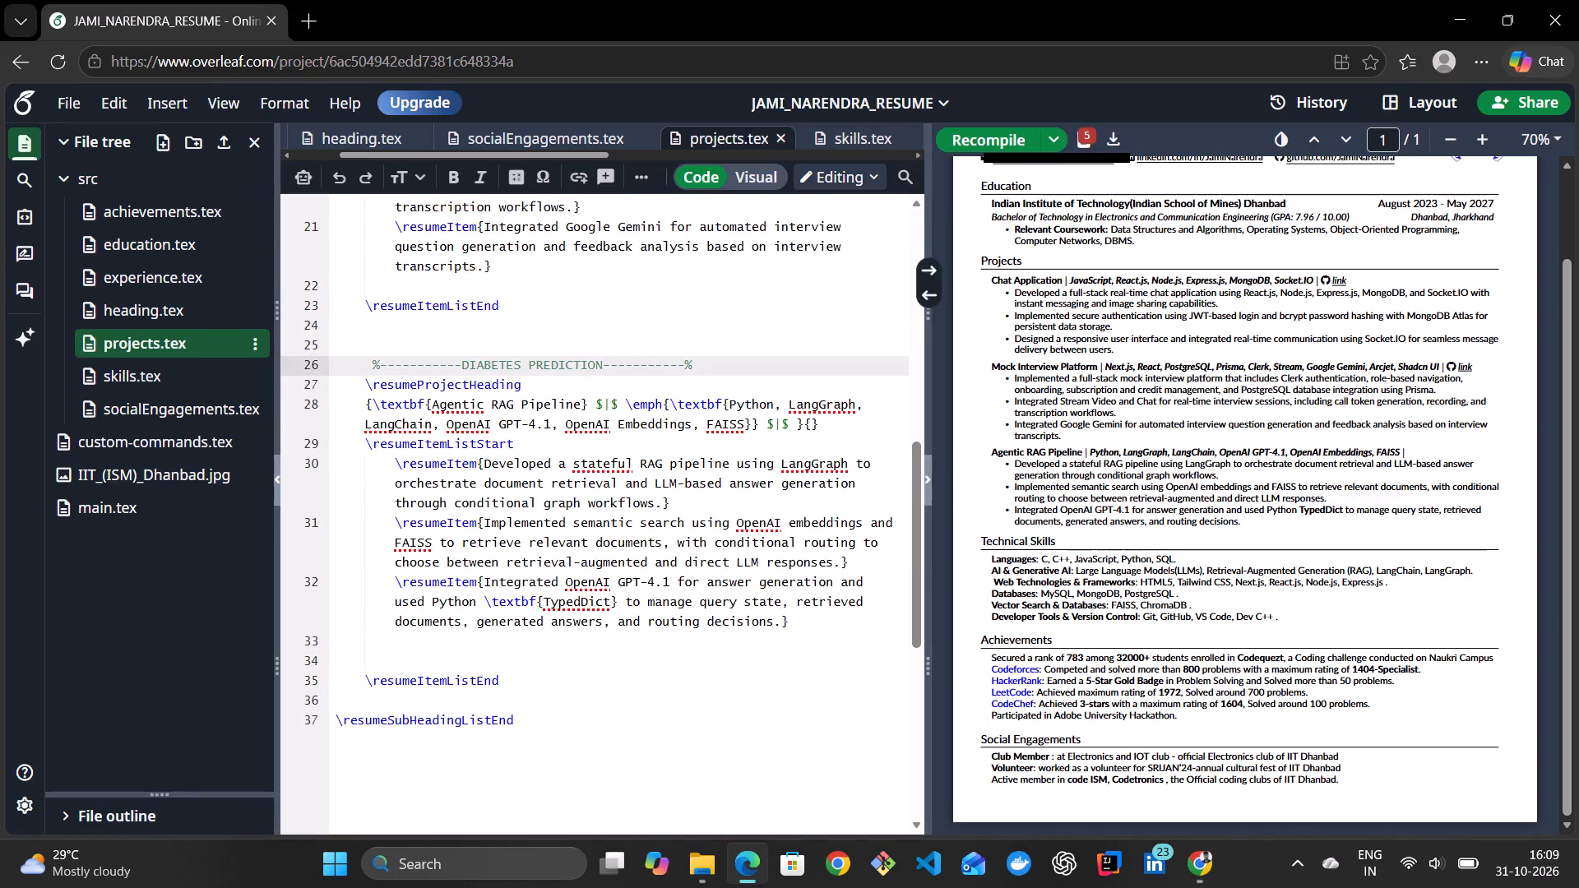
{"action": "key", "text": "BackSpace"}
{"action": "key", "text": "BackSpace"}
{"action": "key", "text": "BackSpace"}
{"action": "key", "text": "BackSpace"}
{"action": "key", "text": "BackSpace"}
{"action": "key", "text": "BackSpace"}
{"action": "key", "text": "BackSpace"}
{"action": "key", "text": "BackSpace"}
{"action": "key", "text": "BackSpace"}
{"action": "key", "text": "BackSpace"}
{"action": "key", "text": "BackSpace"}
{"action": "key", "text": "BackSpace"}
{"action": "key", "text": "BackSpace"}
{"action": "key", "text": "BackSpace"}
{"action": "key", "text": "BackSpace"}
{"action": "key", "text": "BackSpace"}
{"action": "key", "text": "BackSpace"}
{"action": "key", "text": "BackSpace"}
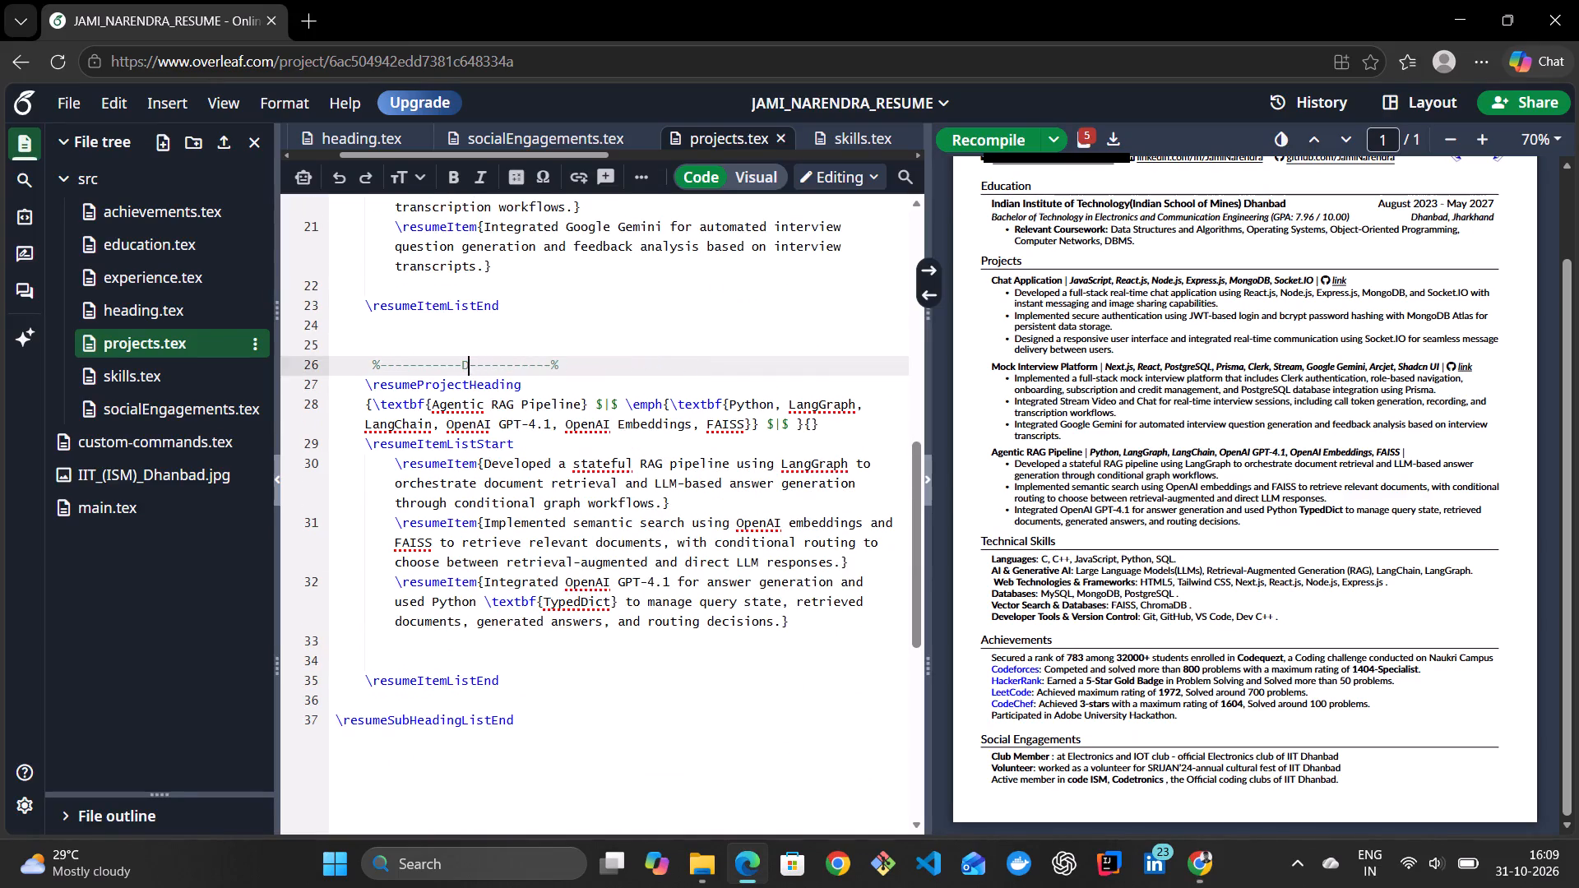
{"action": "key", "text": "BackSpace"}
{"action": "type", "text": "RAG PIPE"}
{"action": "type", "text": "LINE"}
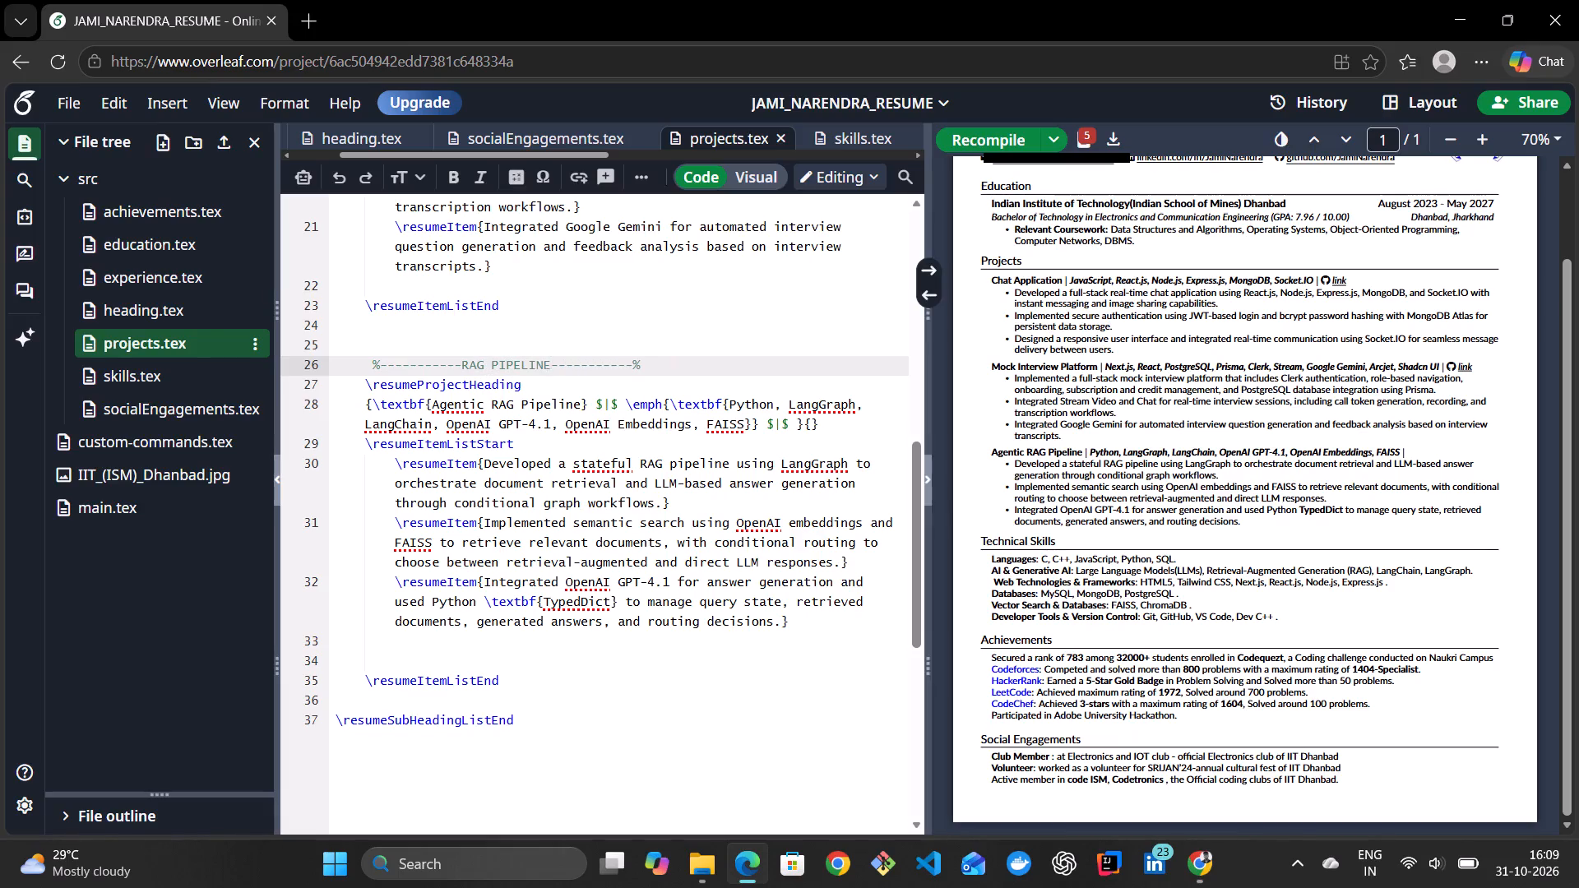
Copy the Agentic RAG Pipeline block from its RAG PIPELINE comment line through its third resume item.
{"action": "scroll", "coordinate": [367, 386], "scroll_direction": "right", "scroll_amount": 1}
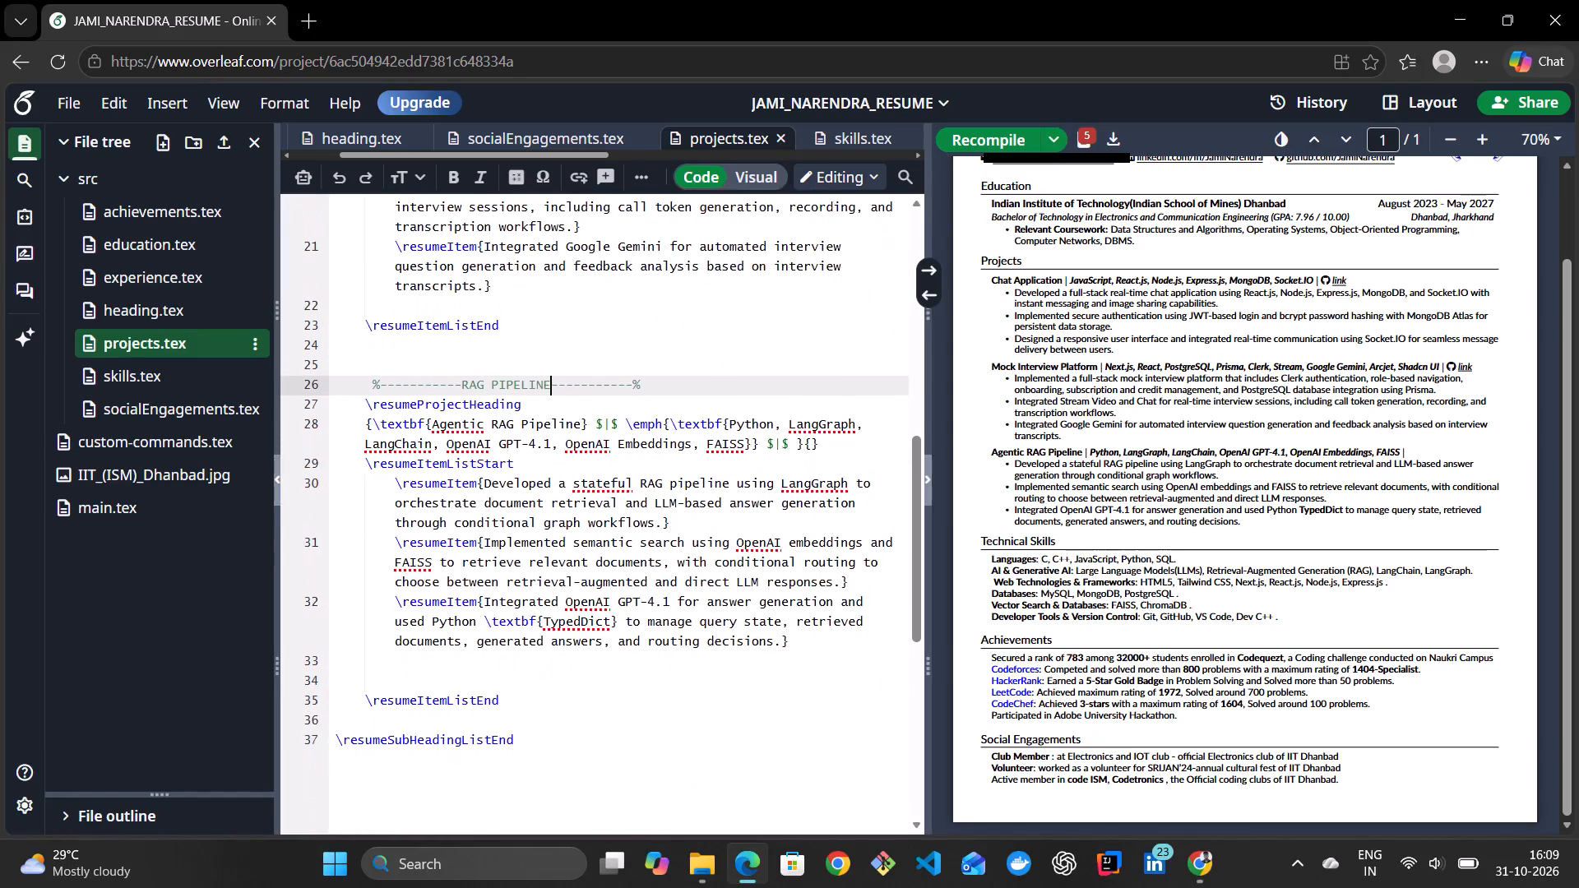
{"action": "scroll", "coordinate": [367, 386], "scroll_direction": "right", "scroll_amount": 2}
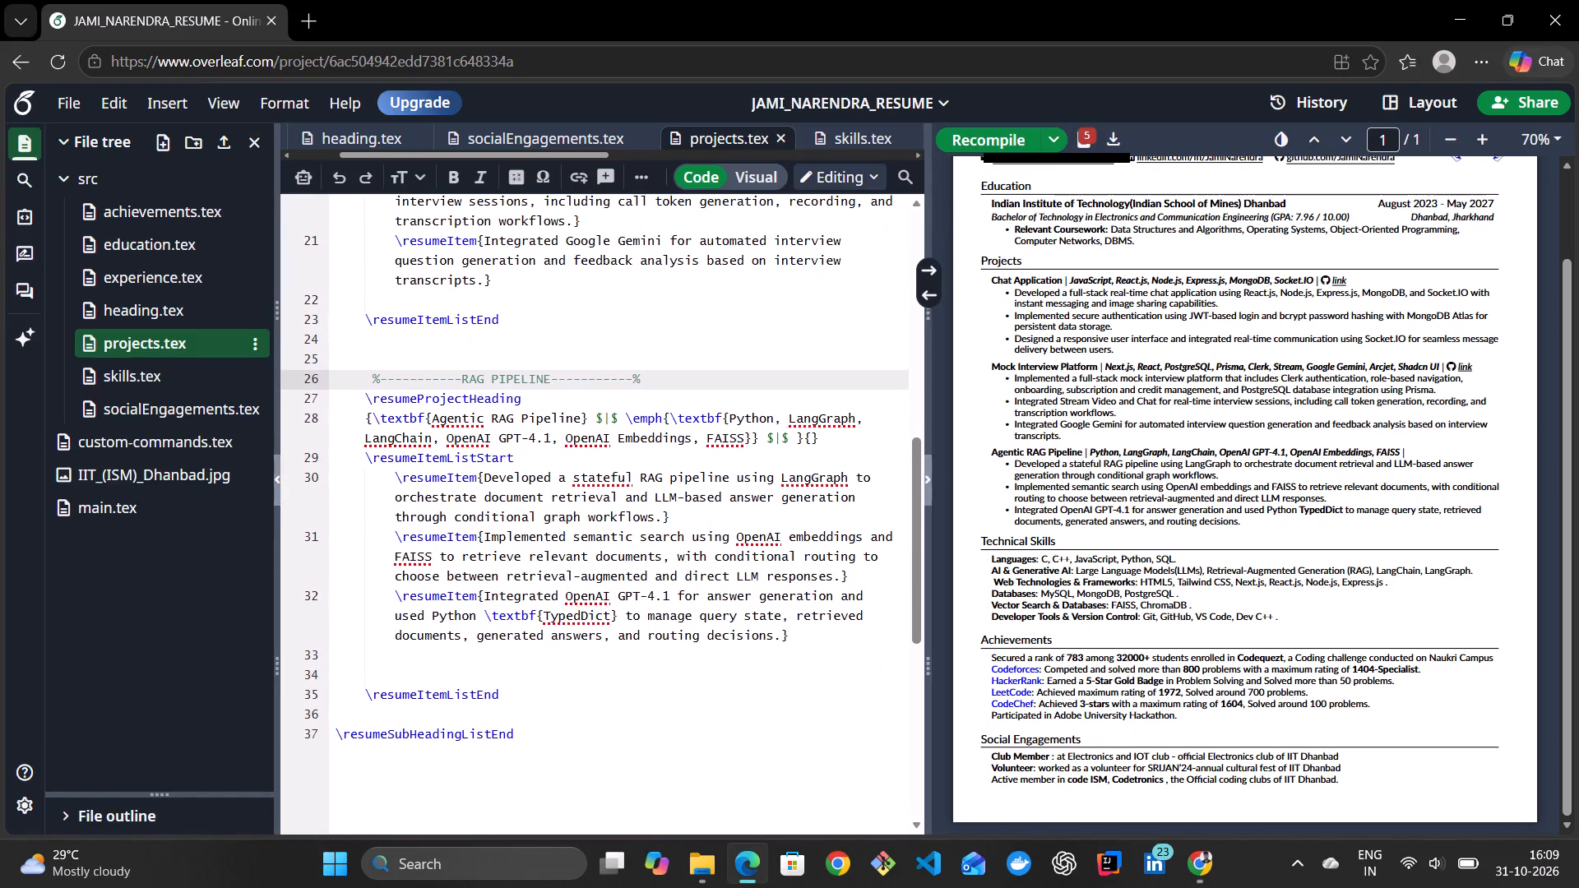
{"action": "scroll", "coordinate": [367, 386], "scroll_direction": "right", "scroll_amount": 1}
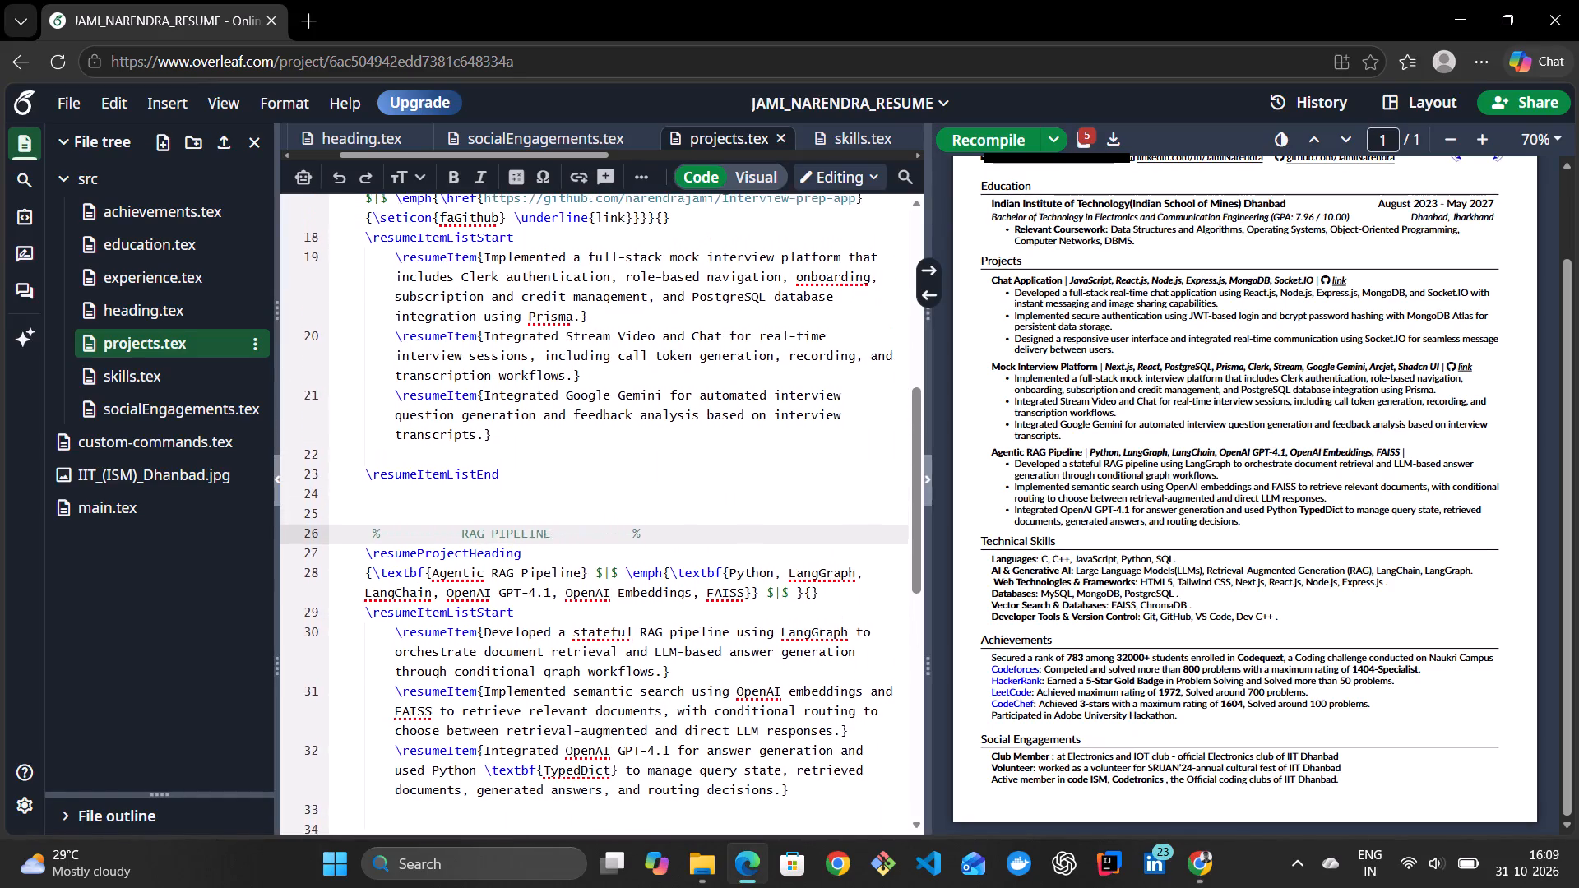
{"action": "scroll", "coordinate": [367, 386], "scroll_direction": "right", "scroll_amount": 1}
{"action": "scroll", "coordinate": [367, 386], "scroll_direction": "down", "scroll_amount": 2}
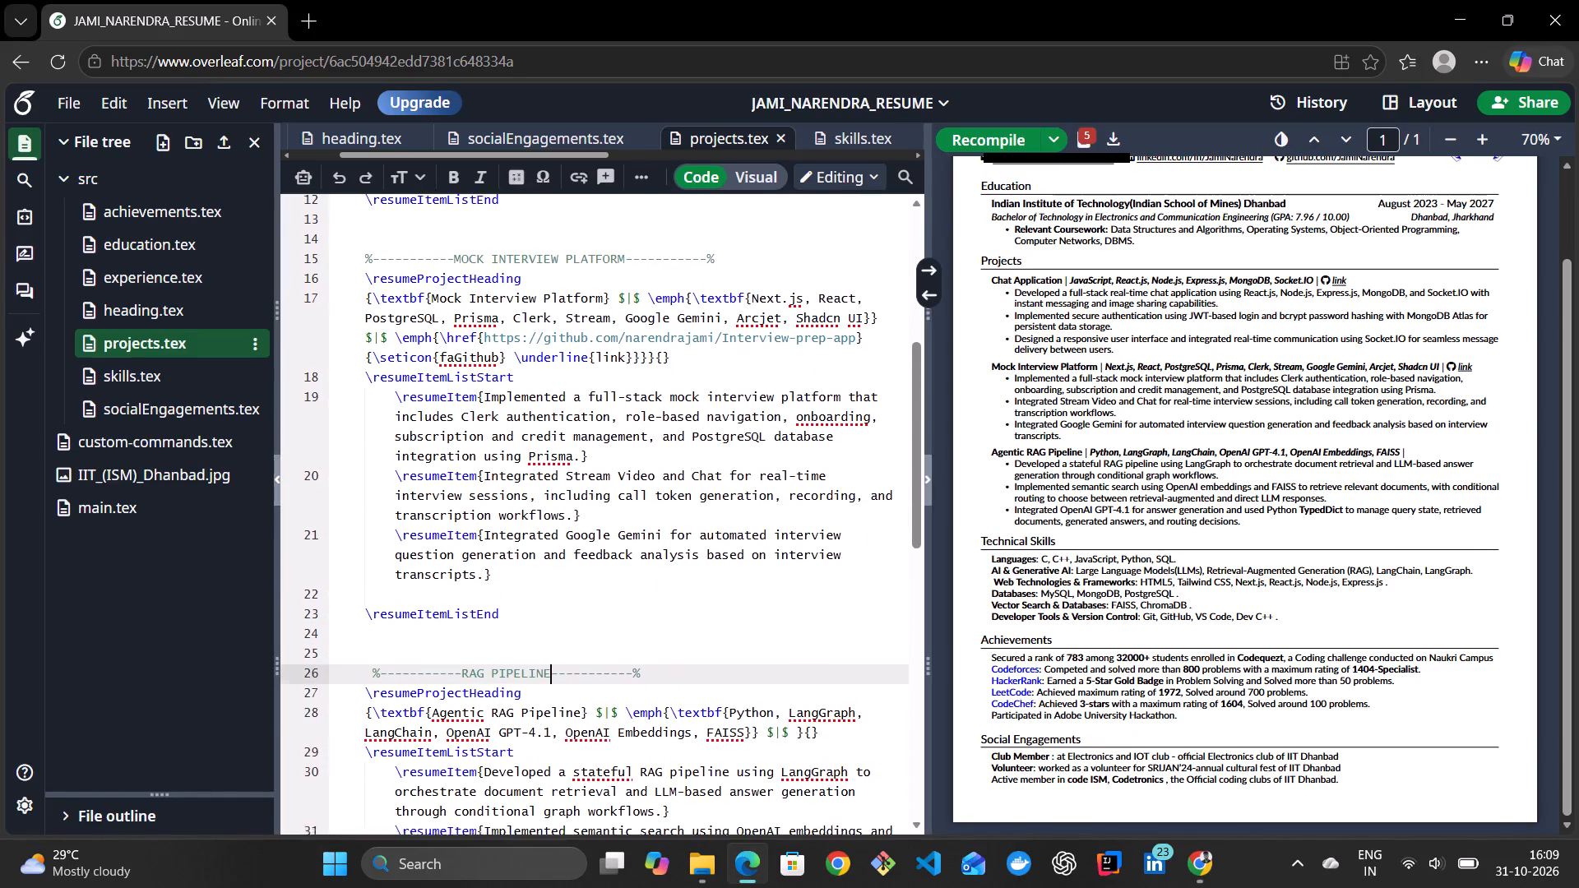
{"action": "scroll", "coordinate": [367, 386], "scroll_direction": "down", "scroll_amount": 3}
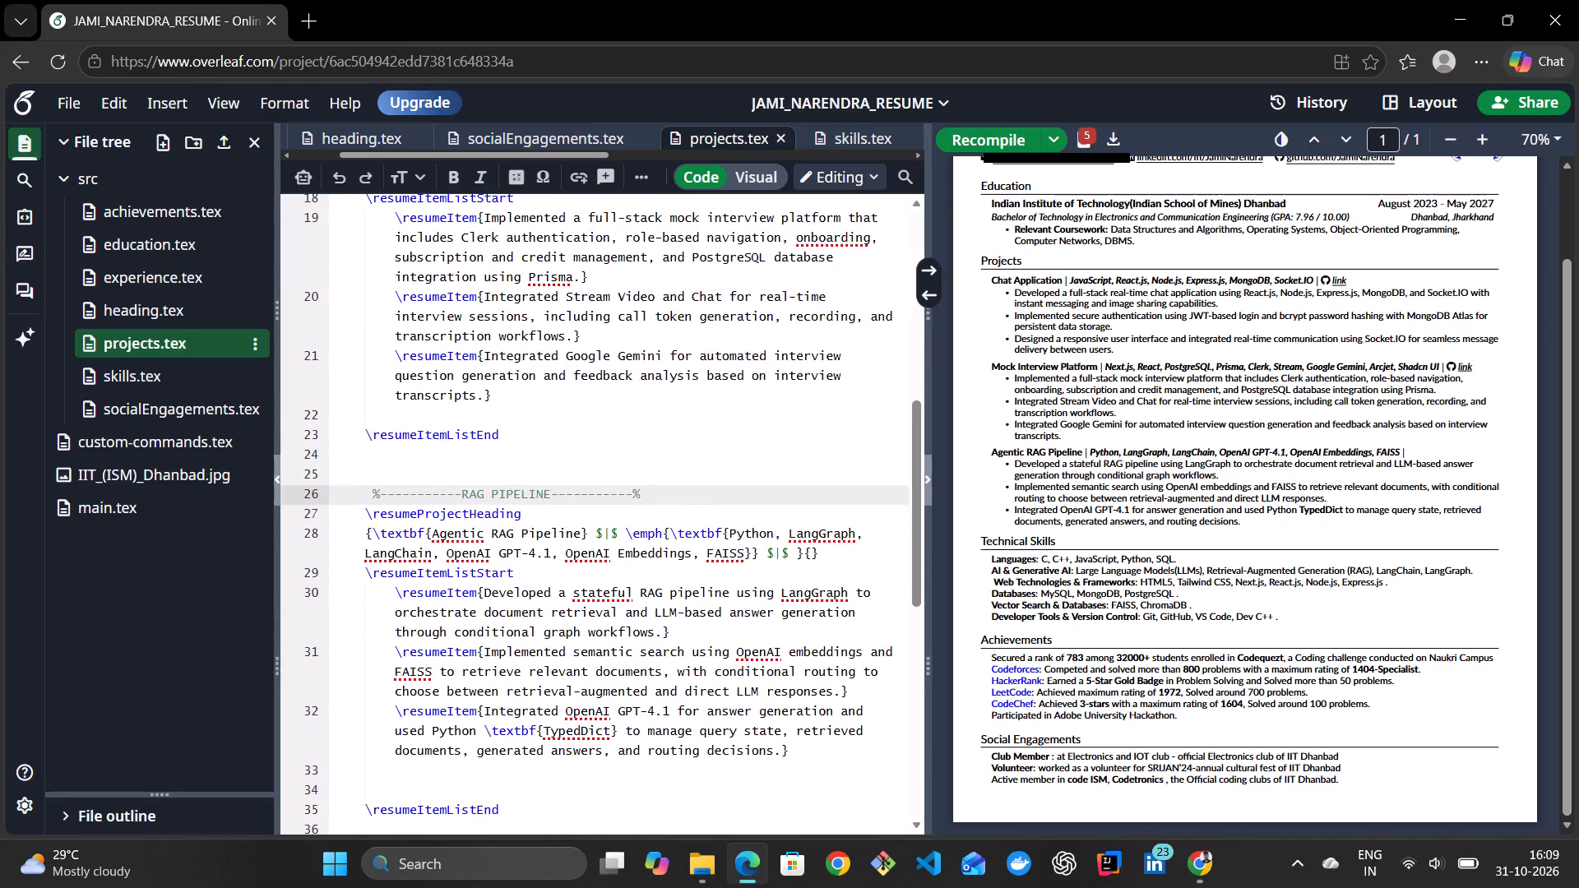
{"action": "scroll", "coordinate": [367, 386], "scroll_direction": "down", "scroll_amount": 1}
{"action": "scroll", "coordinate": [377, 406], "scroll_direction": "up", "scroll_amount": 4}
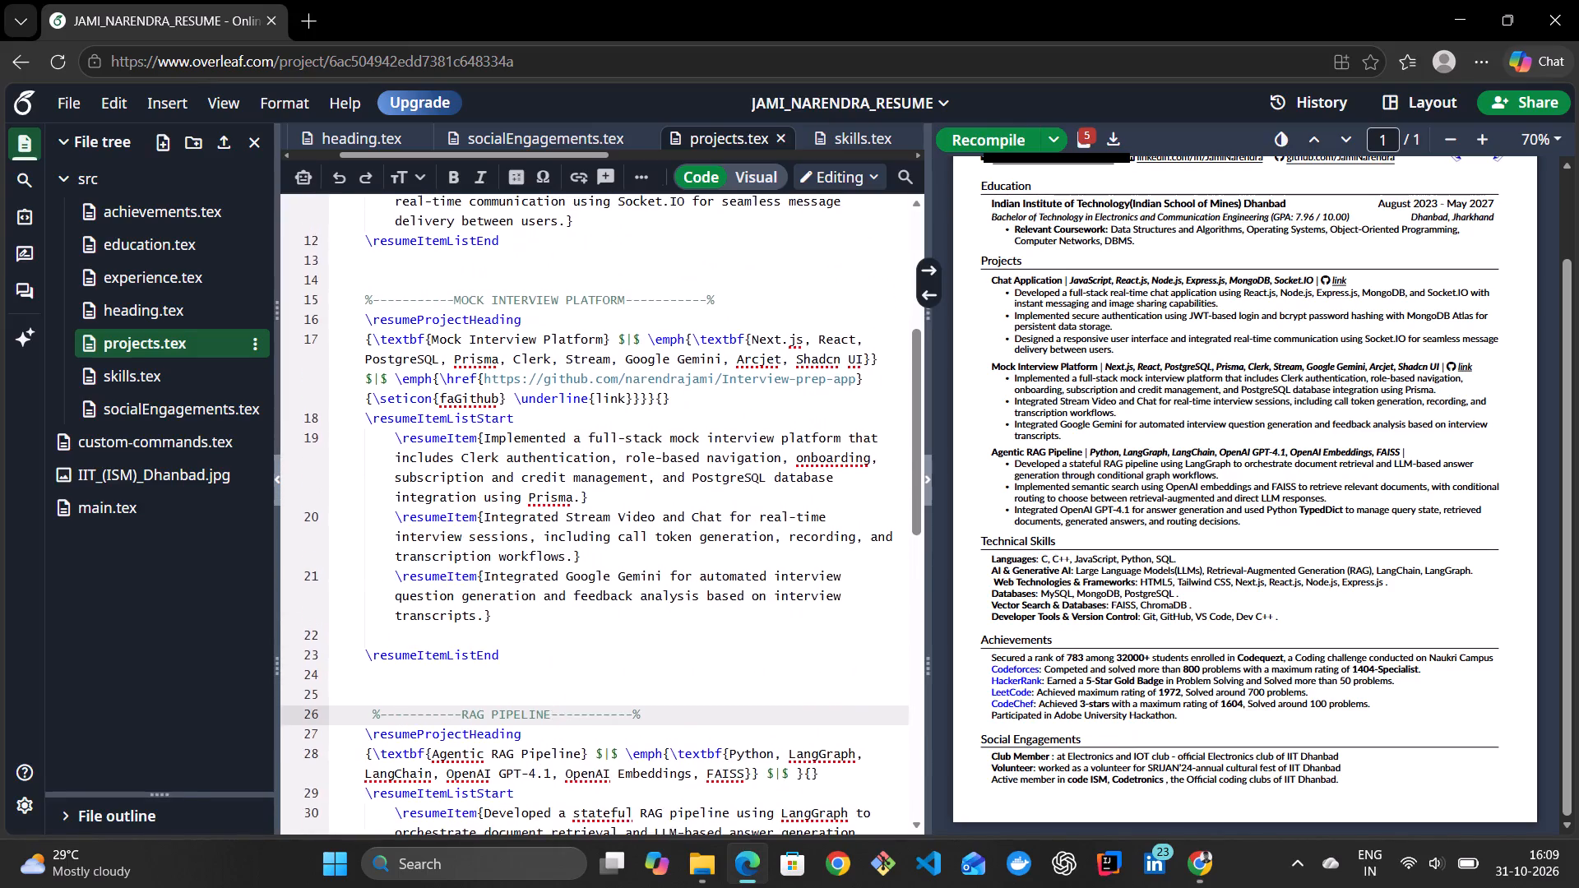
{"action": "scroll", "coordinate": [377, 406], "scroll_direction": "down", "scroll_amount": 3}
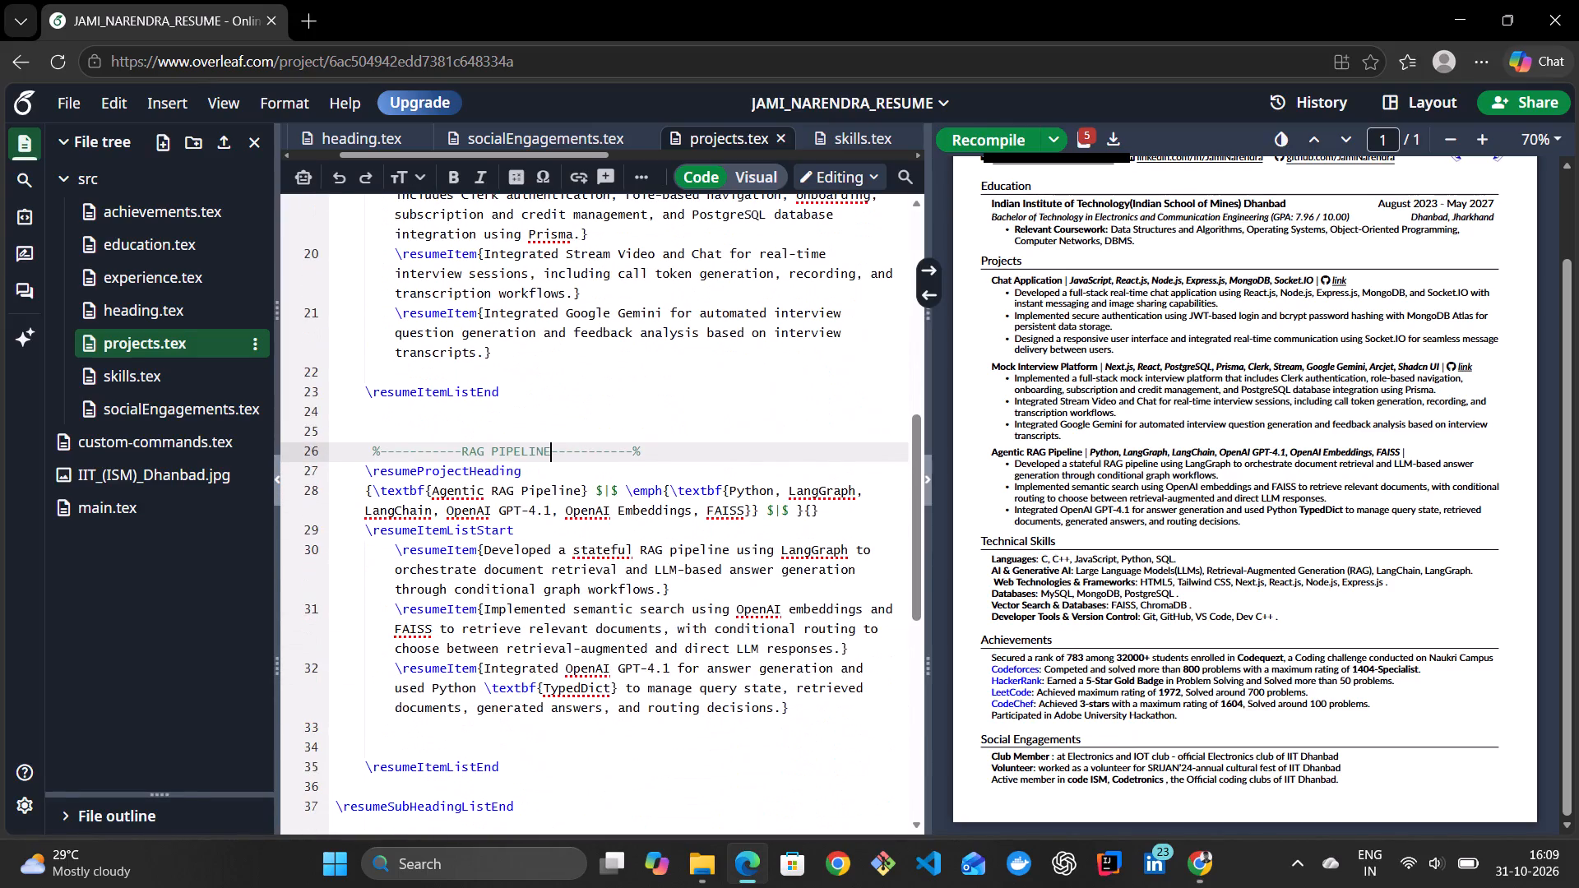
{"action": "left_click_drag", "start_coordinate": [362, 451], "coordinate": [648, 678]}
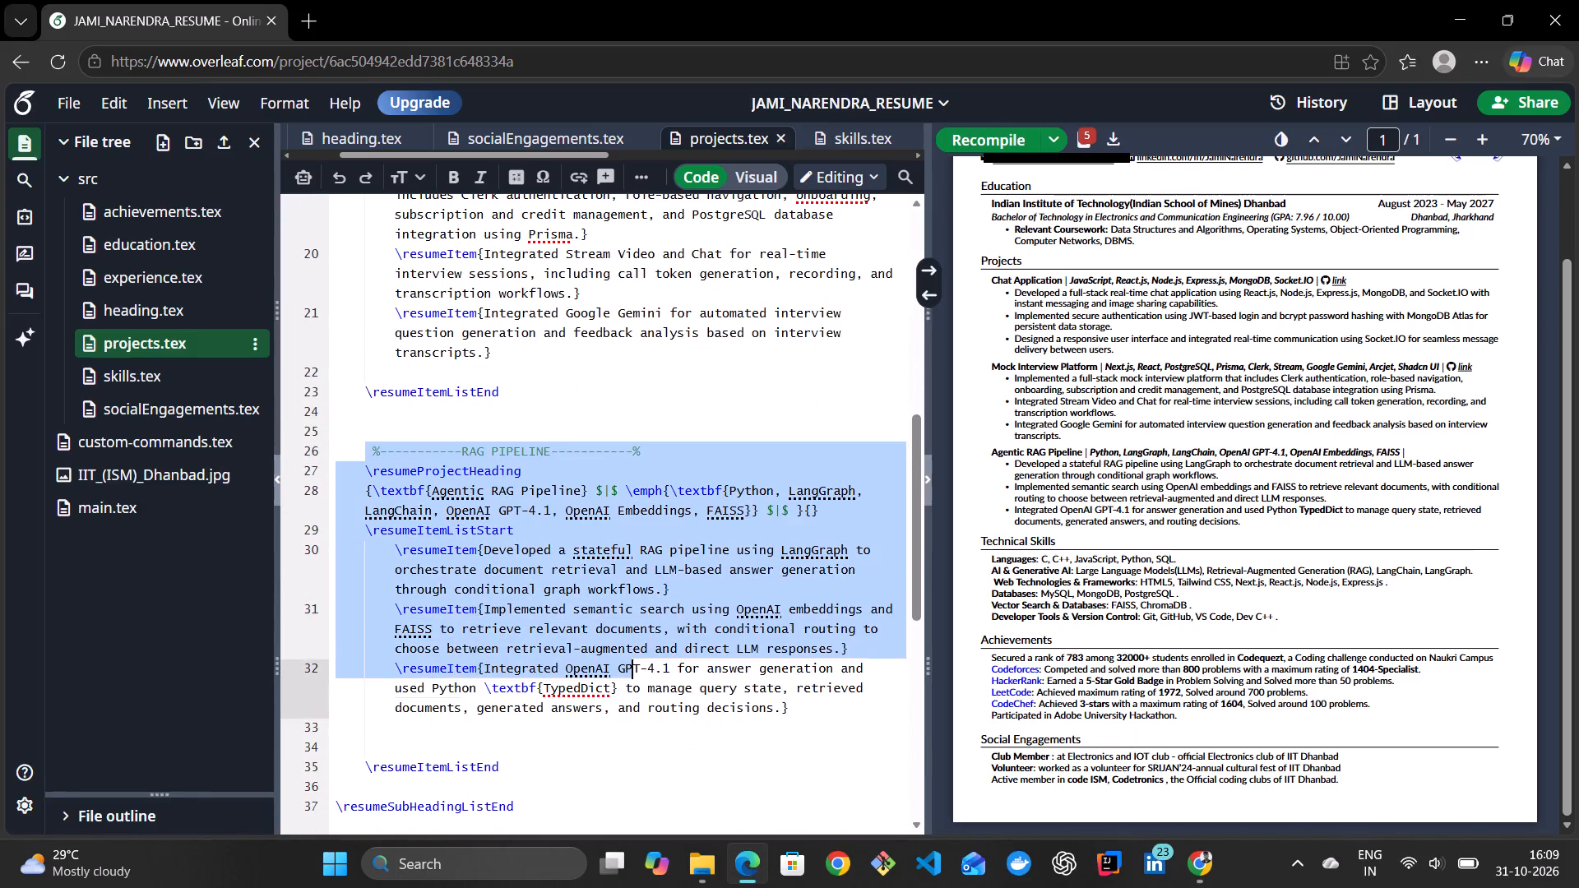
{"action": "left_click_drag", "start_coordinate": [648, 678], "coordinate": [808, 707]}
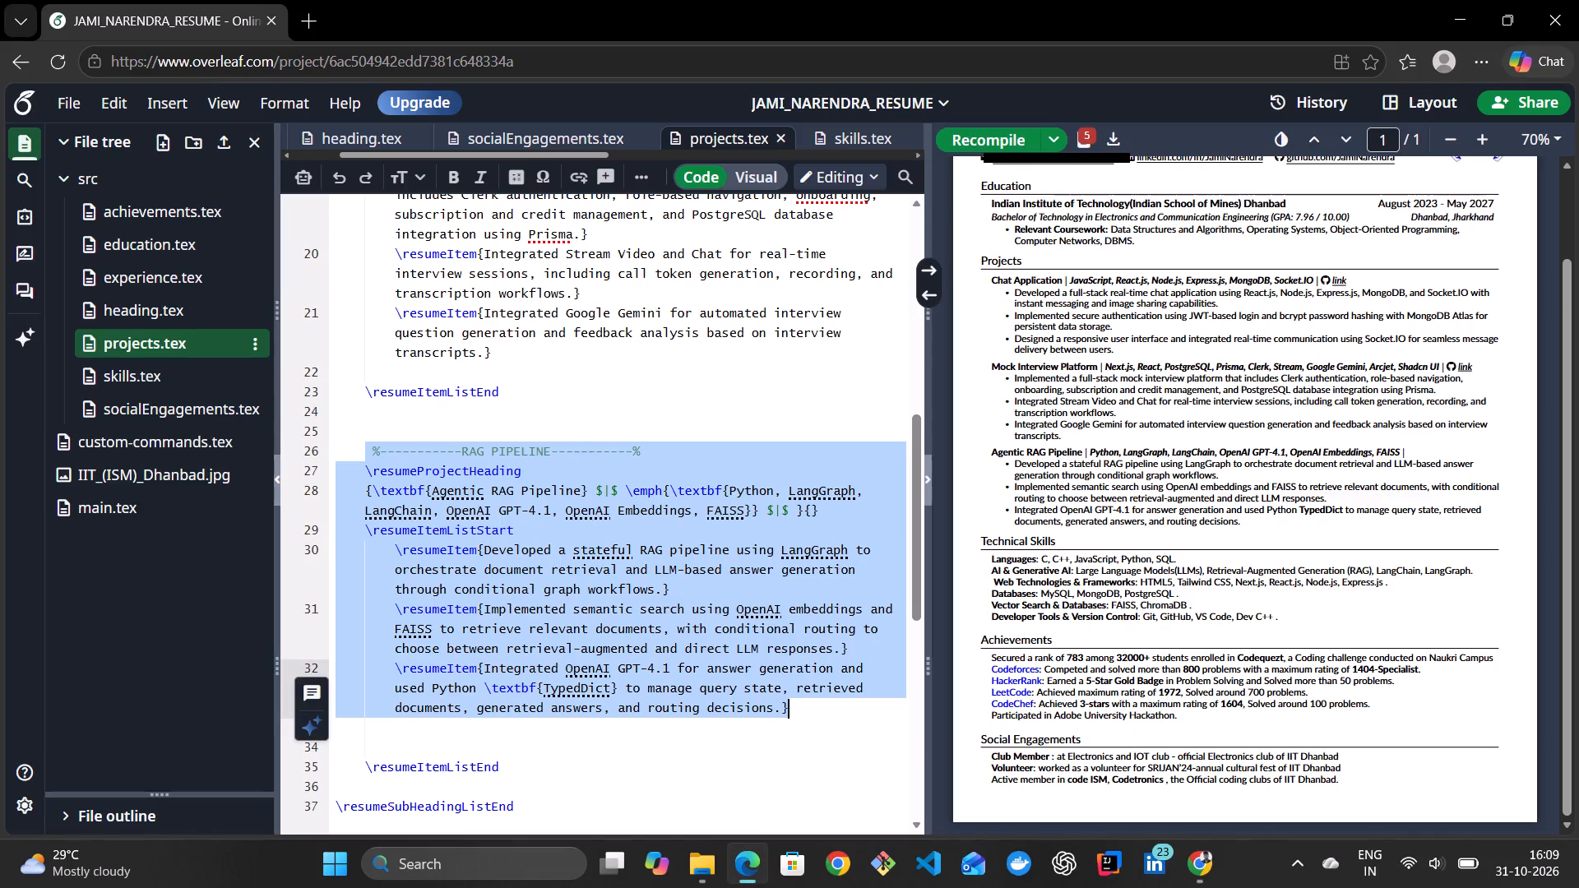
{"action": "key", "text": "ctrl+c"}
{"action": "left_click", "coordinate": [808, 707]}
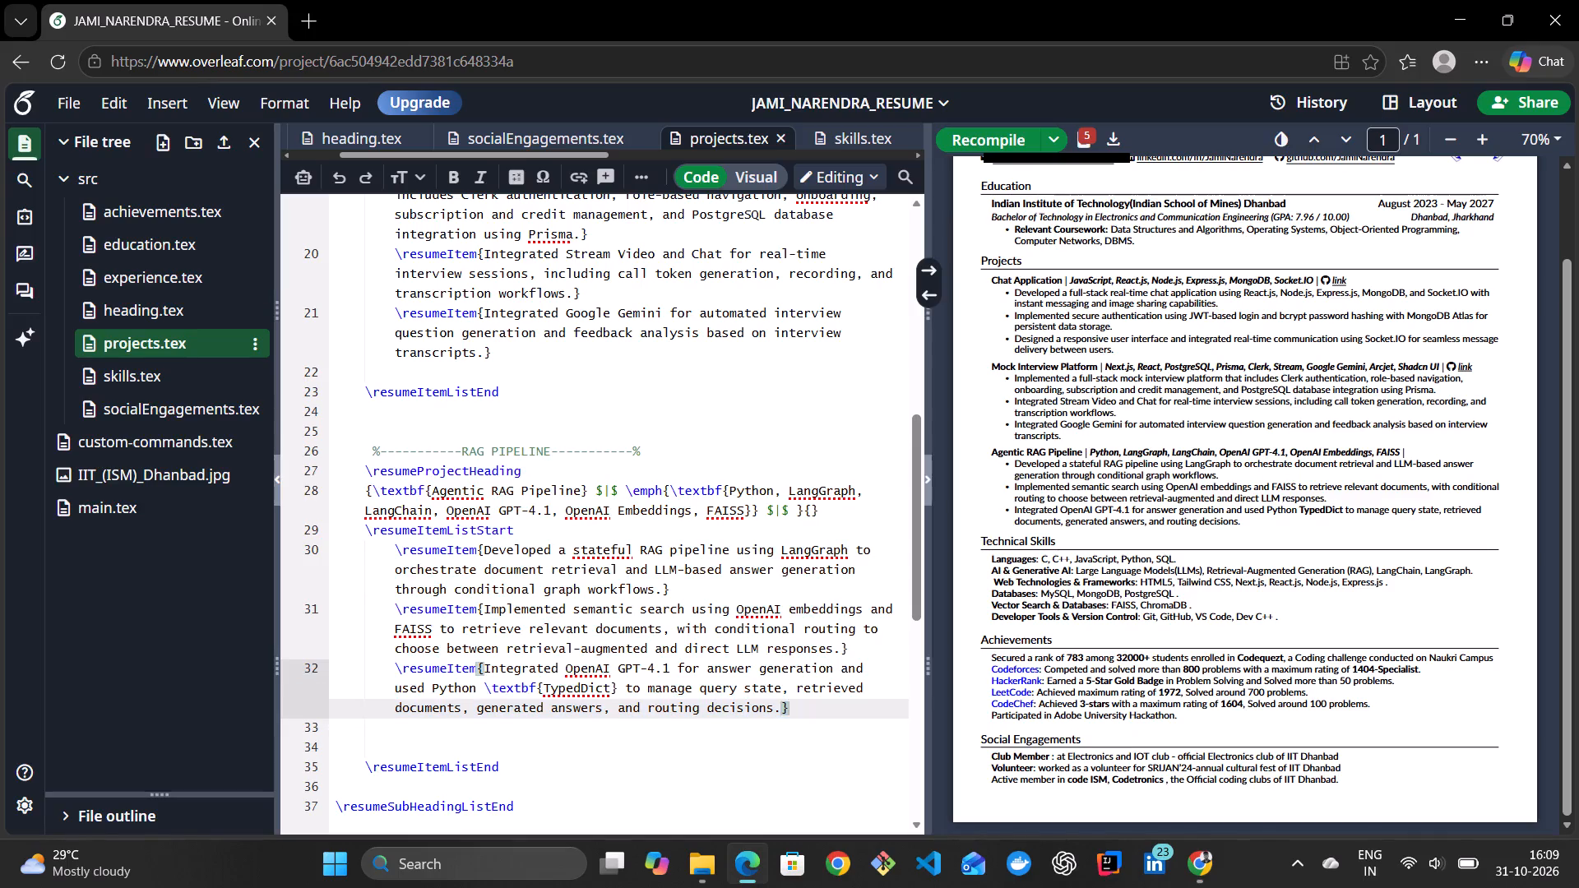
Return to the project list and reopen IIT Dhanbad - Resume (OnCampus).
{"action": "left_click", "coordinate": [9, 58]}
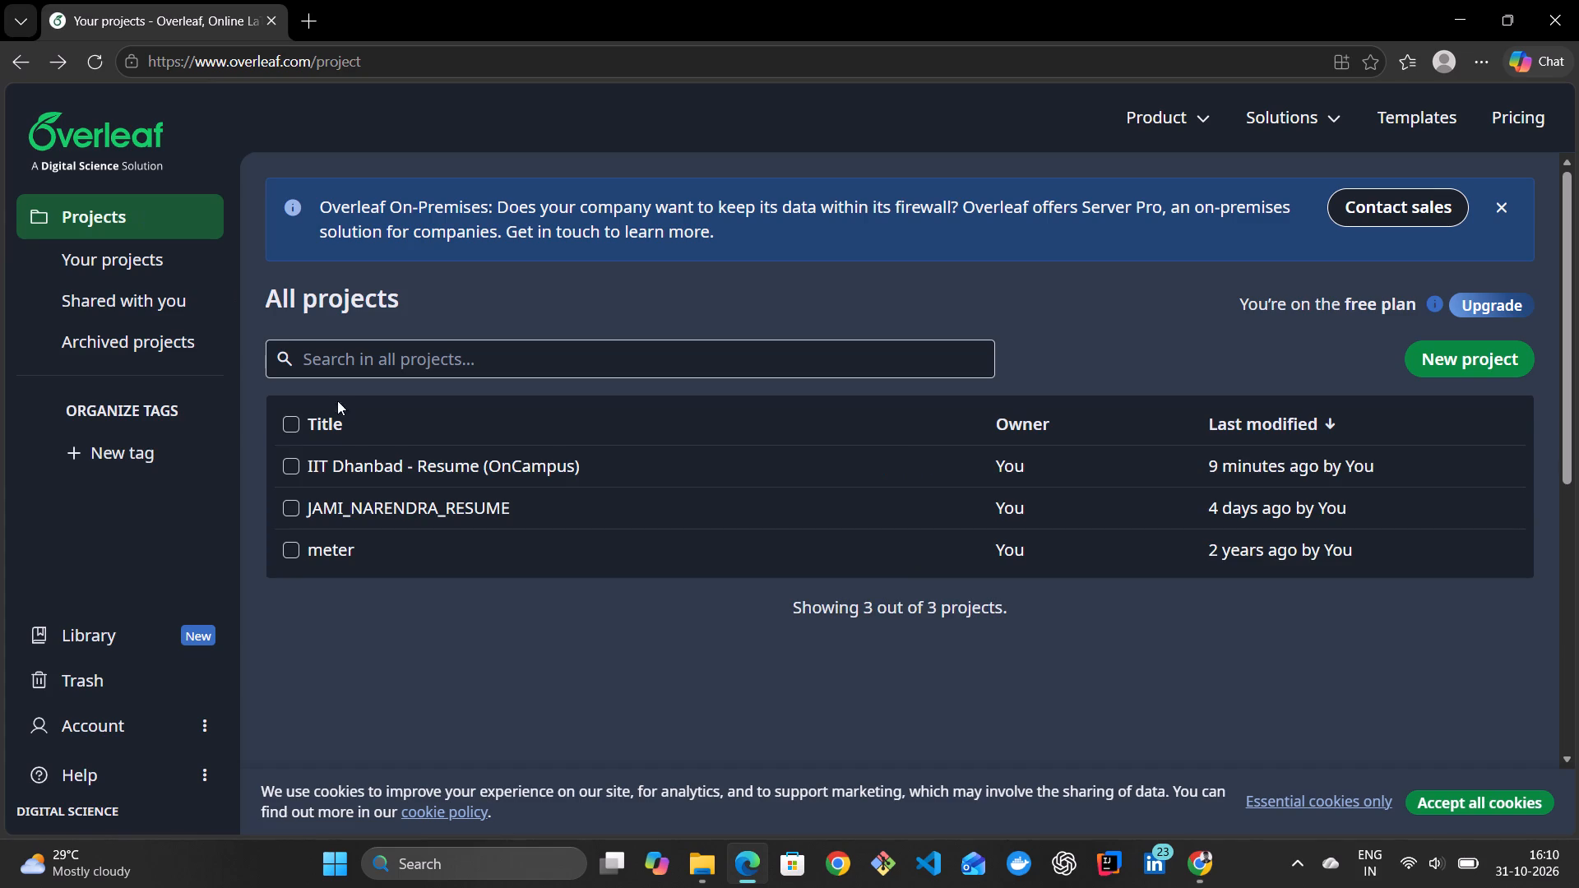
{"action": "left_click", "coordinate": [396, 459]}
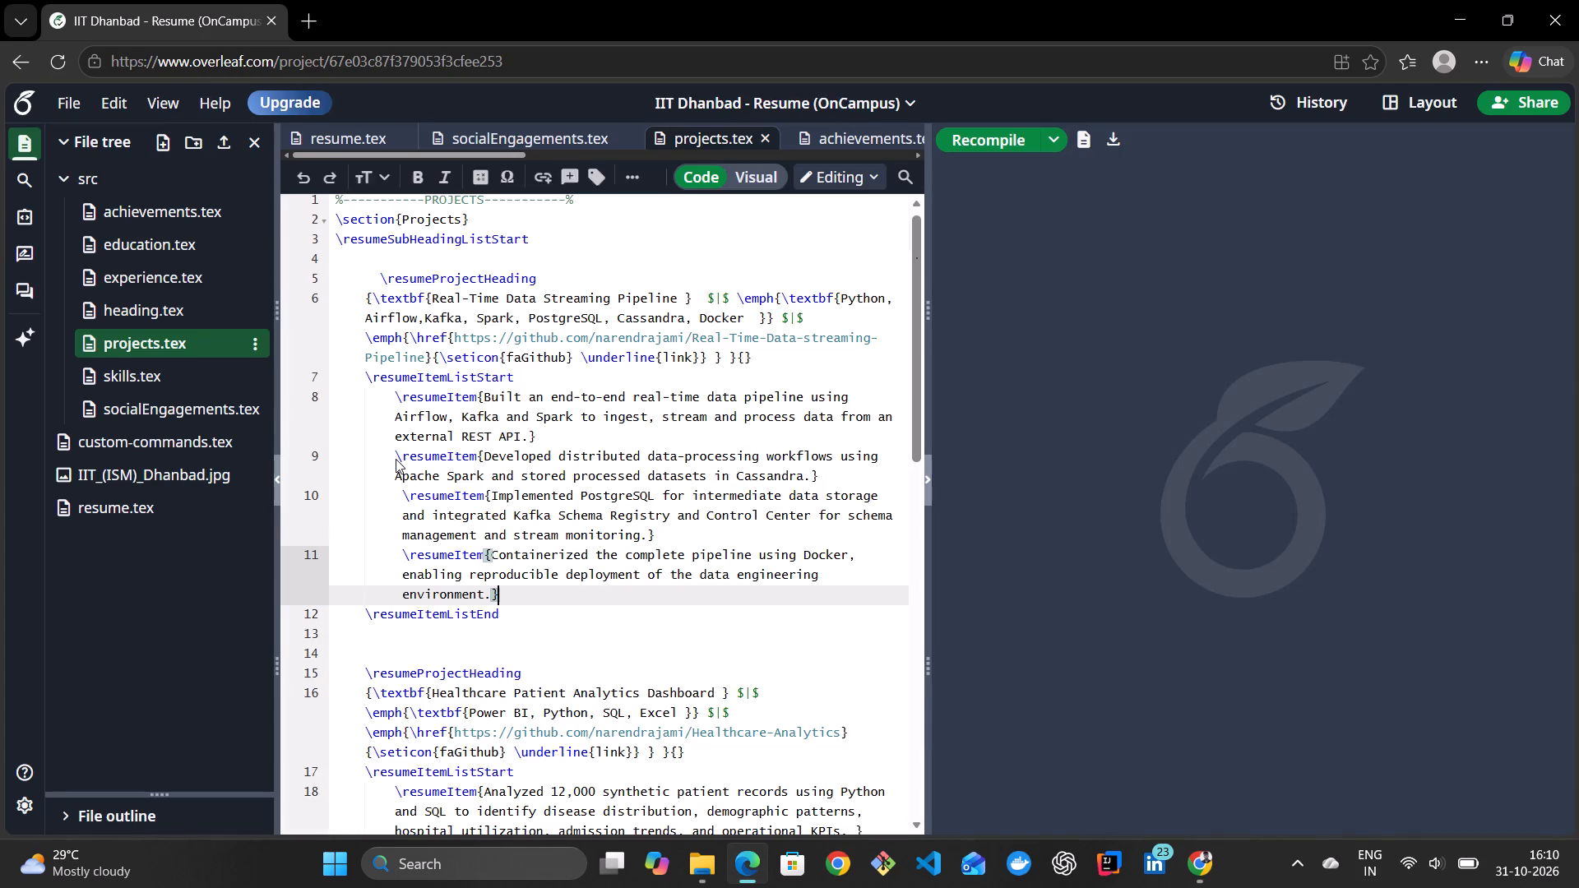
Add the comment line %--RAG PIPELINE---% in projects.tex after the Healthcare Patient Analytics Dashboard project's item list.
{"action": "scroll", "coordinate": [513, 594], "scroll_direction": "up", "scroll_amount": 1}
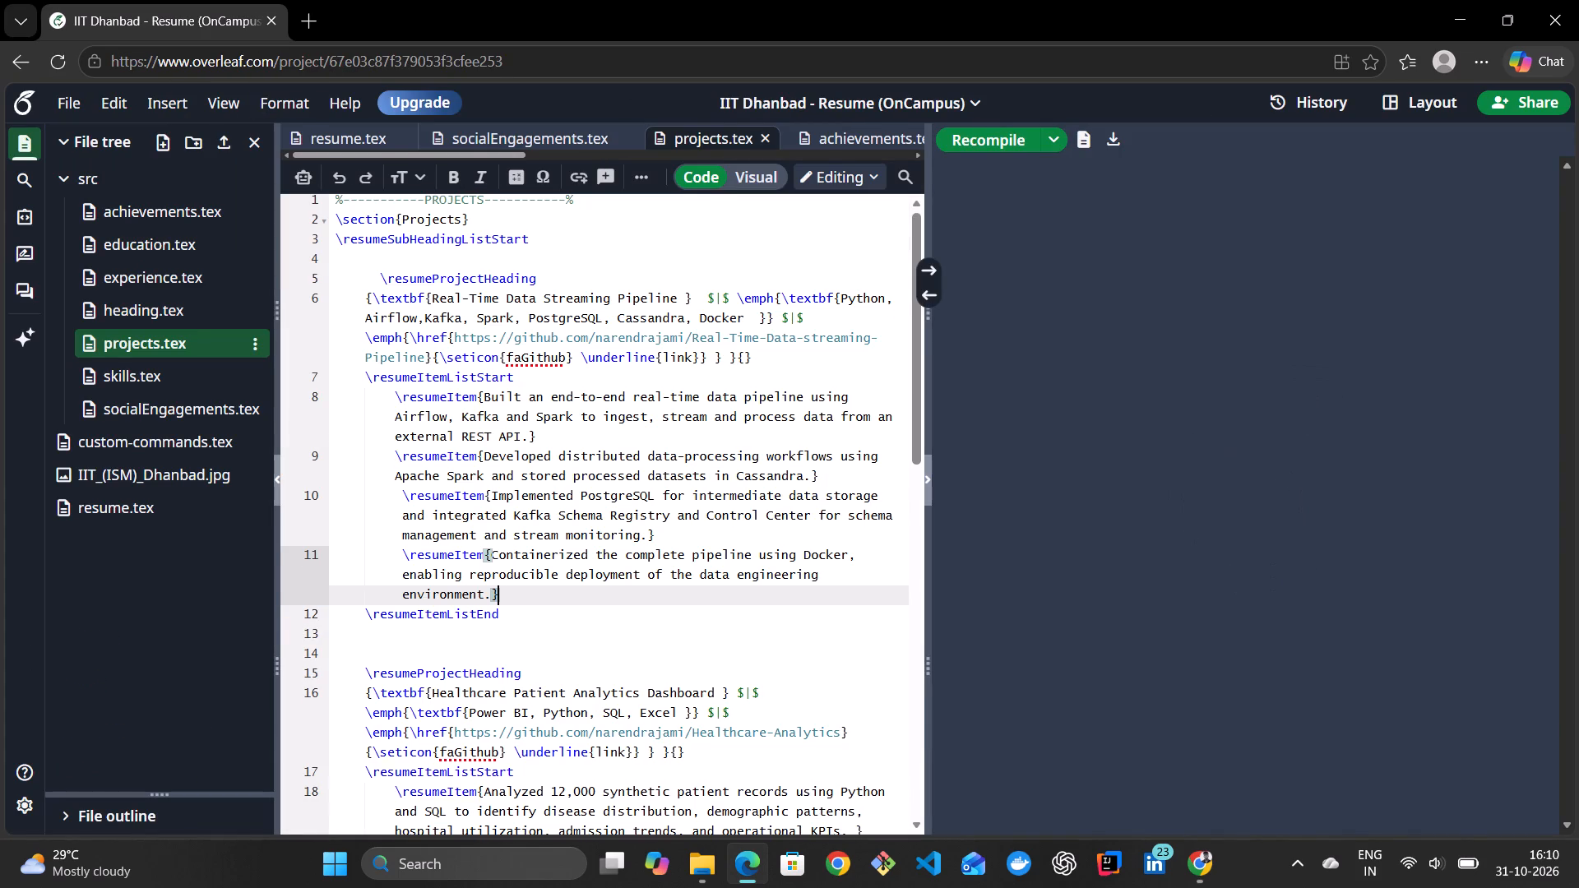
{"action": "scroll", "coordinate": [513, 594], "scroll_direction": "up", "scroll_amount": 1}
{"action": "scroll", "coordinate": [513, 594], "scroll_direction": "down", "scroll_amount": 5}
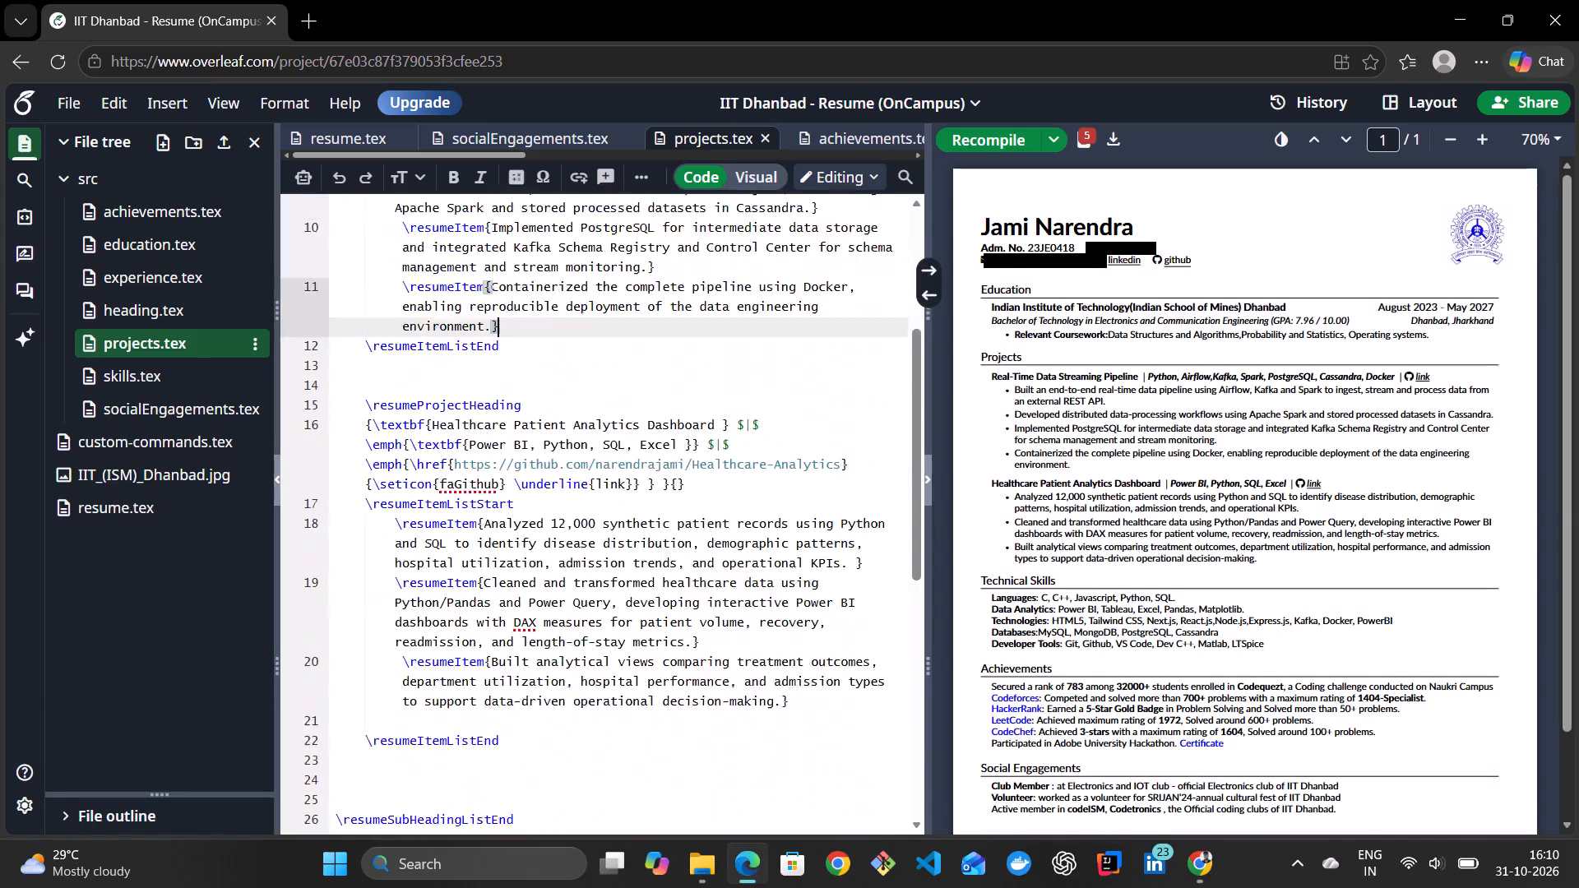
{"action": "scroll", "coordinate": [513, 594], "scroll_direction": "down", "scroll_amount": 1}
{"action": "left_click", "coordinate": [380, 645]}
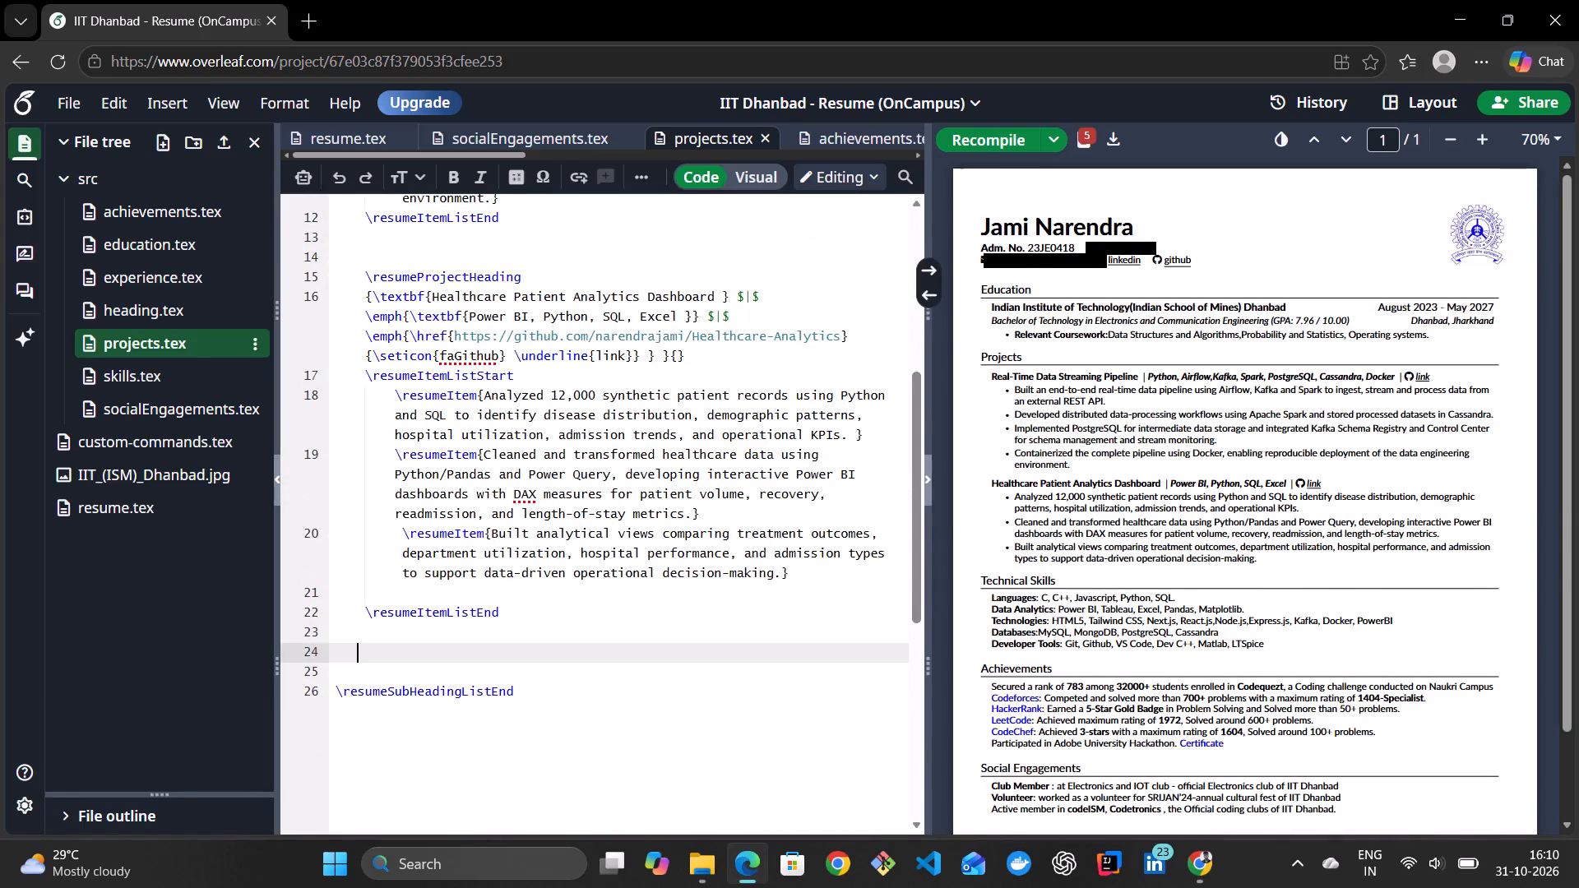
{"action": "key", "text": "shift+percent"}
{"action": "type", "text": "--"}
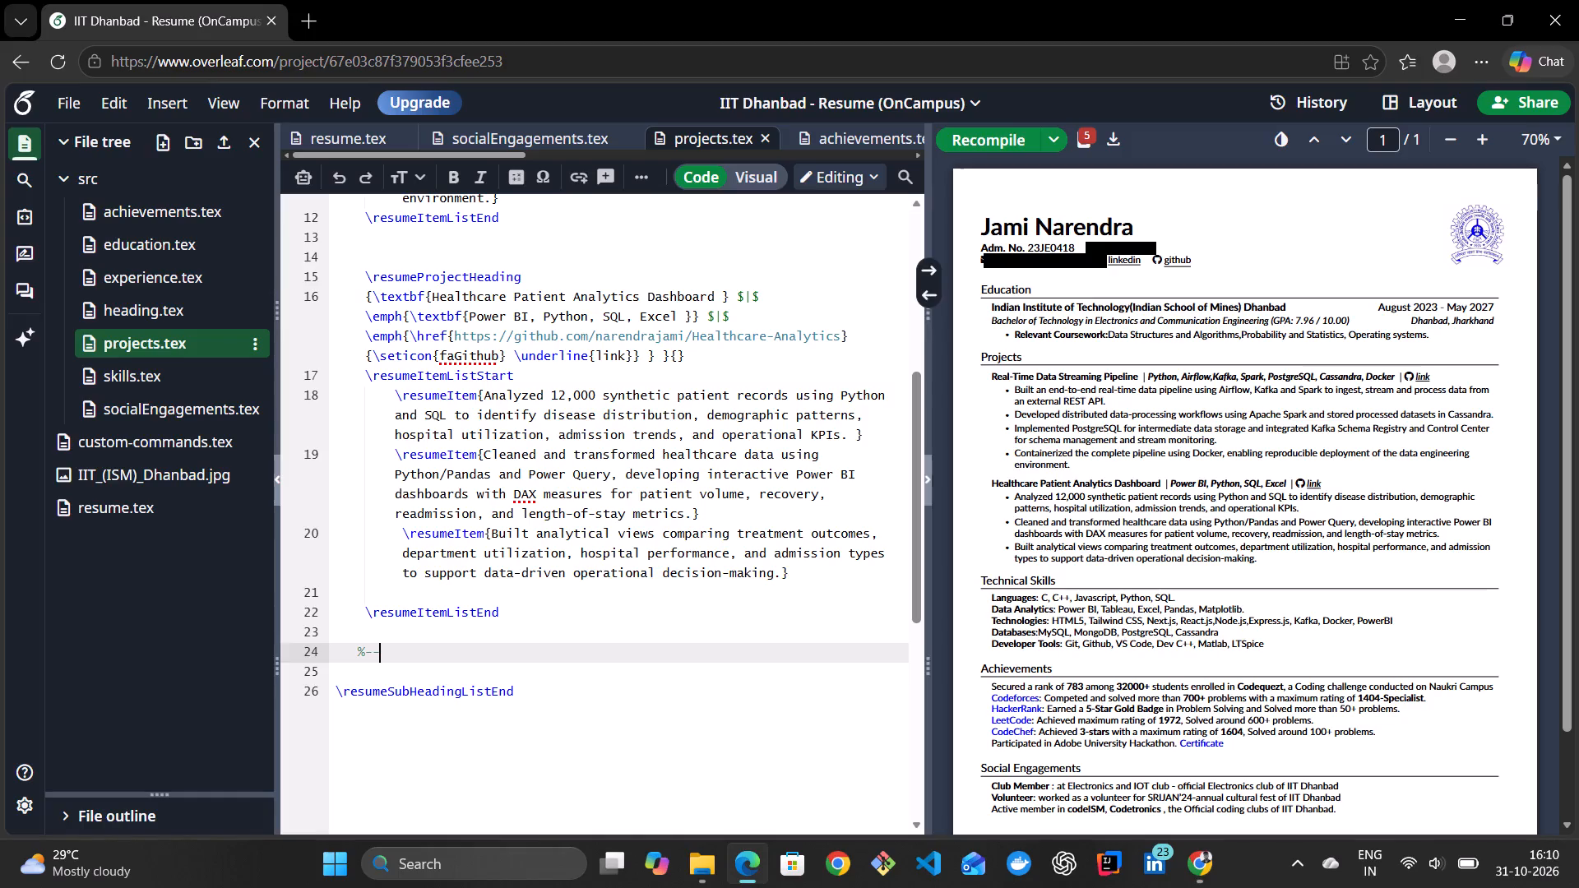
{"action": "type", "text": "RAG PIPELINE"}
{"action": "type", "text": "---"}
{"action": "key", "text": "shift+percent"}
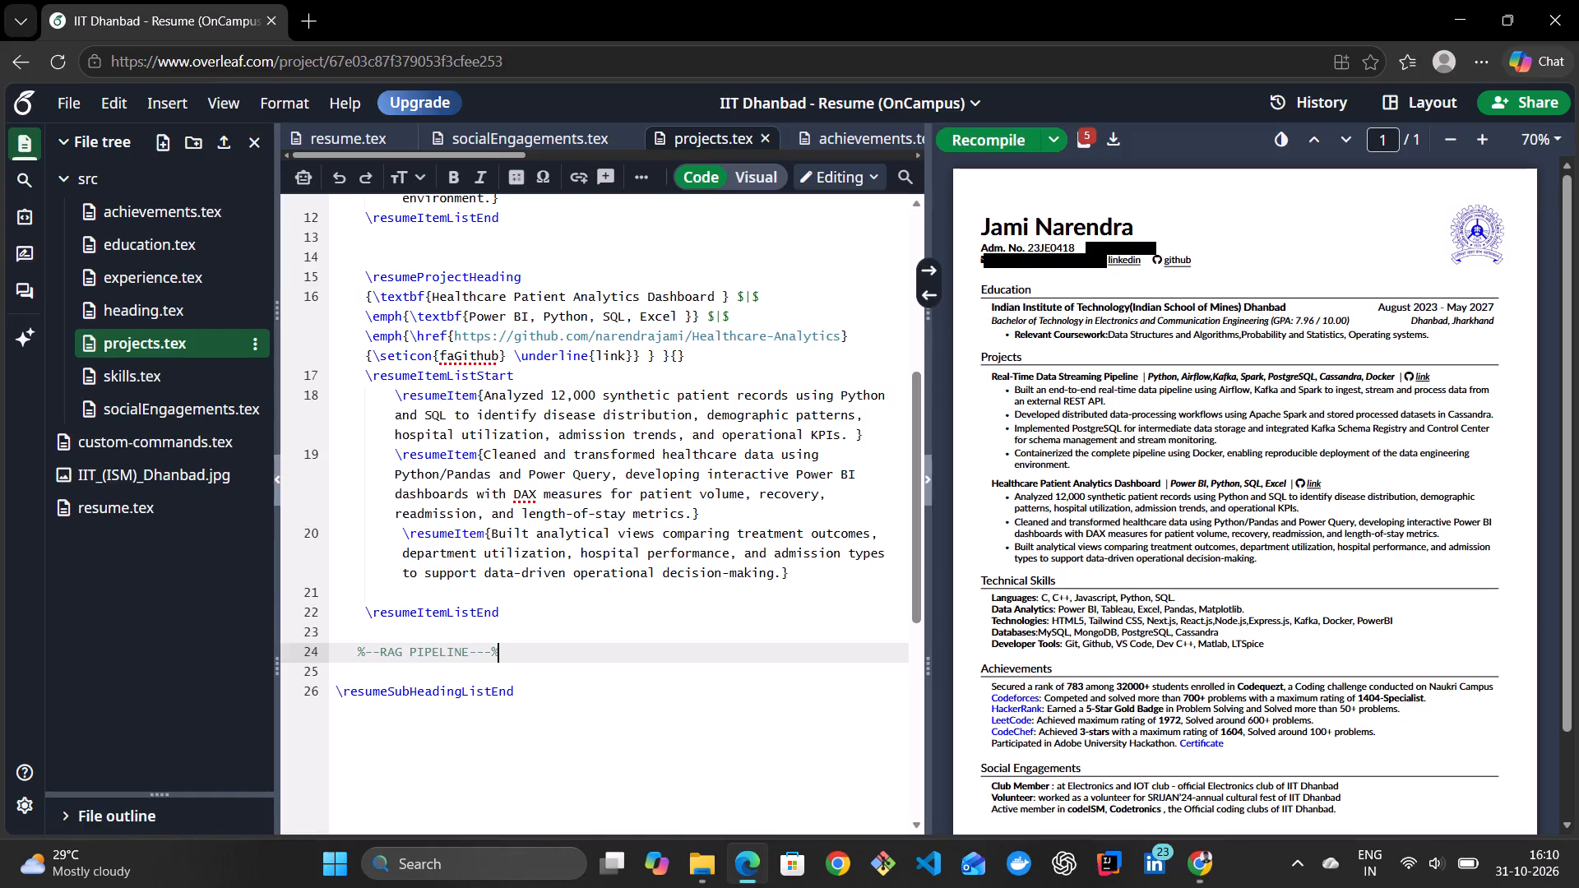
Paste the copied Agentic RAG Pipeline project block on a new line below the added comment.
{"action": "key", "text": "Return"}
{"action": "key", "text": "ctrl+v"}
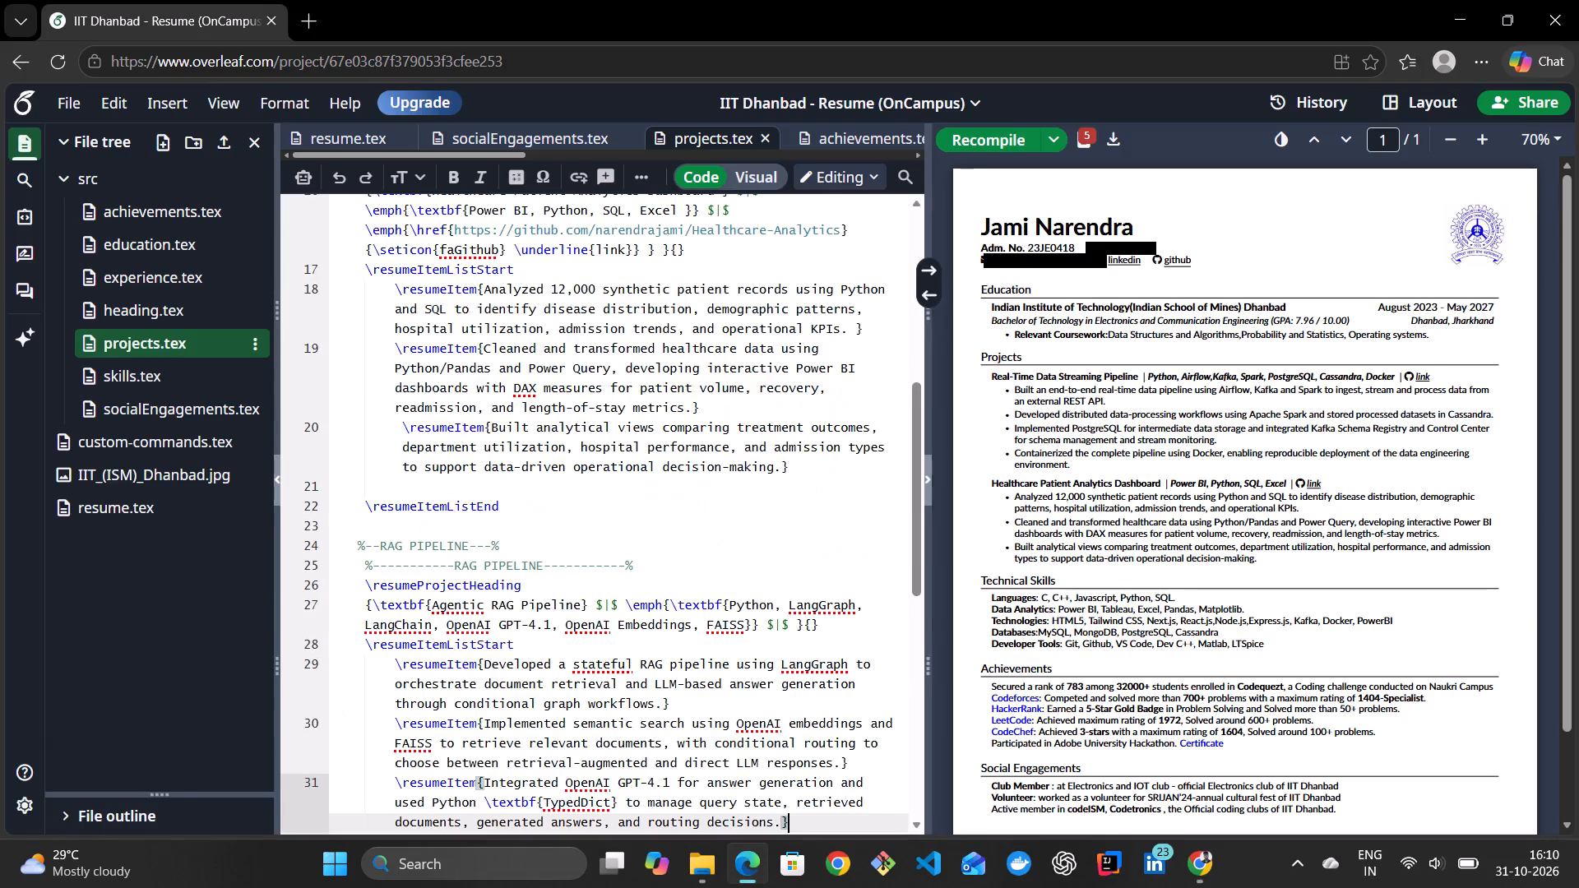
Recompile the on-campus resume PDF with the added project.
{"action": "scroll", "coordinate": [605, 738], "scroll_direction": "down", "scroll_amount": 1}
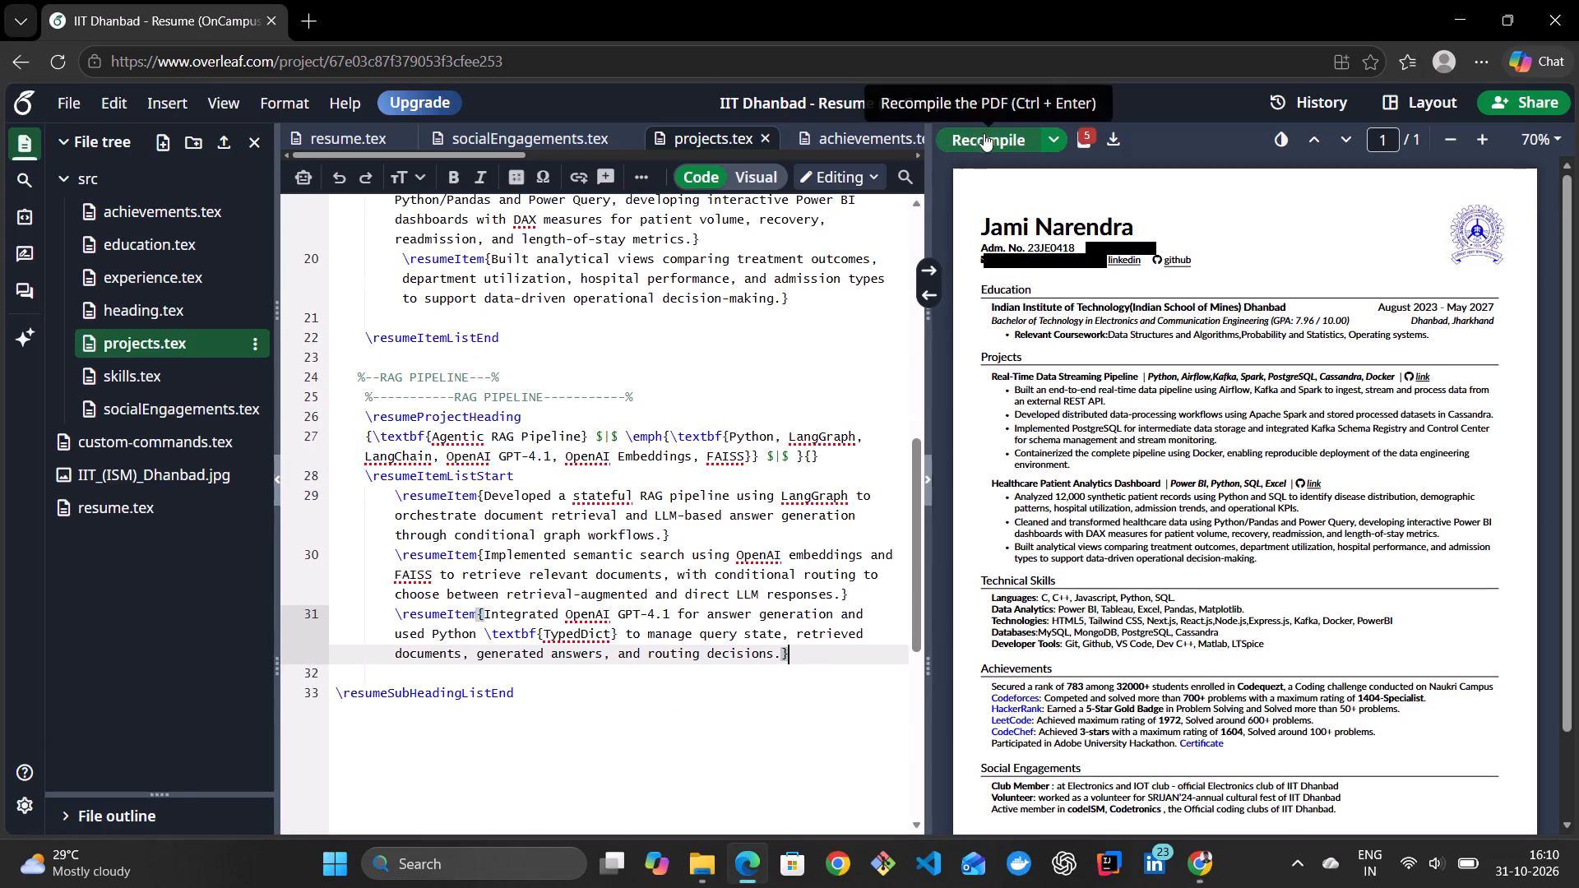
{"action": "scroll", "coordinate": [1126, 479], "scroll_direction": "down", "scroll_amount": 3}
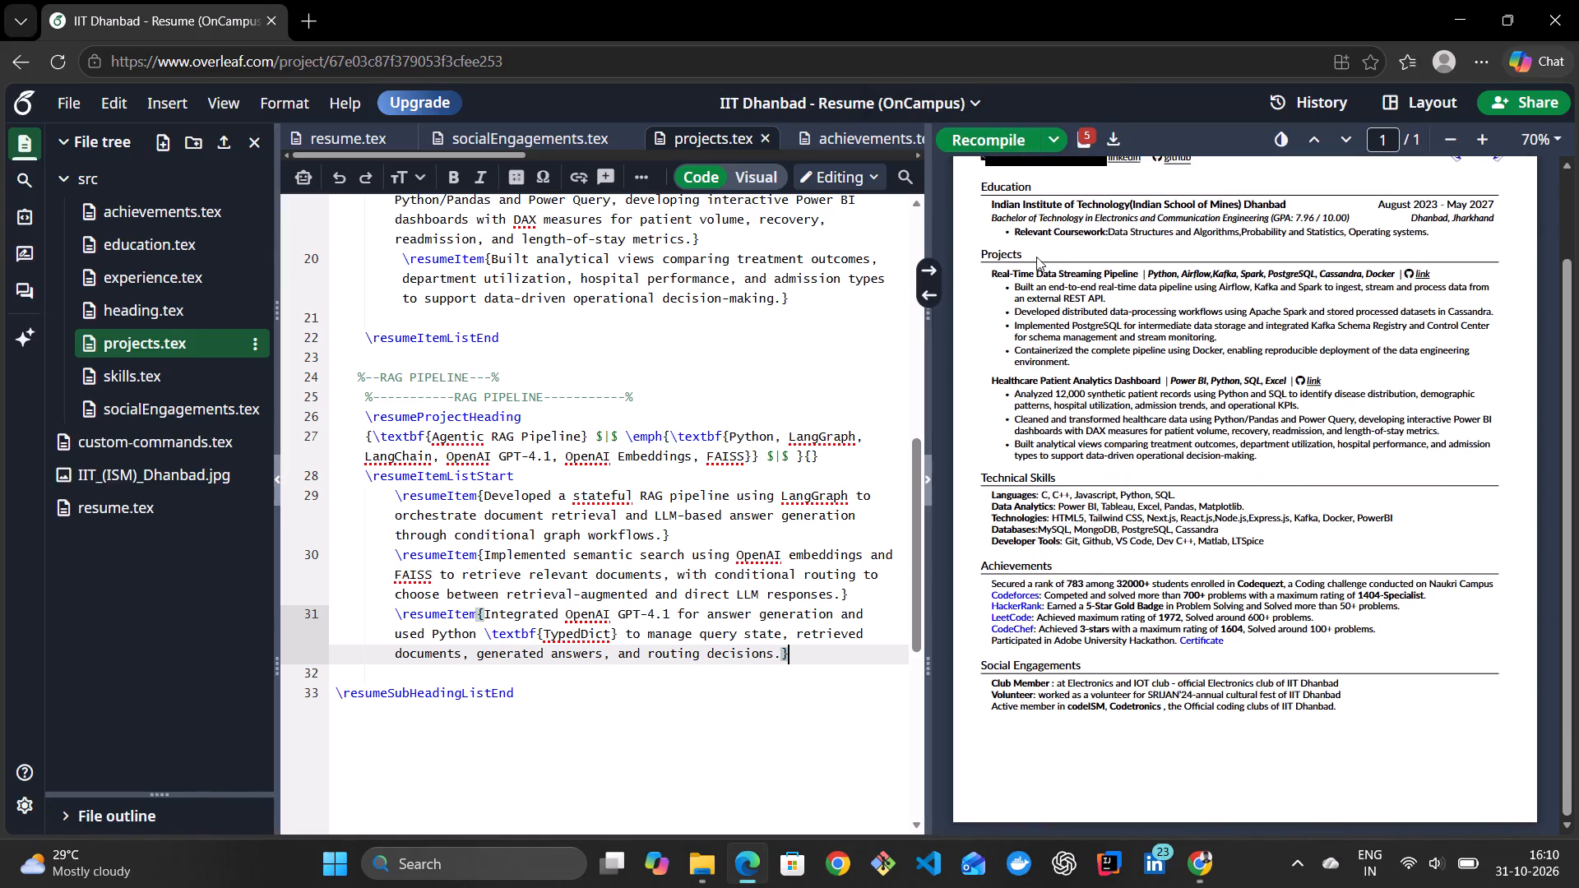
{"action": "left_click", "coordinate": [1009, 141]}
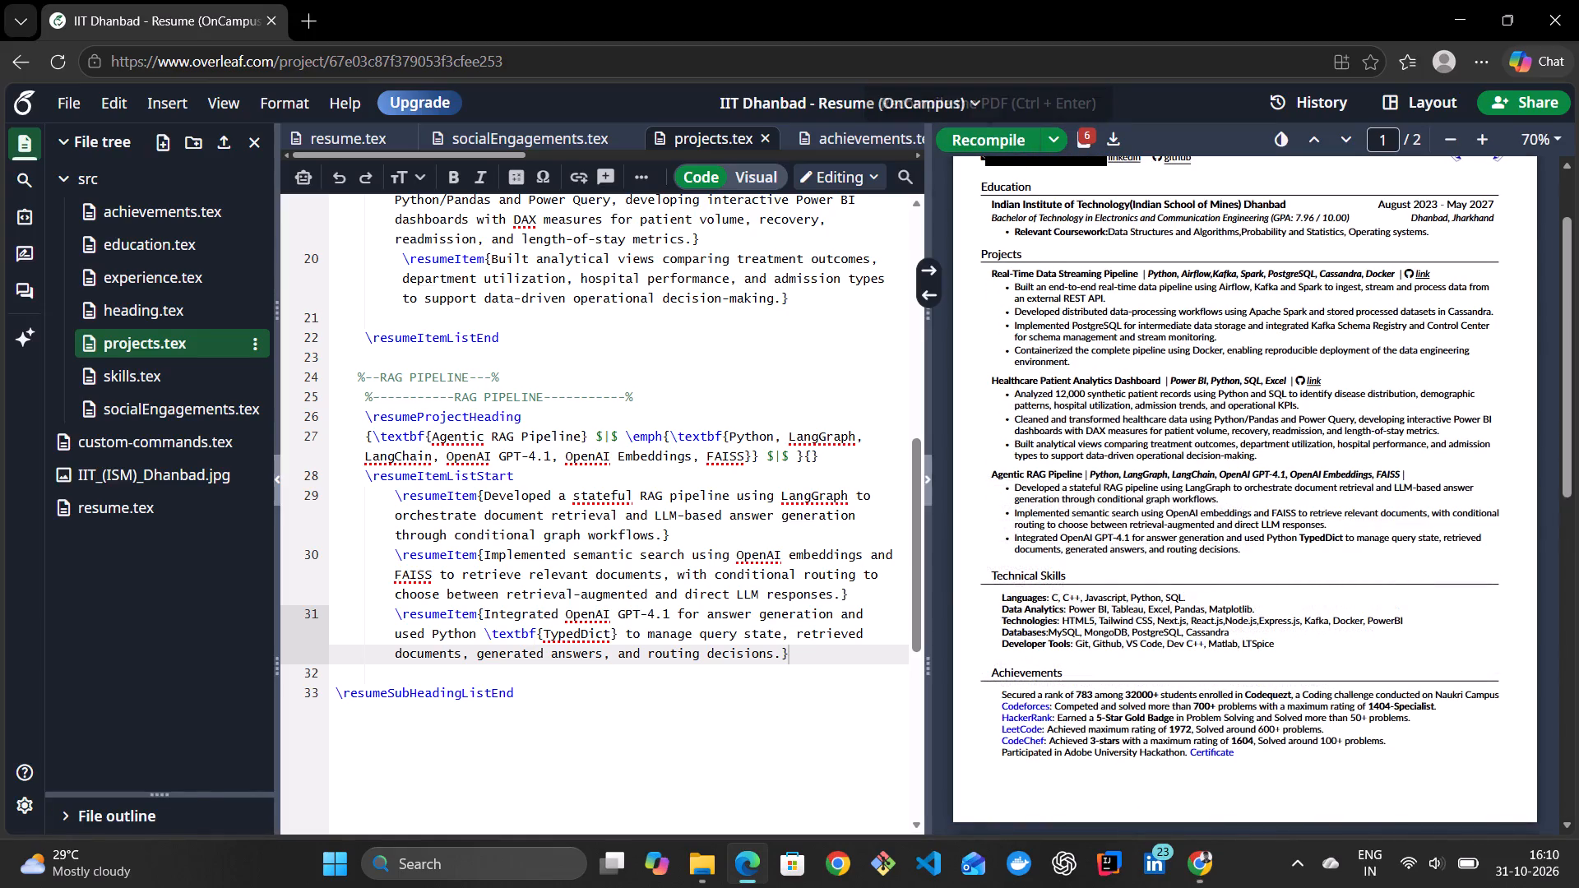
Review the recompiled resume's layout across its pages and compare it with the new project block in projects.tex.
{"action": "scroll", "coordinate": [1101, 460], "scroll_direction": "right", "scroll_amount": 1}
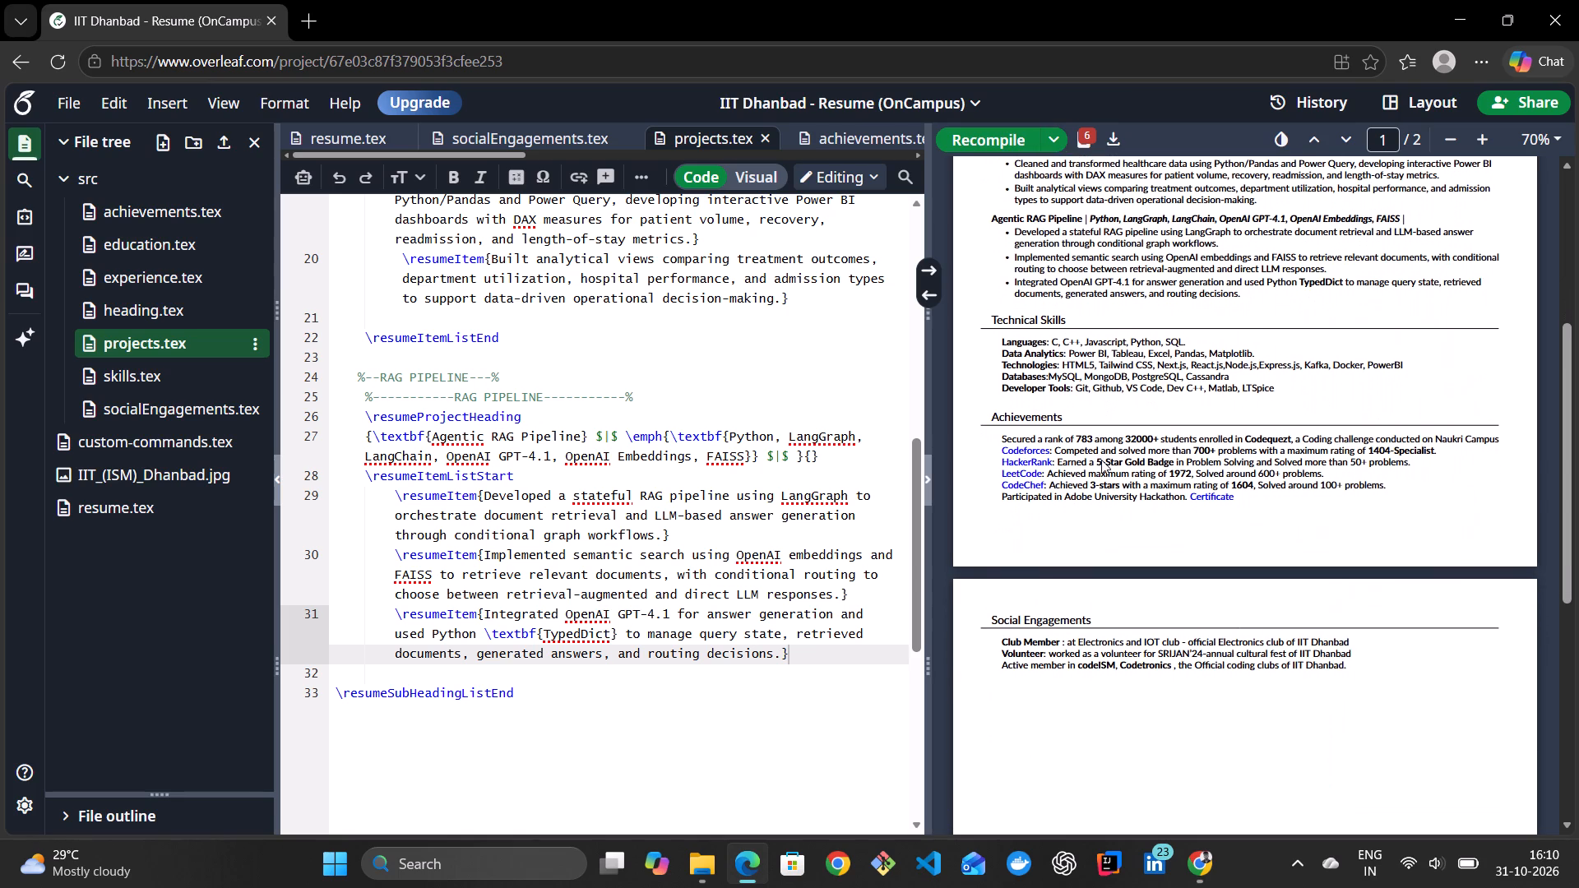
{"action": "scroll", "coordinate": [1101, 460], "scroll_direction": "right", "scroll_amount": 2}
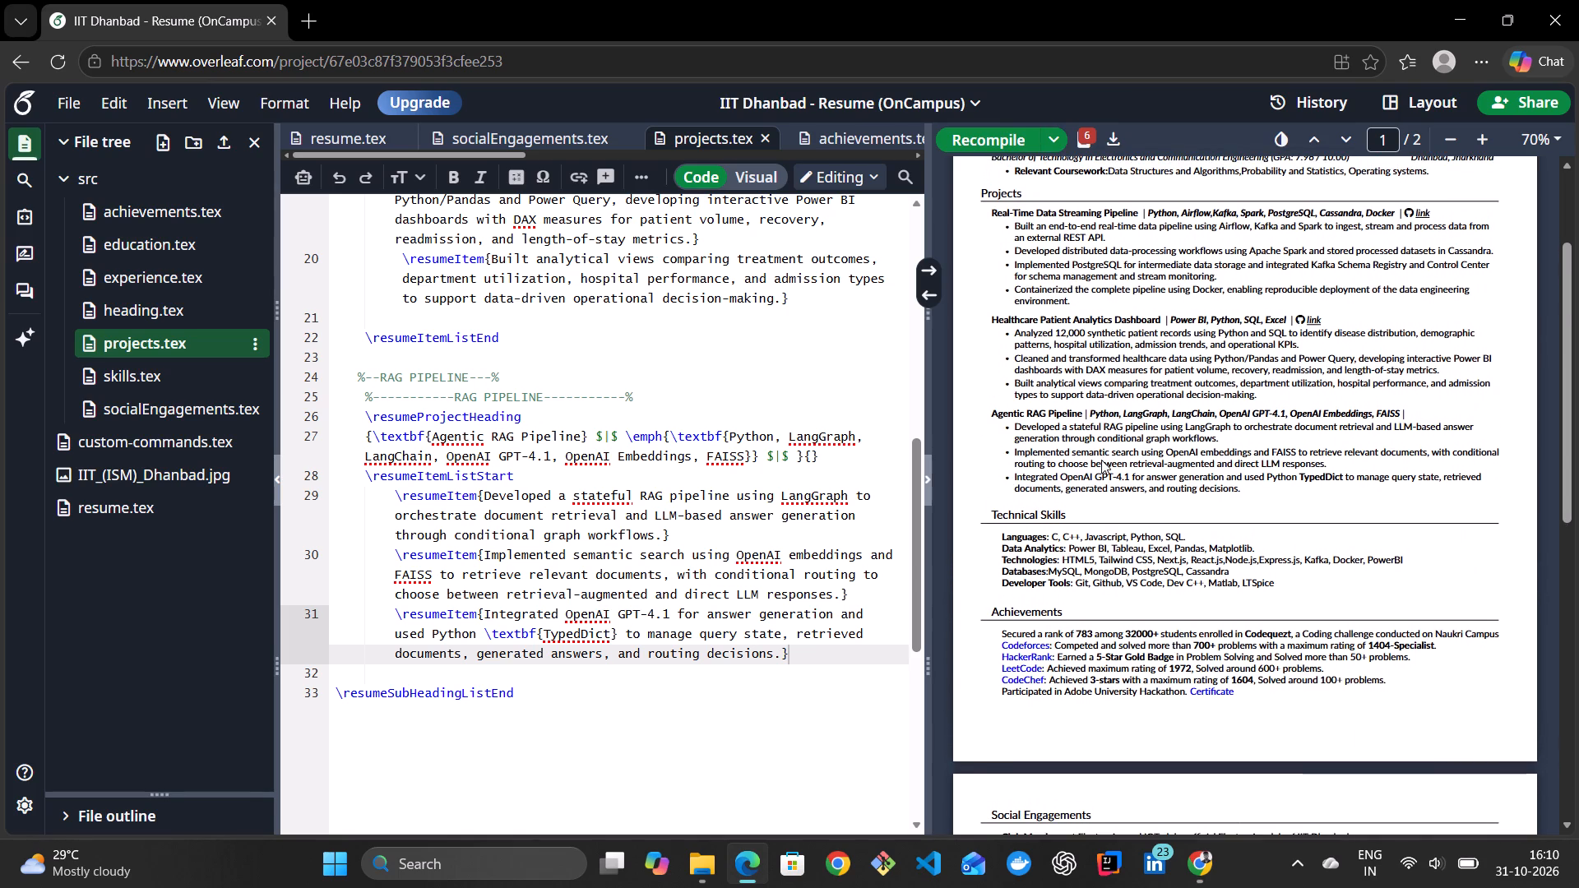
{"action": "scroll", "coordinate": [1101, 460], "scroll_direction": "right", "scroll_amount": 5}
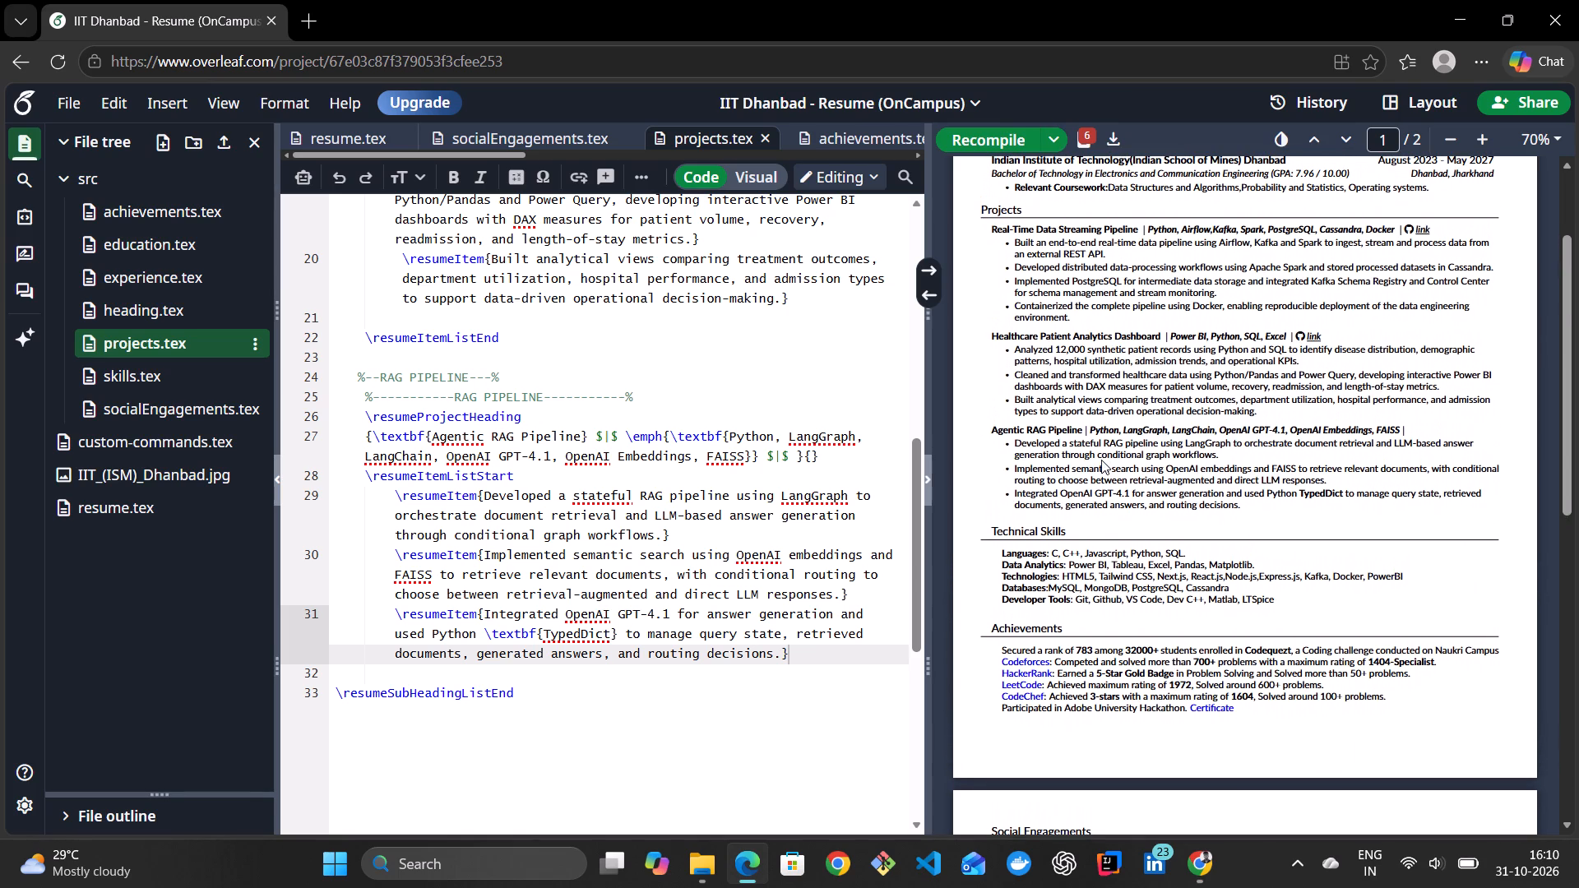
{"action": "scroll", "coordinate": [1101, 460], "scroll_direction": "right", "scroll_amount": 2}
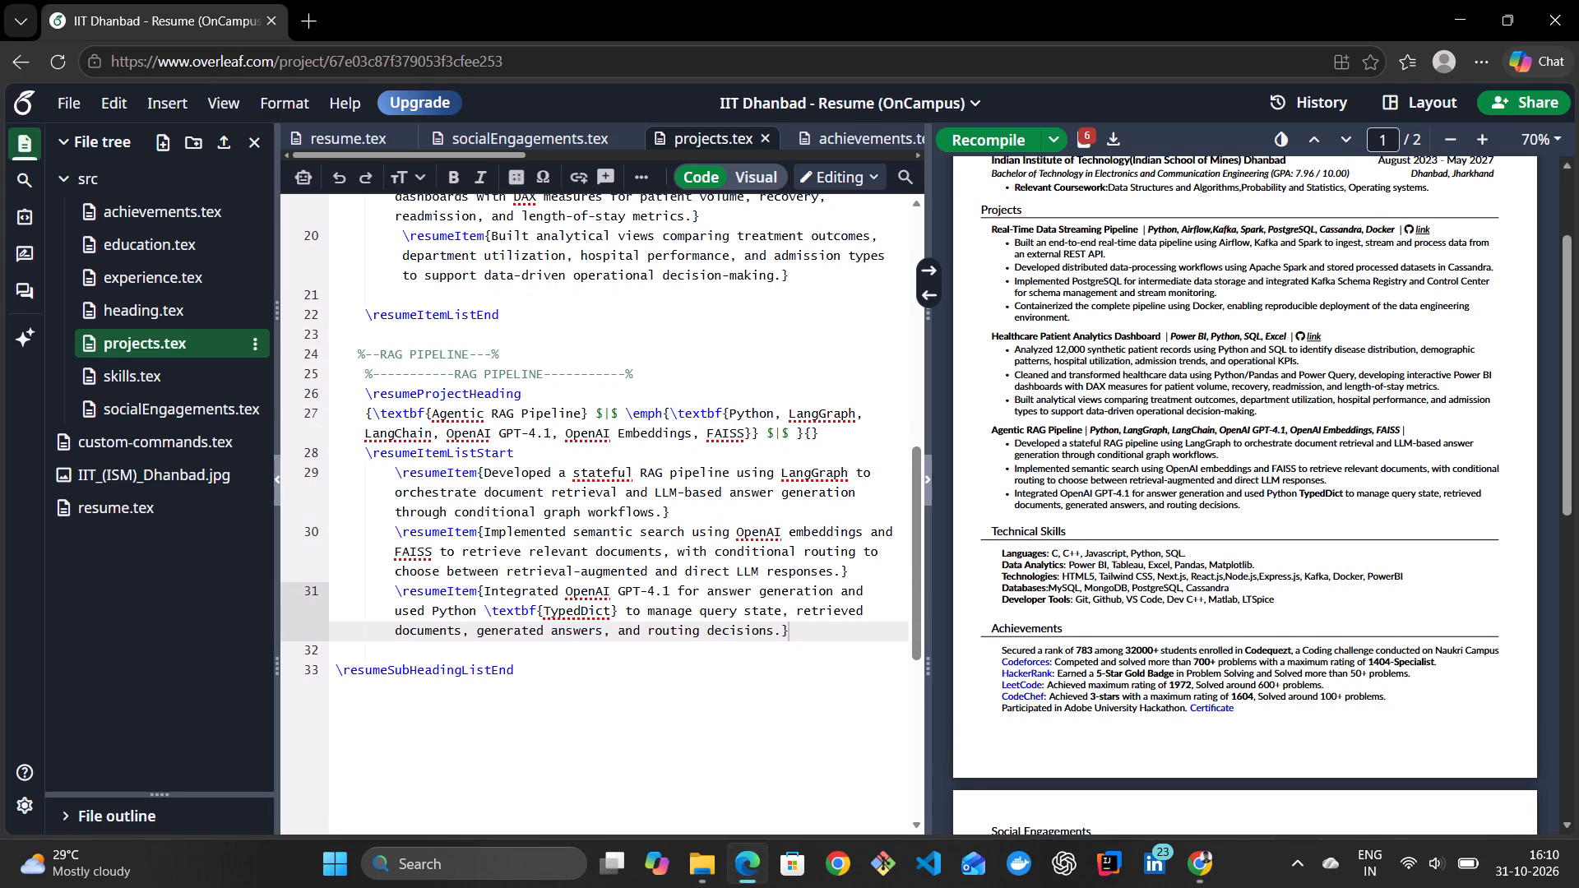
{"action": "scroll", "coordinate": [594, 616], "scroll_direction": "up", "scroll_amount": 1}
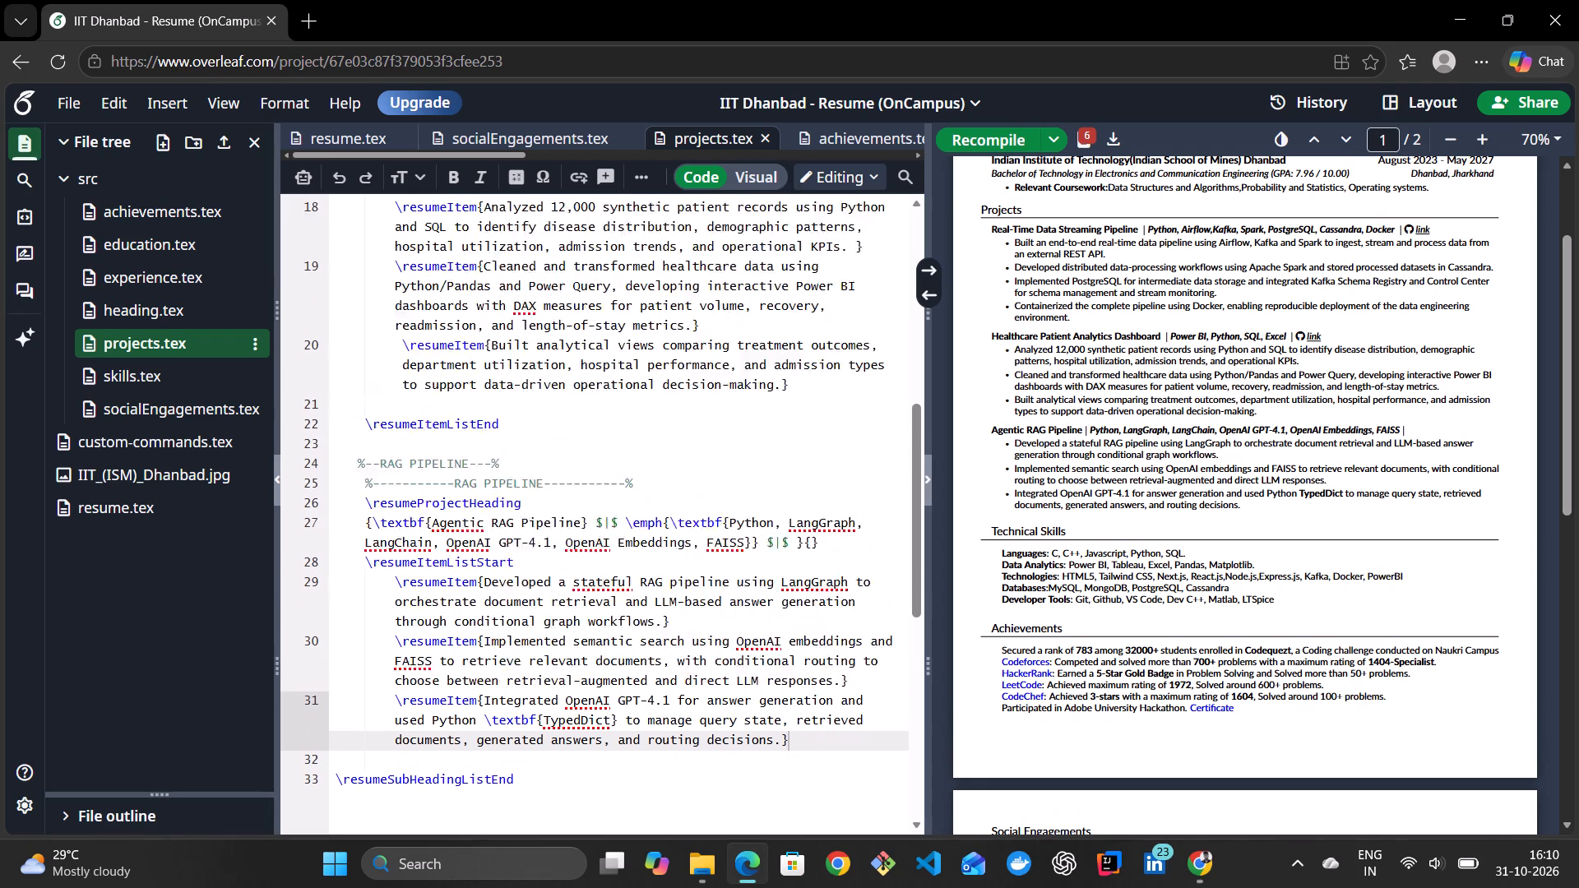
Delete the bullet about containerizing the pipeline with Docker from the Real-Time Data Streaming Pipeline project in projects.tex.
{"action": "scroll", "coordinate": [594, 616], "scroll_direction": "up", "scroll_amount": 5}
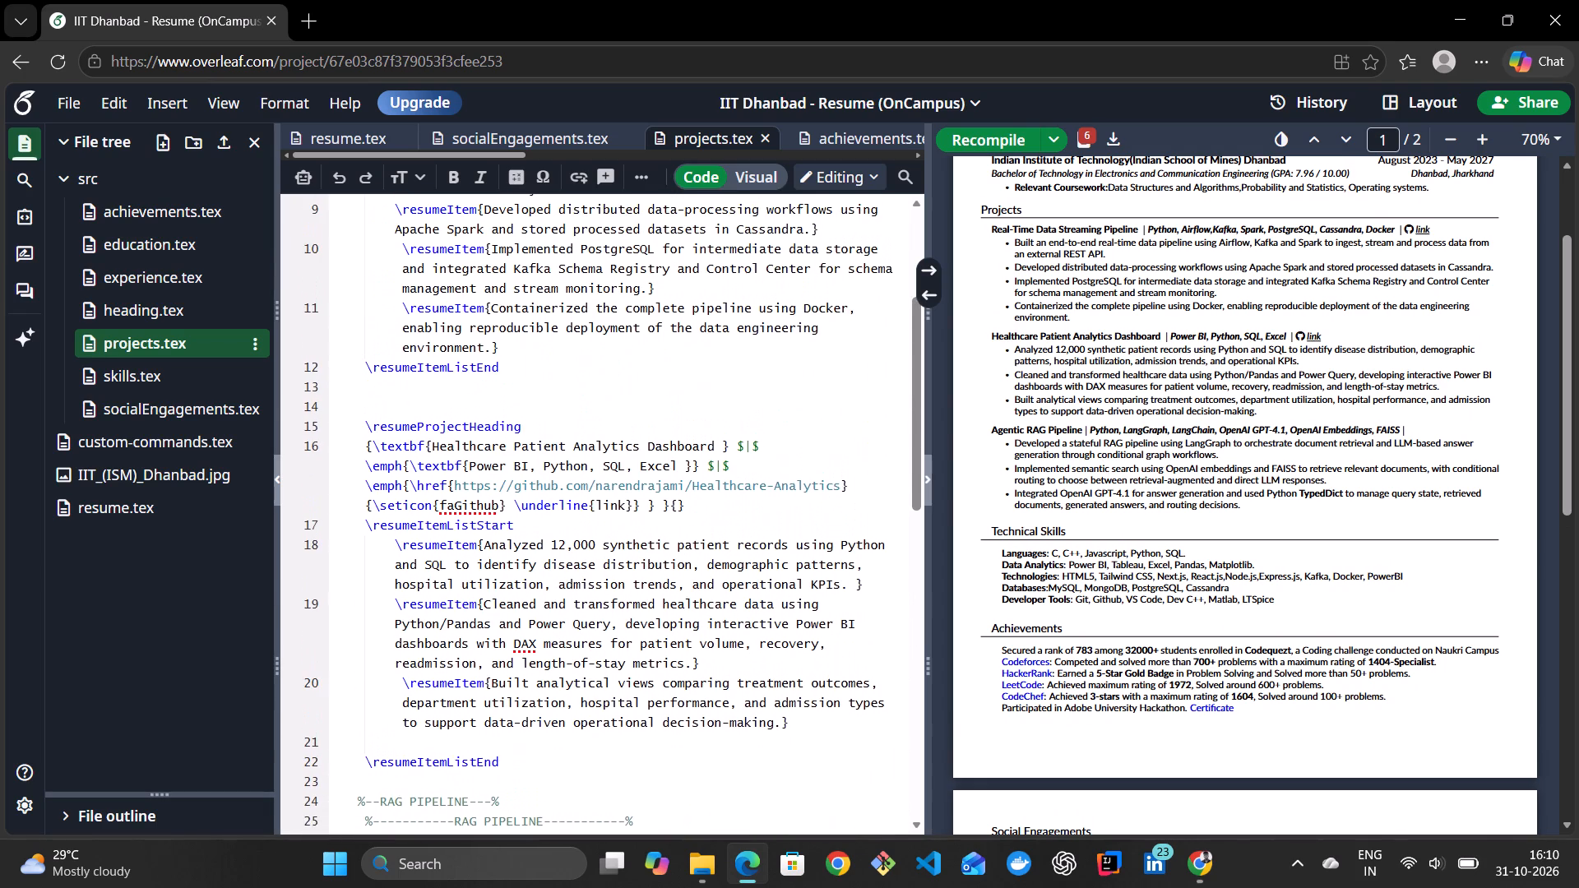
{"action": "scroll", "coordinate": [594, 616], "scroll_direction": "up", "scroll_amount": 2}
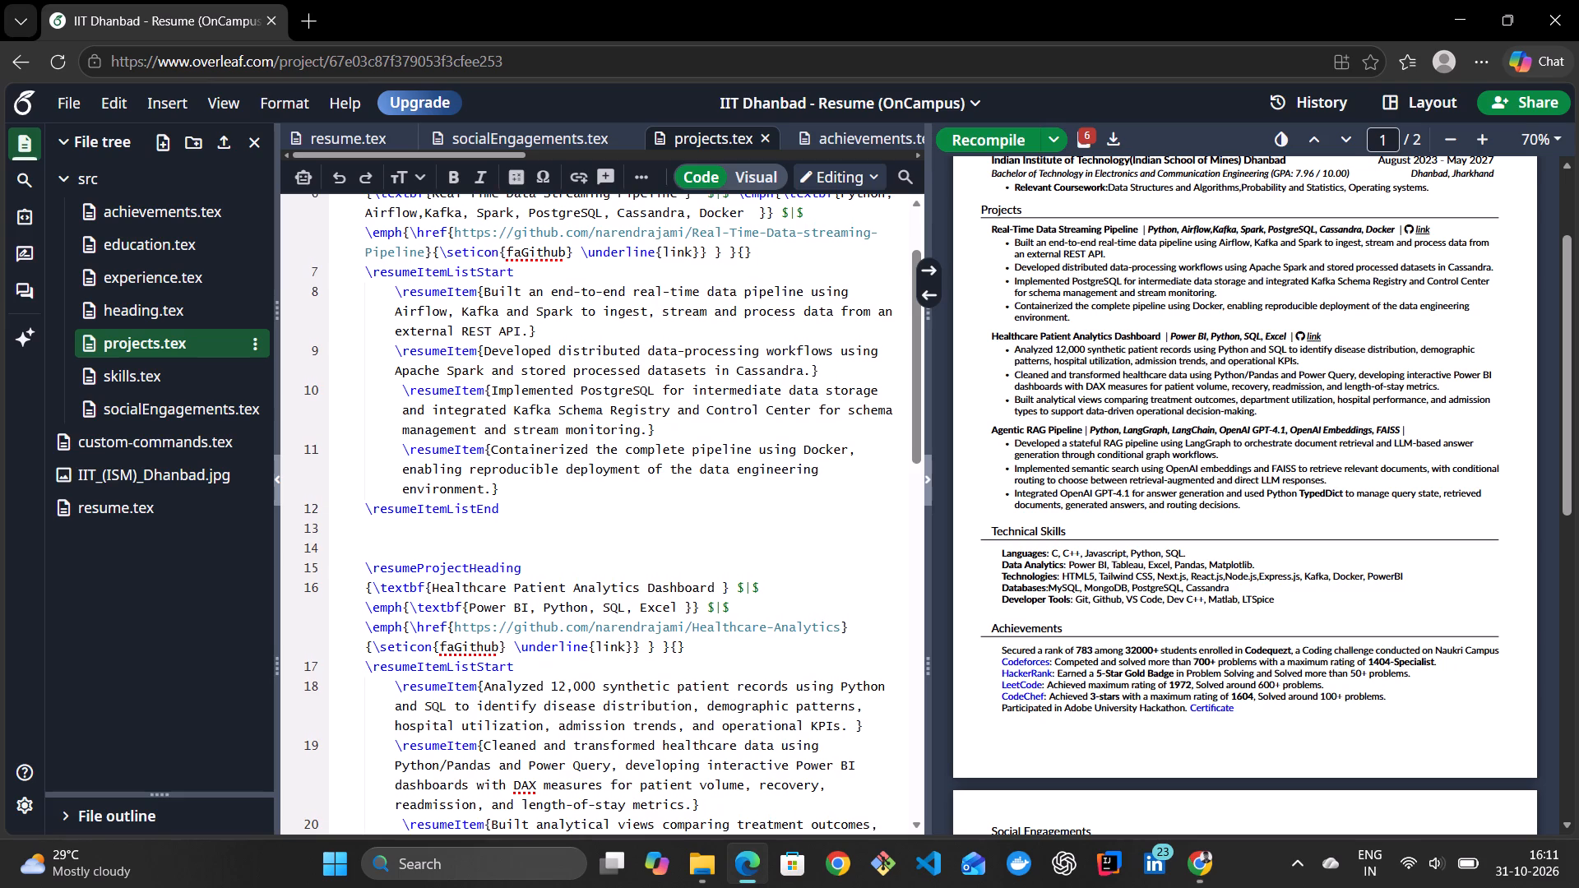
{"action": "scroll", "coordinate": [594, 616], "scroll_direction": "up", "scroll_amount": 2}
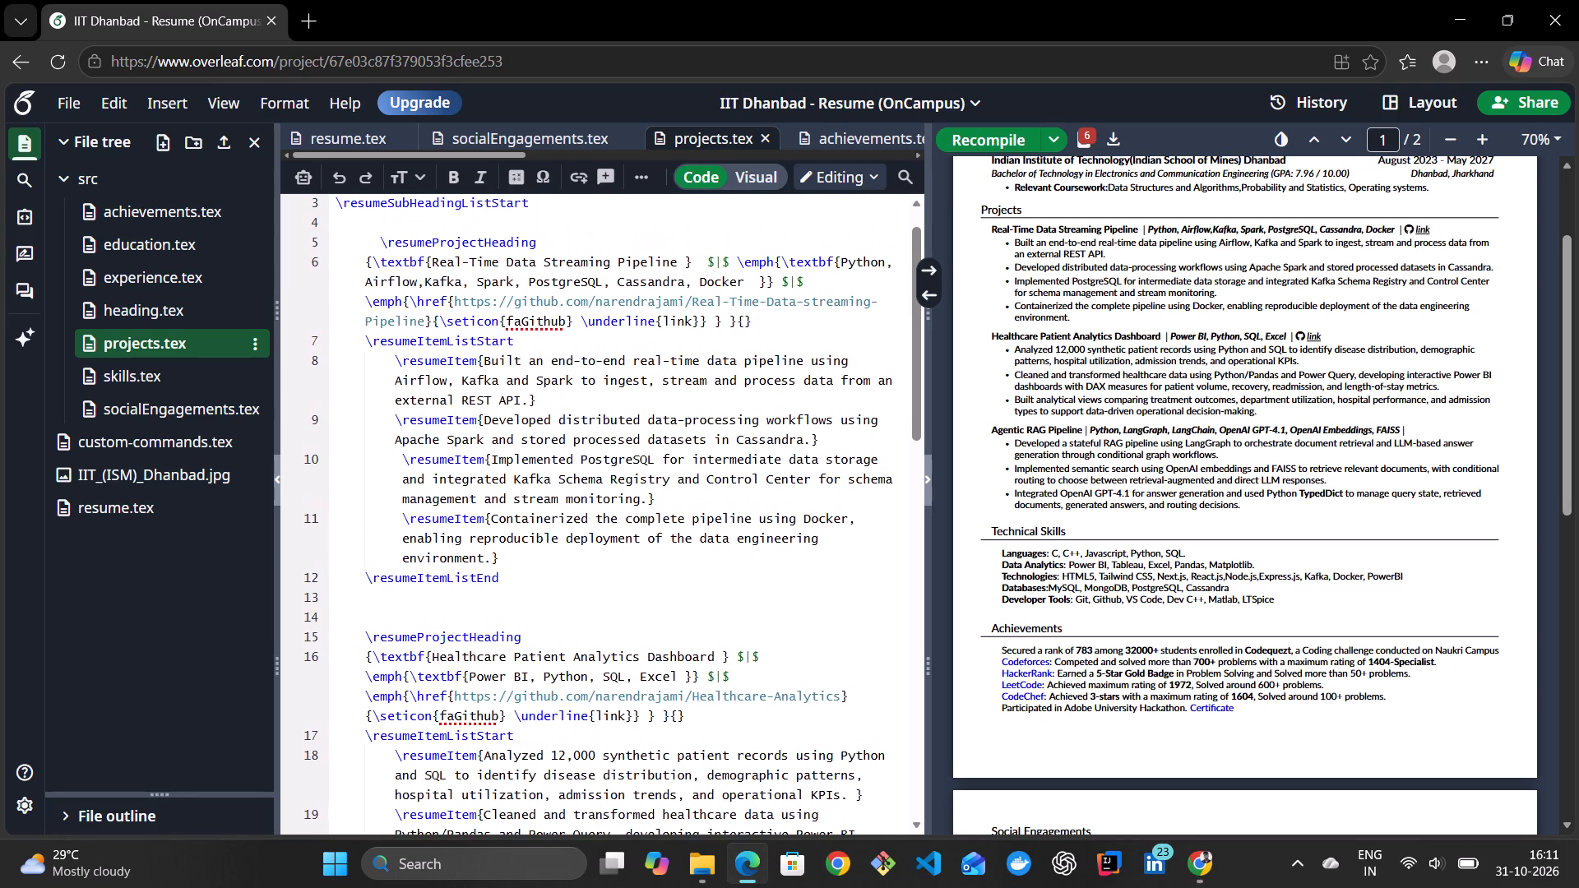
{"action": "scroll", "coordinate": [594, 616], "scroll_direction": "up", "scroll_amount": 1}
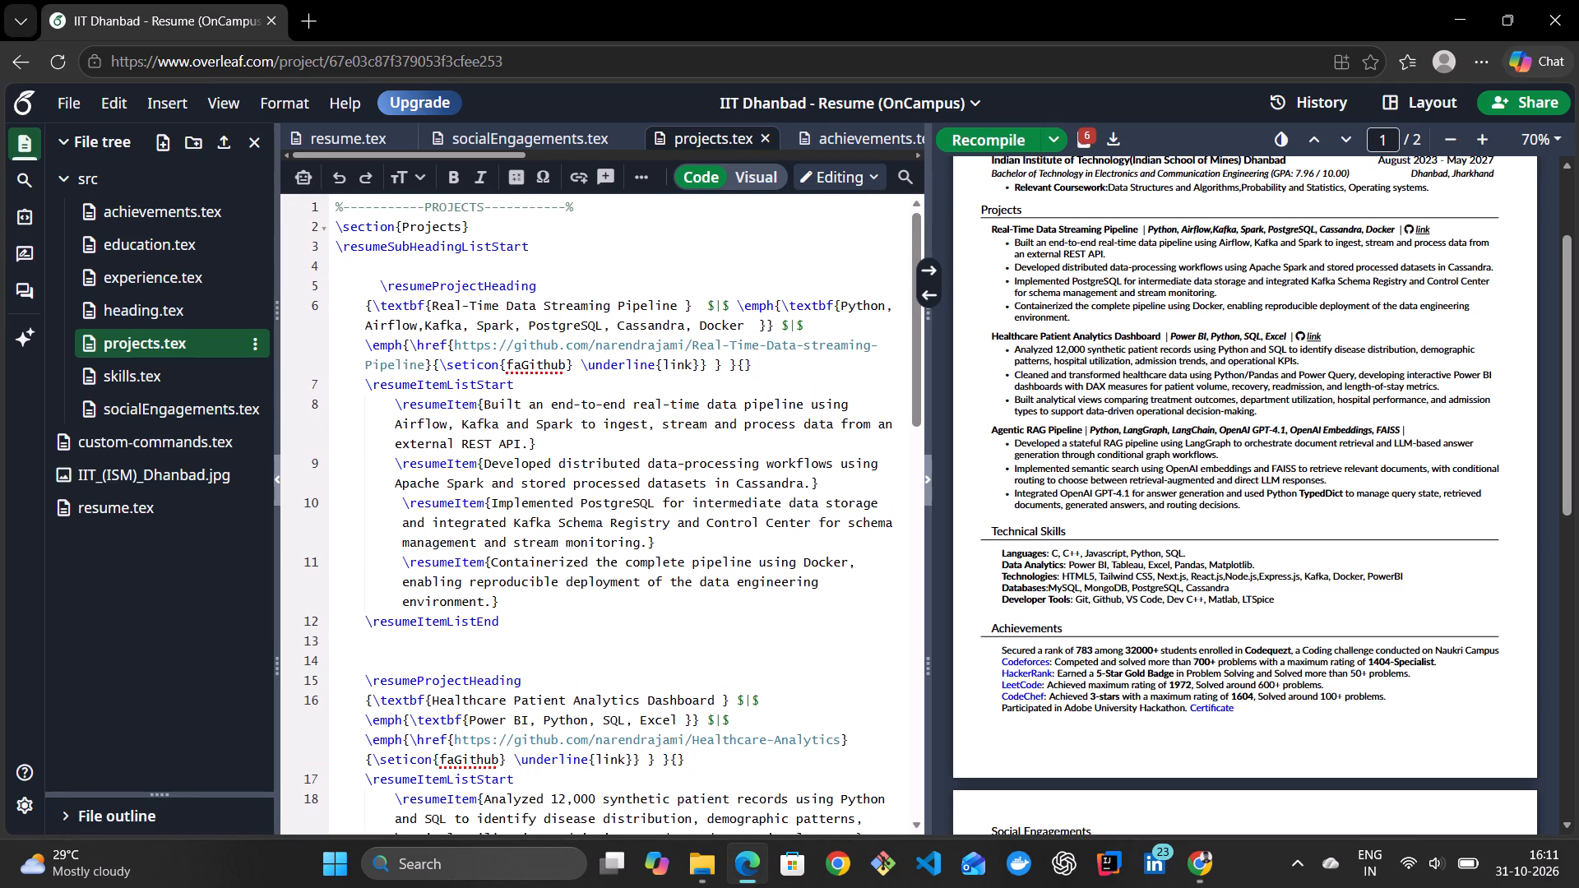
{"action": "scroll", "coordinate": [589, 522], "scroll_direction": "down", "scroll_amount": 1}
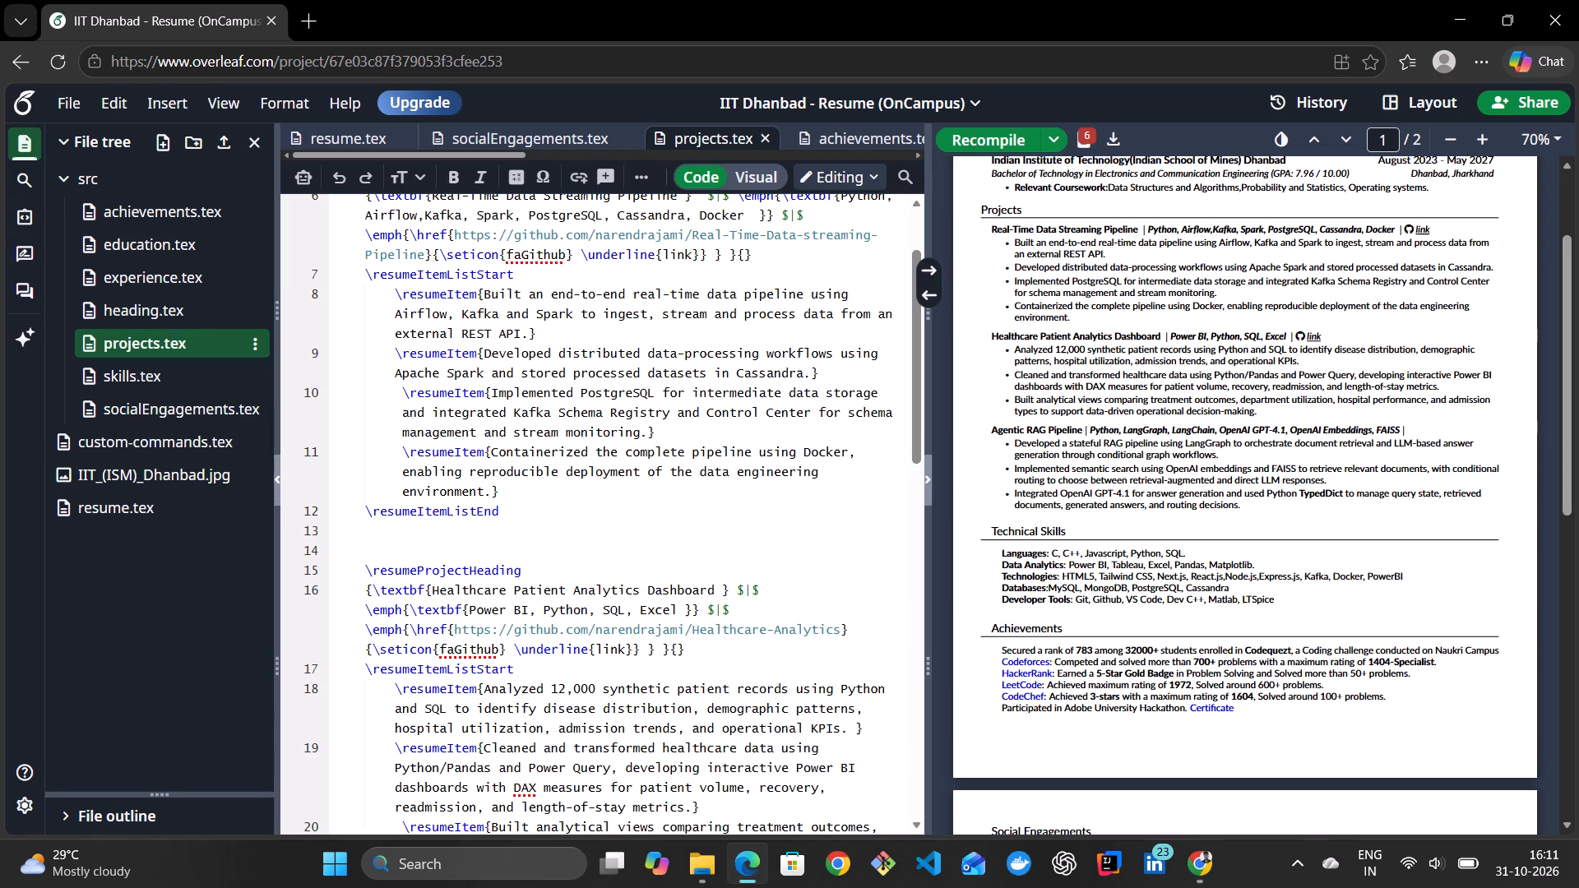
{"action": "left_click_drag", "start_coordinate": [504, 493], "coordinate": [428, 459]}
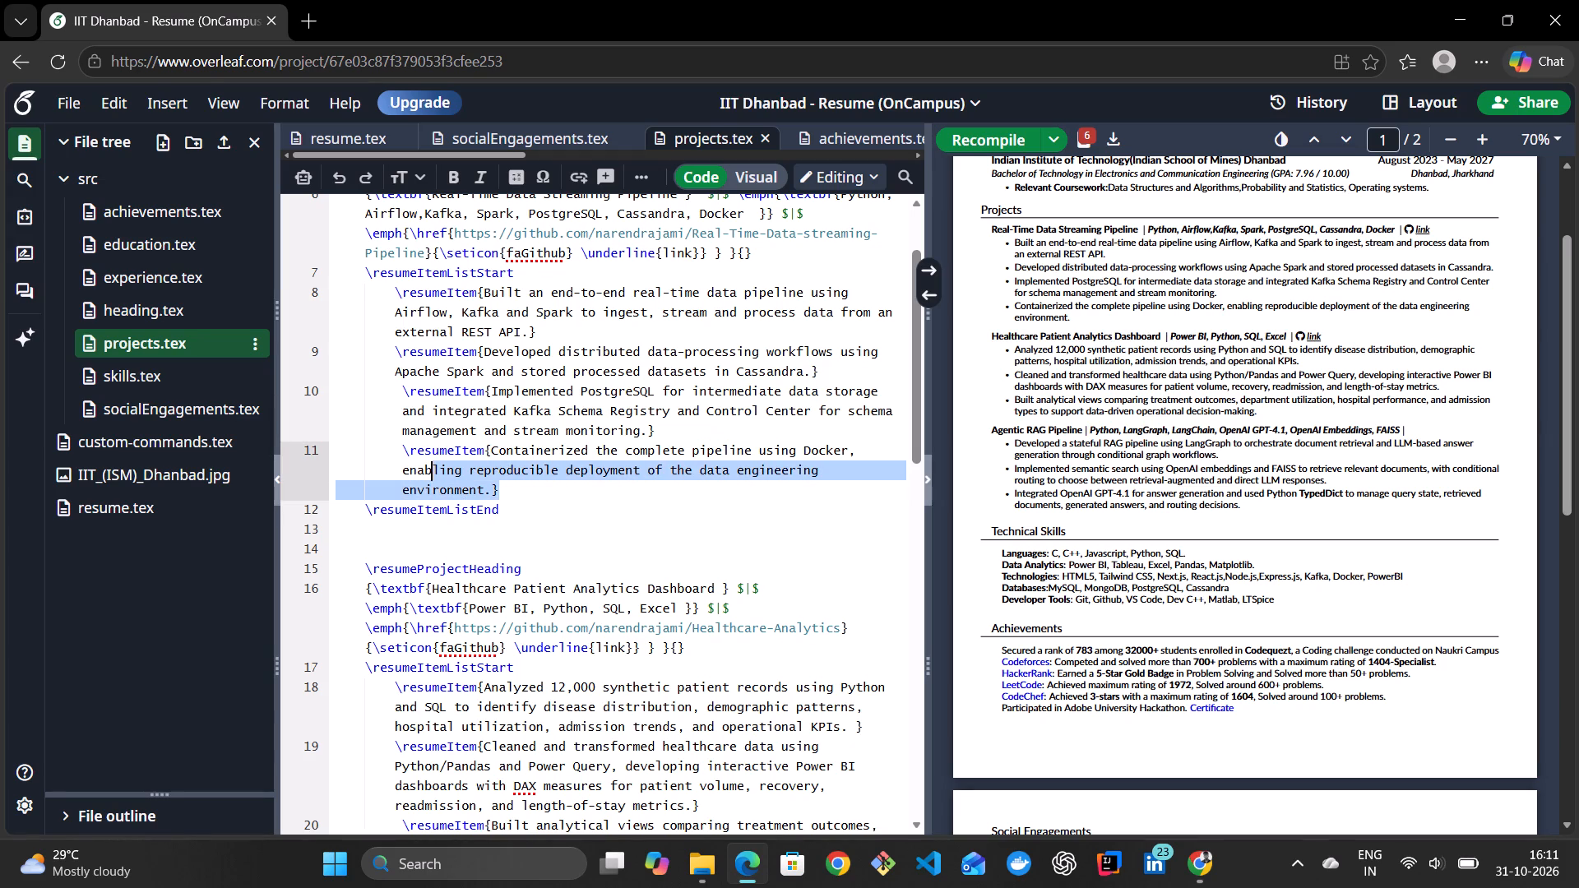
{"action": "left_click_drag", "start_coordinate": [428, 459], "coordinate": [400, 453]}
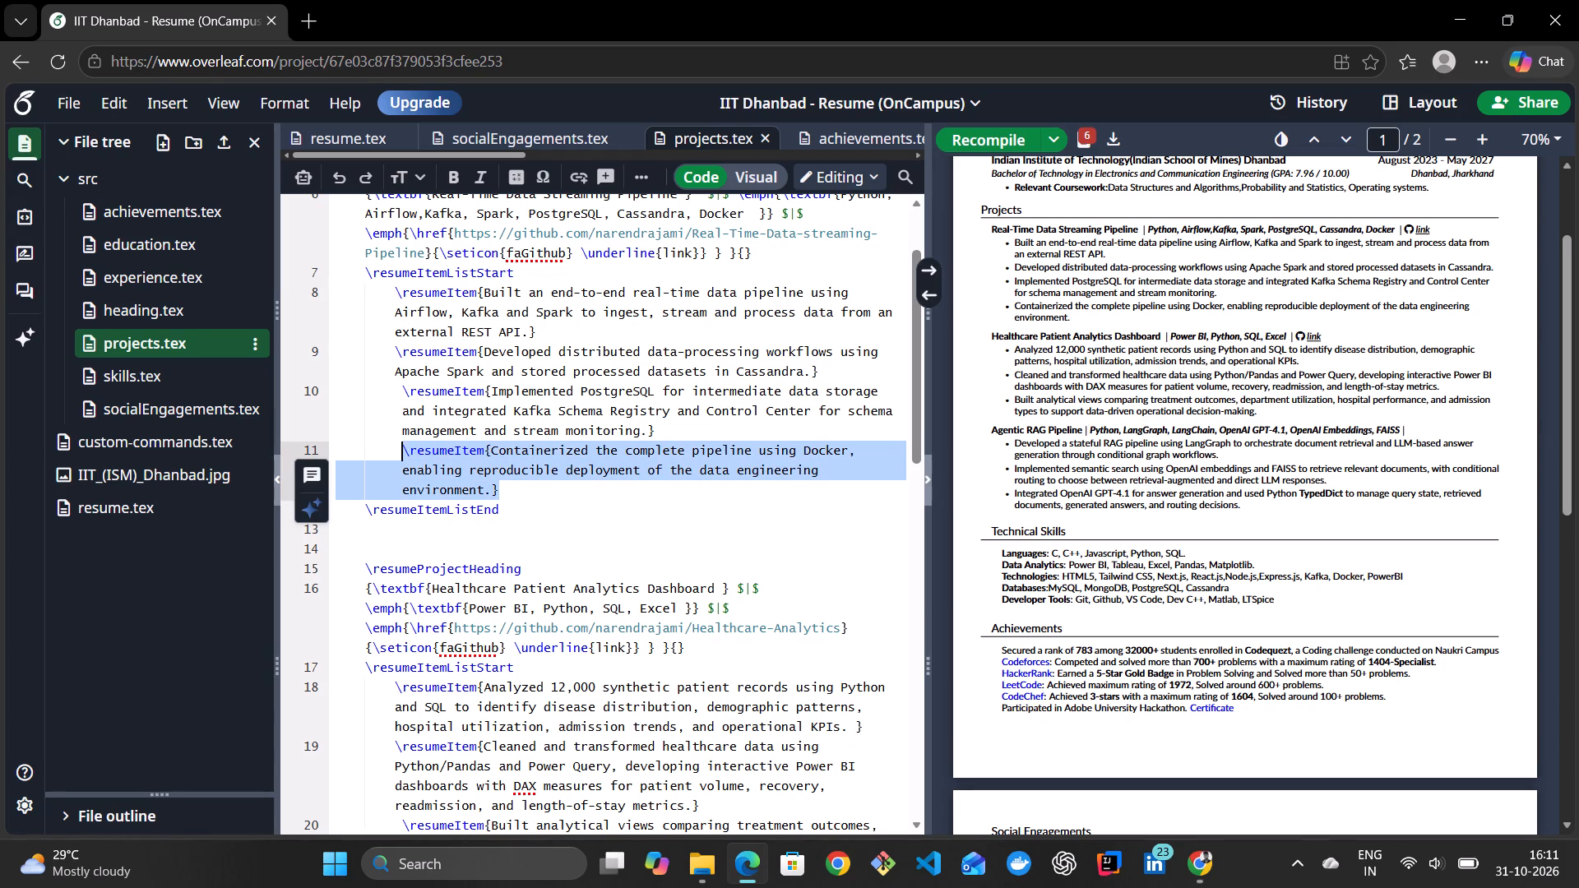
{"action": "key", "text": "BackSpace"}
Recompile the on-campus resume PDF without the deleted bullet and check its layout from the header to Social Engagements.
{"action": "left_click", "coordinate": [1016, 141]}
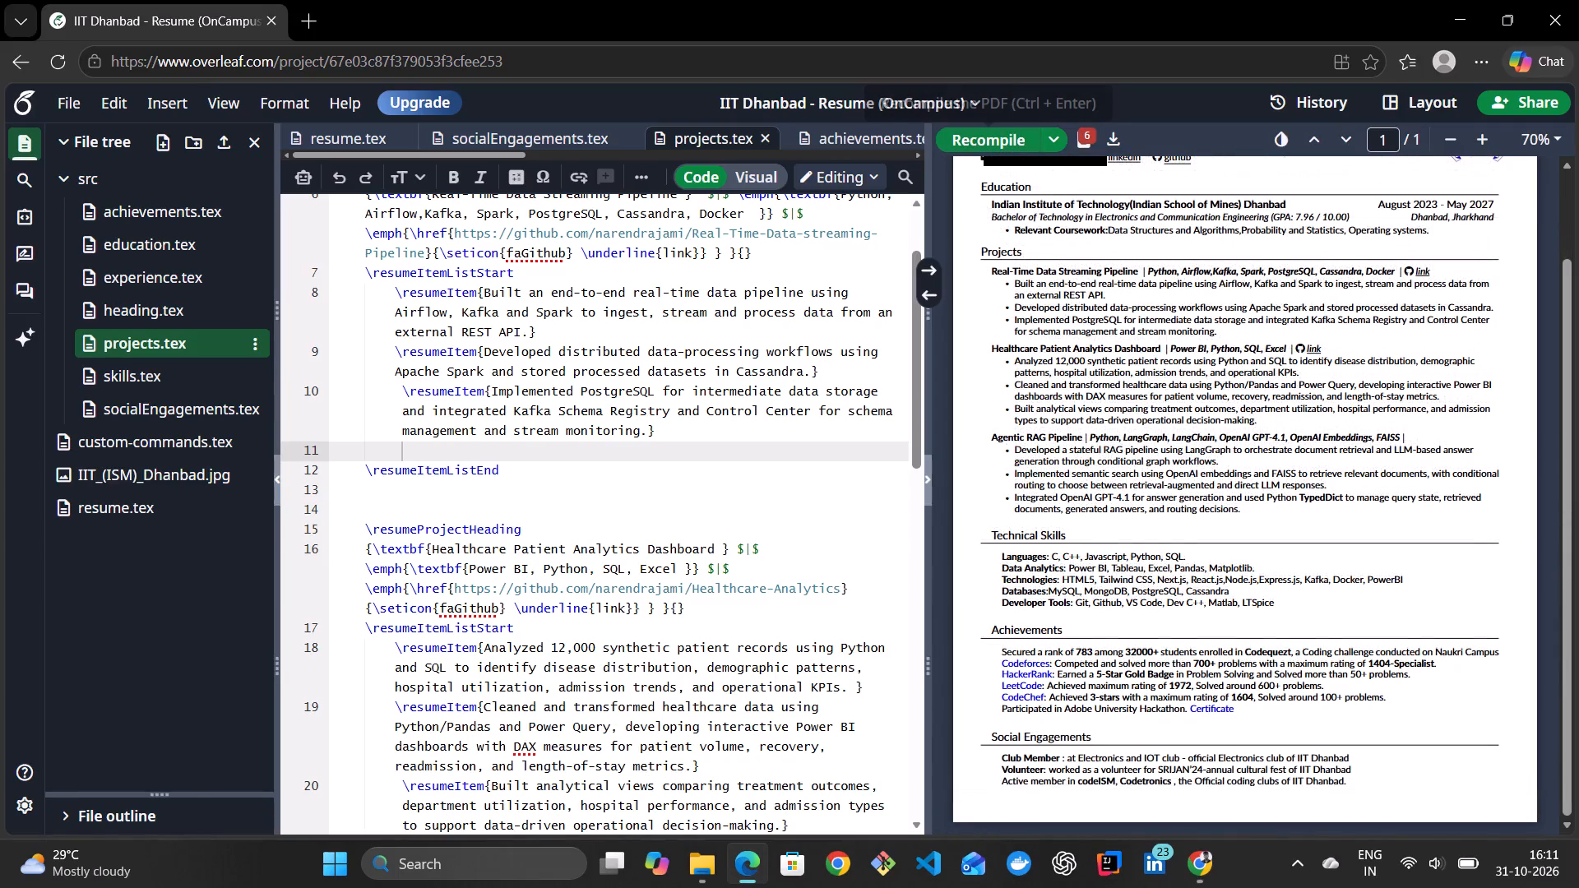
{"action": "scroll", "coordinate": [1189, 516], "scroll_direction": "down", "scroll_amount": 2}
{"action": "scroll", "coordinate": [1189, 516], "scroll_direction": "up", "scroll_amount": 1}
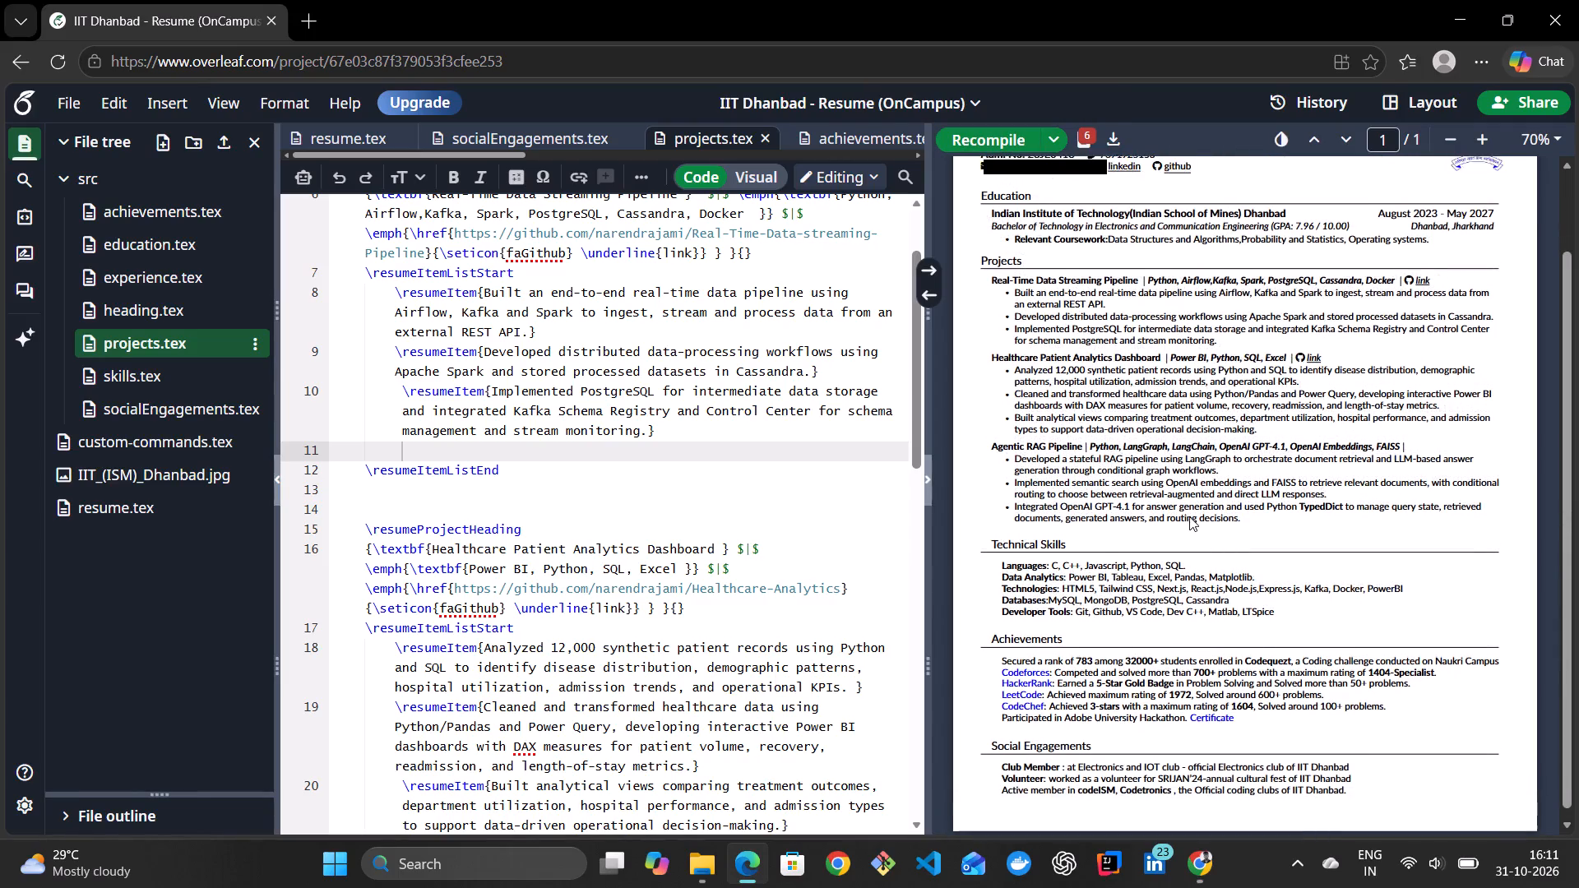
{"action": "scroll", "coordinate": [1189, 516], "scroll_direction": "up", "scroll_amount": 1}
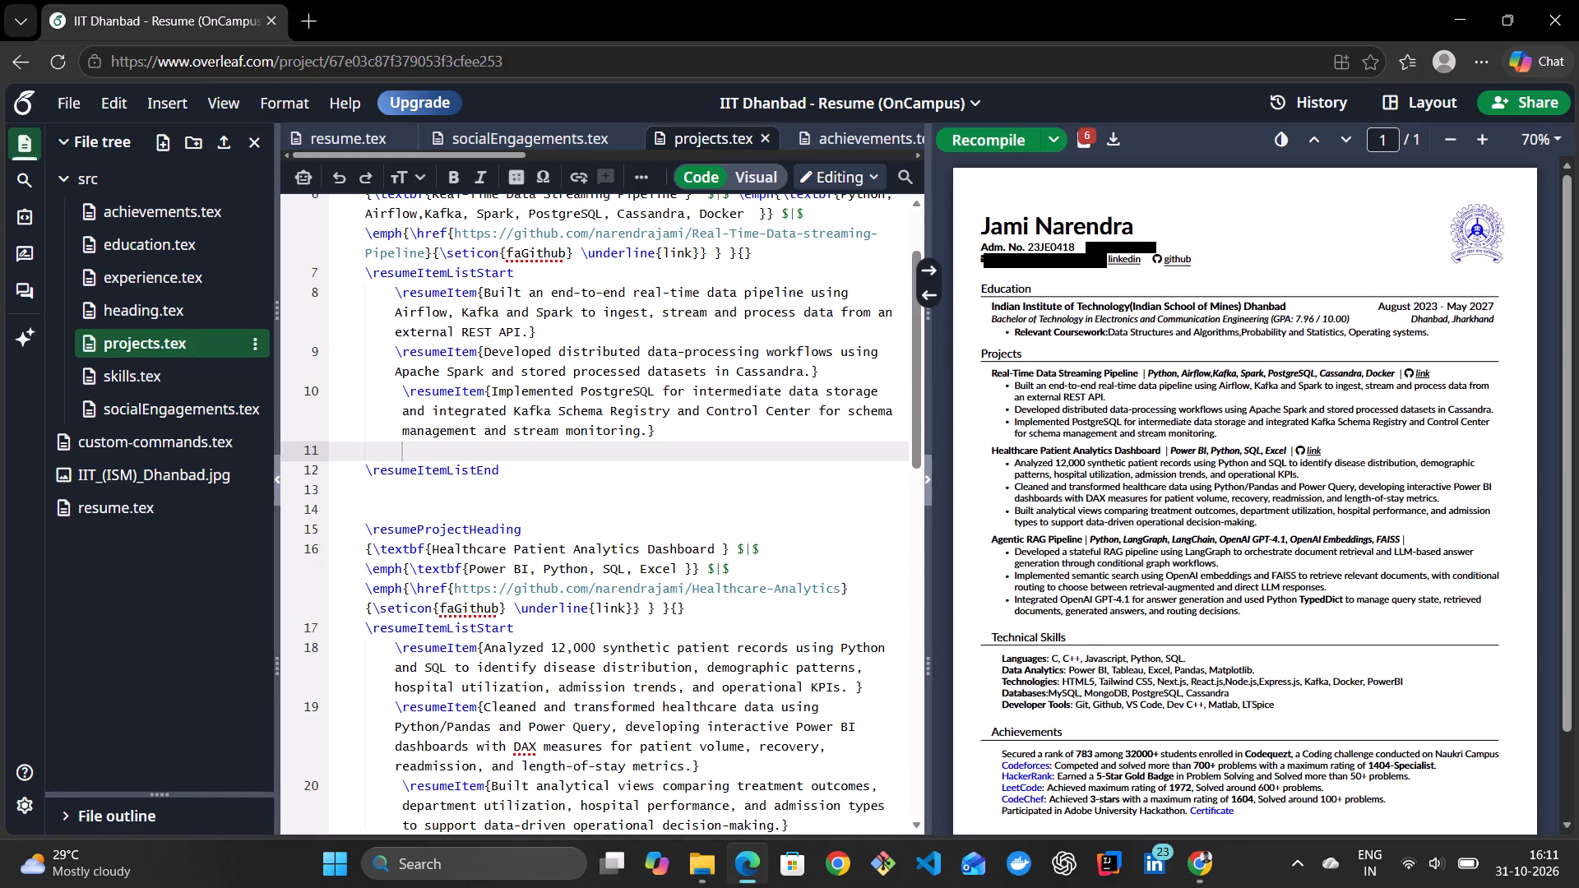
{"action": "scroll", "coordinate": [1106, 534], "scroll_direction": "down", "scroll_amount": 1}
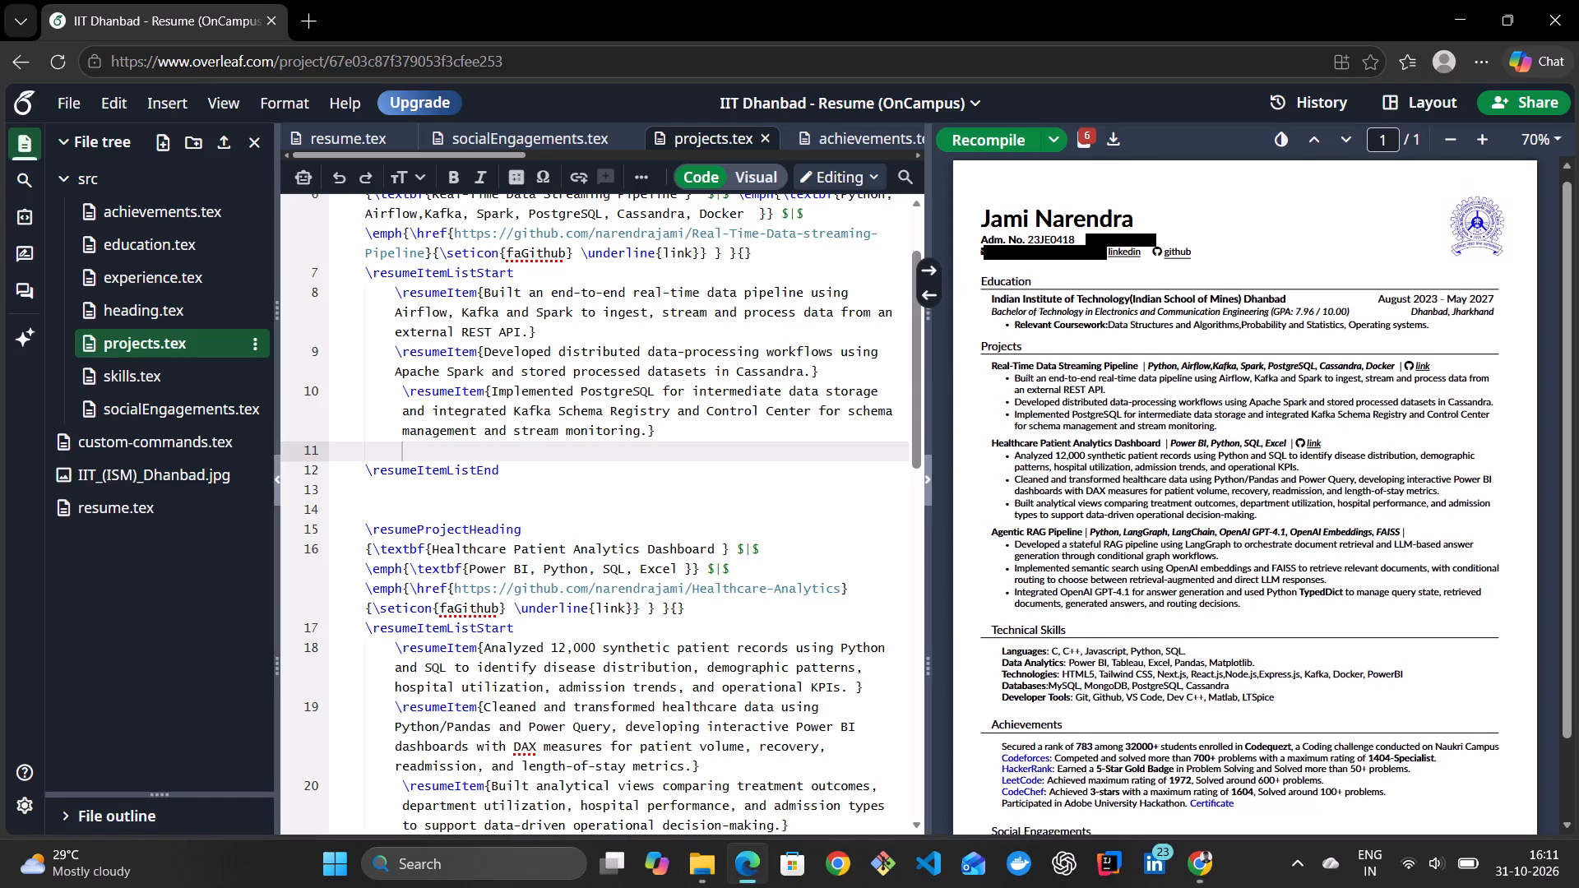
{"action": "scroll", "coordinate": [1106, 534], "scroll_direction": "down", "scroll_amount": 1}
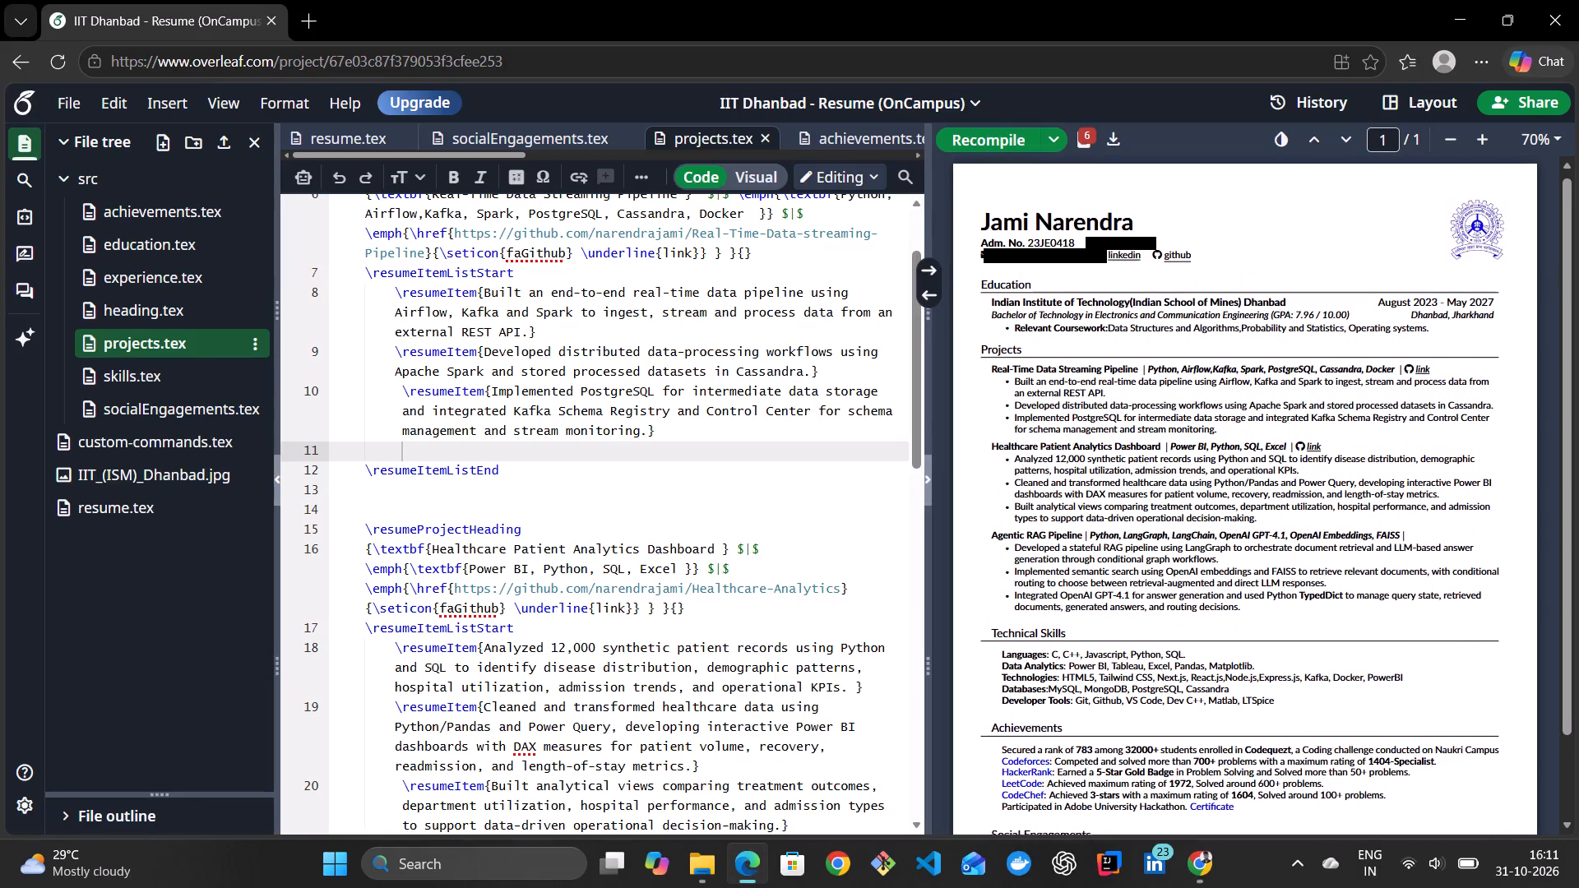
Download the recompiled on-campus resume as a PDF.
{"action": "left_click", "coordinate": [1115, 134]}
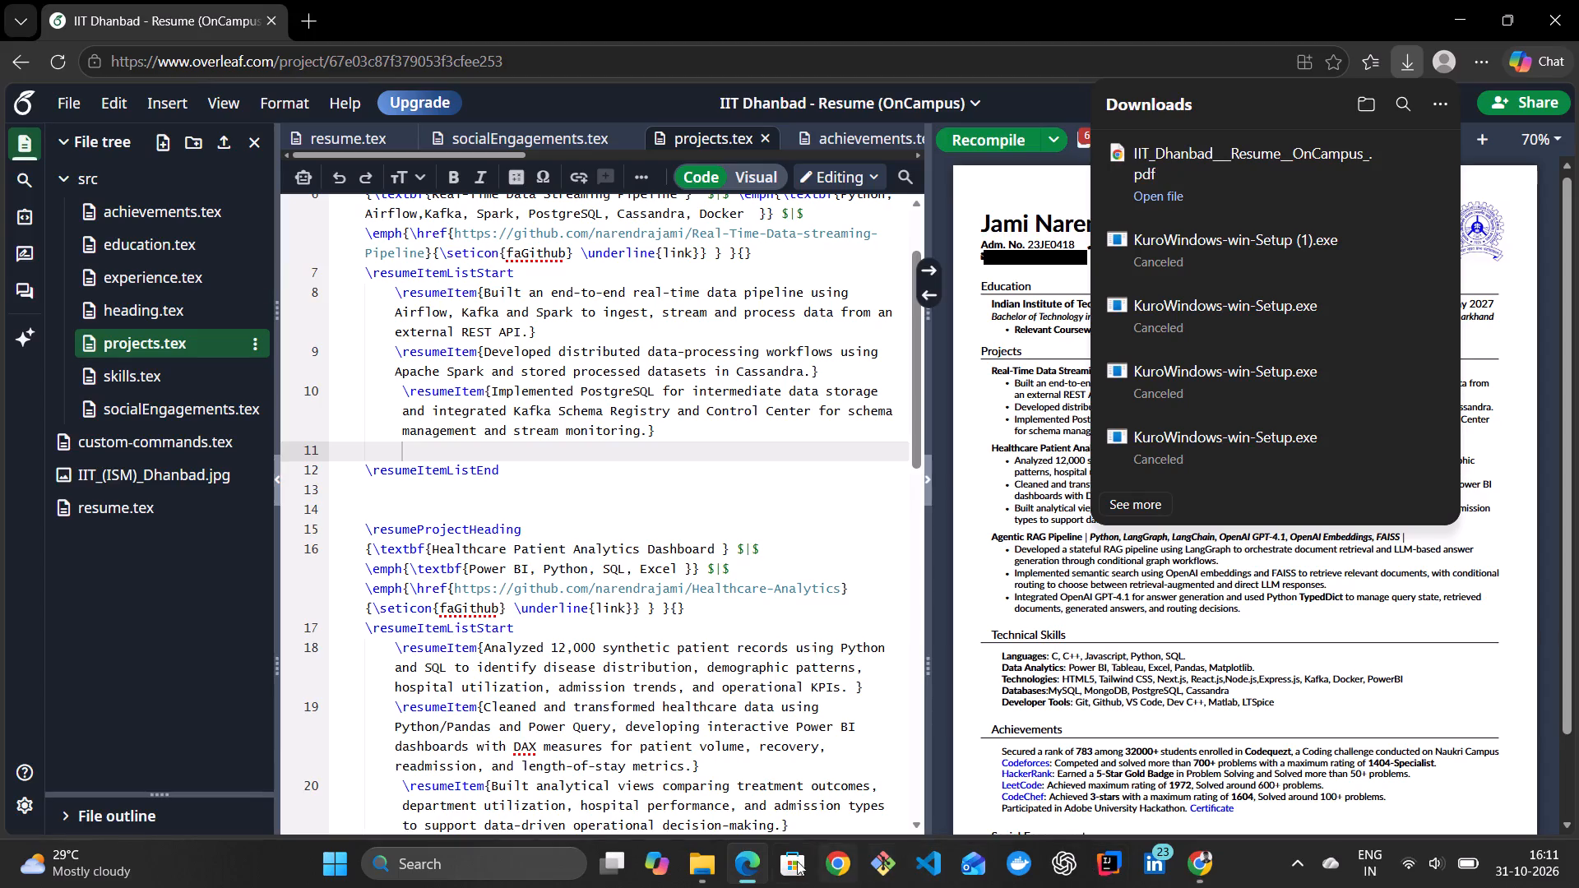
Switch to File Explorer and open the Downloads folder.
{"action": "left_click", "coordinate": [702, 857]}
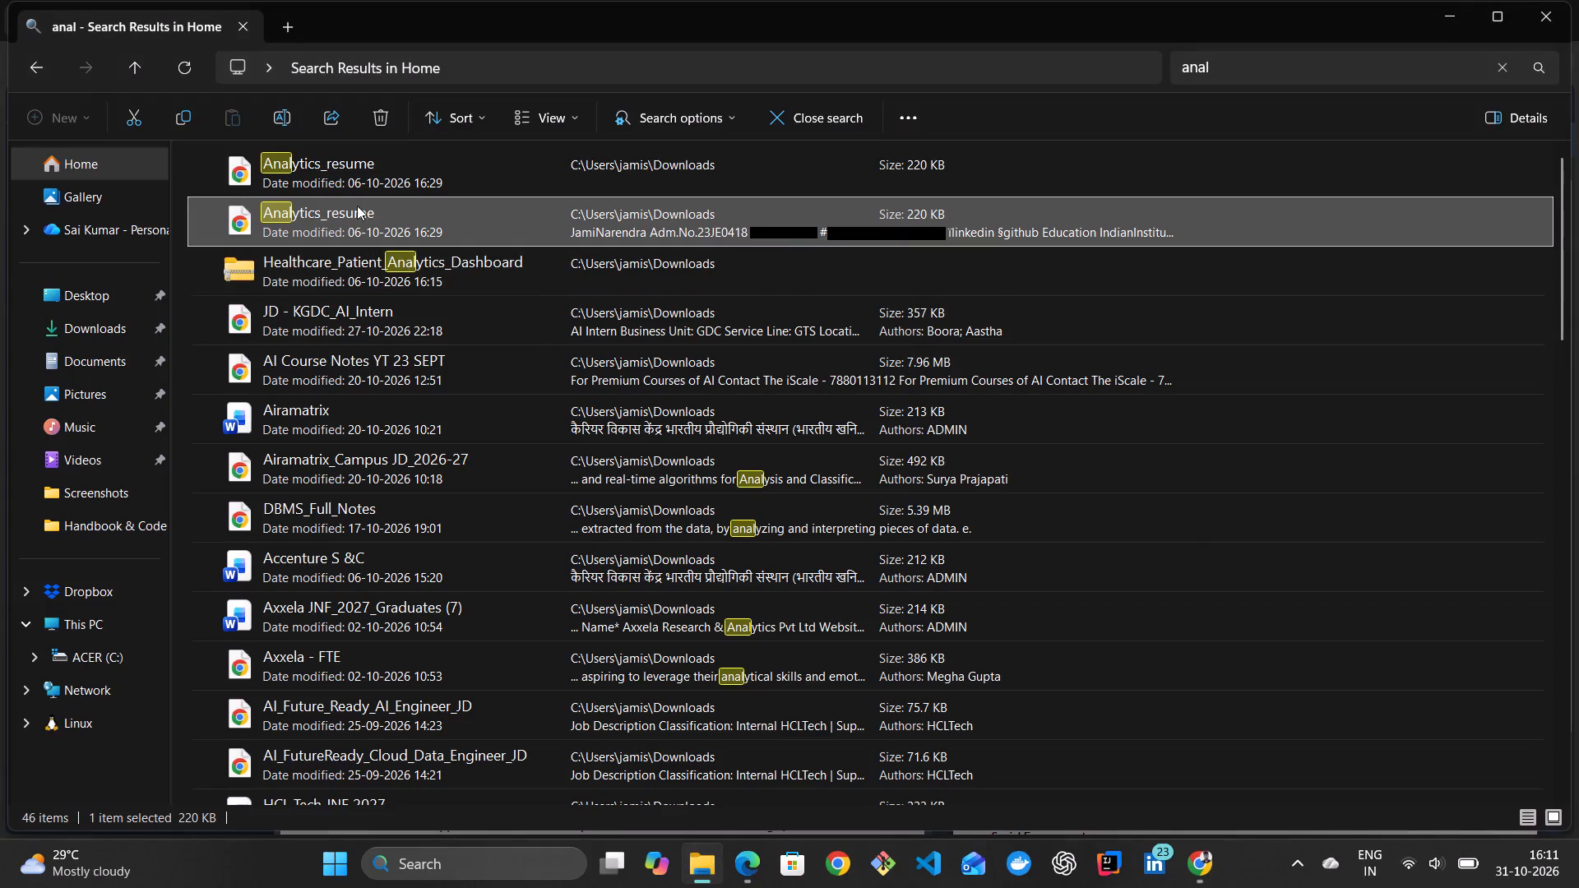
{"action": "left_click", "coordinate": [46, 78]}
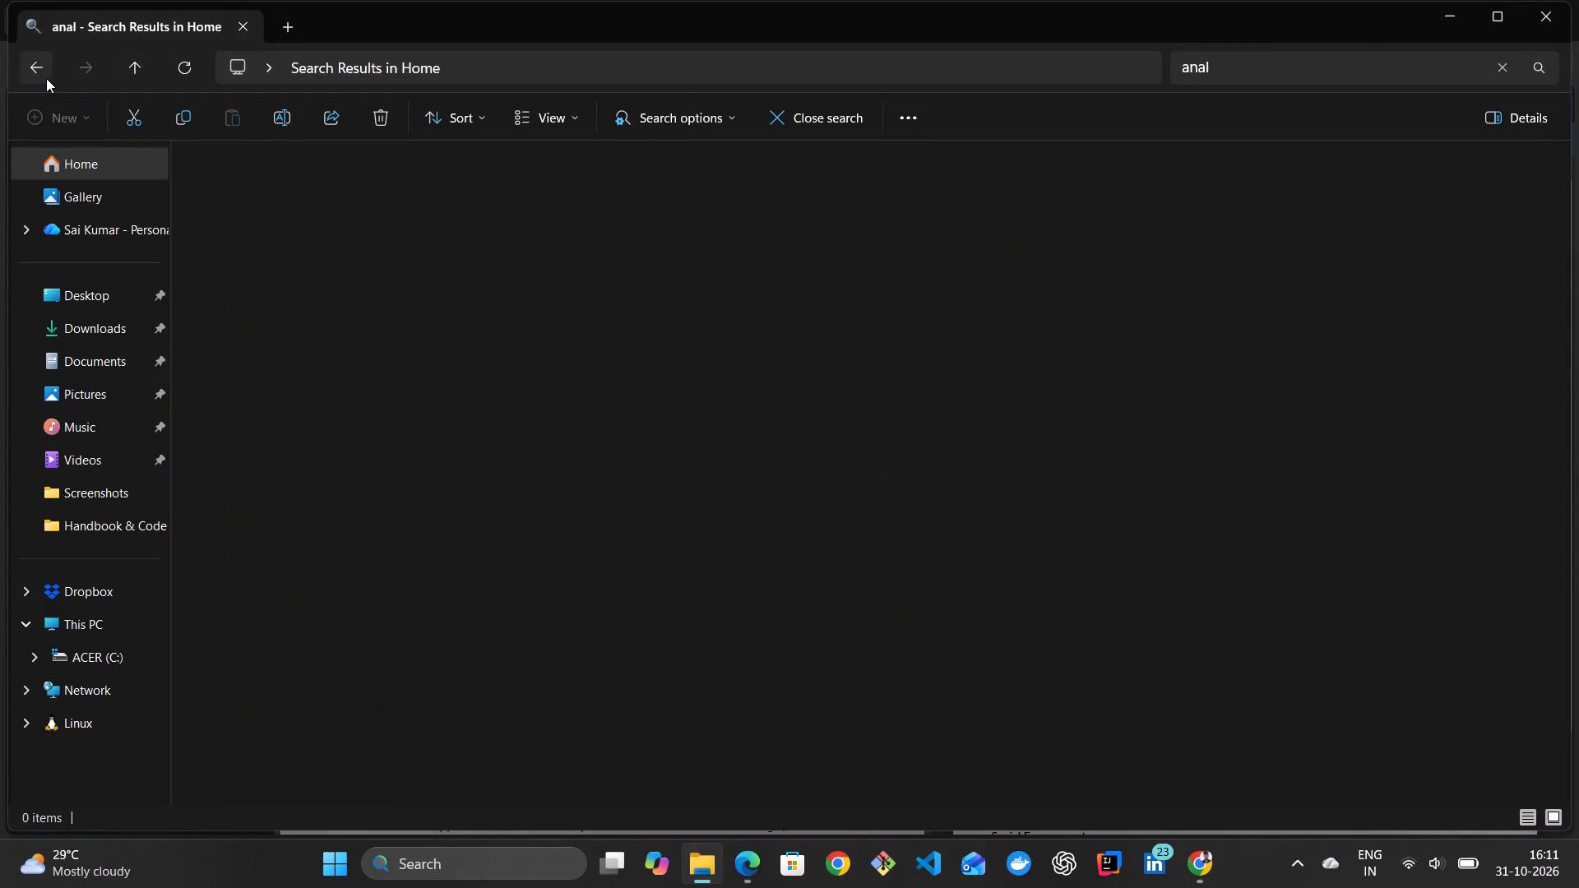
{"action": "left_click", "coordinate": [92, 313]}
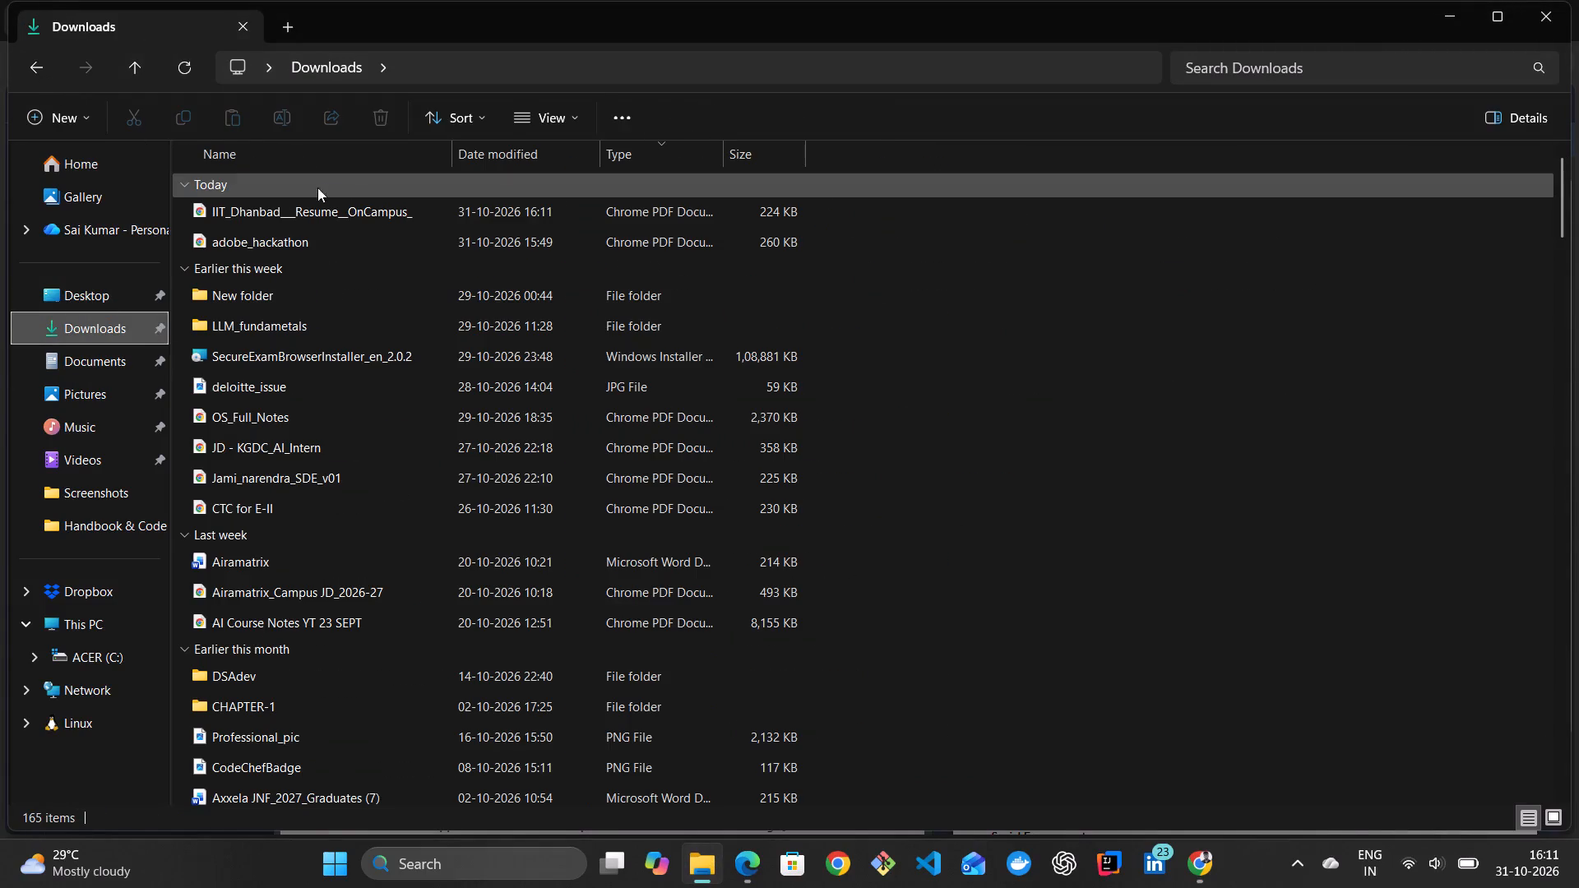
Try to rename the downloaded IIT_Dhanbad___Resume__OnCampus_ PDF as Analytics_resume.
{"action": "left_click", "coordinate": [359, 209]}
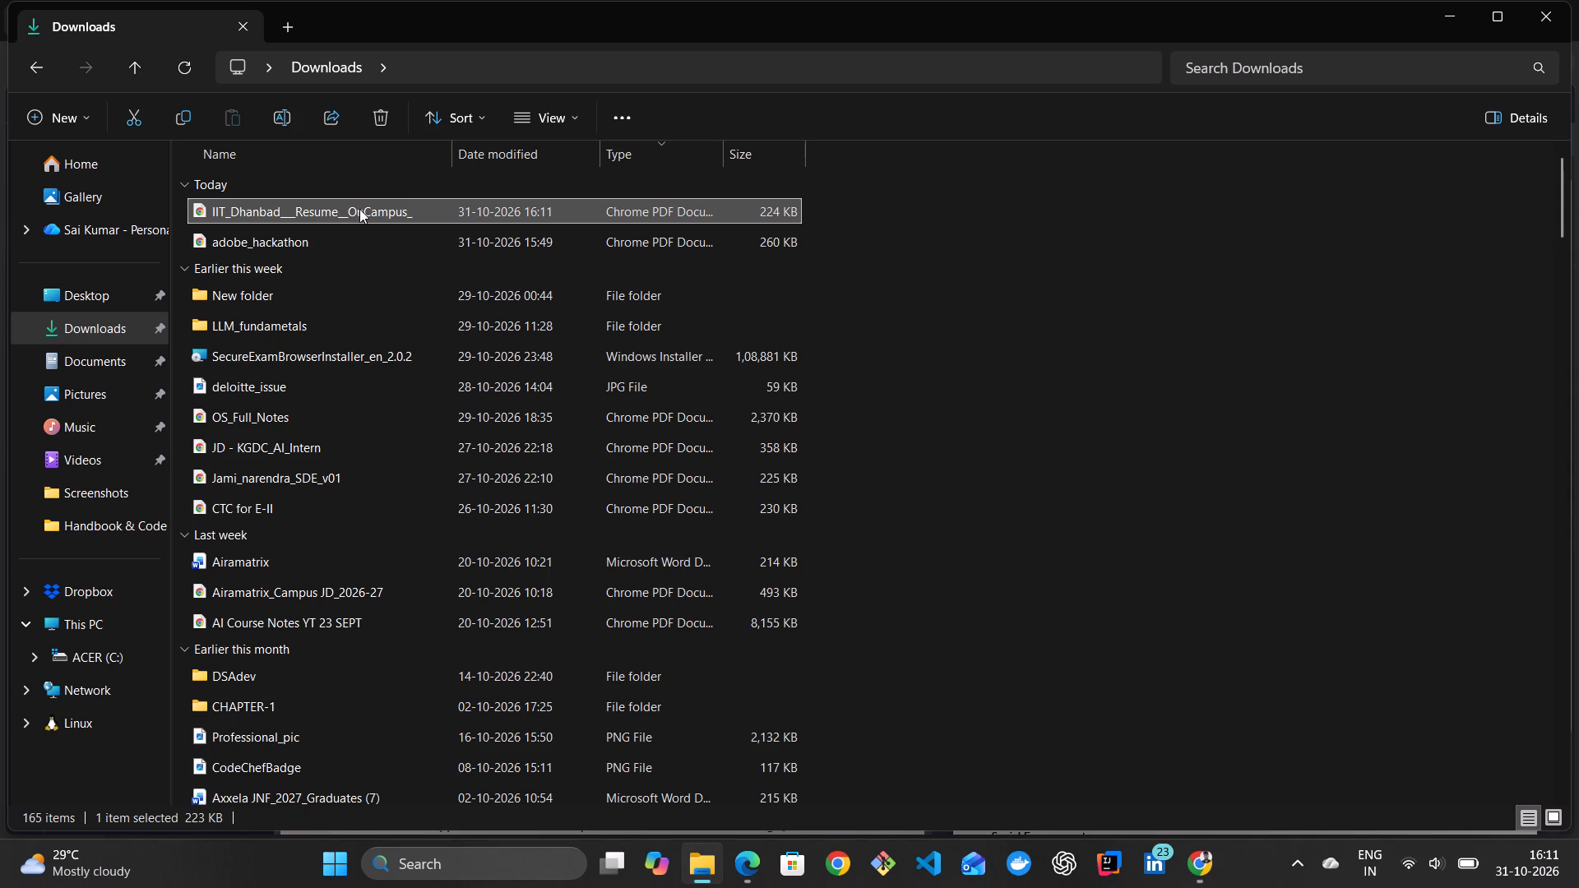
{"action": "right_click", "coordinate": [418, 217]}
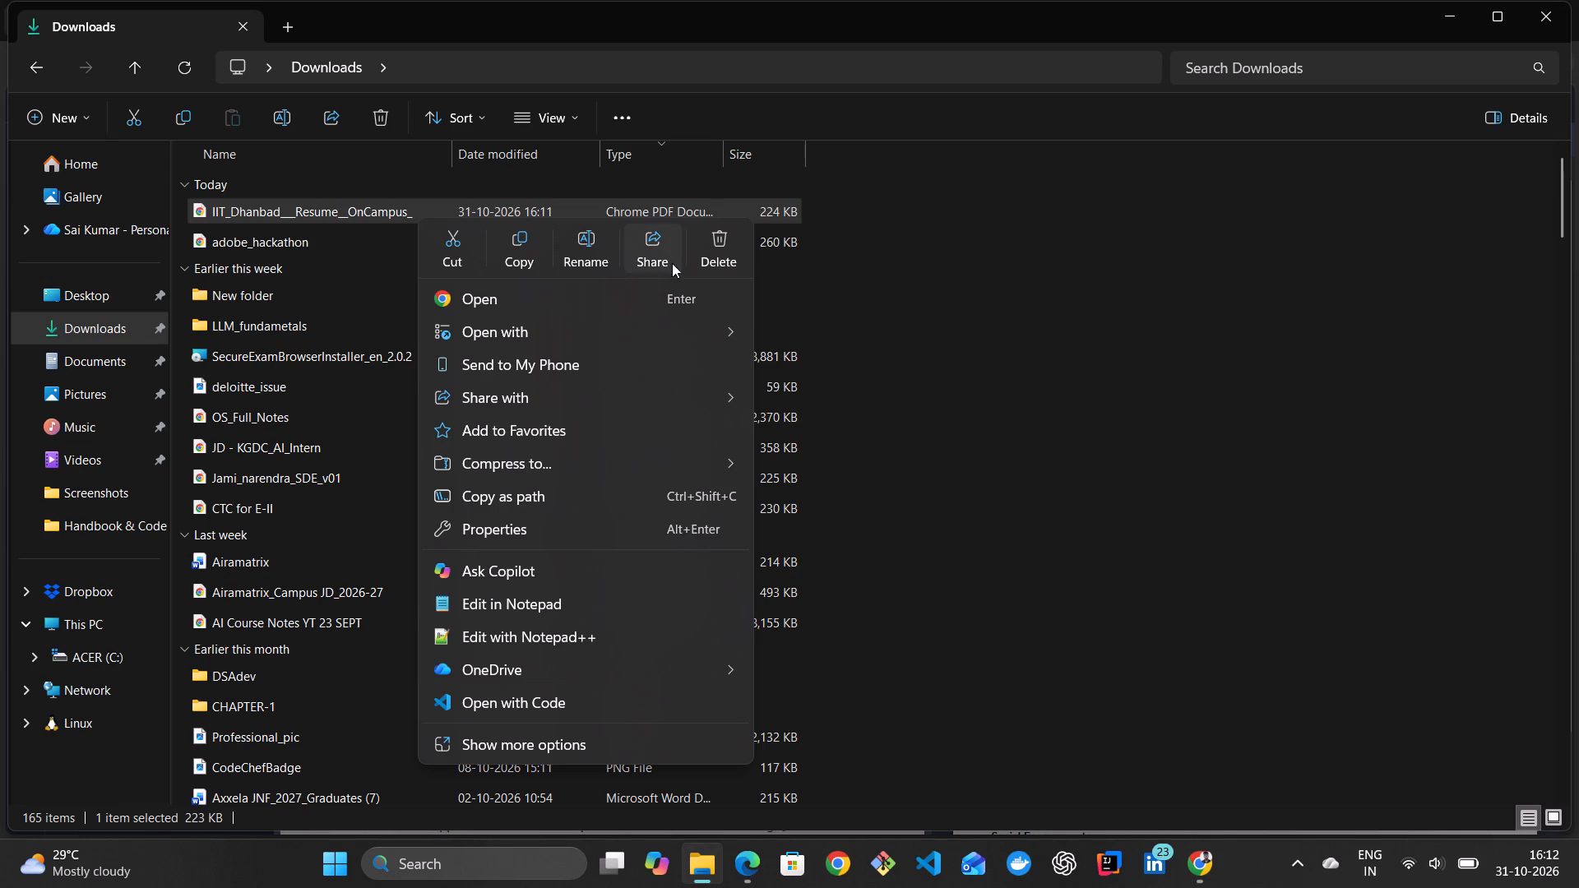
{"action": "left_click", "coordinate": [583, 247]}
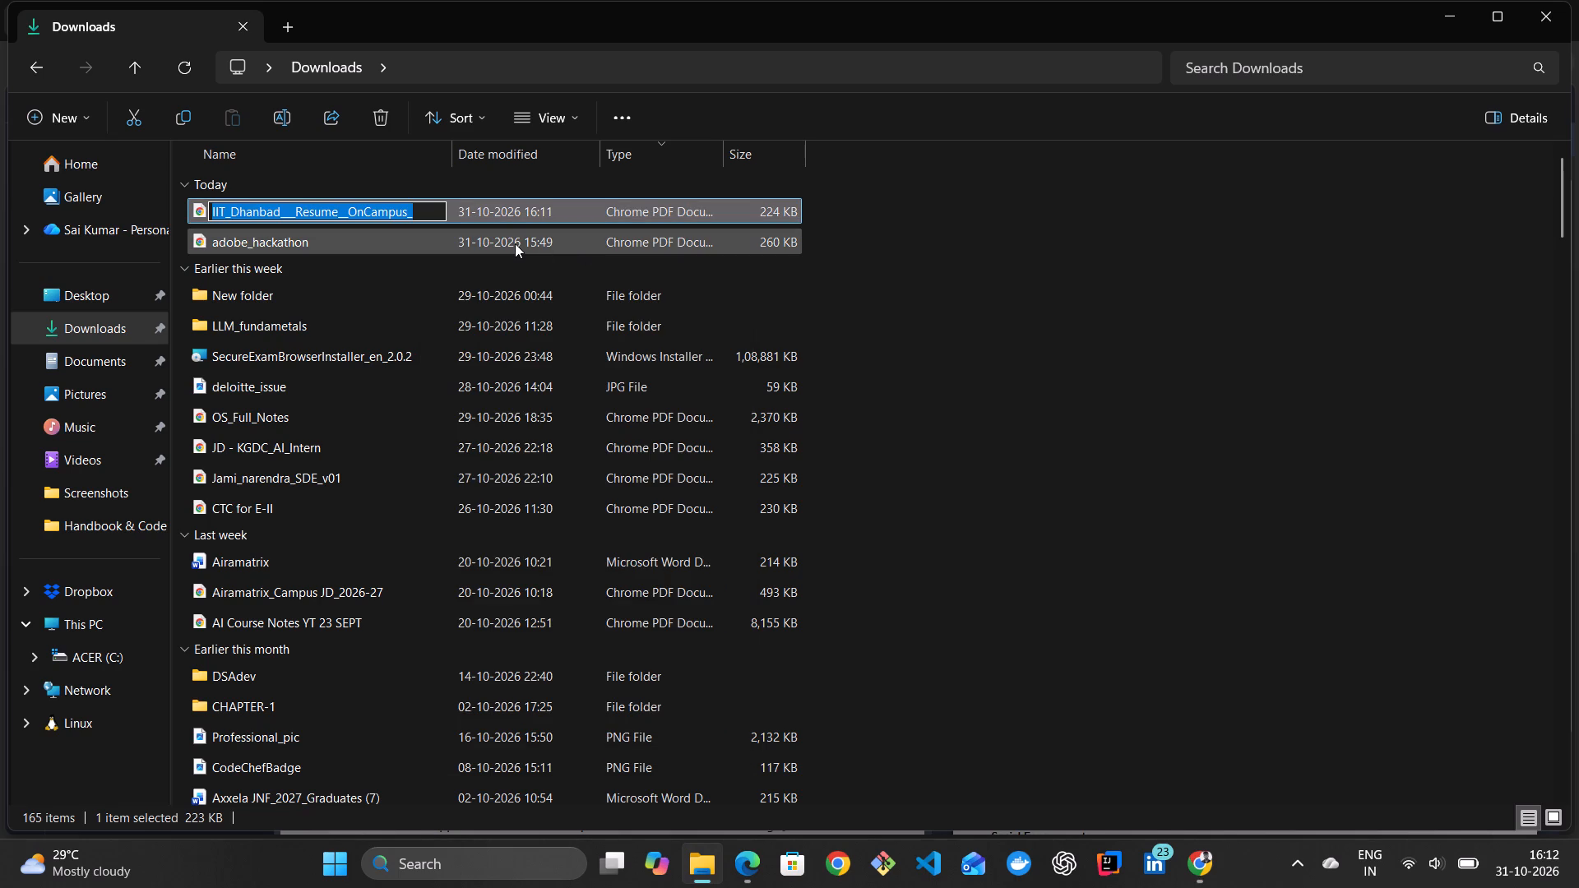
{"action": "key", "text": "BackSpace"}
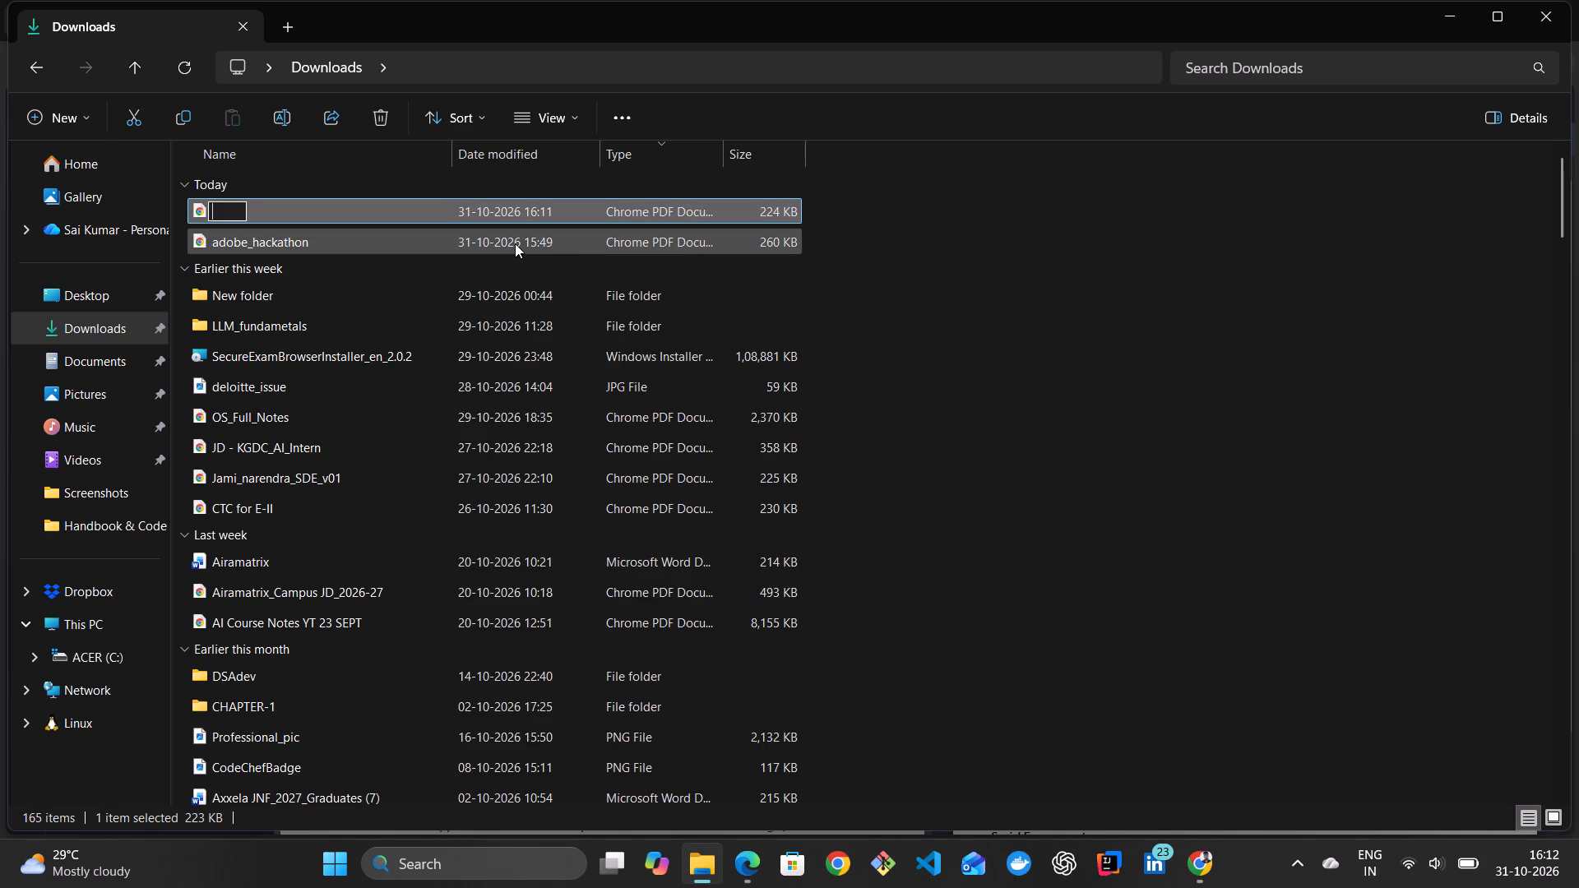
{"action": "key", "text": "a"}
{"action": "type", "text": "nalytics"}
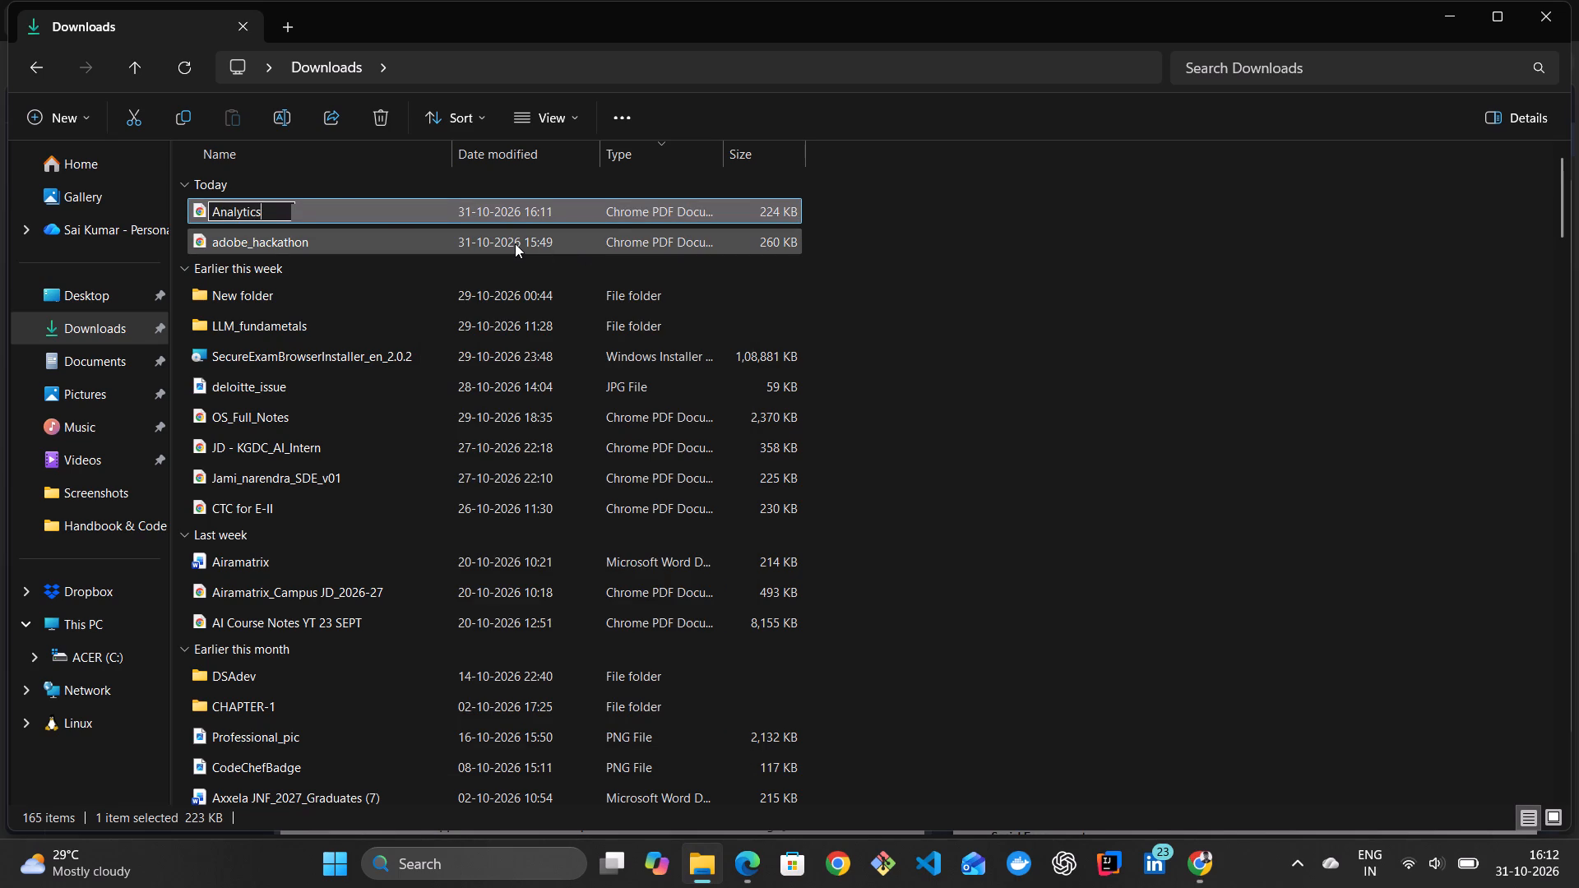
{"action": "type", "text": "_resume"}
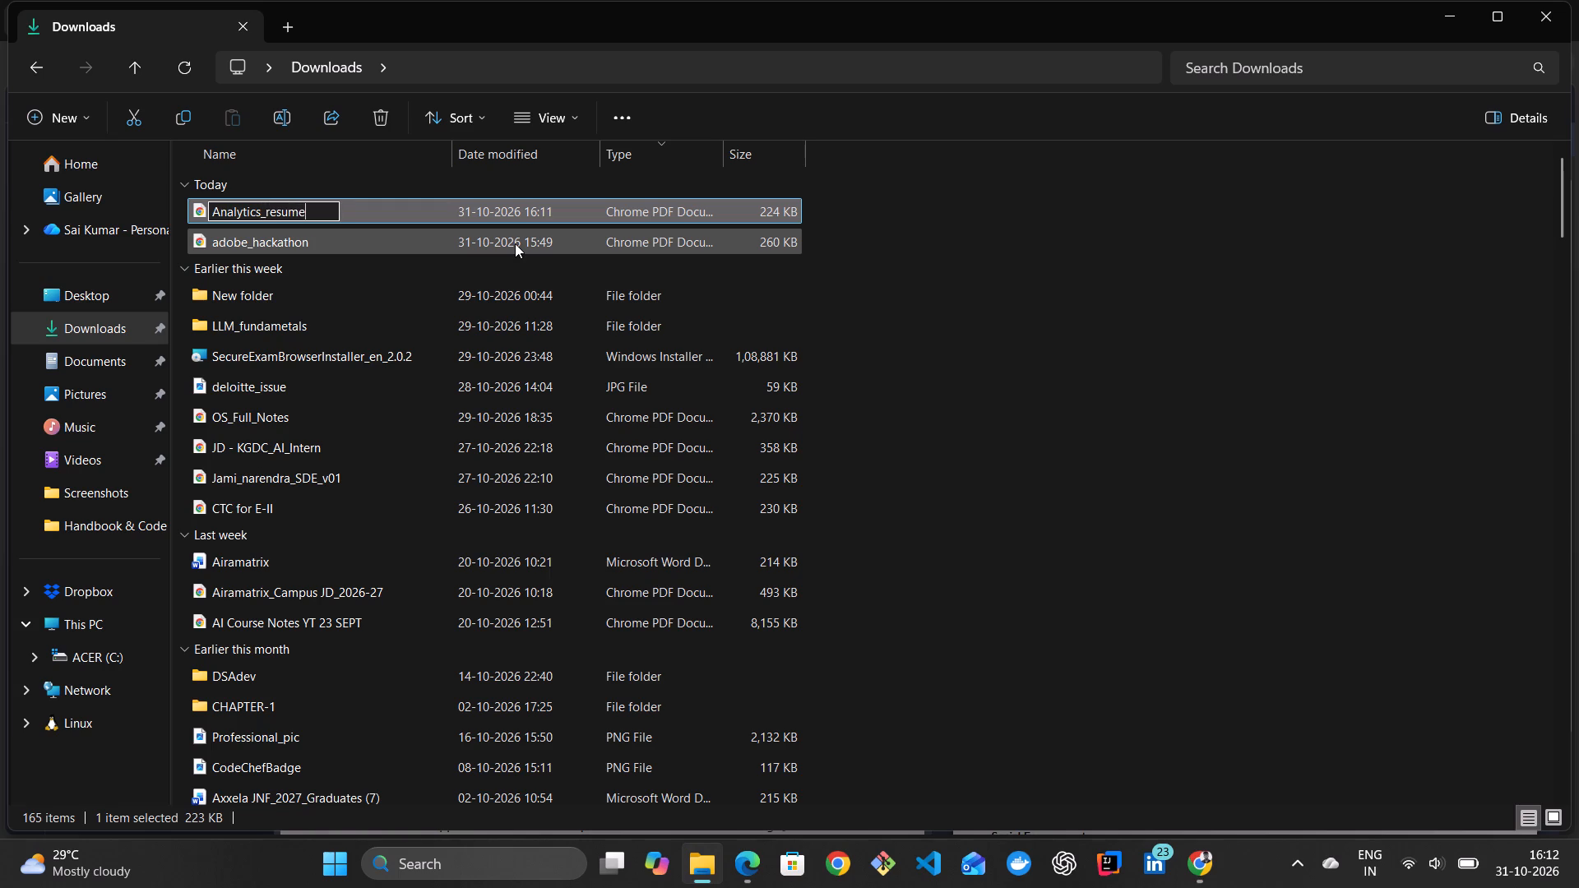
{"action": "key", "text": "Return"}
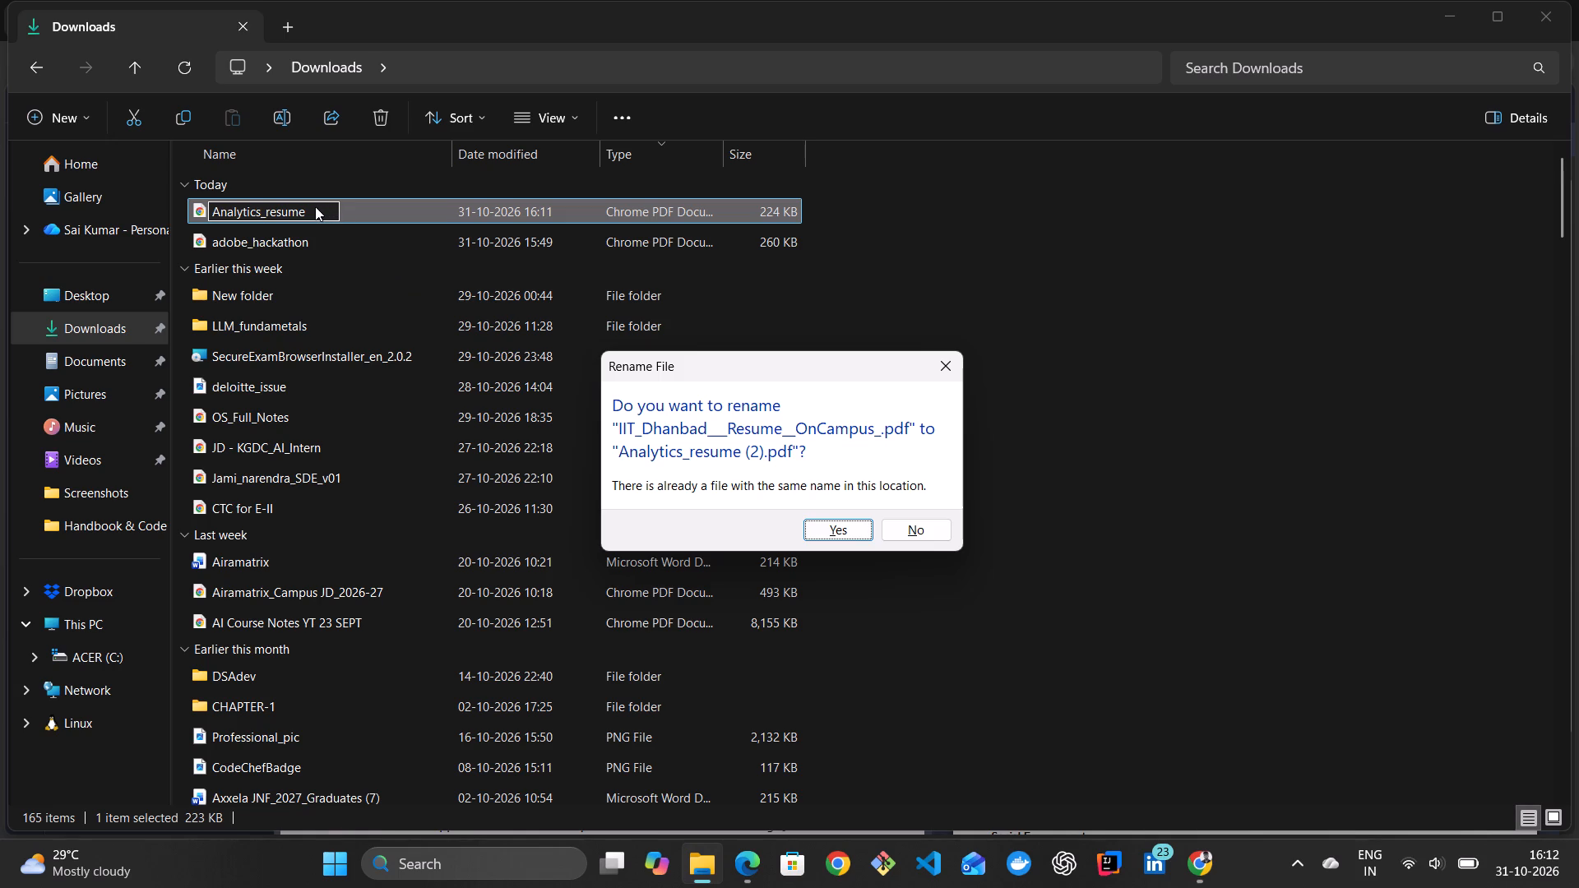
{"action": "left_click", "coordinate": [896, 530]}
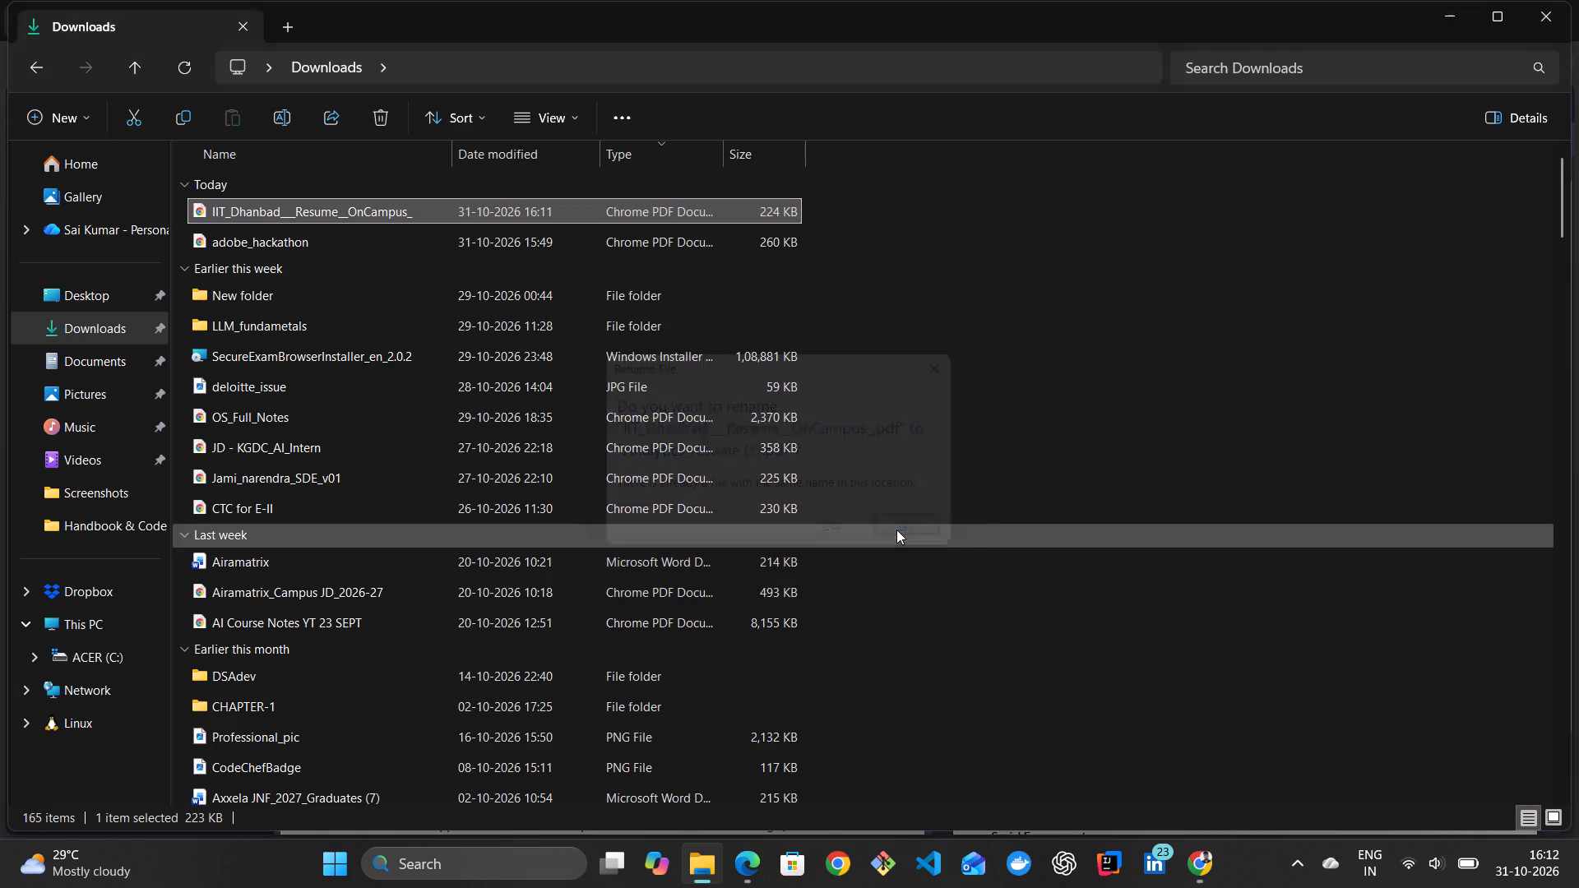
Rename the downloaded IIT_Dhanbad___Resume__OnCampus_ PDF as Jami_Analytics_resume.
{"action": "left_click", "coordinate": [389, 204]}
{"action": "right_click", "coordinate": [389, 204]}
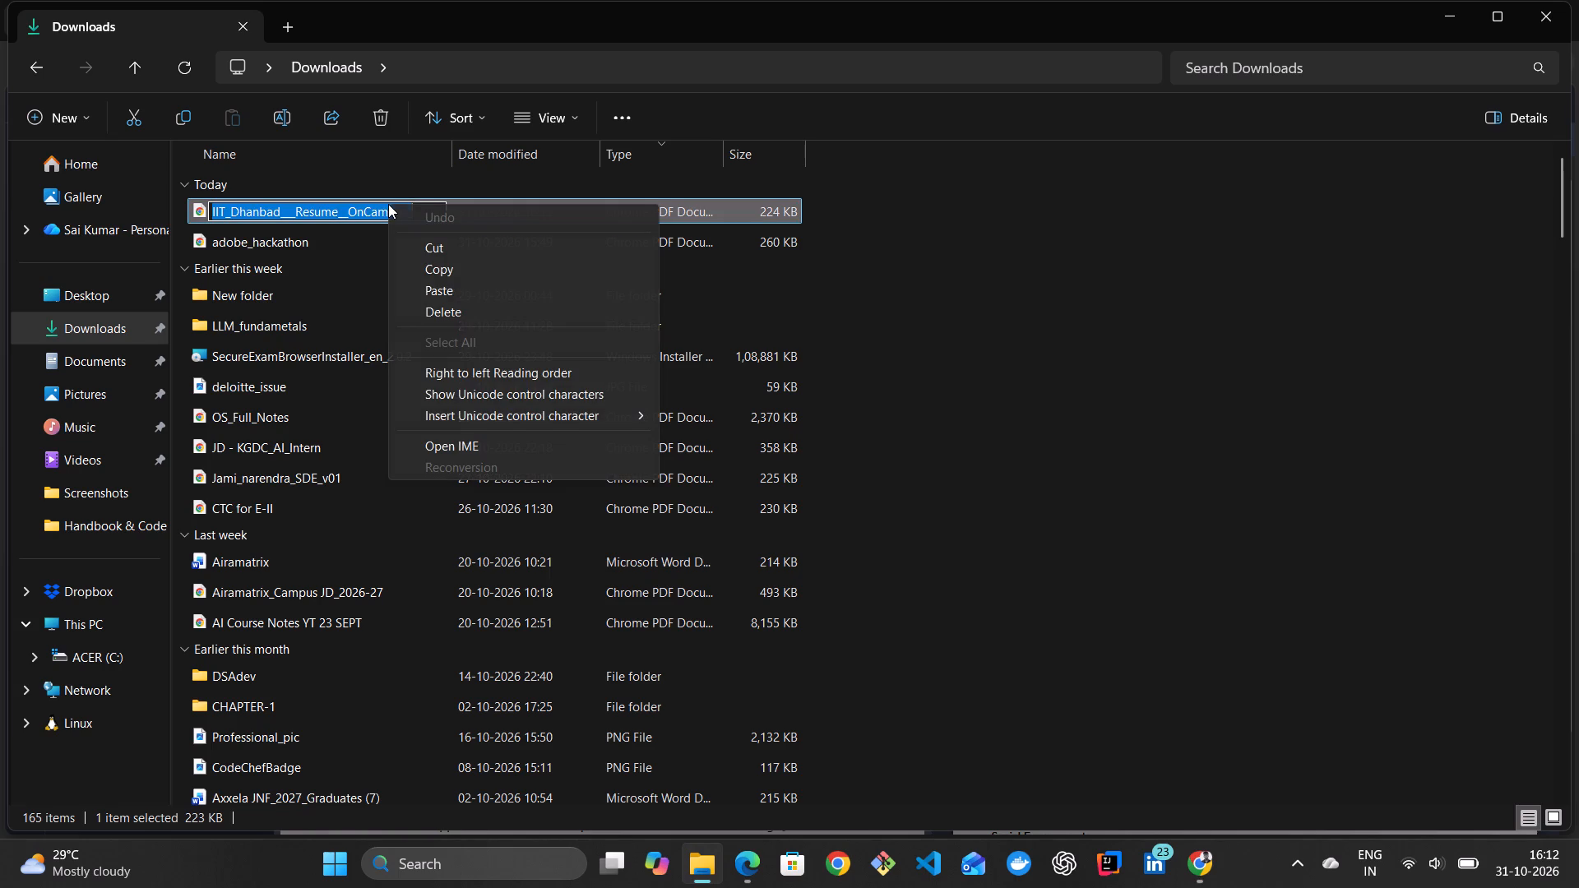
{"action": "key", "text": "BackSpace"}
{"action": "key", "text": "BackSpace"}
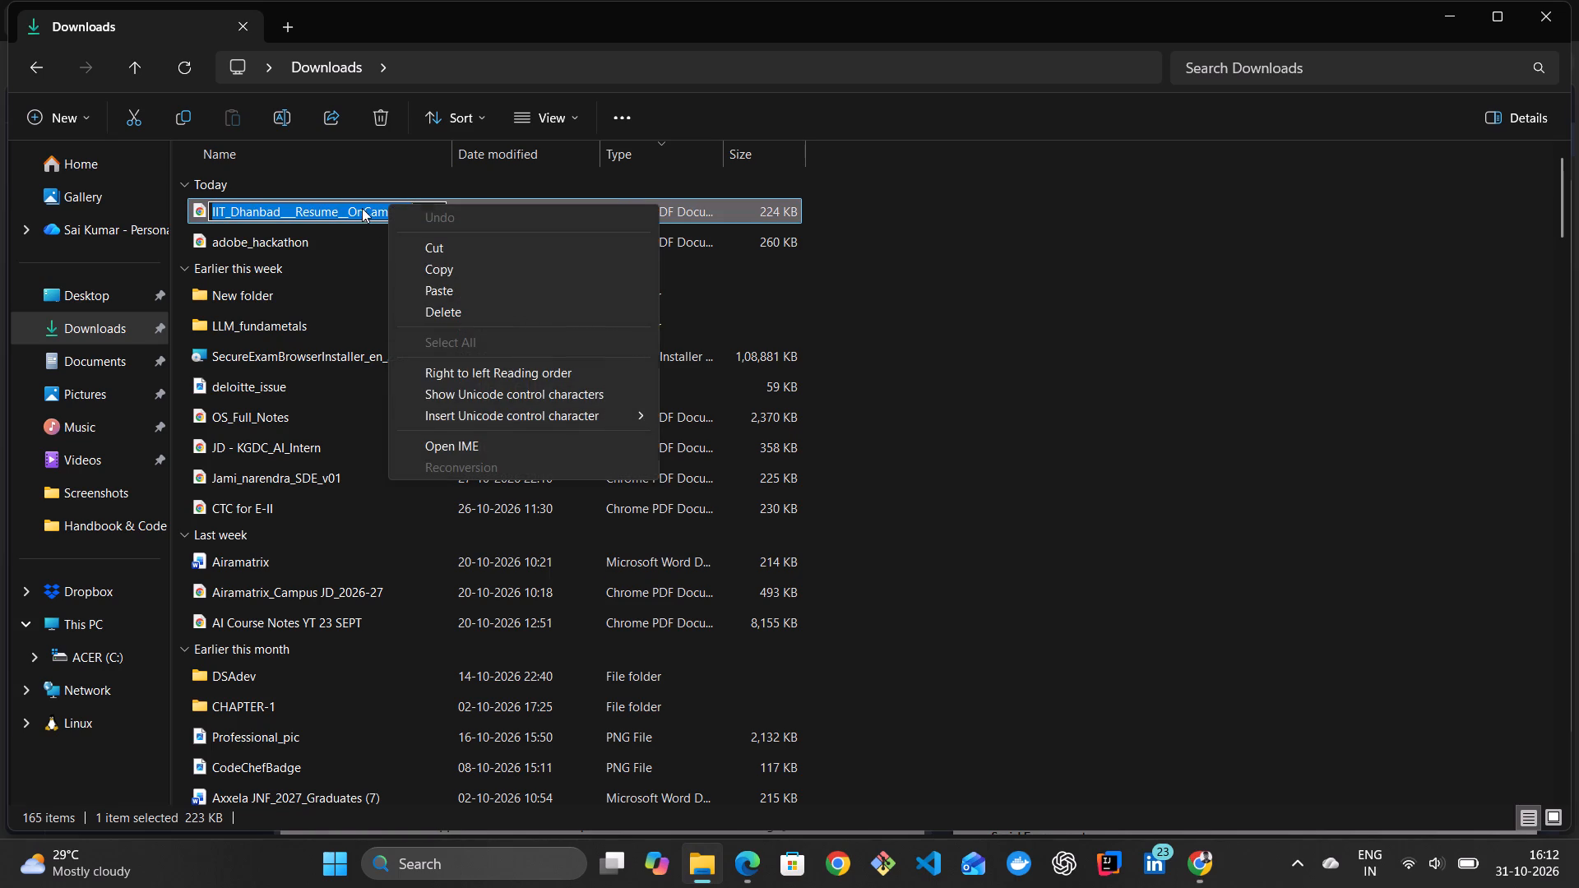
{"action": "left_click", "coordinate": [362, 208]}
{"action": "left_click", "coordinate": [415, 215]}
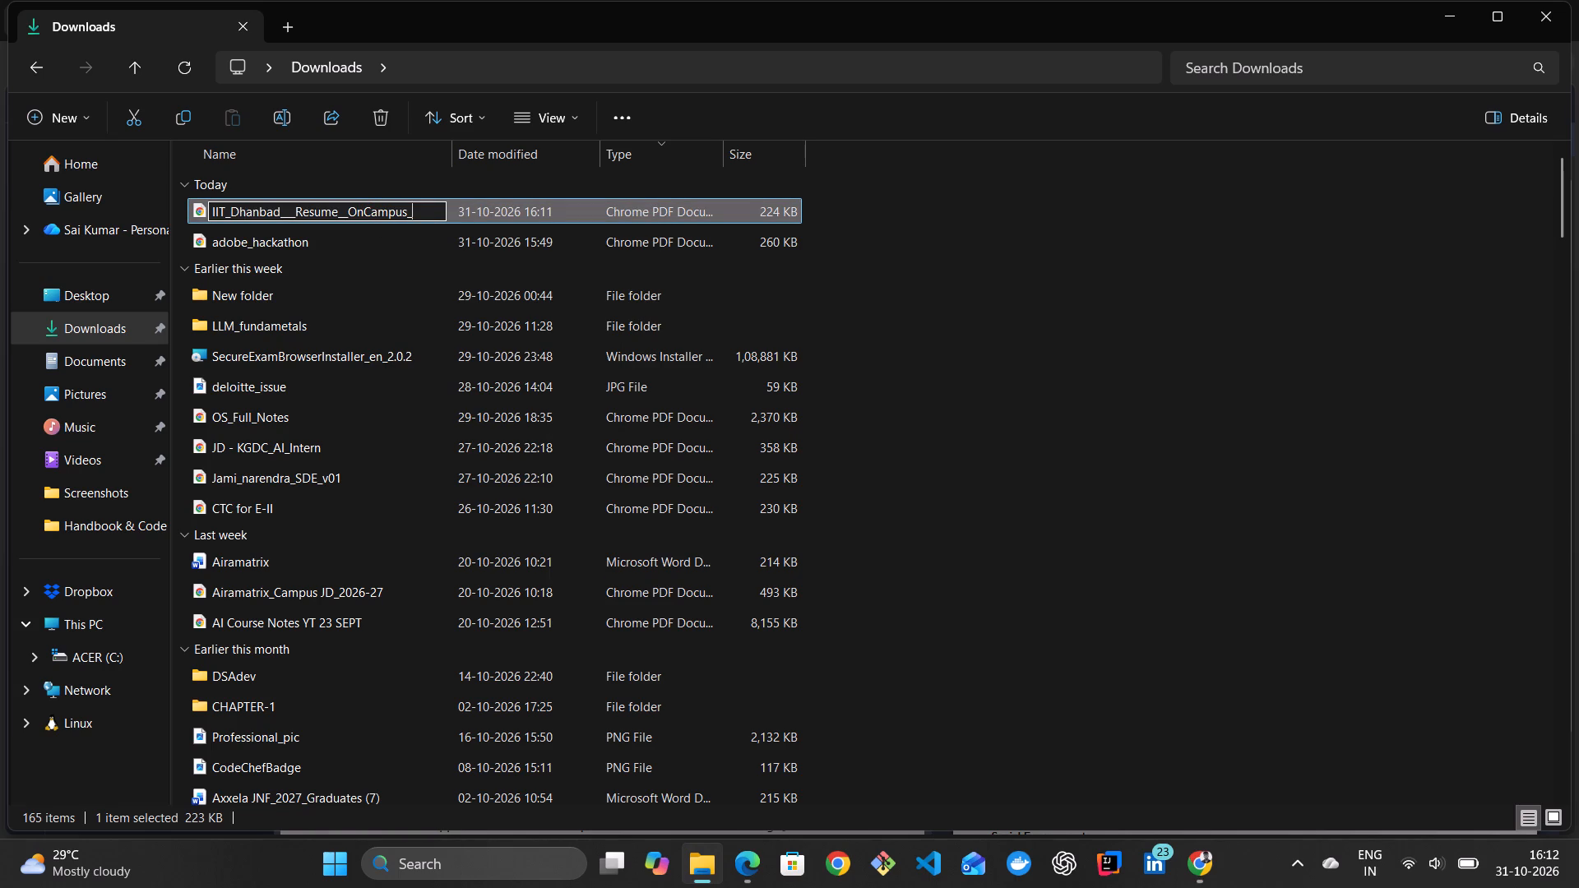
{"action": "right_click", "coordinate": [415, 215]}
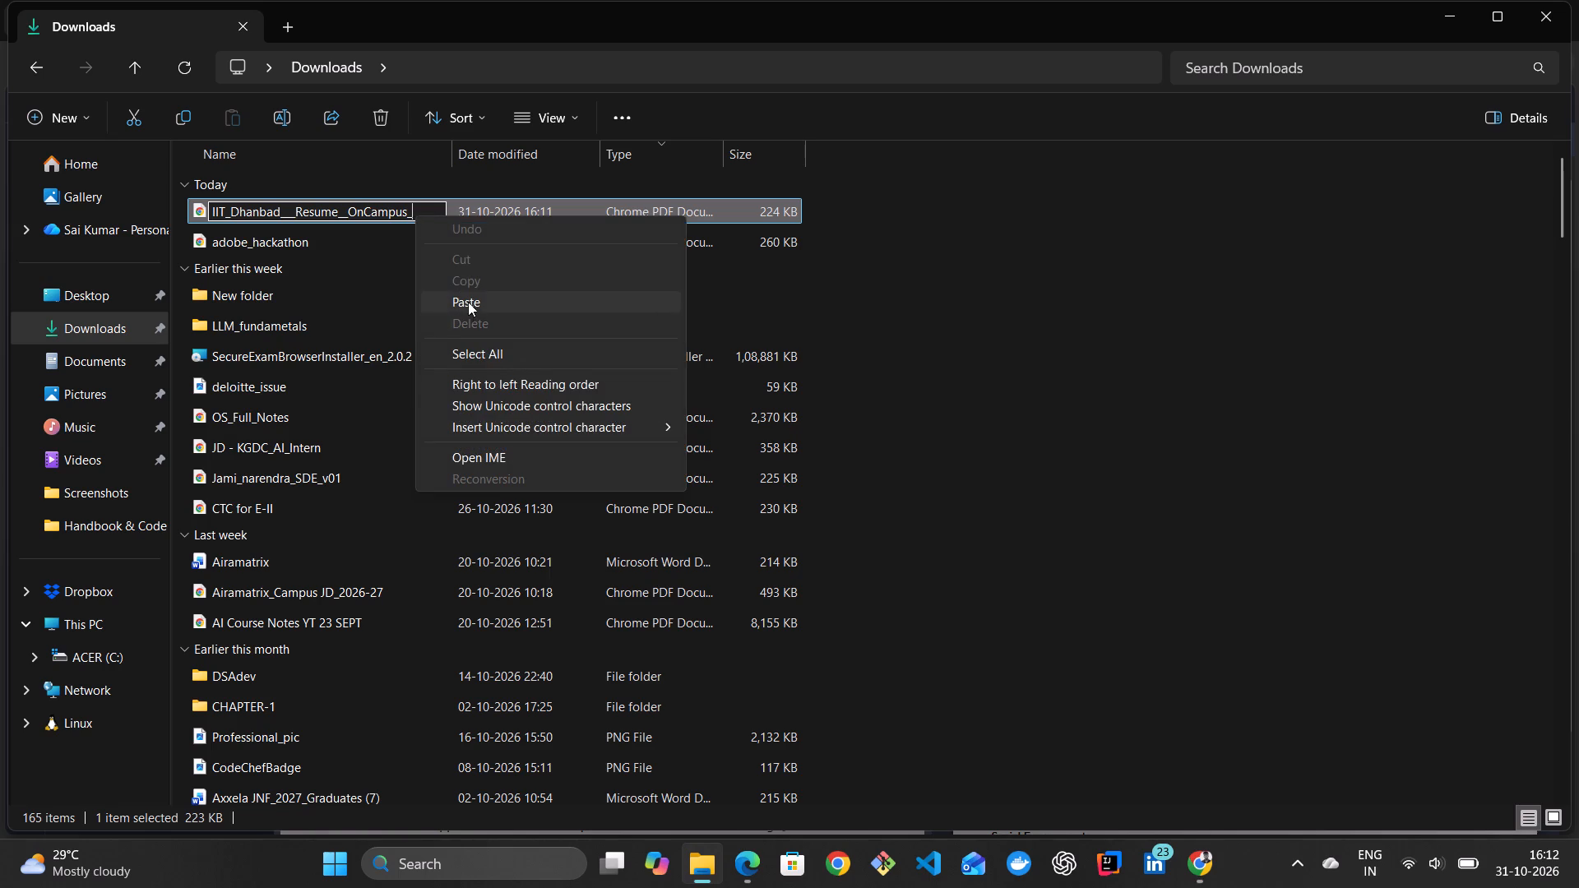
{"action": "left_click", "coordinate": [378, 206]}
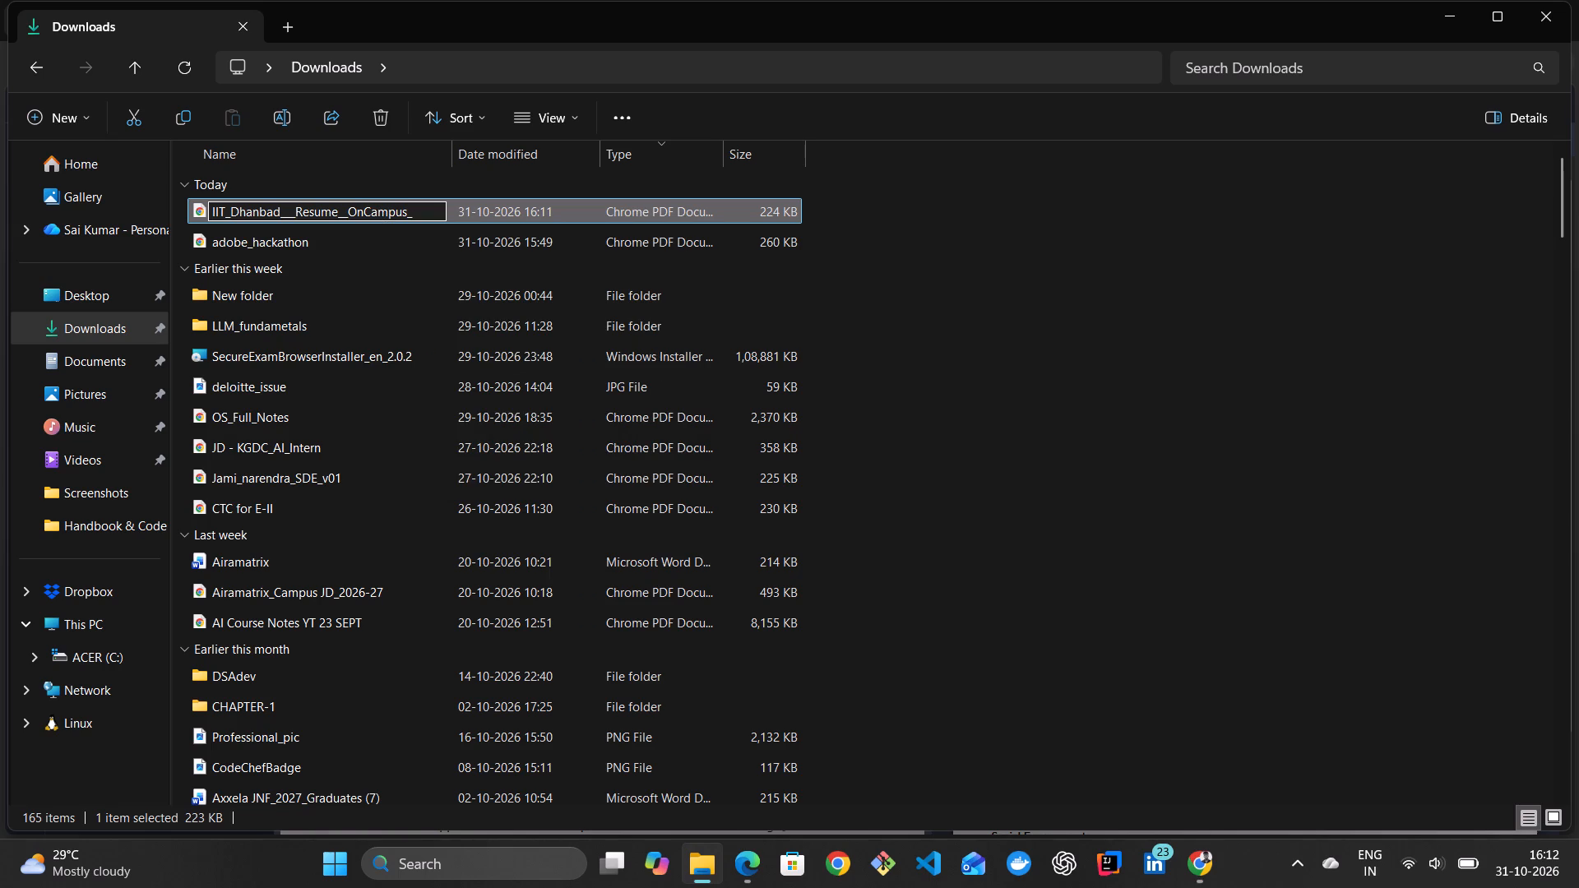
{"action": "left_click", "coordinate": [431, 215]}
{"action": "key", "text": "BackSpace"}
{"action": "key", "text": "BackSpace"}
{"action": "key", "text": "BackSpace"}
{"action": "key", "text": "BackSpace"}
{"action": "key", "text": "BackSpace"}
{"action": "key", "text": "BackSpace"}
{"action": "key", "text": "BackSpace"}
{"action": "key", "text": "BackSpace"}
{"action": "key", "text": "BackSpace"}
{"action": "key", "text": "BackSpace"}
{"action": "key", "text": "BackSpace"}
{"action": "key", "text": "BackSpace"}
{"action": "key", "text": "BackSpace"}
{"action": "key", "text": "BackSpace"}
{"action": "key", "text": "BackSpace"}
{"action": "key", "text": "BackSpace"}
{"action": "key", "text": "BackSpace"}
{"action": "key", "text": "BackSpace"}
{"action": "key", "text": "BackSpace"}
{"action": "key", "text": "BackSpace"}
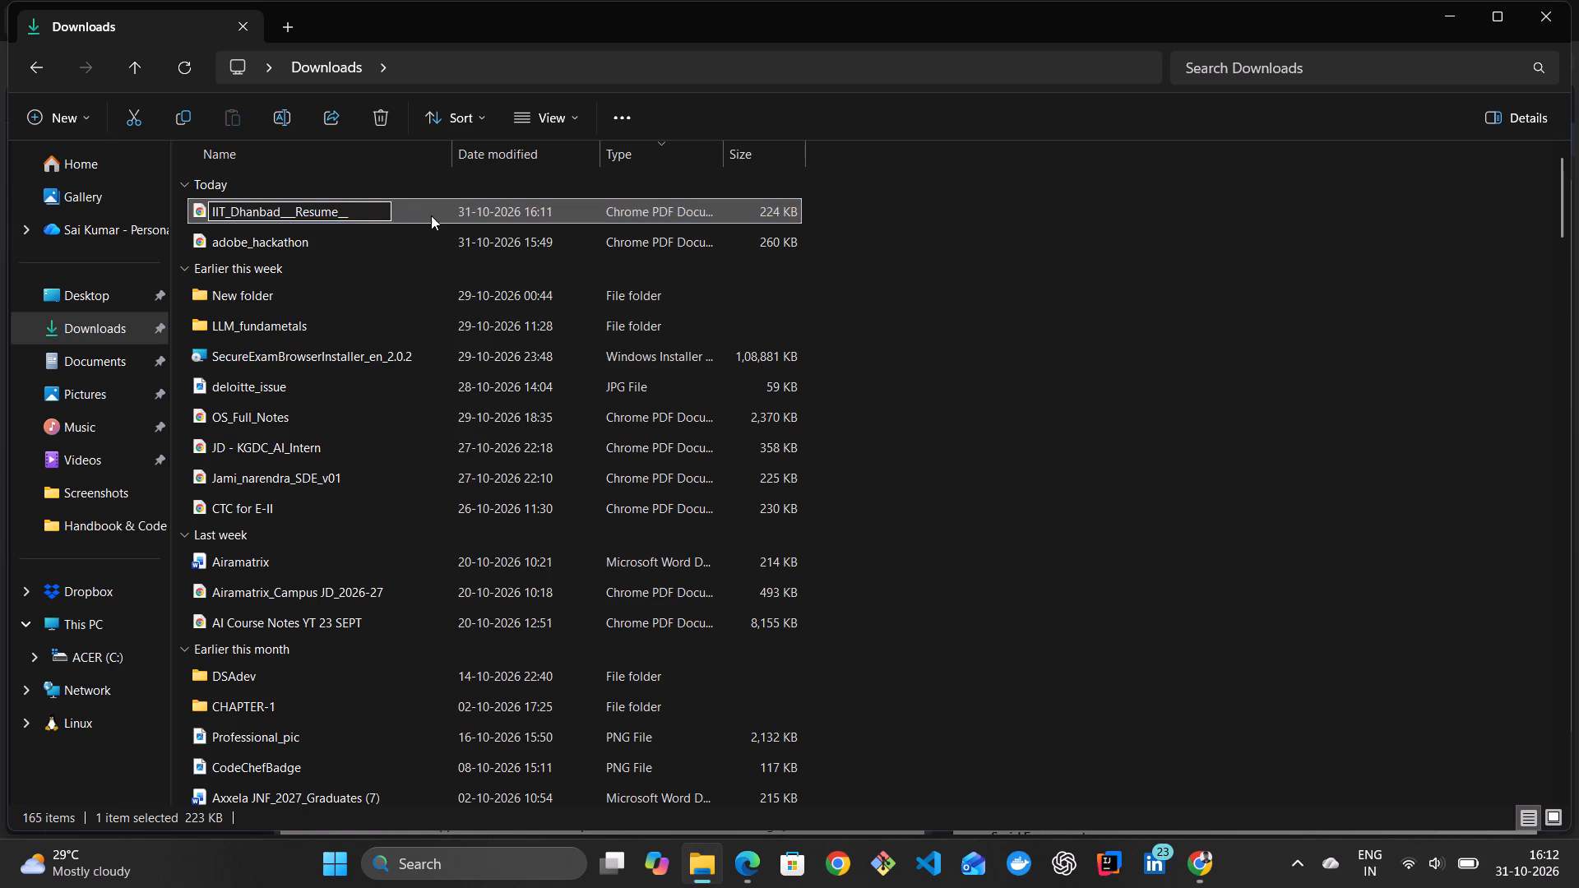
{"action": "key", "text": "BackSpace"}
{"action": "key", "text": "BackSpace"}
{"action": "key", "text": "BackSpace"}
{"action": "key", "text": "BackSpace"}
{"action": "key", "text": "BackSpace"}
{"action": "key", "text": "BackSpace"}
{"action": "key", "text": "BackSpace"}
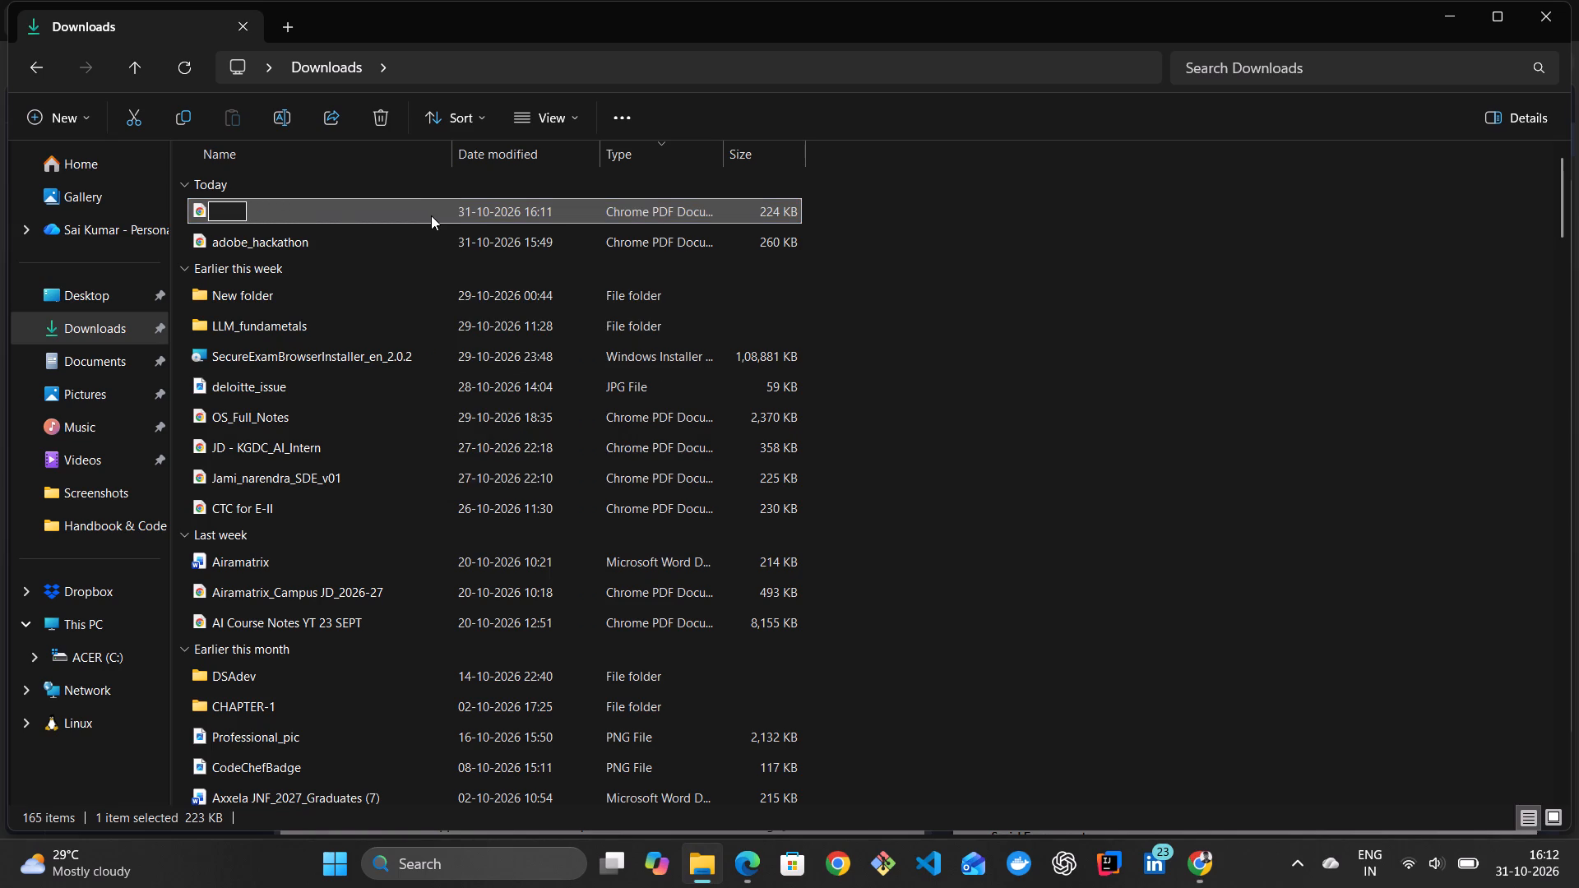
{"action": "type", "text": "ami"}
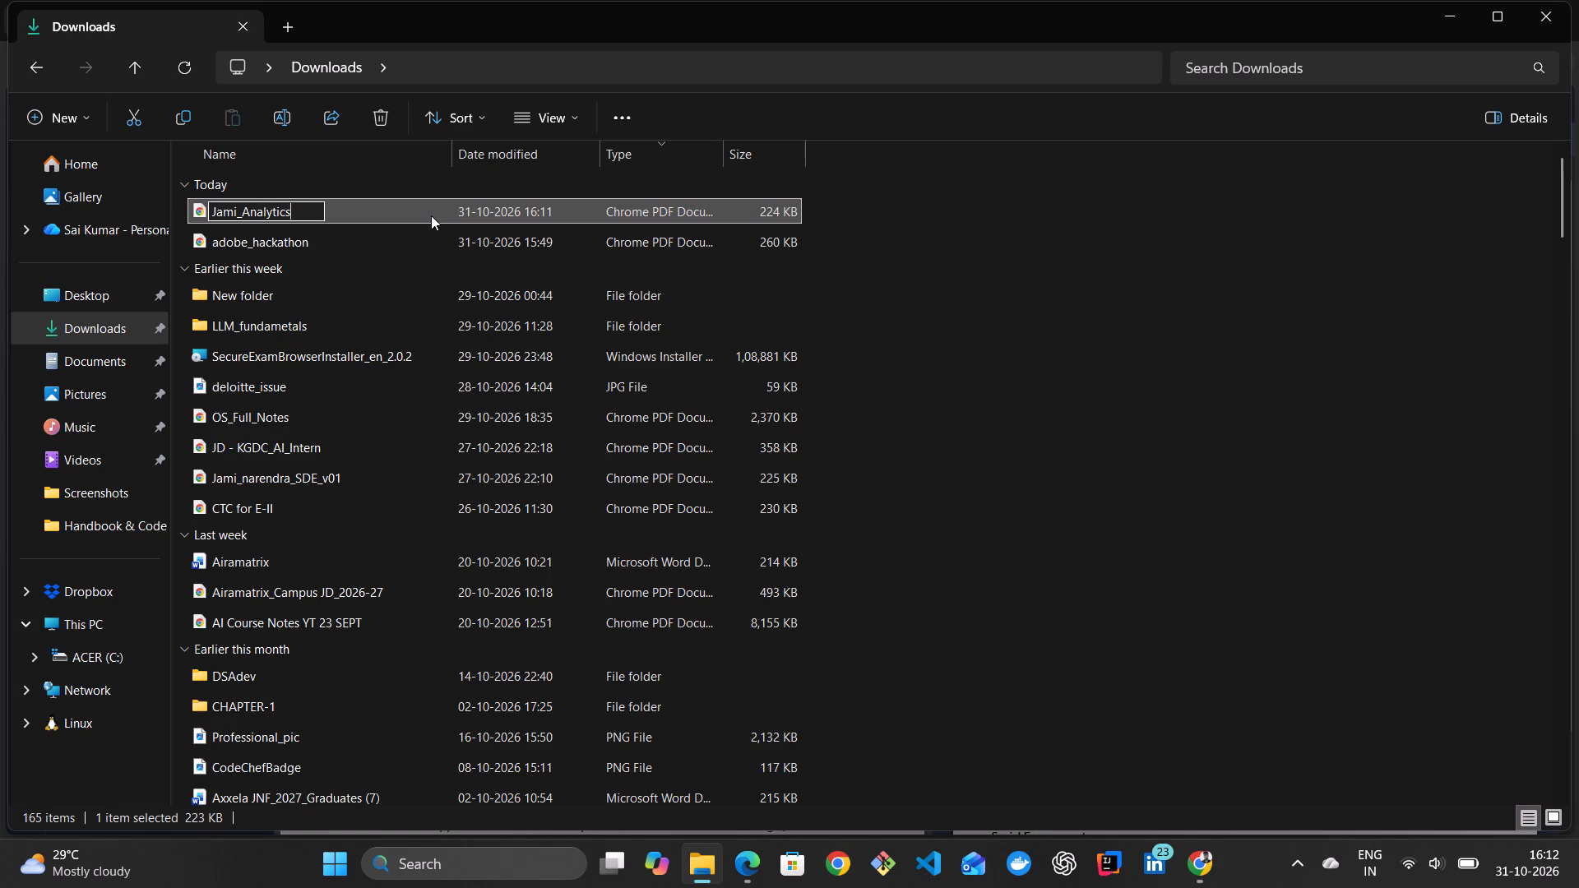
{"action": "type", "text": "_resume"}
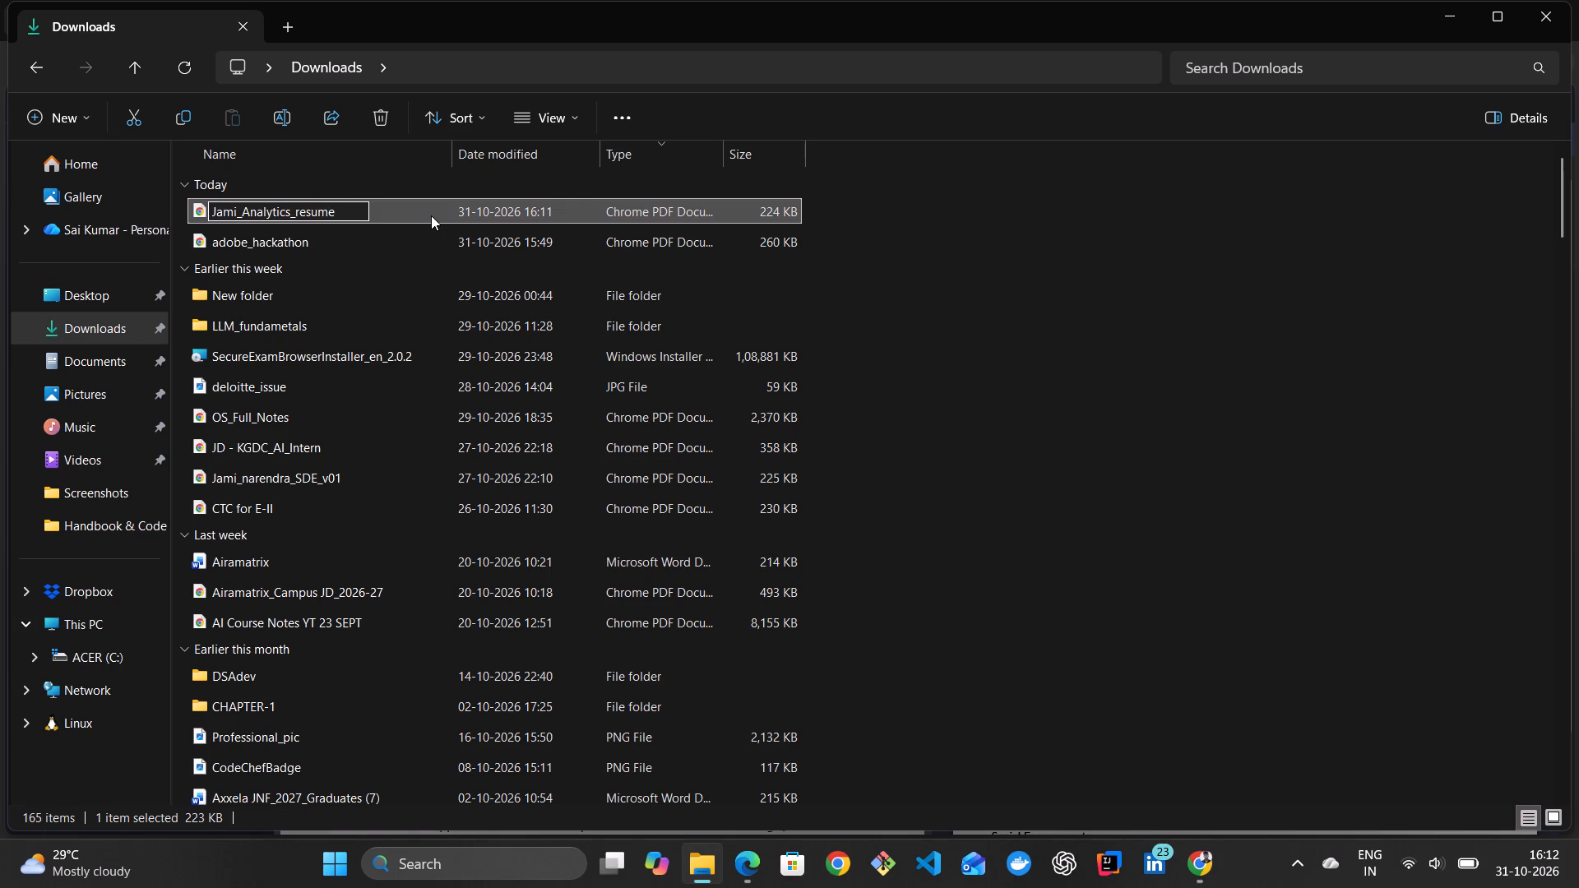
{"action": "key", "text": "Return"}
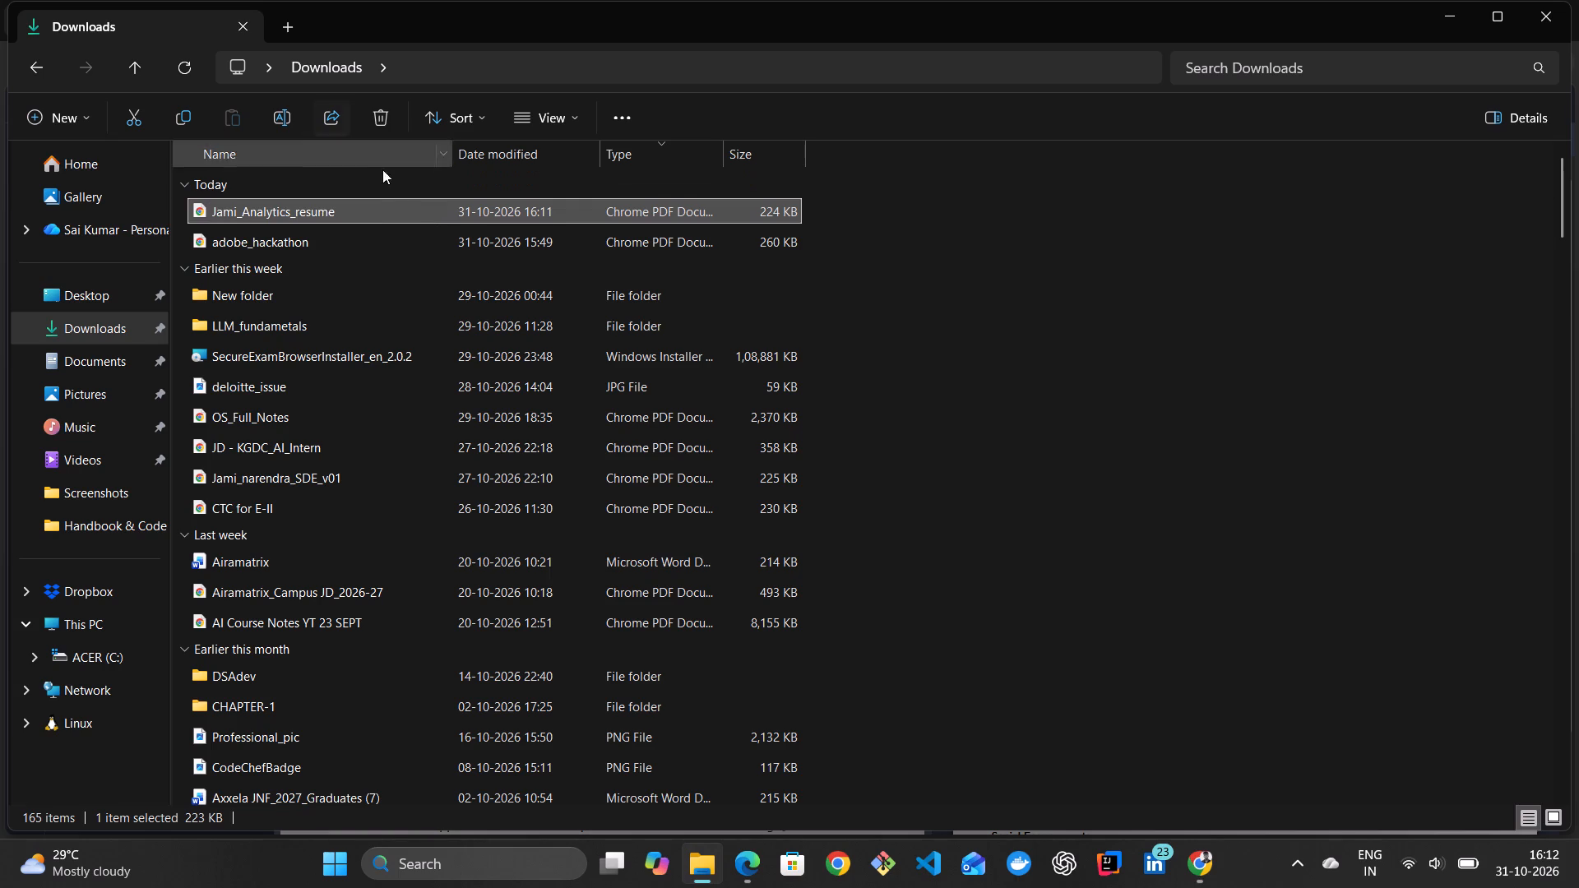
Close the Downloads window, switch to Superset in Chrome, and open the profile's Resume, Docs & Write-ups section.
{"action": "left_click", "coordinate": [1547, 8]}
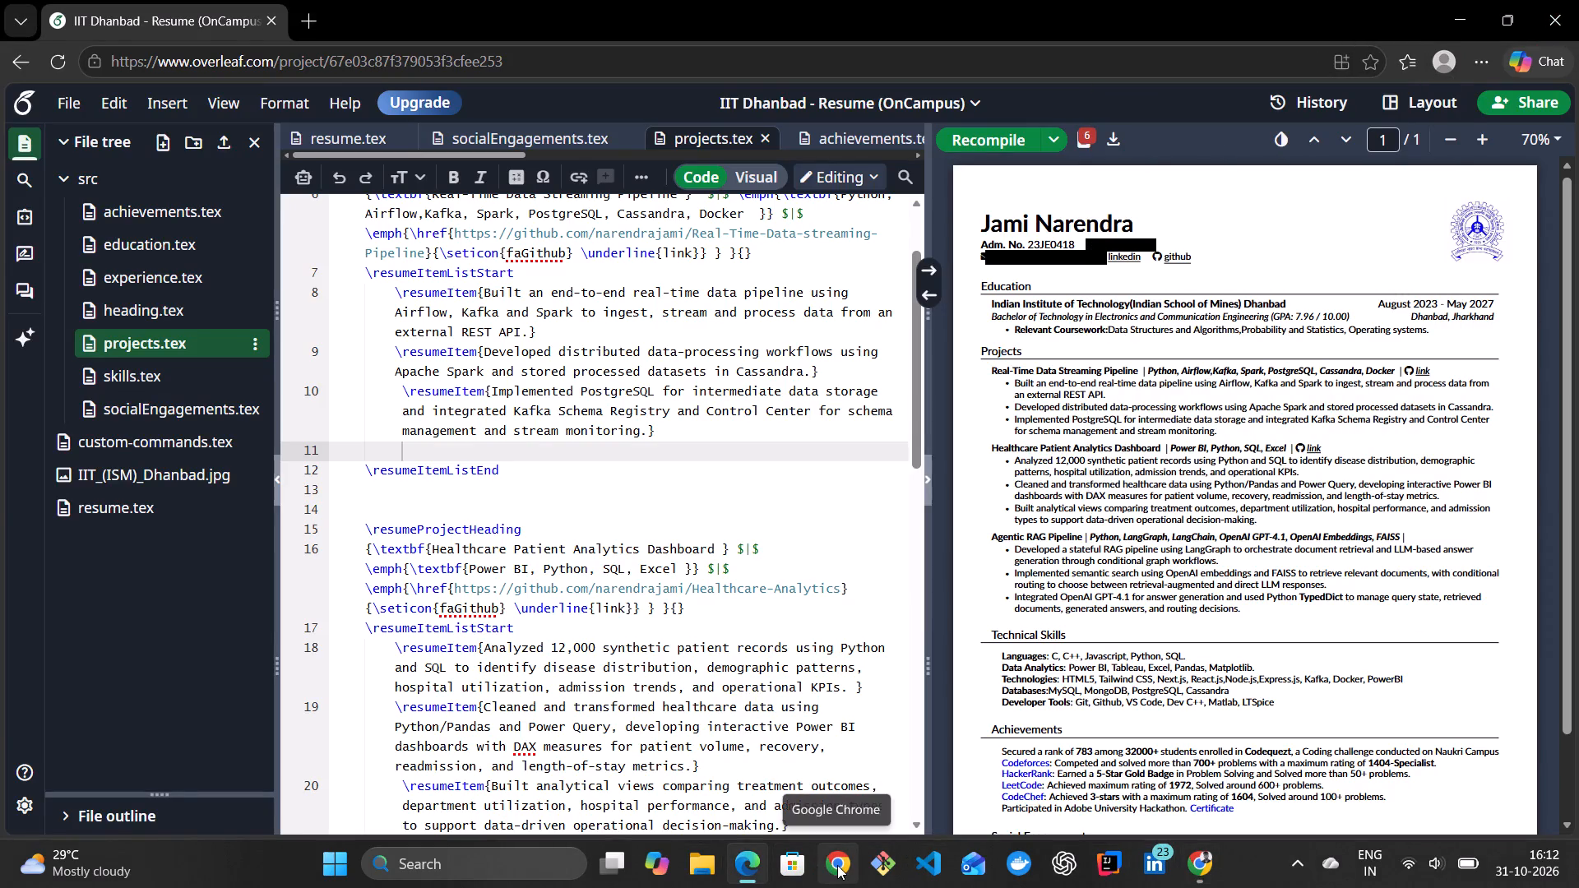
{"action": "left_click", "coordinate": [1203, 860]}
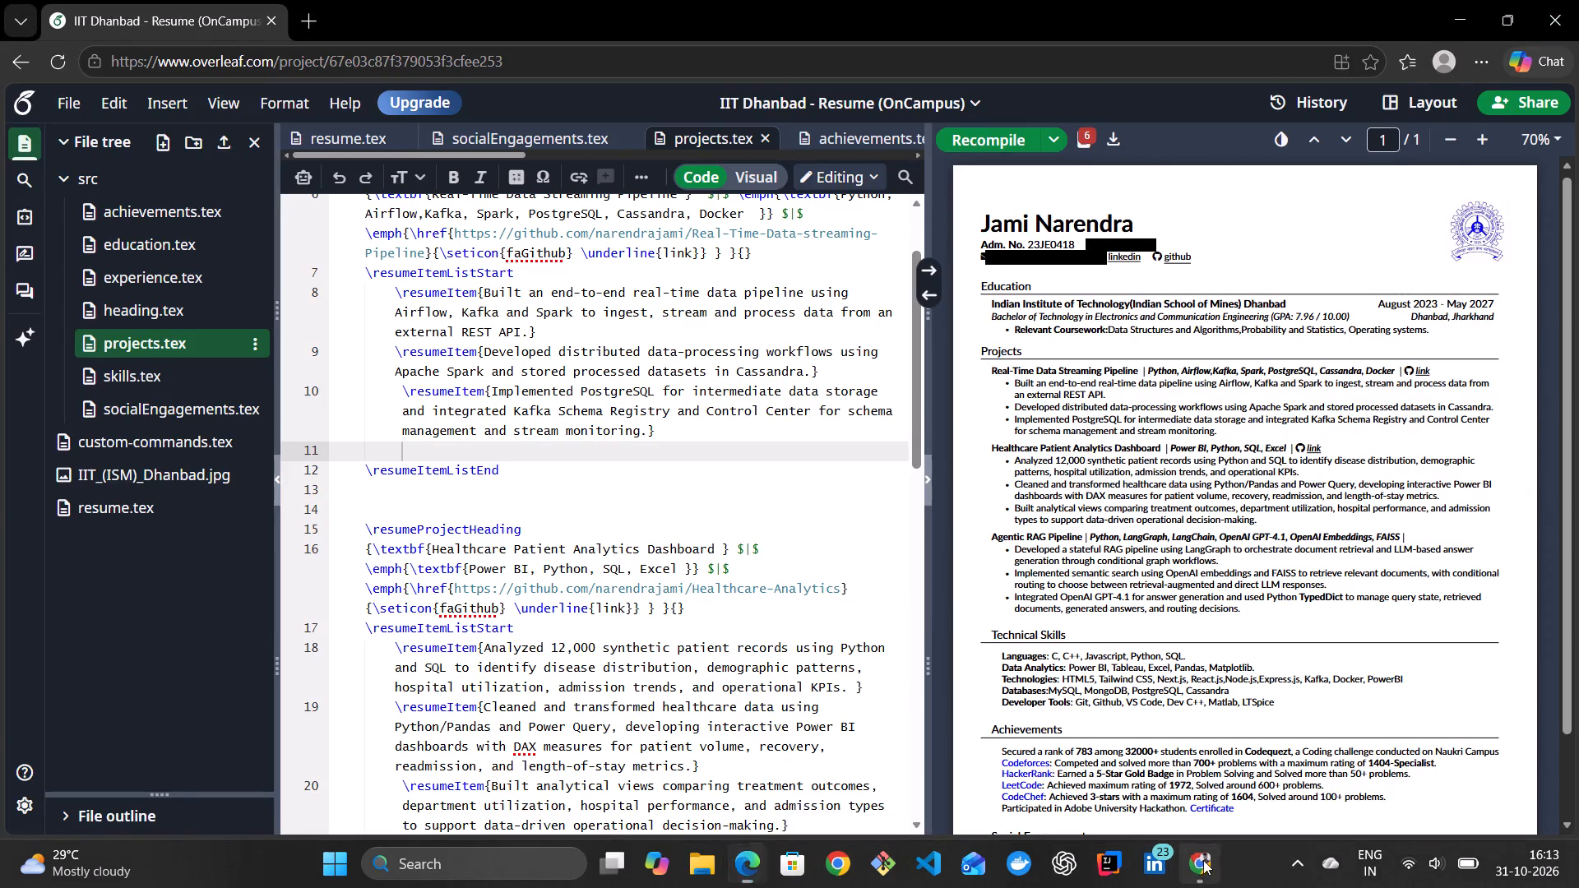
{"action": "left_click", "coordinate": [646, 2]}
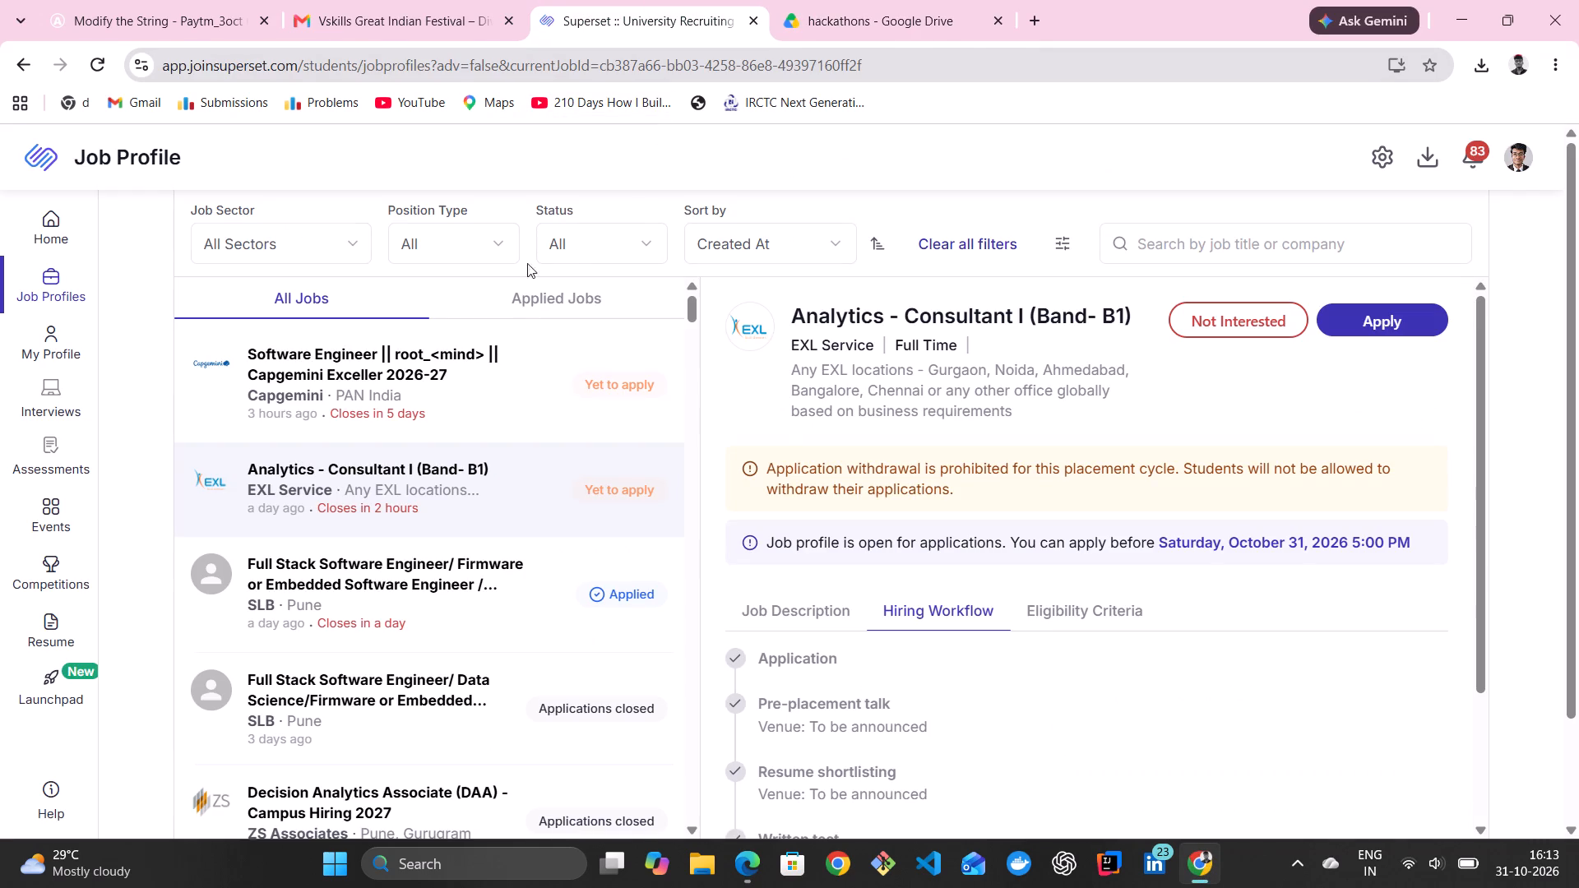
{"action": "left_click", "coordinate": [44, 237]}
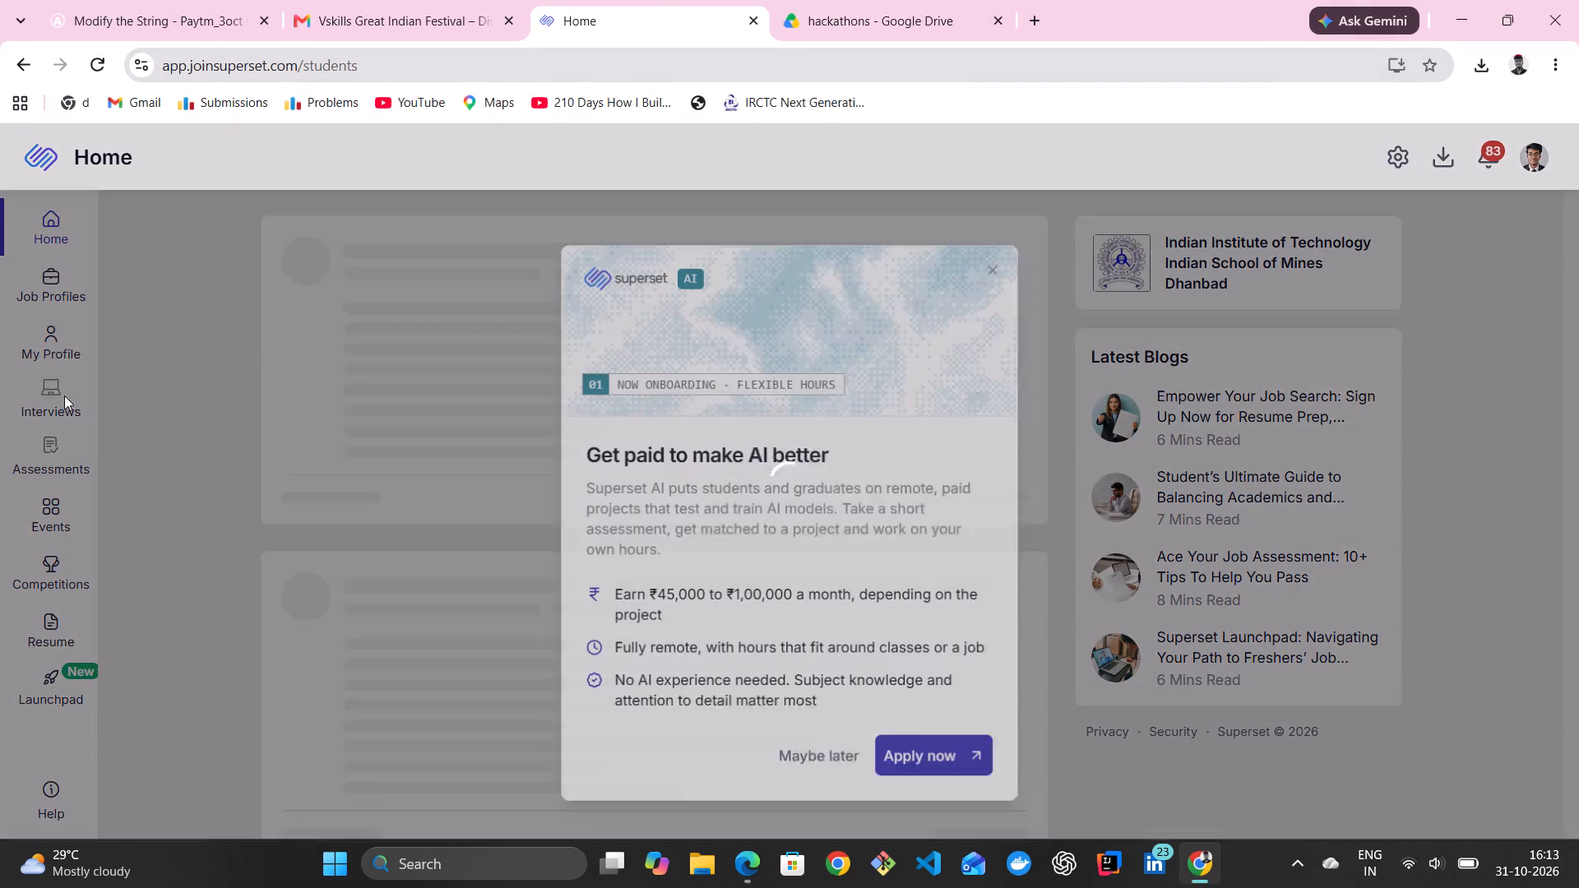
{"action": "left_click", "coordinate": [43, 345]}
{"action": "left_click", "coordinate": [43, 345]}
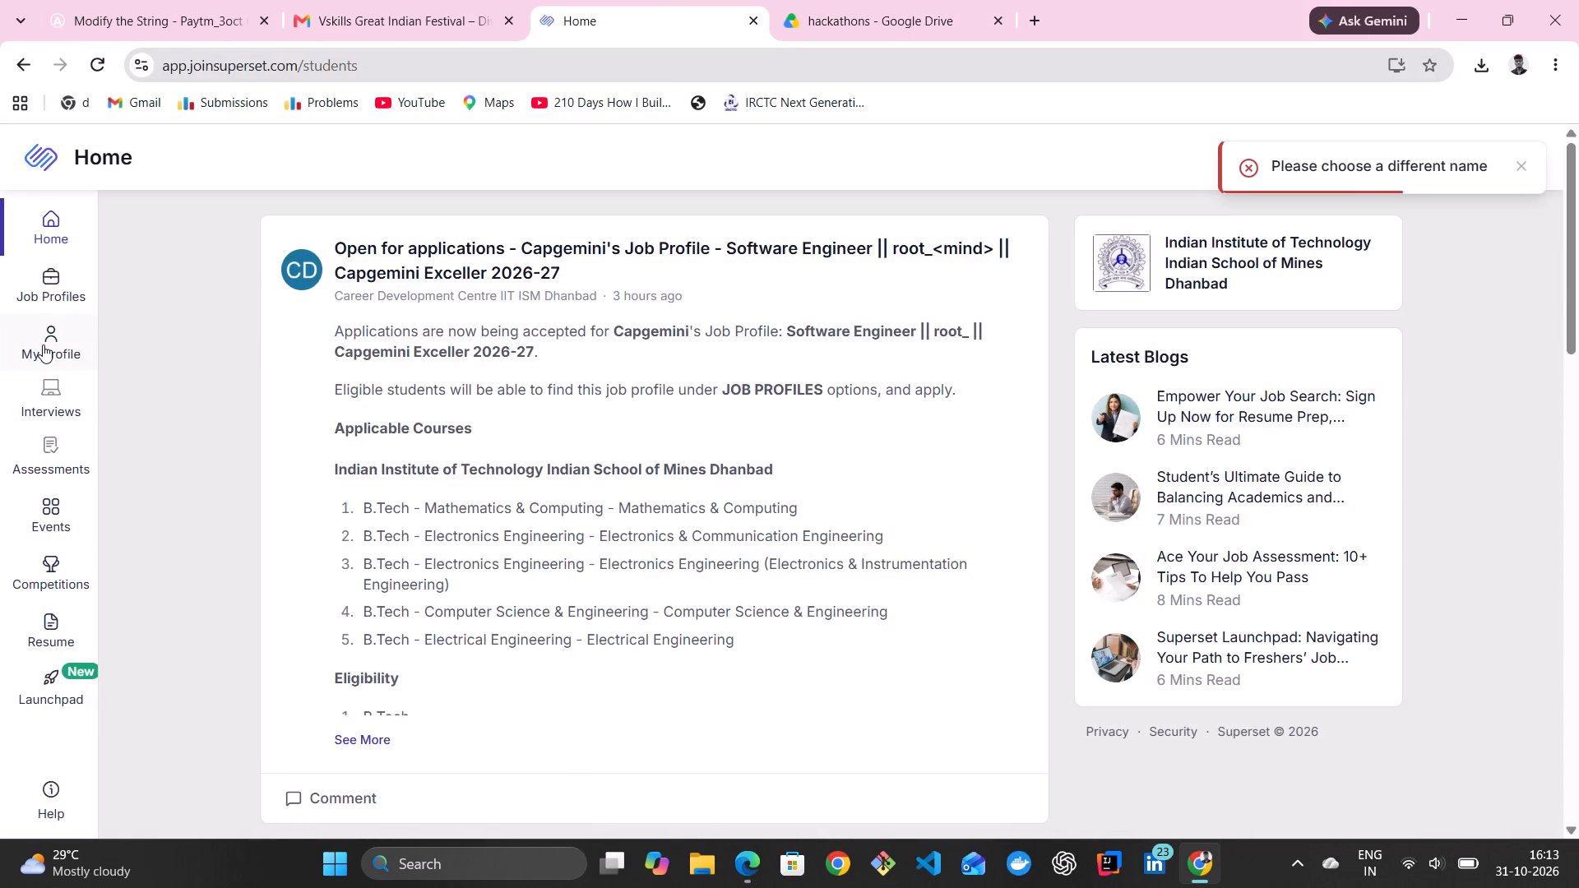
{"action": "left_click", "coordinate": [229, 776]}
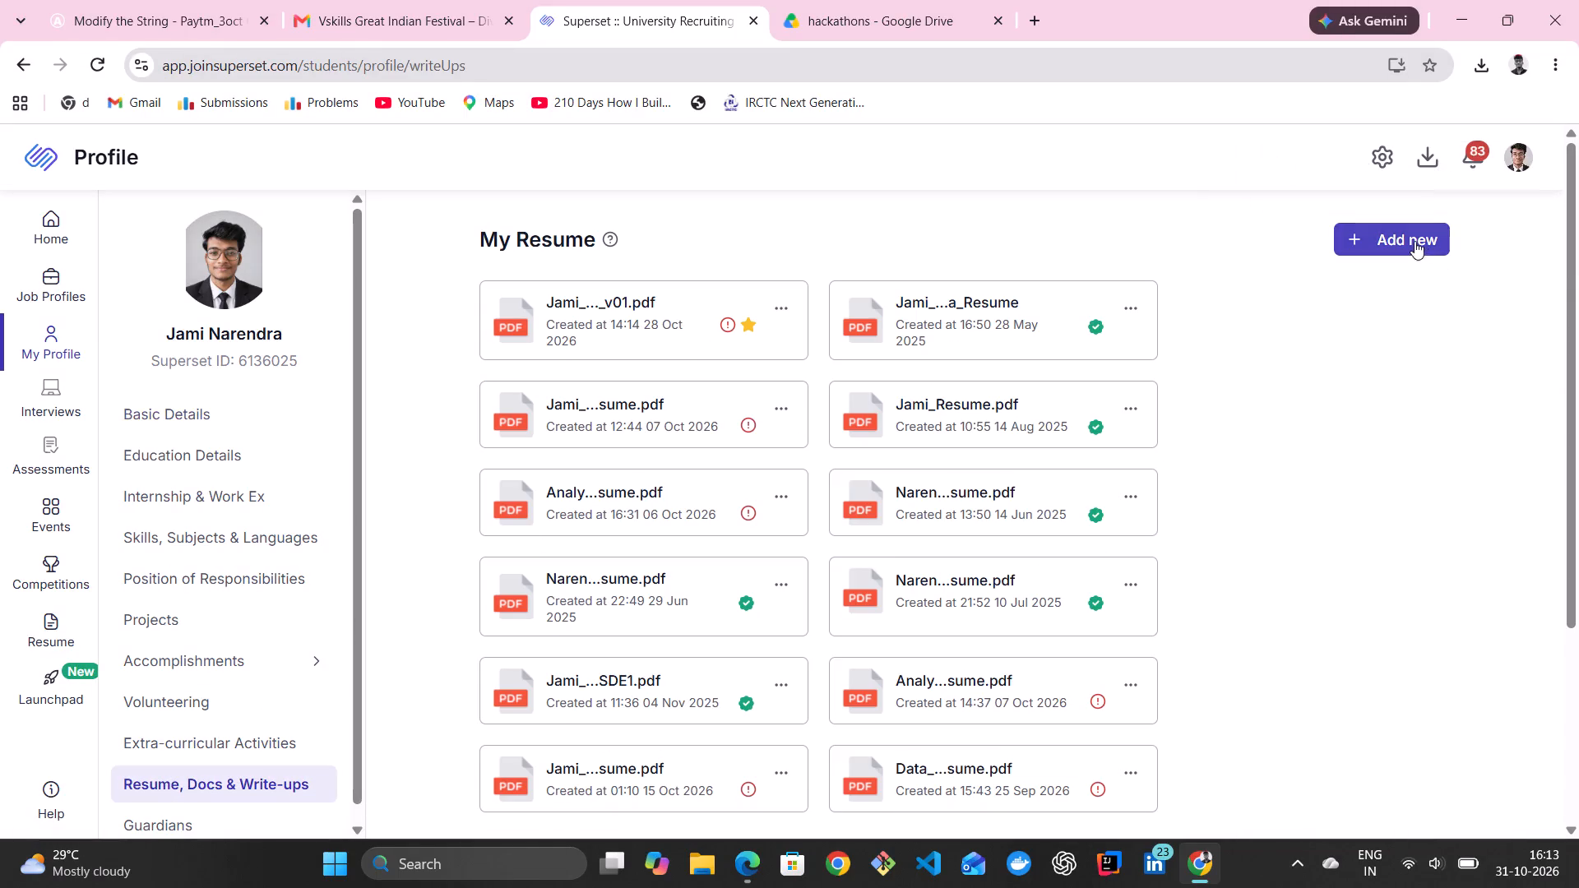
Upload Jami_Analytics_resume.pdf from Downloads as a new resume in the Superset profile, leaving the title blank.
{"action": "left_click", "coordinate": [1415, 241]}
{"action": "left_click", "coordinate": [879, 507]}
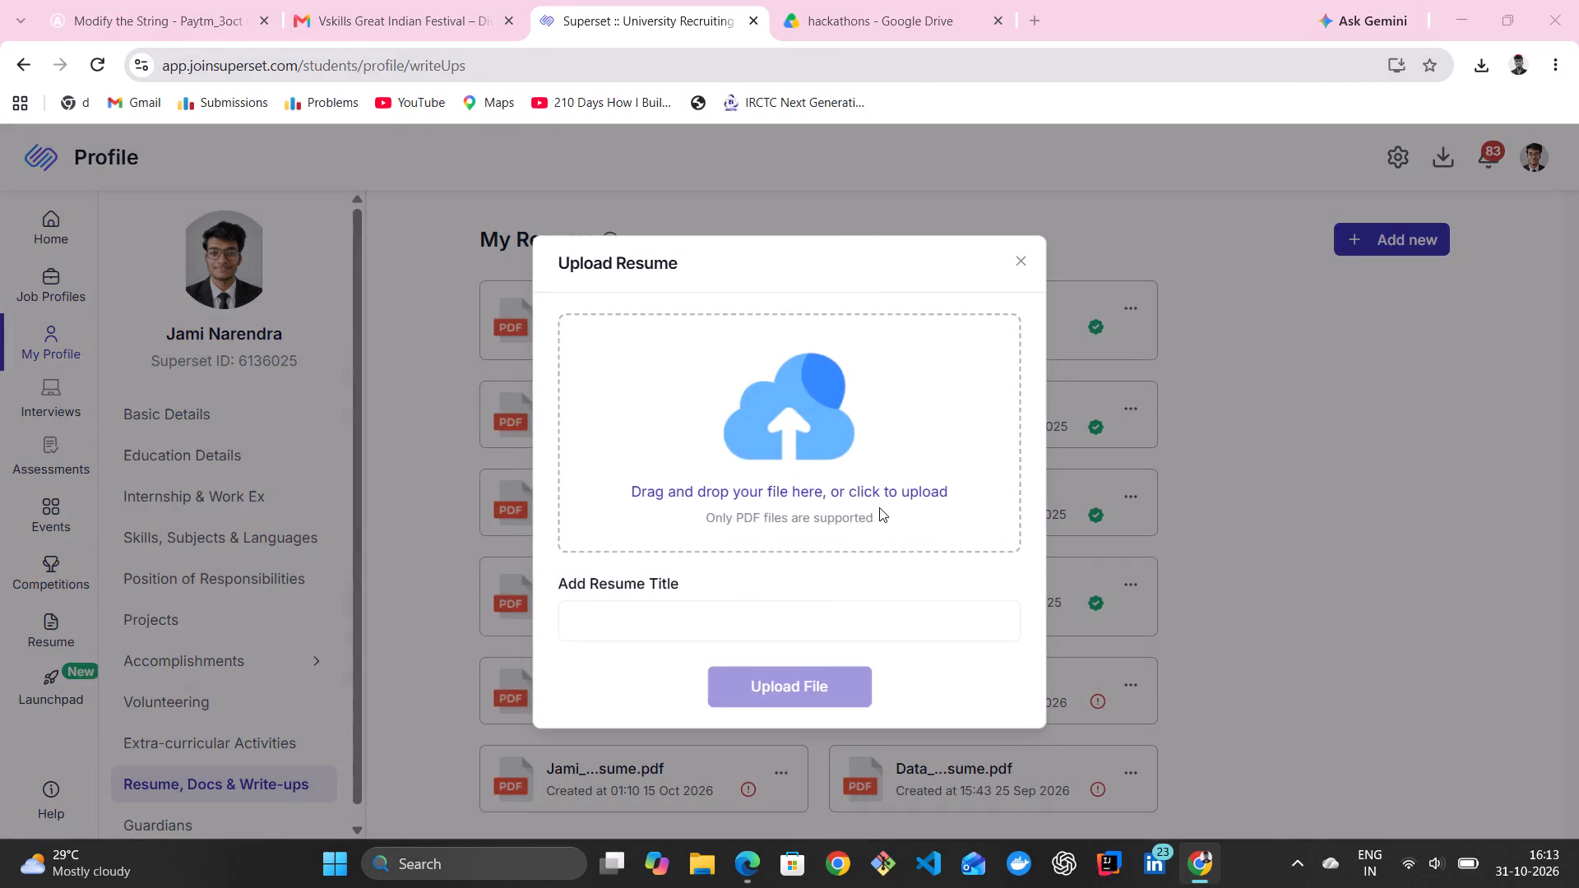
{"action": "left_click", "coordinate": [369, 224]}
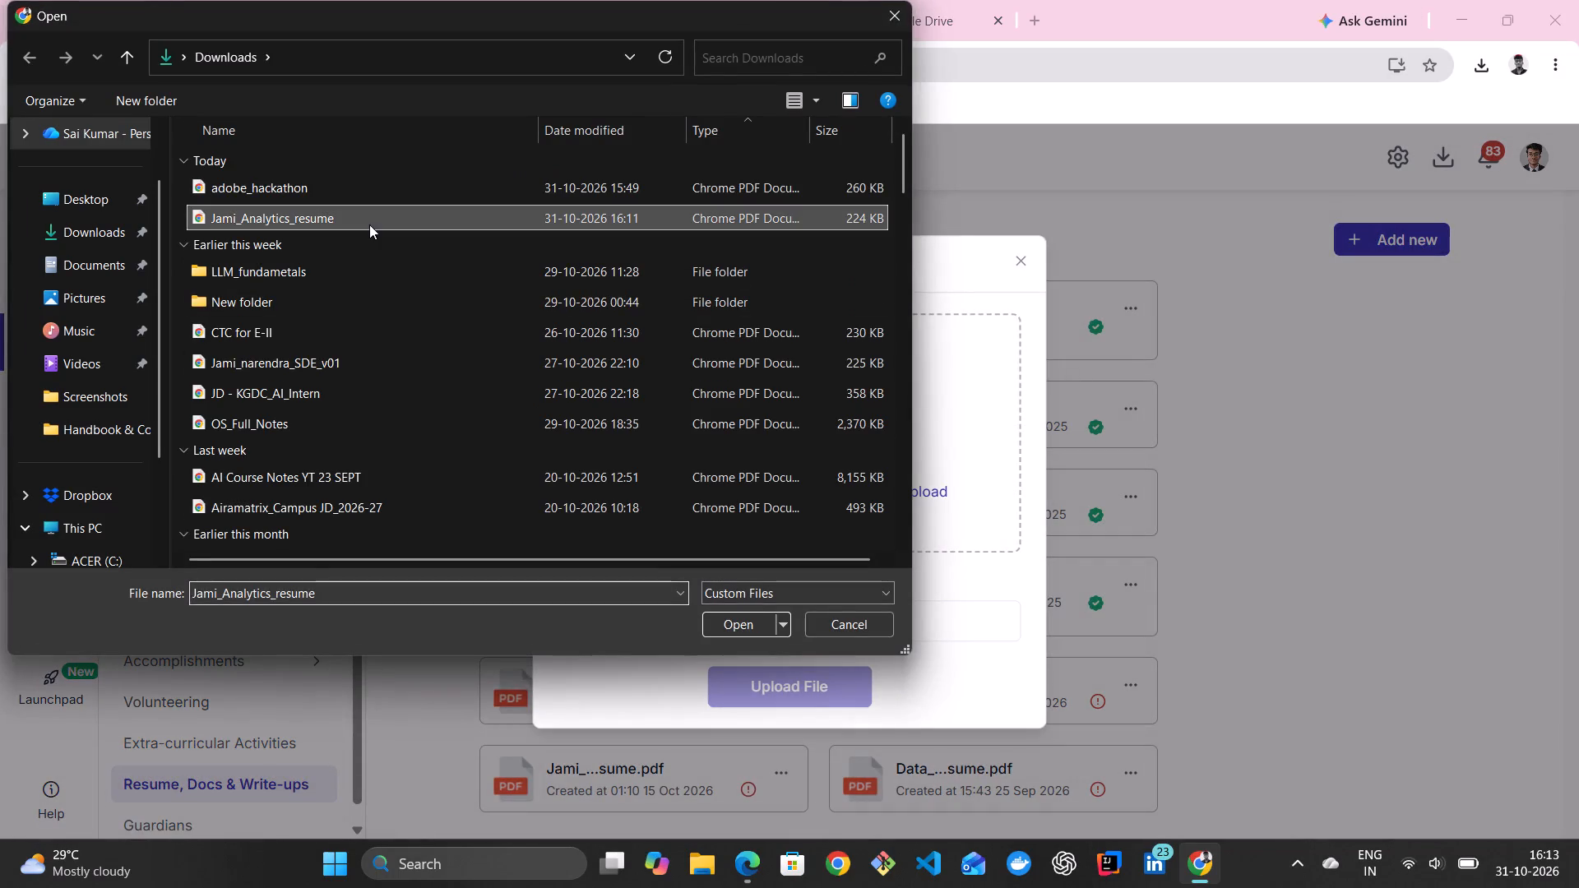
{"action": "left_click", "coordinate": [734, 627]}
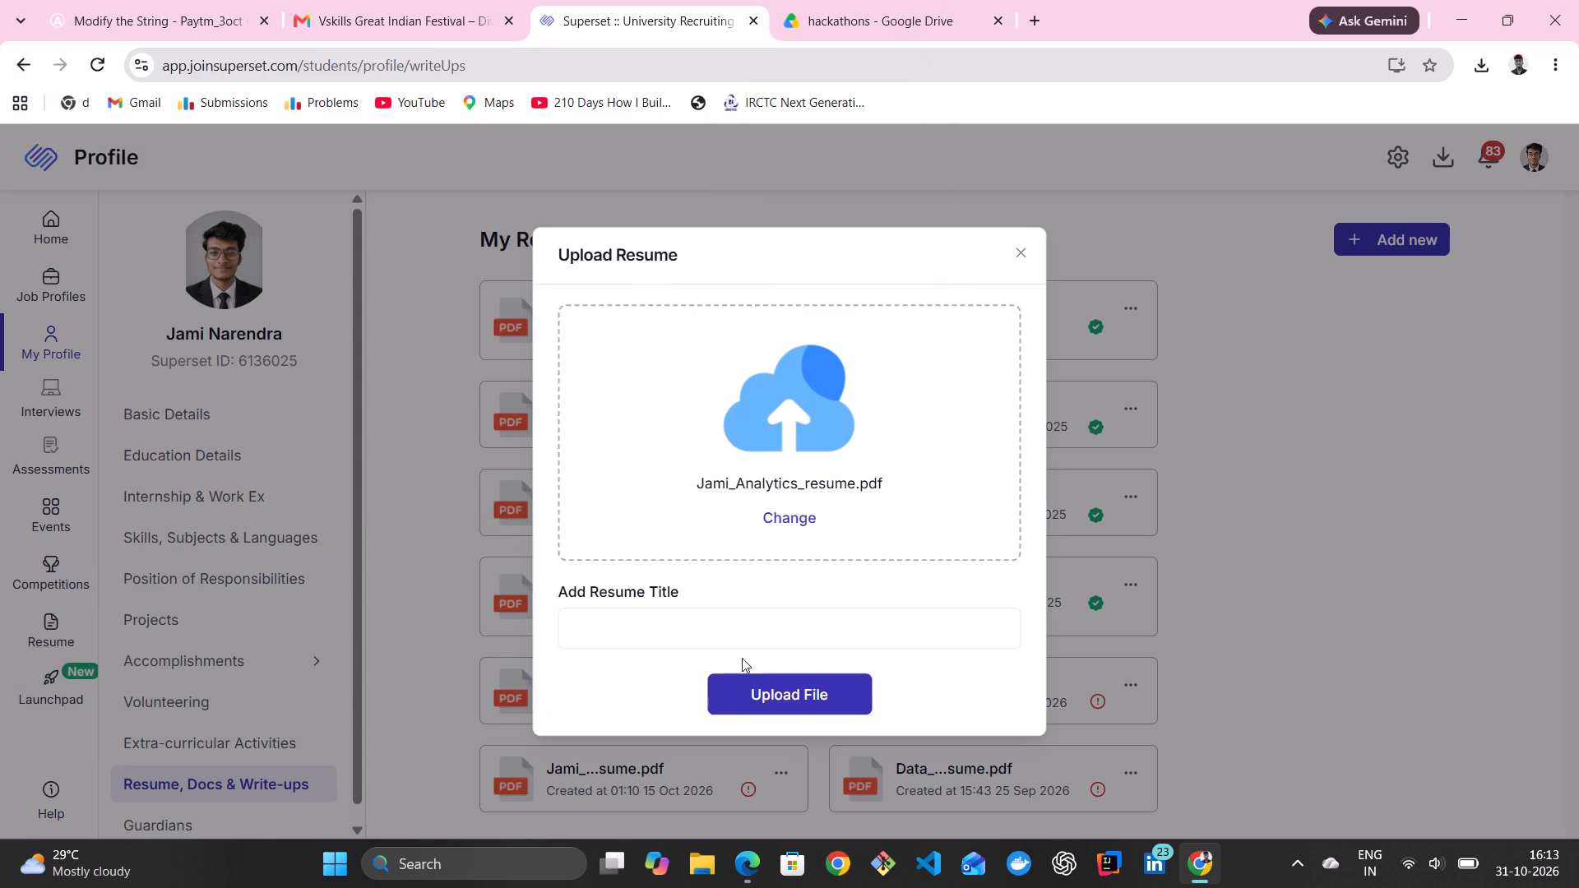
{"action": "left_click", "coordinate": [772, 691]}
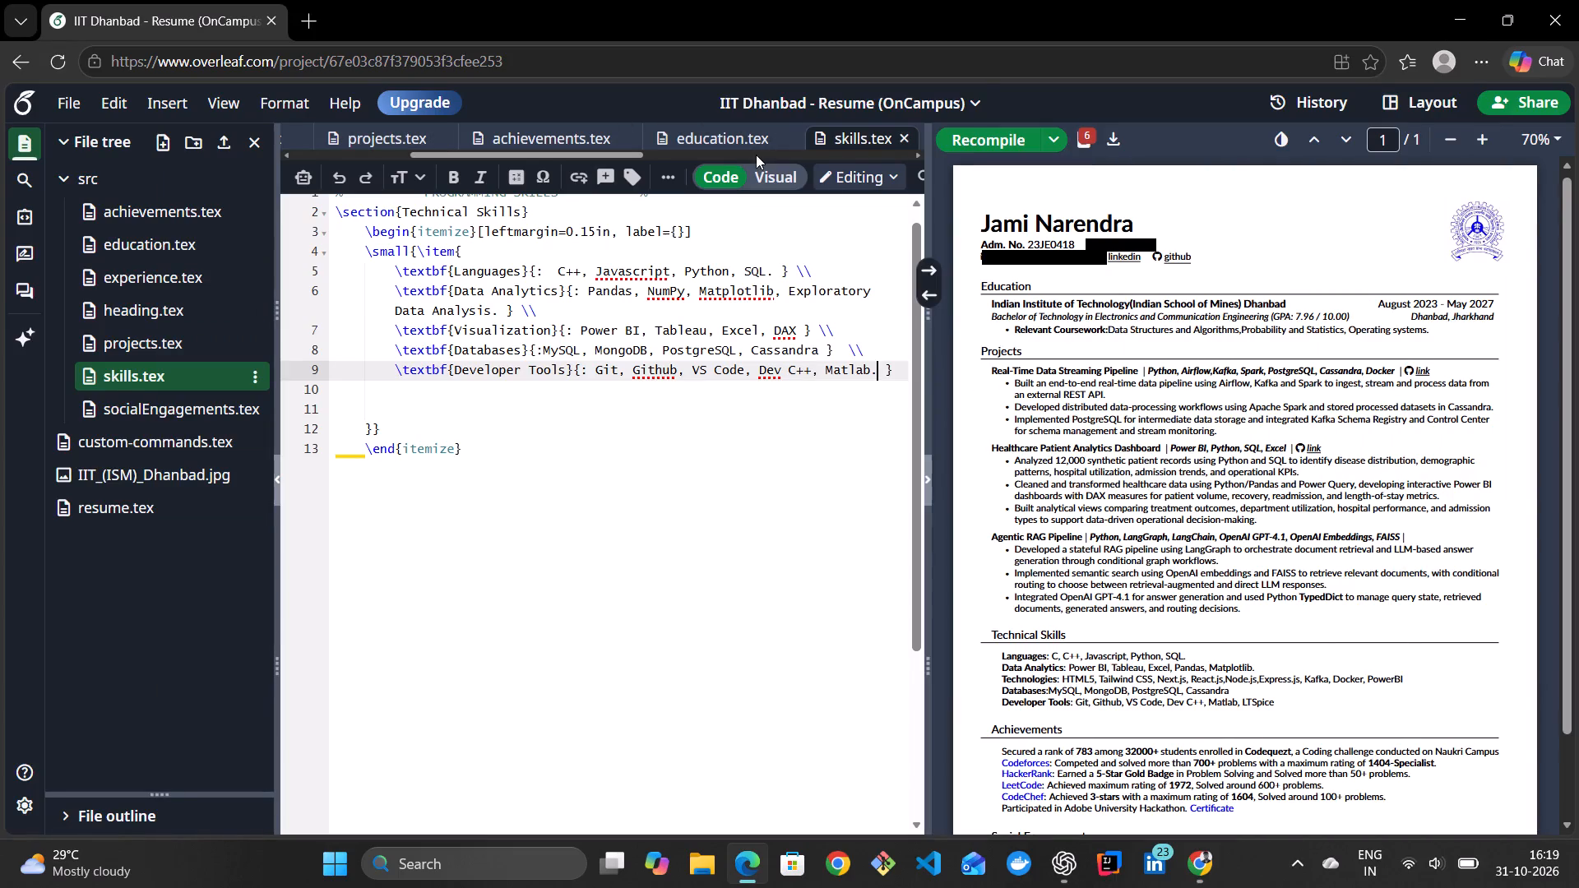
{"action": "left_click", "coordinate": [960, 136]}
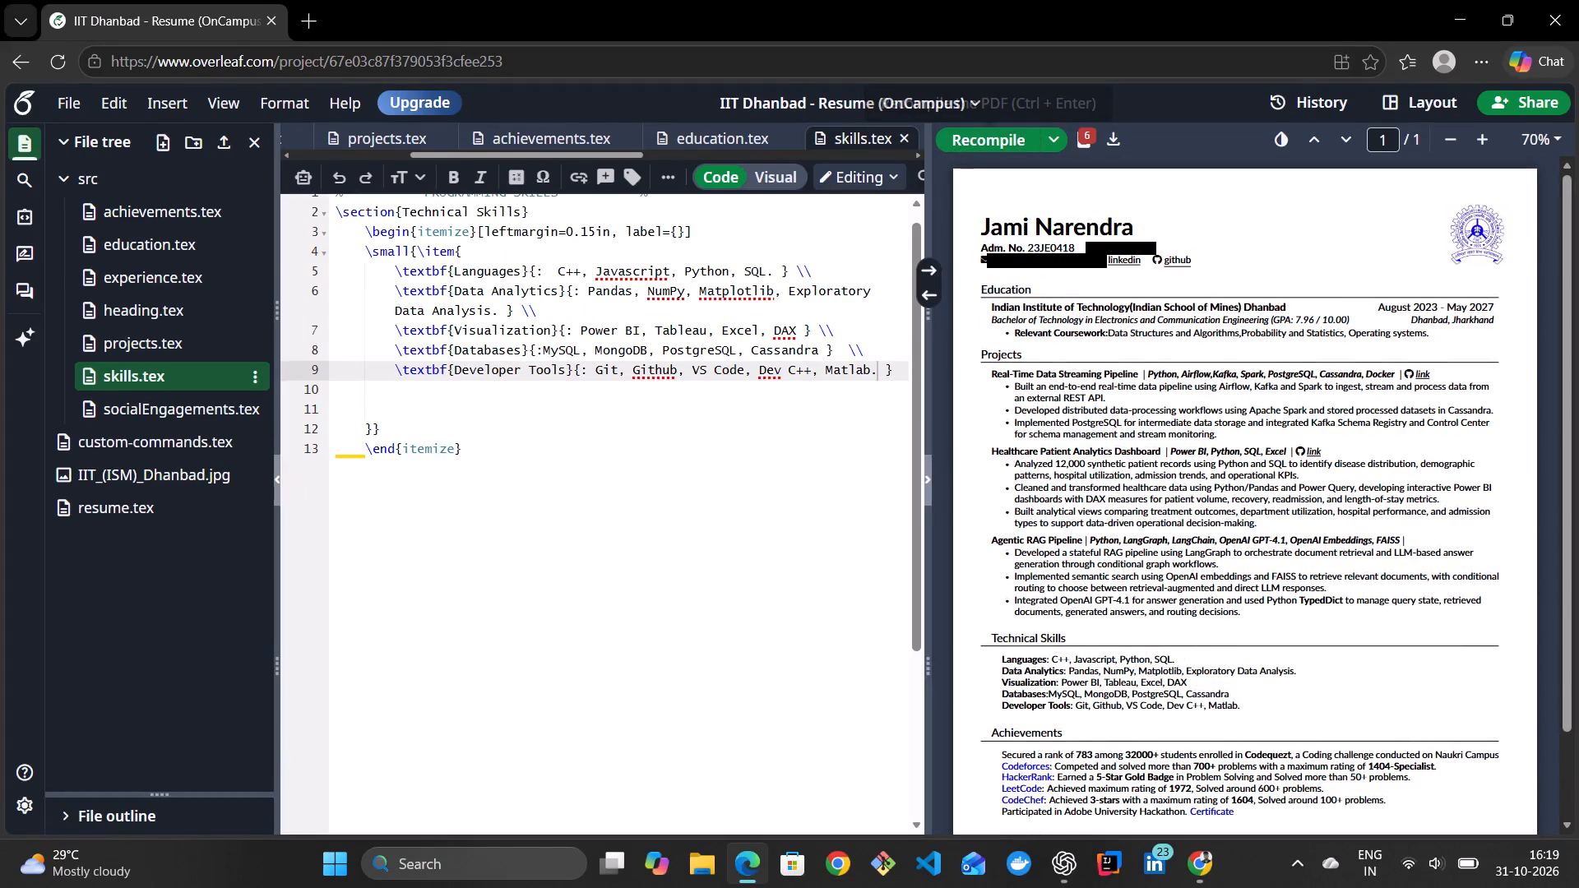
{"action": "scroll", "coordinate": [1191, 659], "scroll_direction": "down", "scroll_amount": 1}
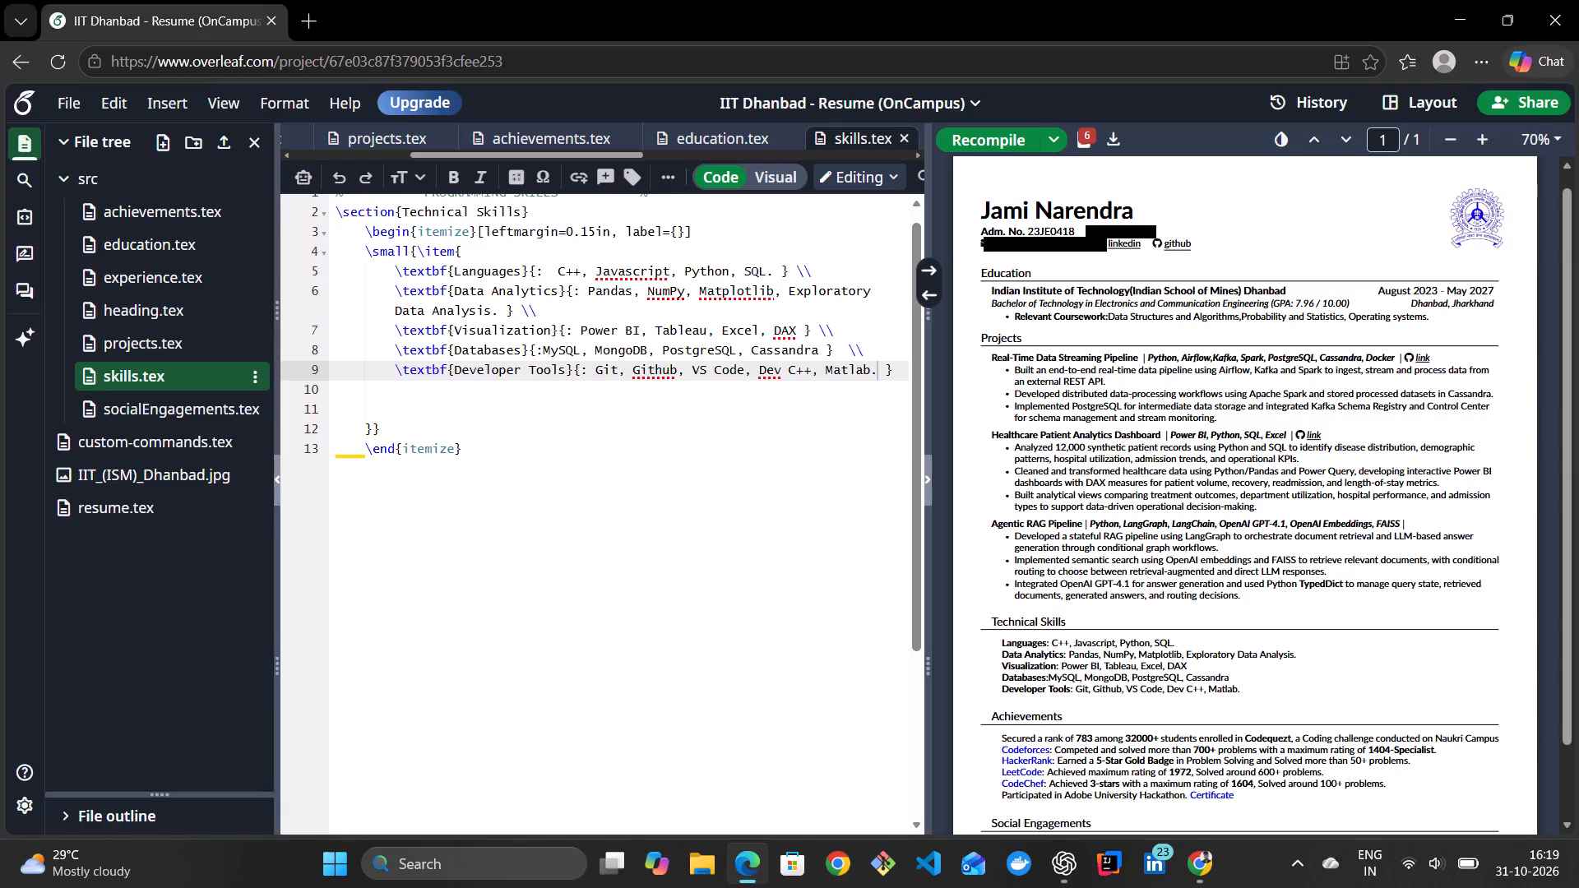
{"action": "scroll", "coordinate": [1163, 664], "scroll_direction": "down", "scroll_amount": 1}
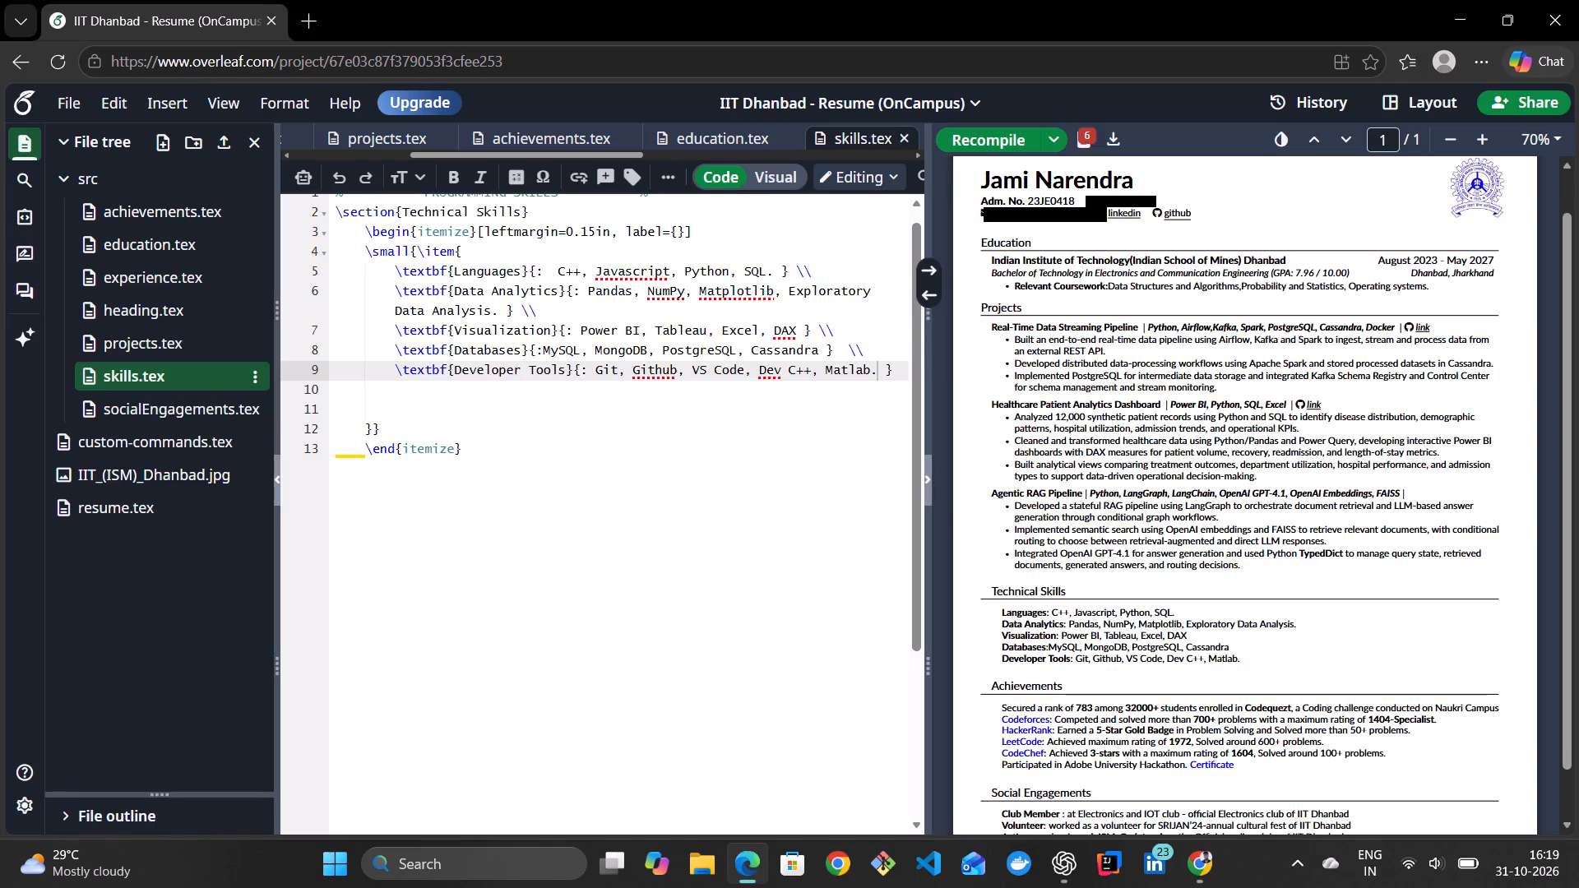
End the Visualization and Databases lines with a spaced period and insert a space before the period in the other three skill lines.
{"action": "left_click", "coordinate": [802, 332]}
{"action": "key", "text": "period"}
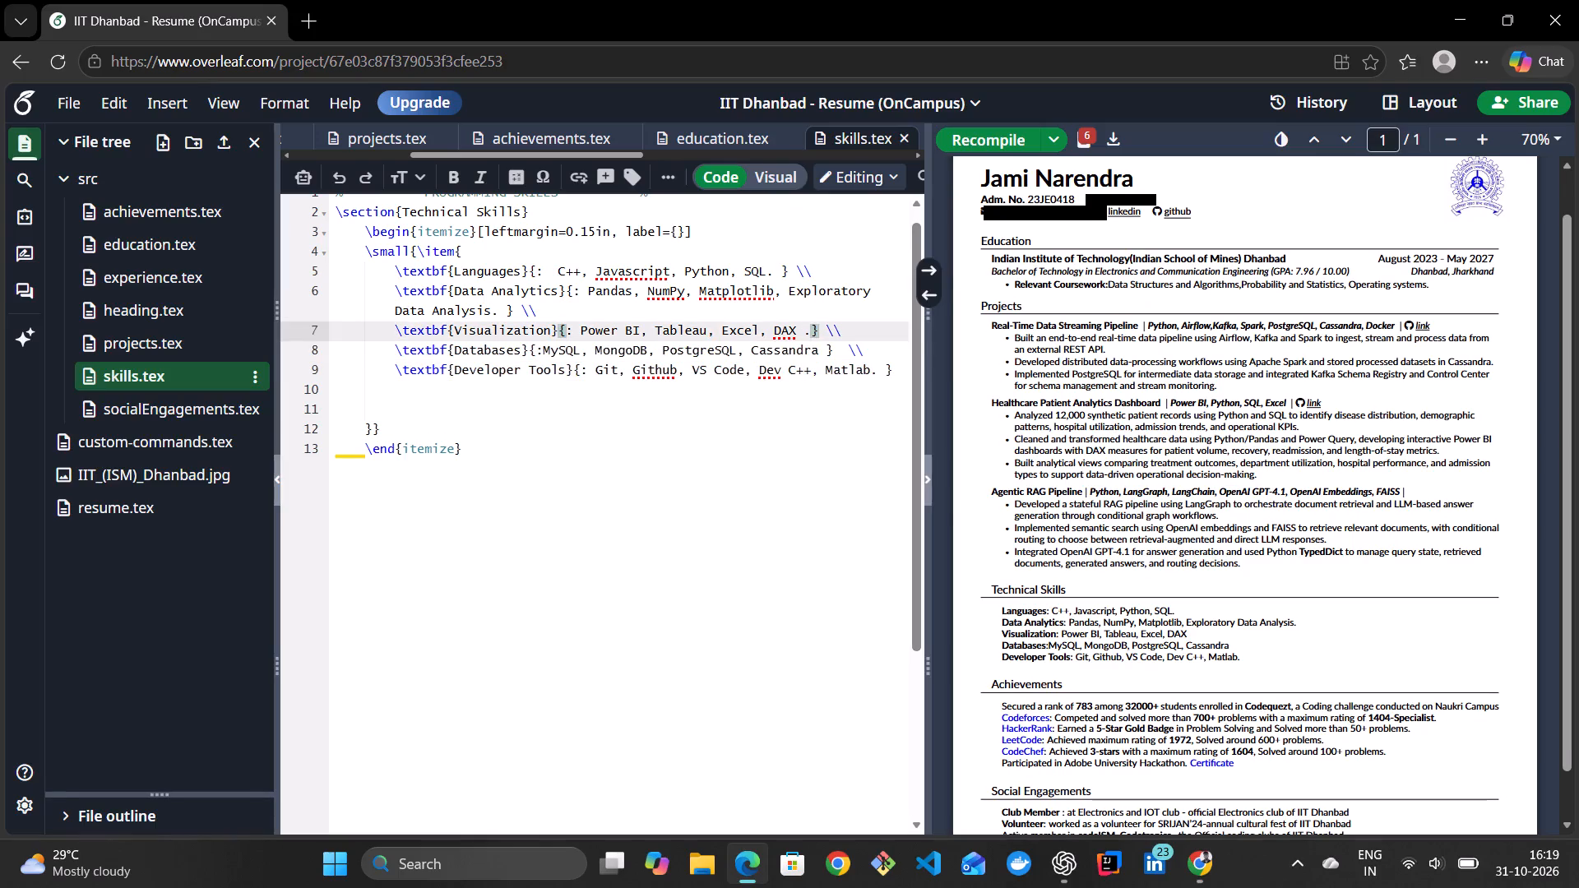
{"action": "left_click", "coordinate": [823, 345]}
{"action": "key", "text": "period"}
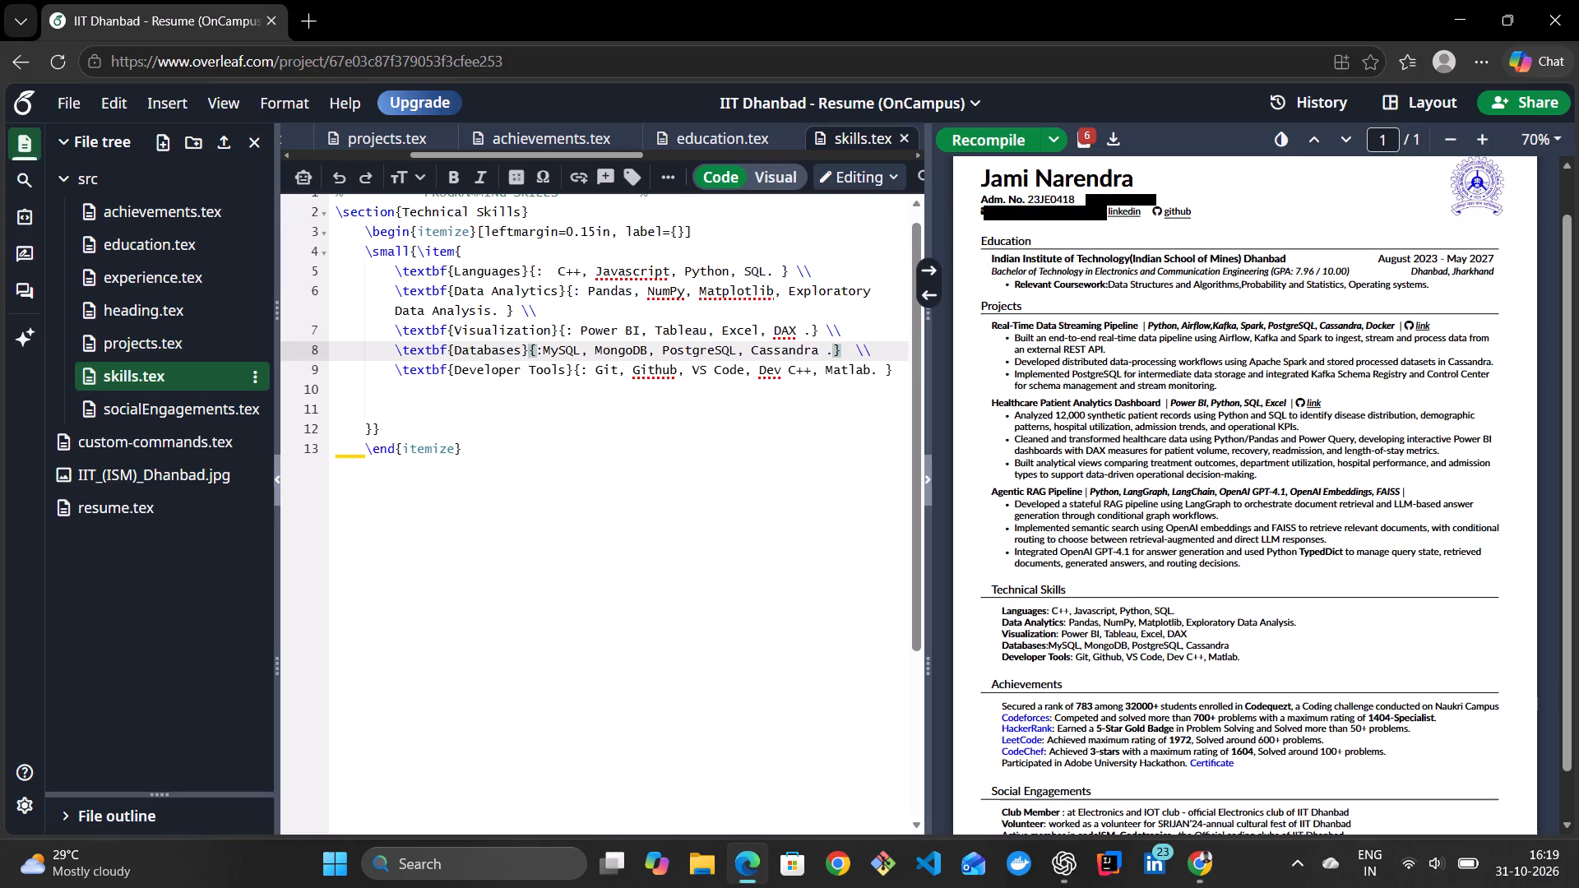
{"action": "left_click", "coordinate": [868, 377]}
{"action": "key", "text": "space"}
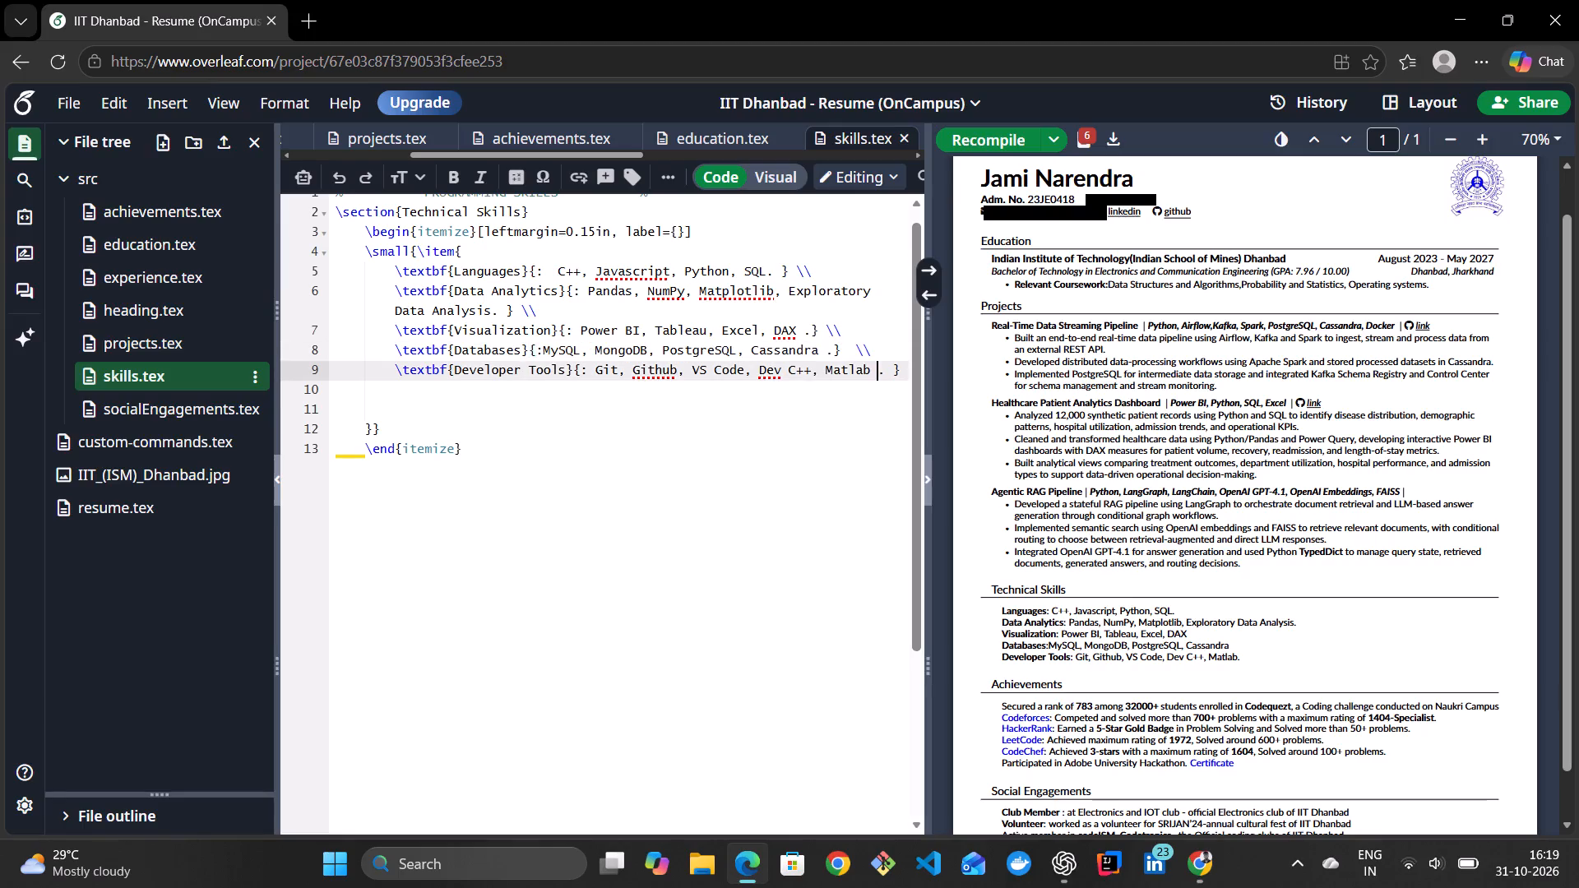
{"action": "left_click", "coordinate": [489, 312]}
{"action": "key", "text": "space"}
{"action": "left_click", "coordinate": [766, 272]}
{"action": "key", "text": "space"}
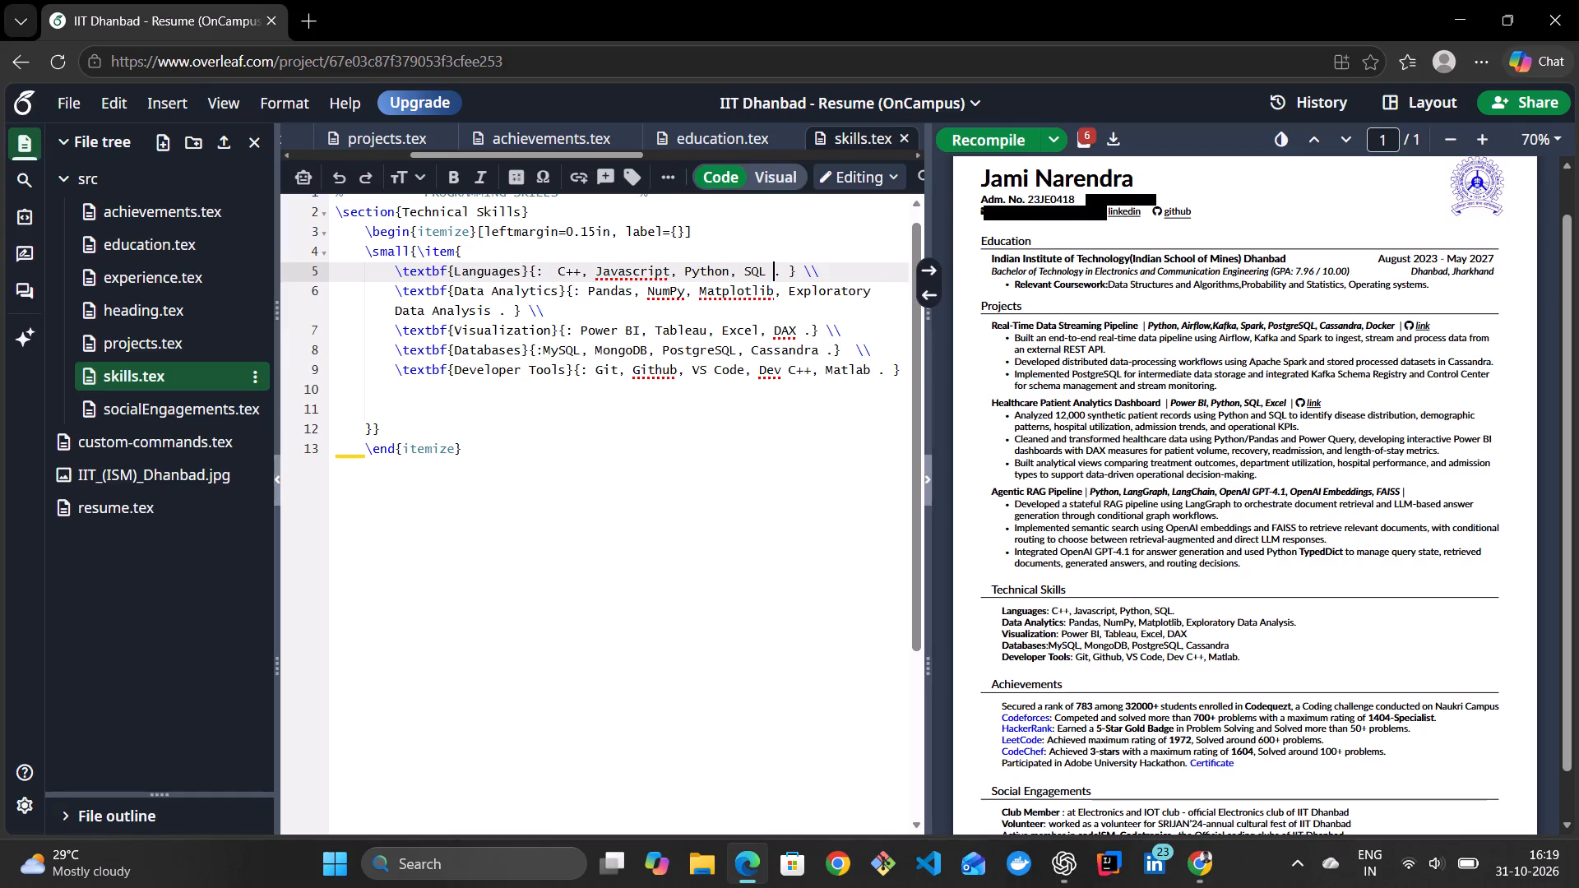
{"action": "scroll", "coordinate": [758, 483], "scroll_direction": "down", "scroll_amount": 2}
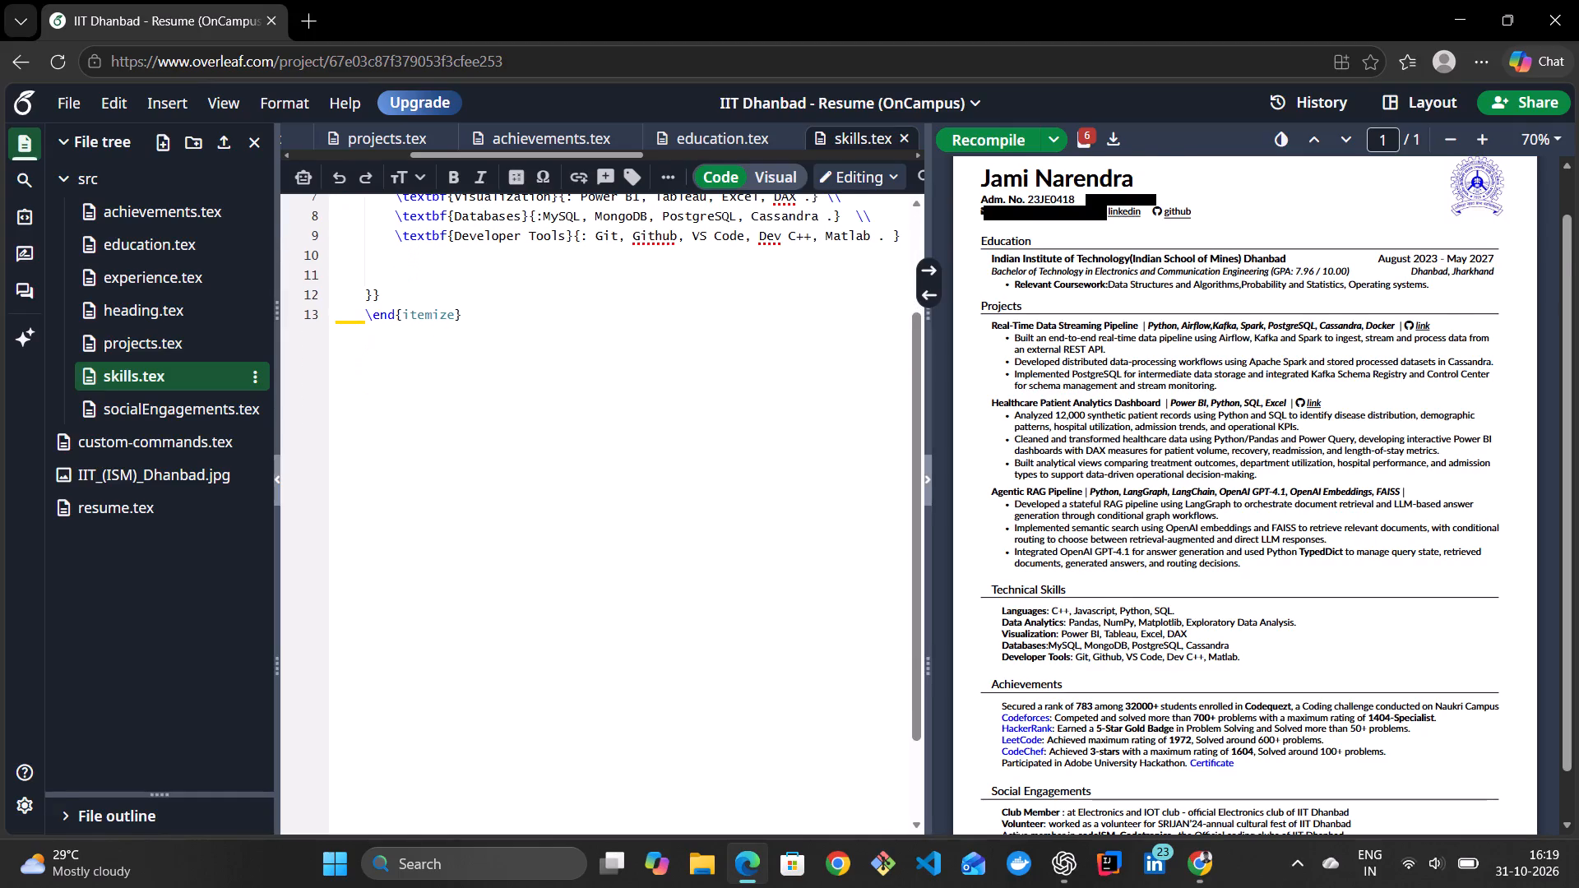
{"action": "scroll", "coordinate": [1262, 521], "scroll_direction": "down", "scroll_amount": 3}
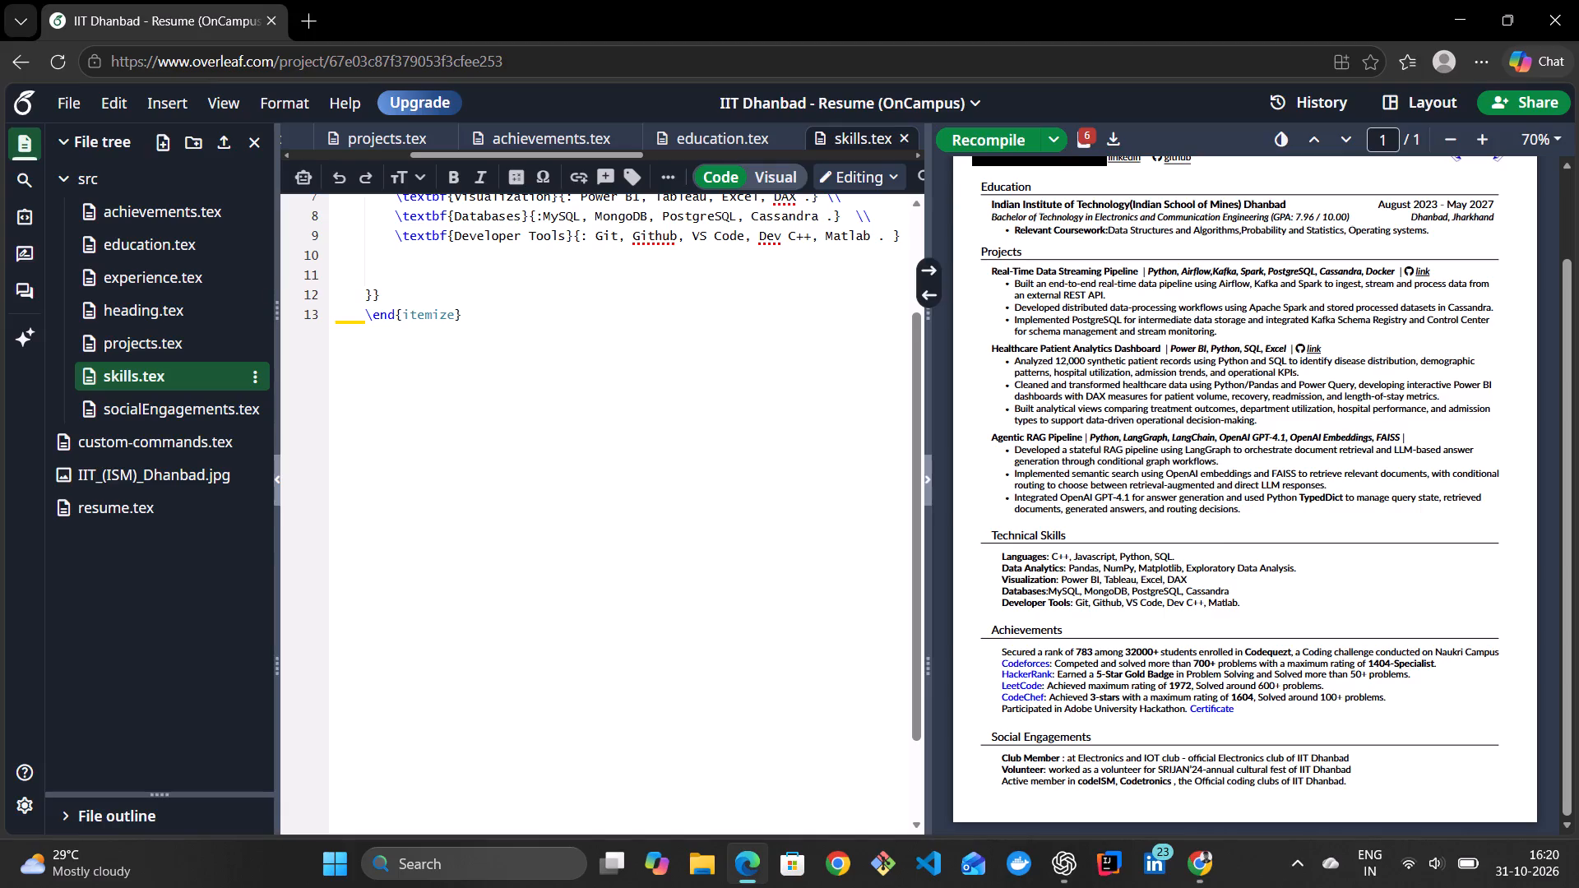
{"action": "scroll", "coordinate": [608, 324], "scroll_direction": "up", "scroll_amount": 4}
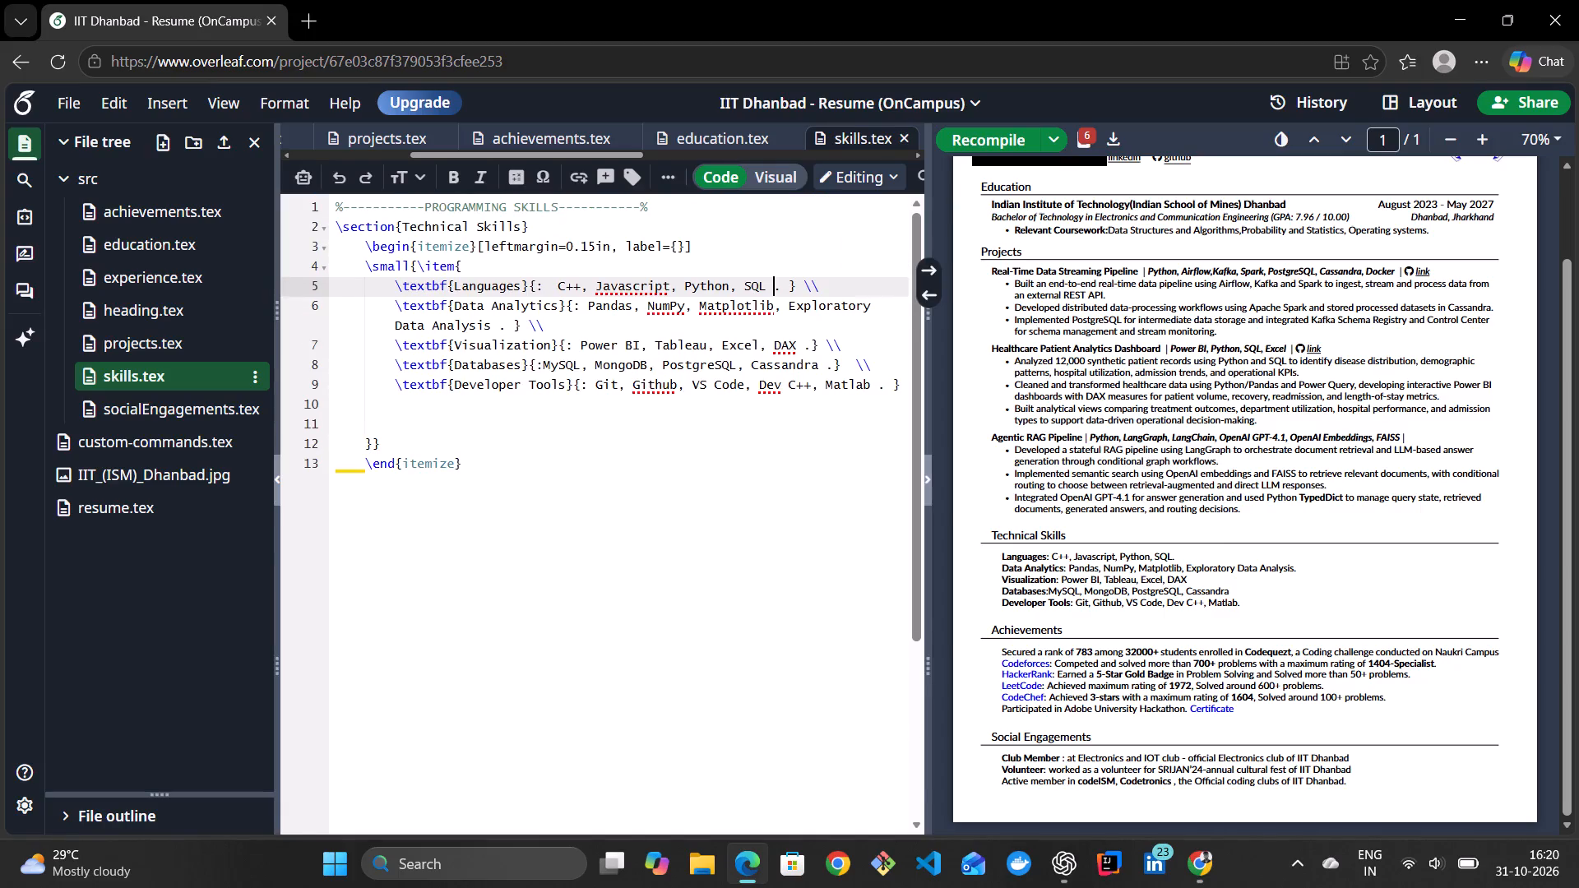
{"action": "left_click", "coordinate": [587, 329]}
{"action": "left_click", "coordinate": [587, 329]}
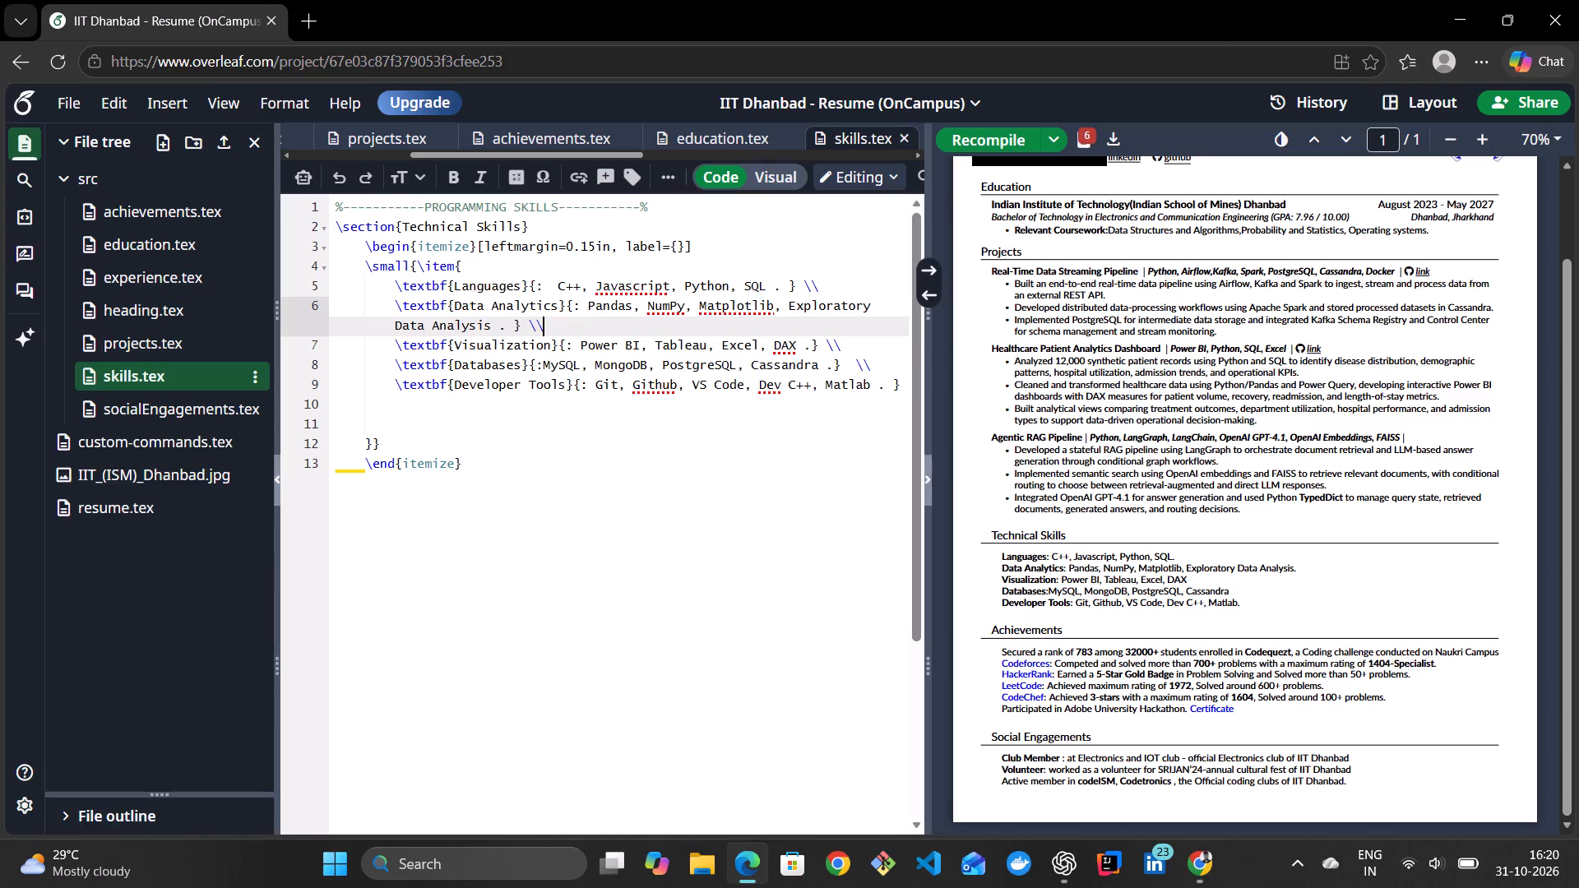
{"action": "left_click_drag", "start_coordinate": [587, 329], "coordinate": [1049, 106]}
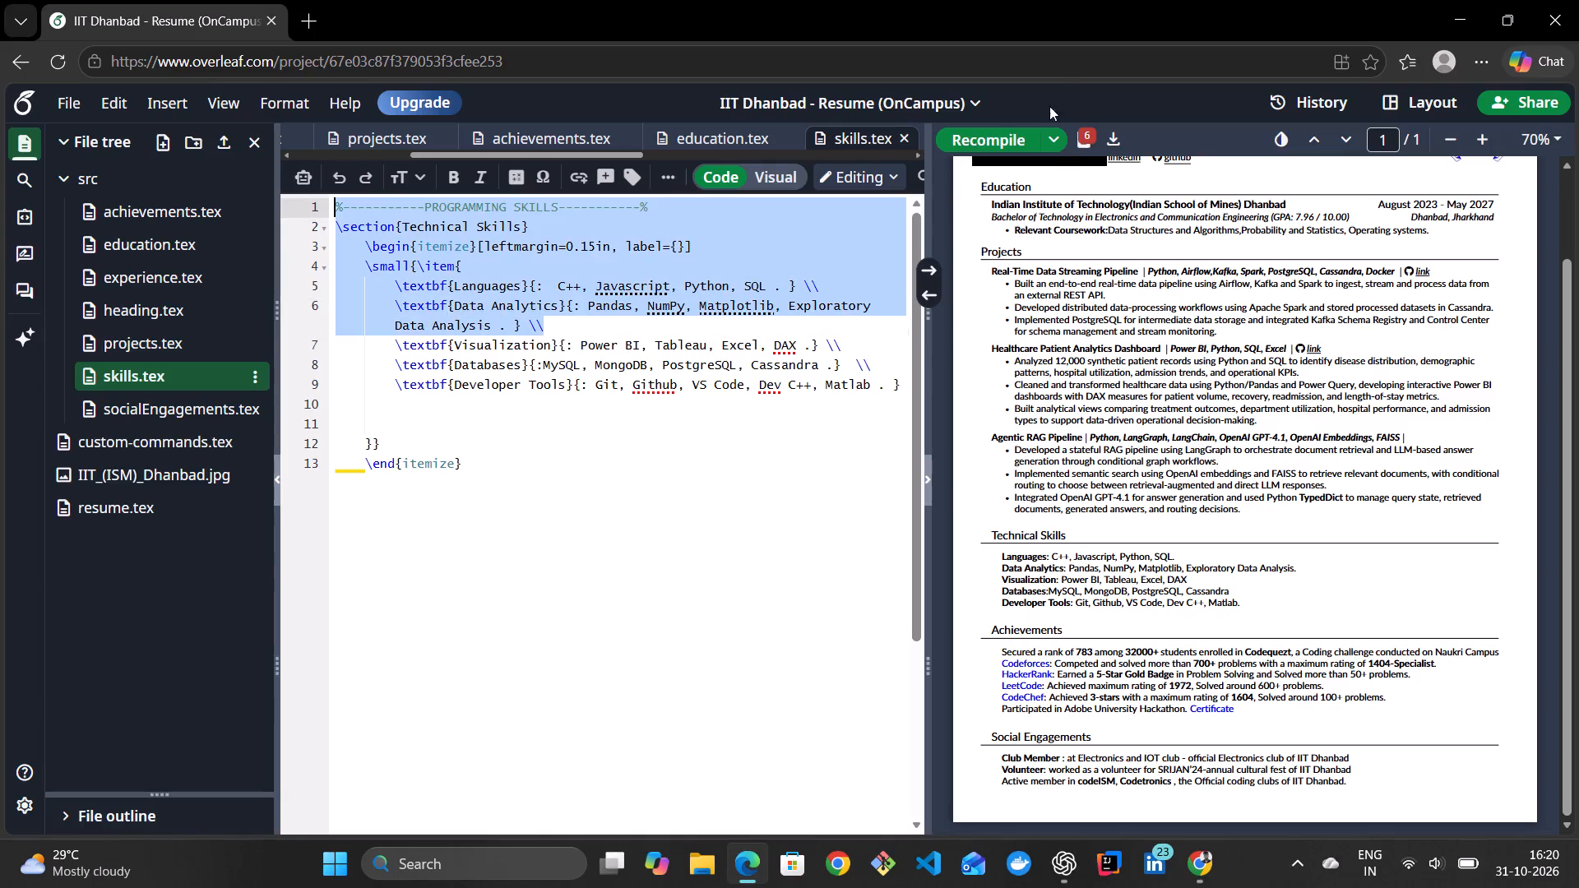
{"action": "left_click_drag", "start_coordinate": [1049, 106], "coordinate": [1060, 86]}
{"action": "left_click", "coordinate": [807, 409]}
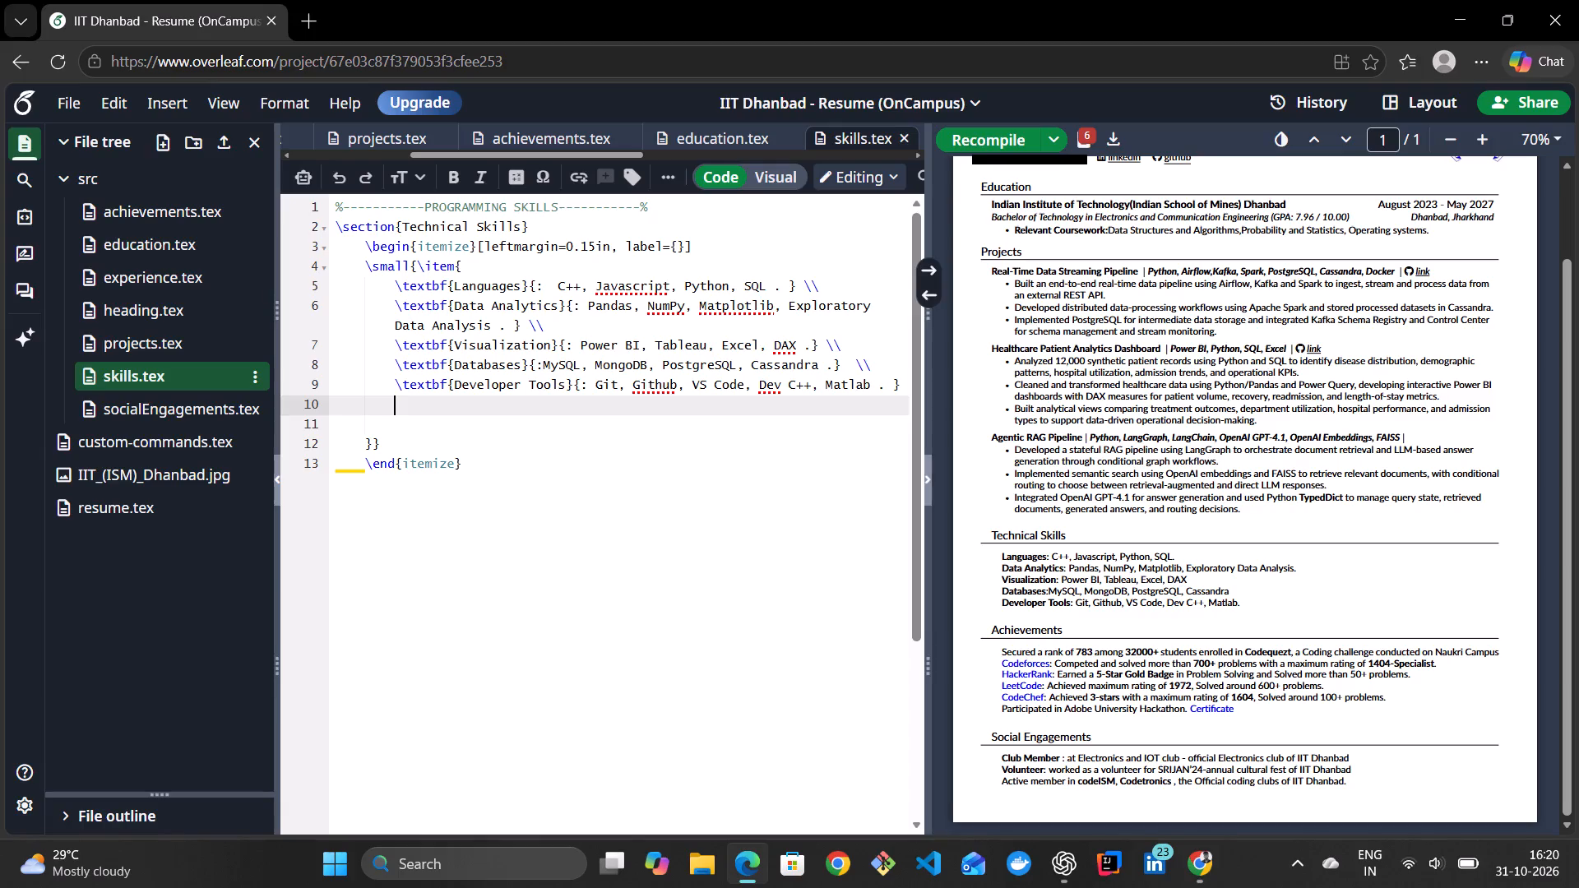
Download the compiled resume as a PDF.
{"action": "left_click", "coordinate": [1111, 140]}
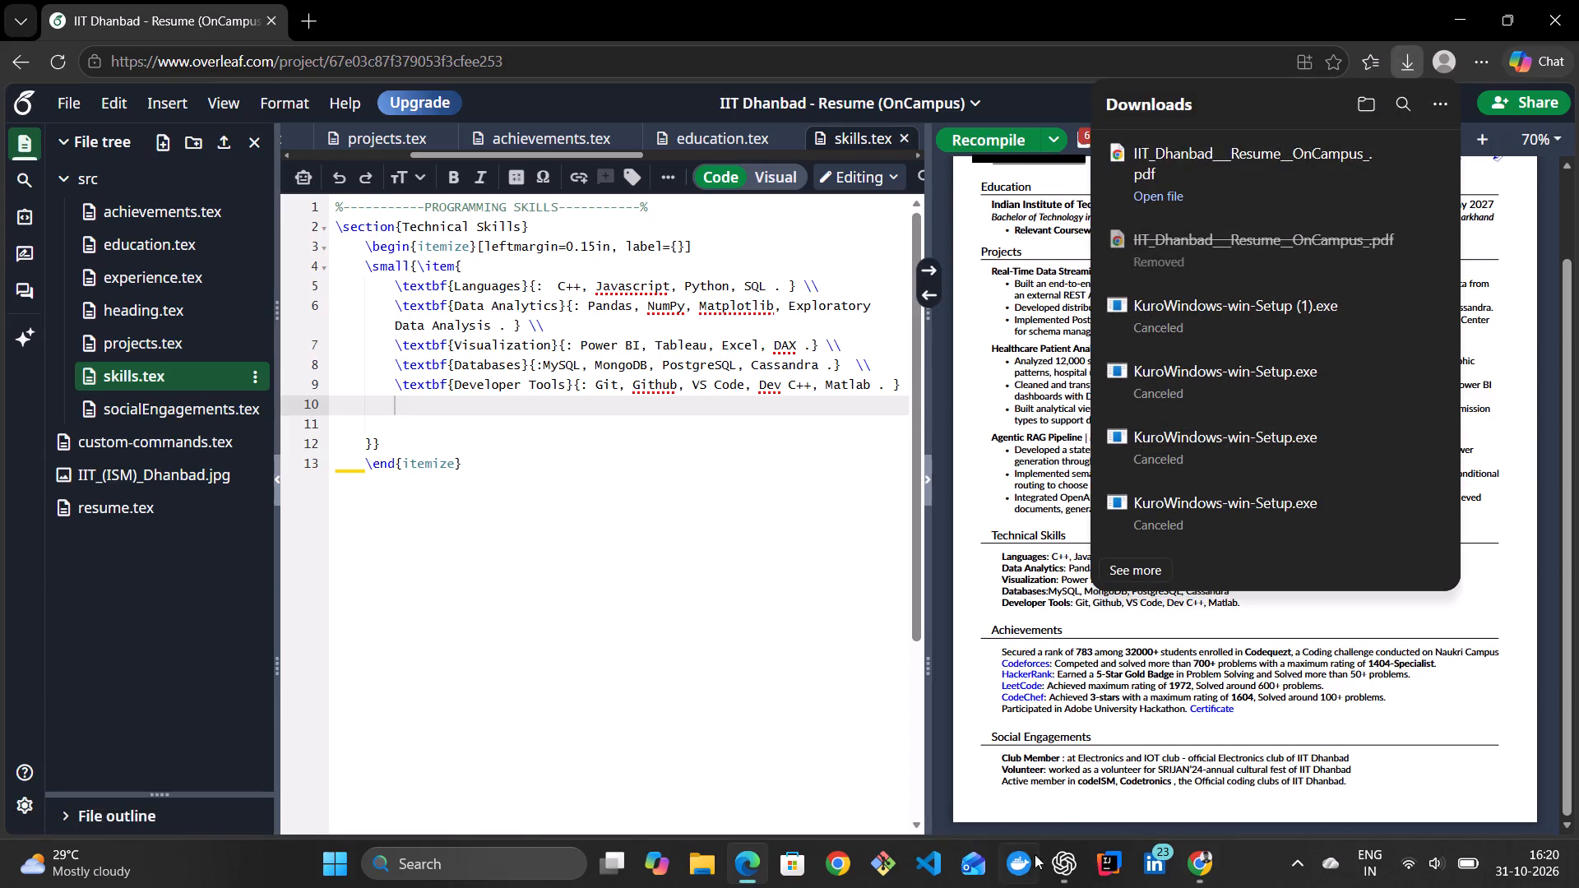
In File Explorer's Downloads folder, delete the earlier analytics resume PDF modified at 16:11.
{"action": "left_click", "coordinate": [702, 860]}
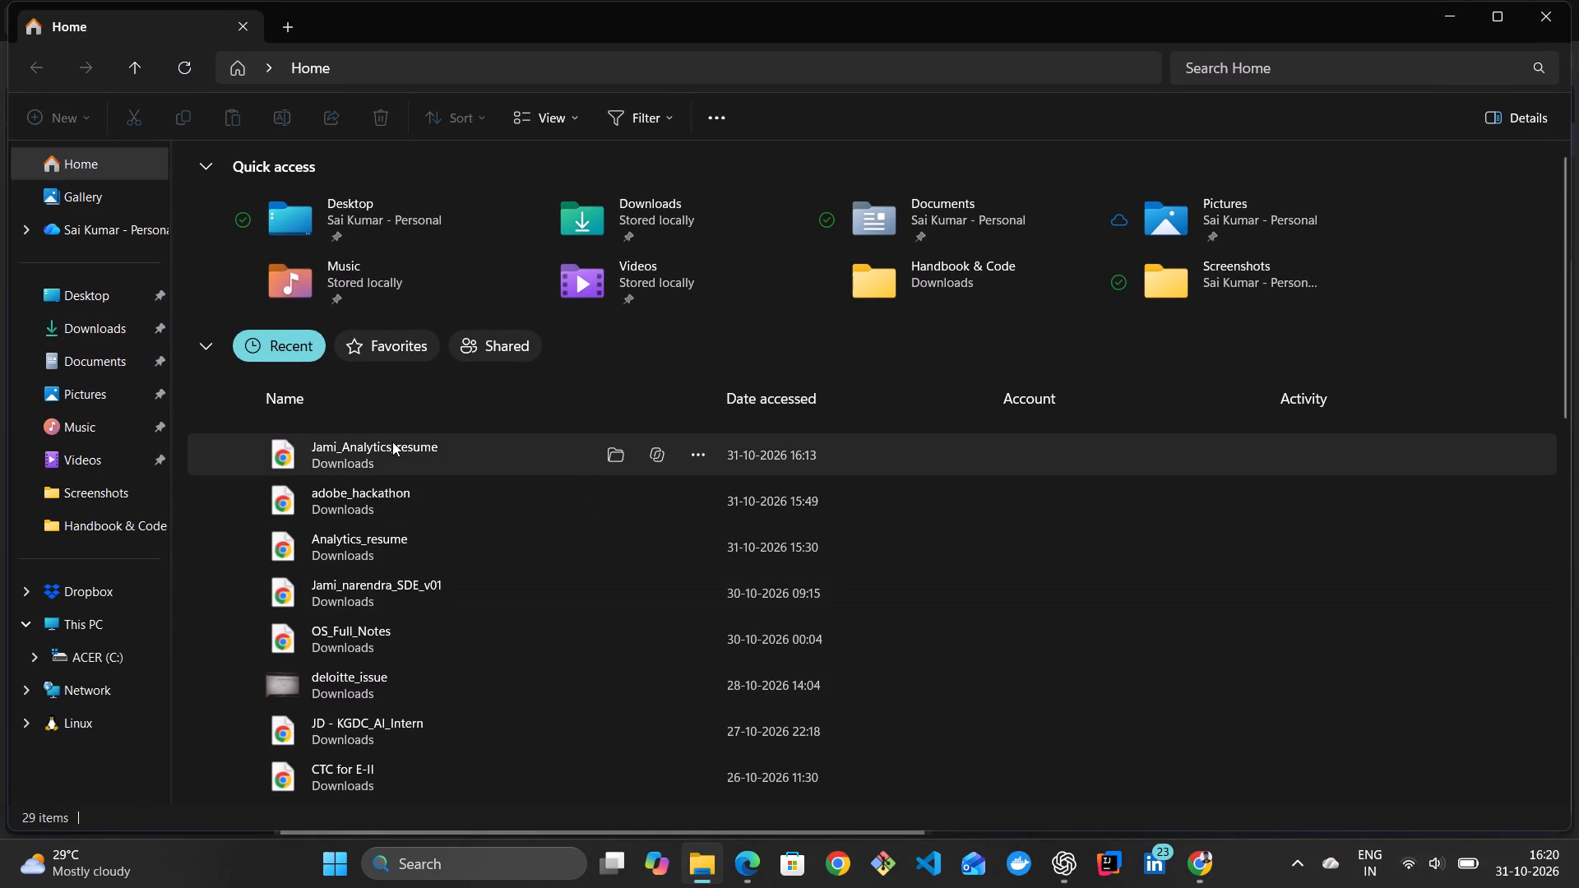
{"action": "left_click", "coordinate": [102, 321]}
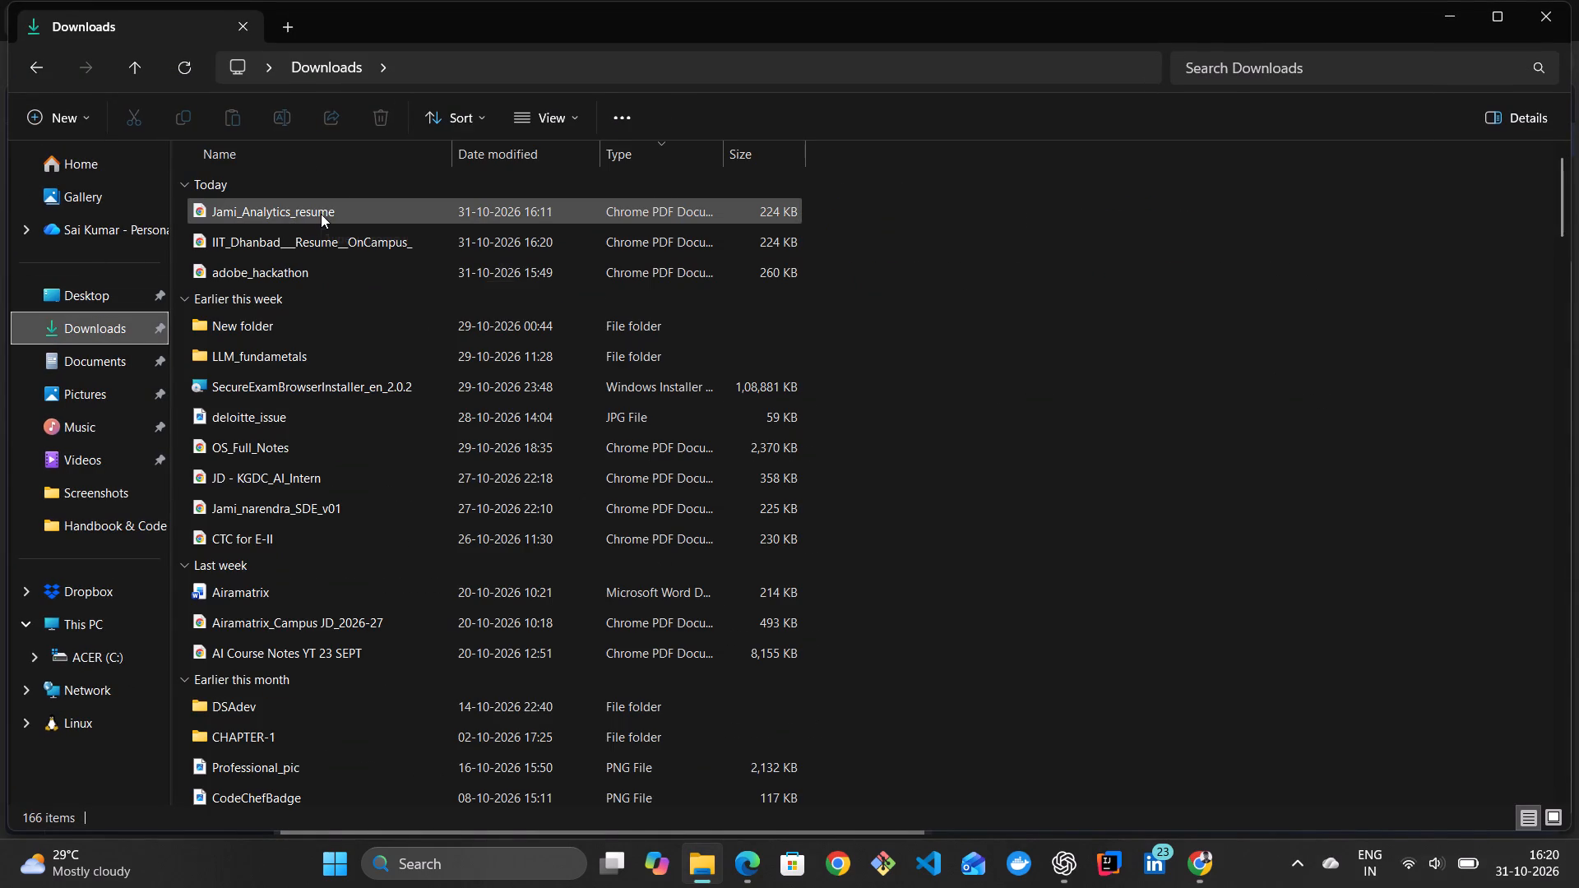
{"action": "right_click", "coordinate": [321, 214]}
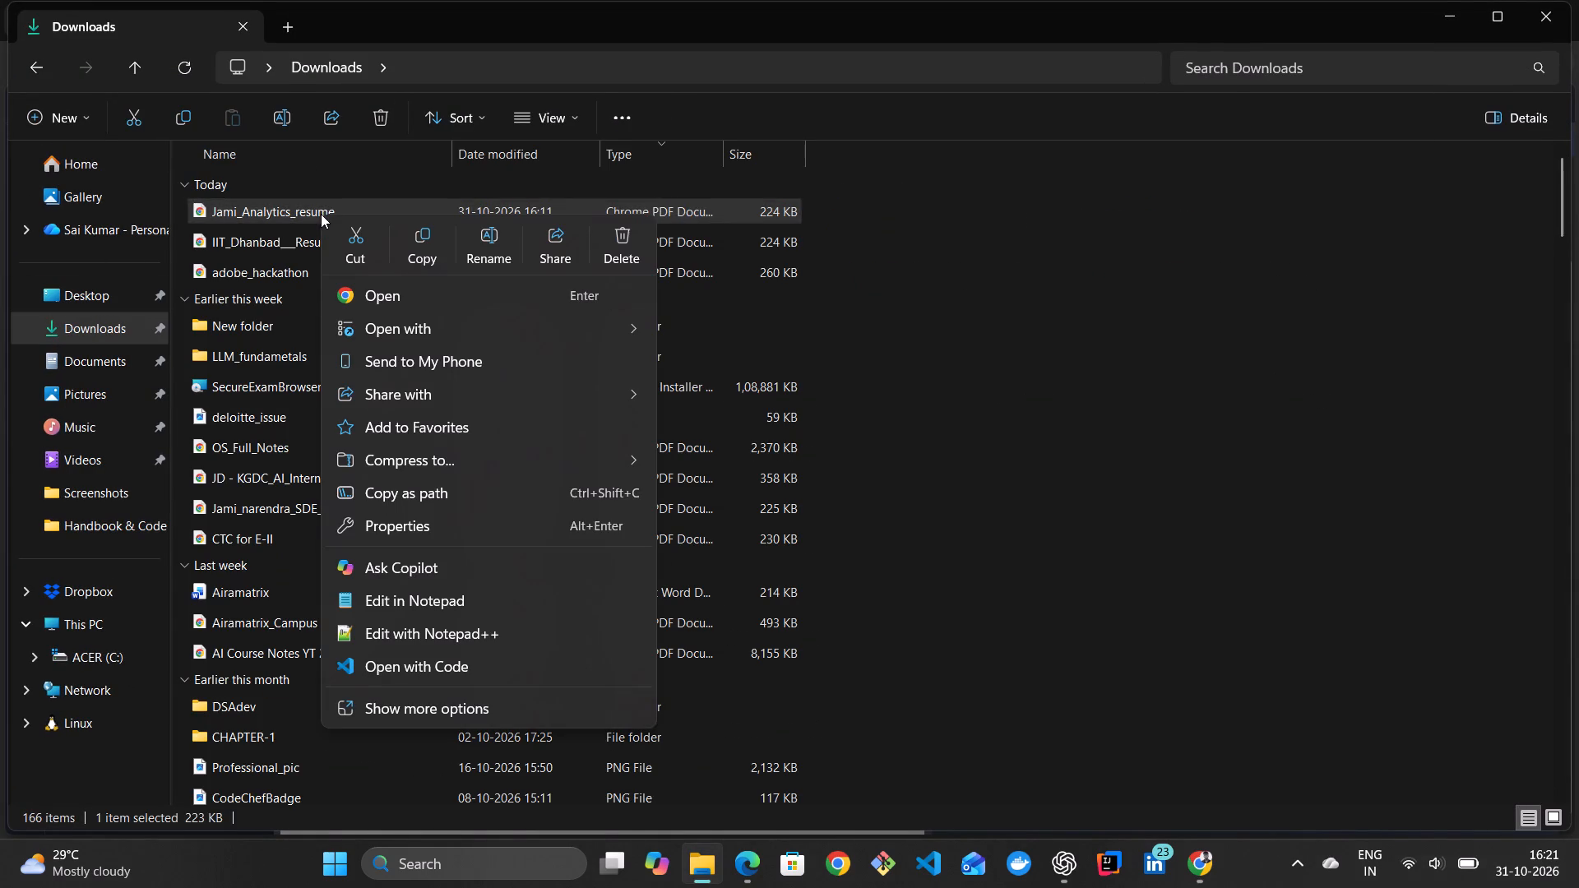
{"action": "left_click", "coordinate": [618, 251]}
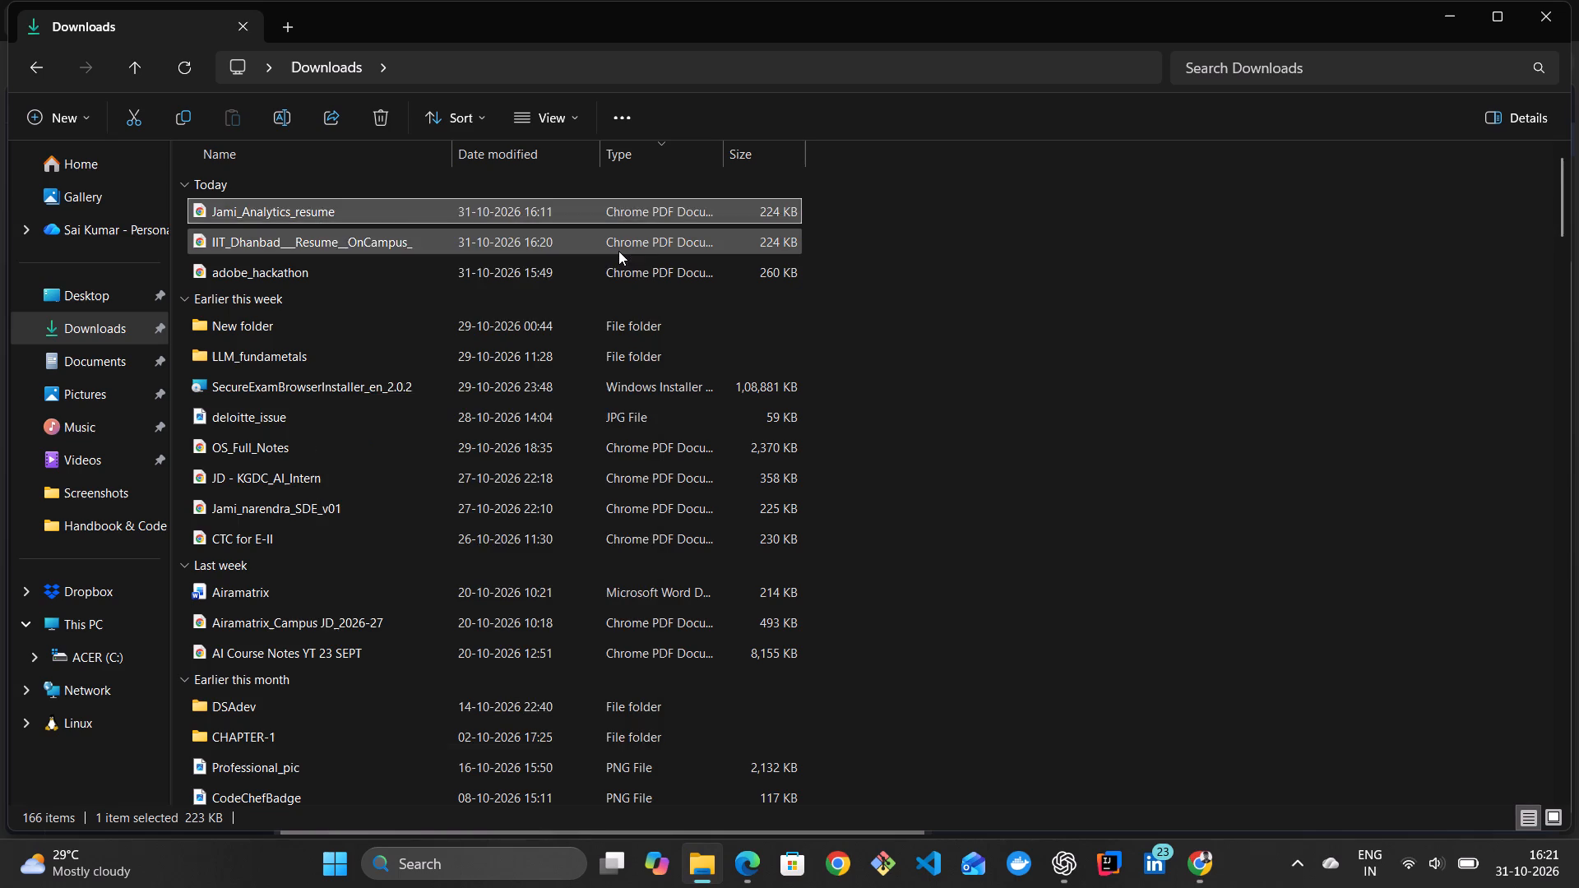
Rename the newly downloaded IIT_Dhanbad resume PDF as Analytics_resume_v01.
{"action": "left_click", "coordinate": [388, 210]}
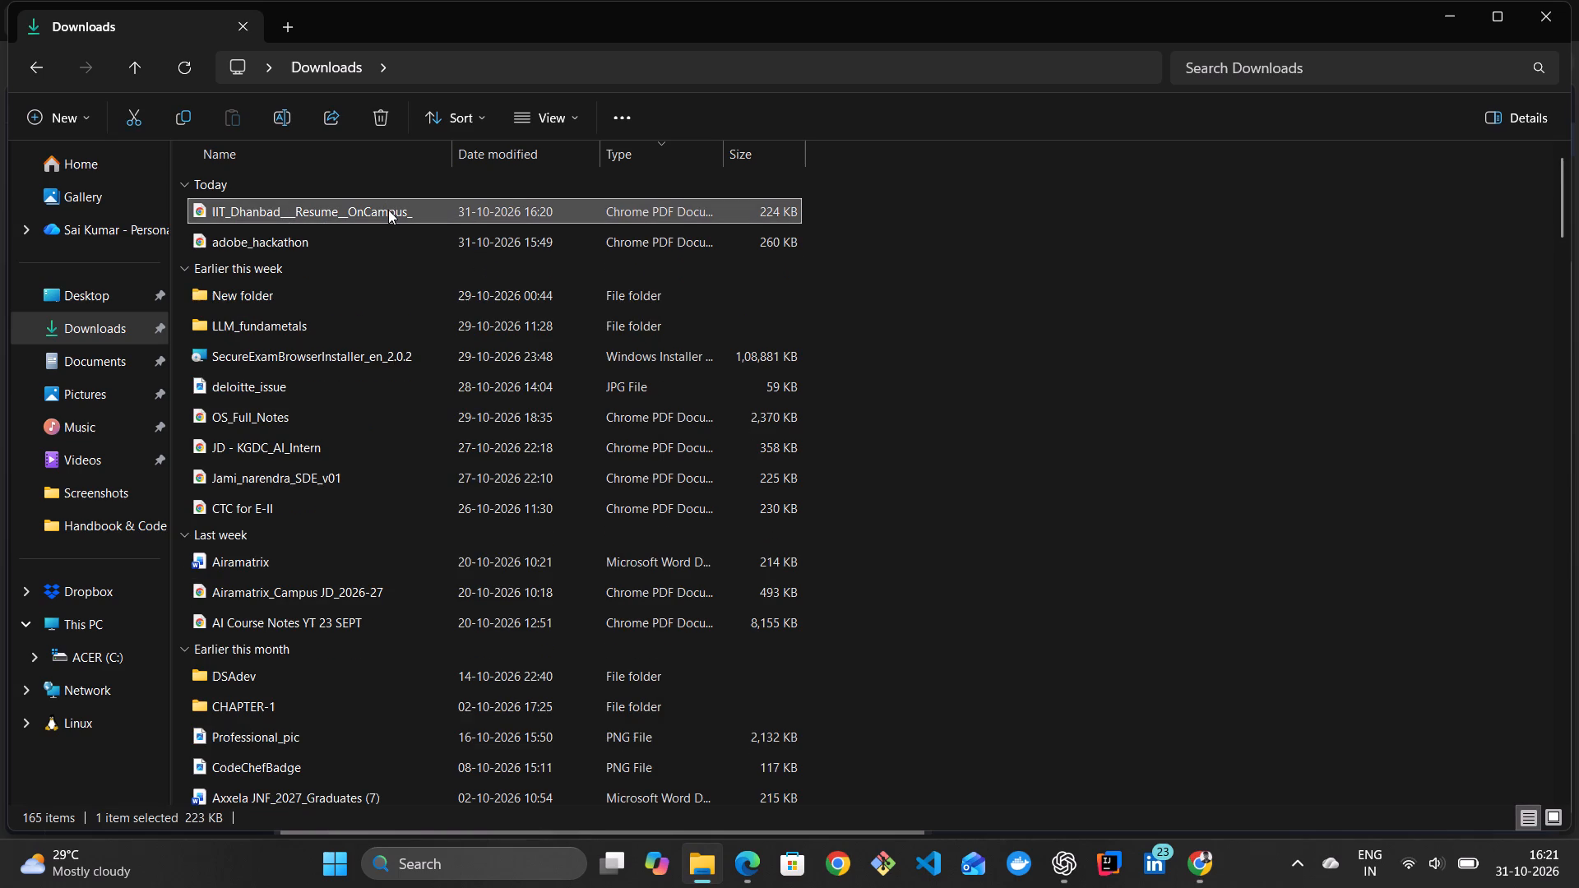
{"action": "left_click", "coordinate": [386, 220]}
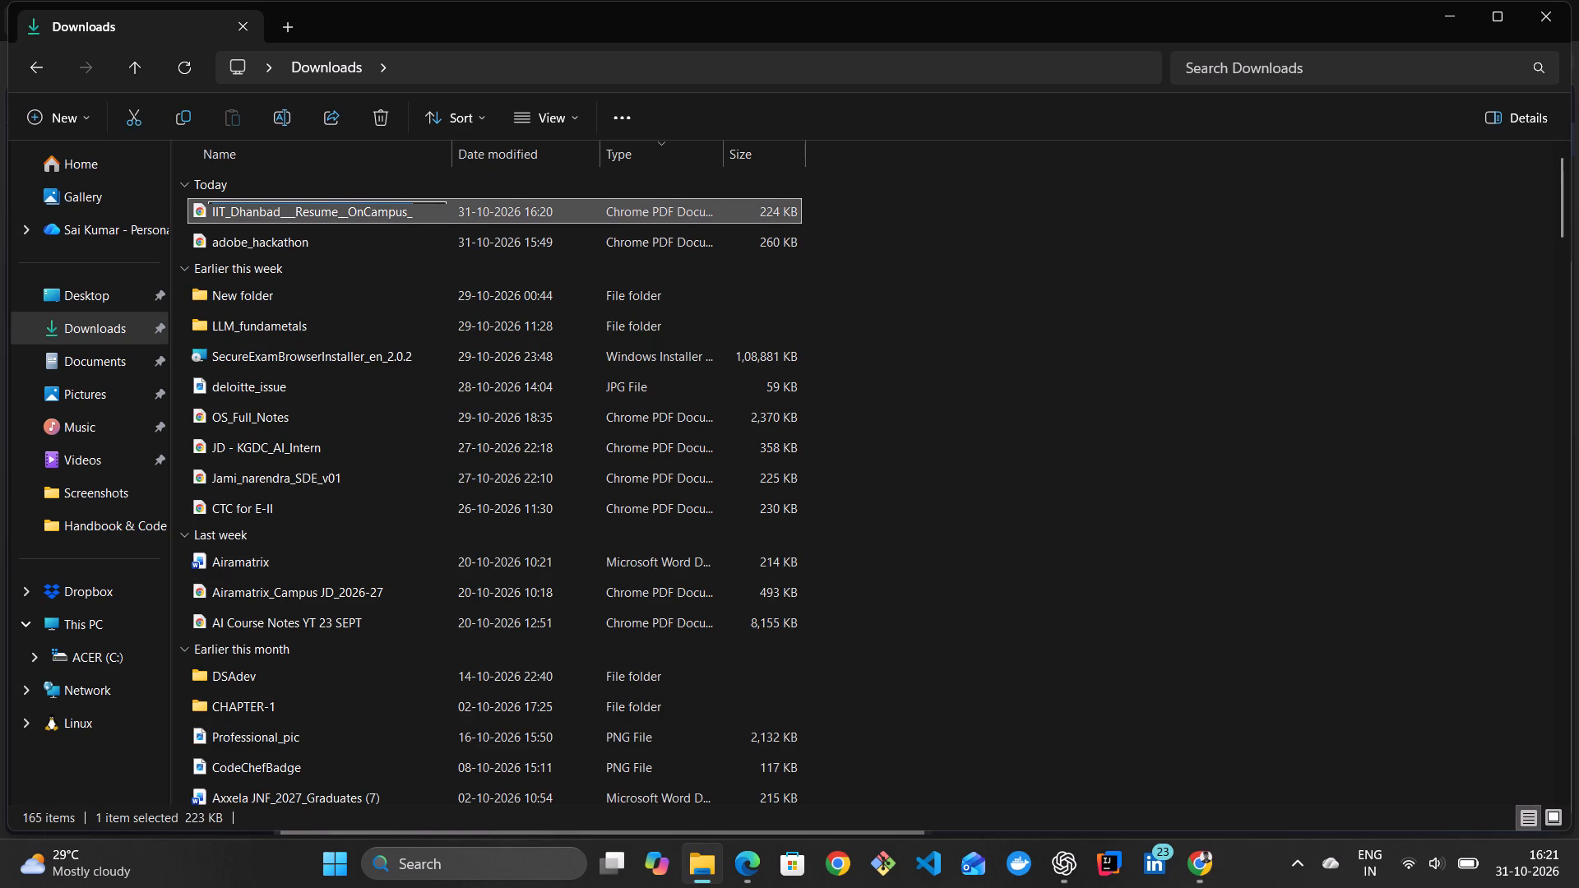
{"action": "key", "text": "BackSpace"}
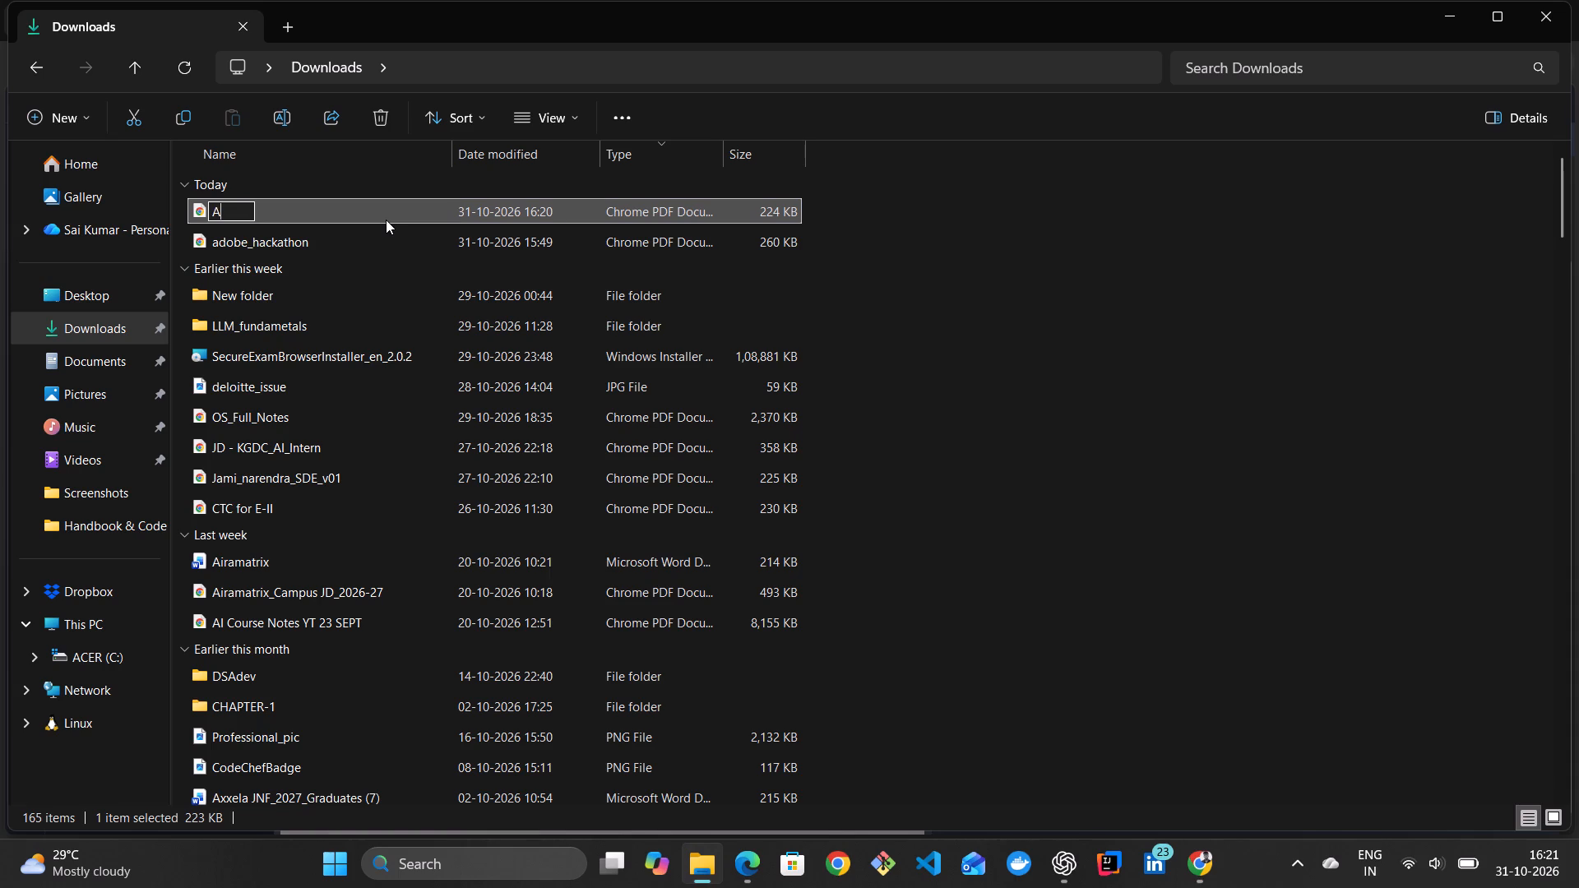
{"action": "type", "text": "nalytics"}
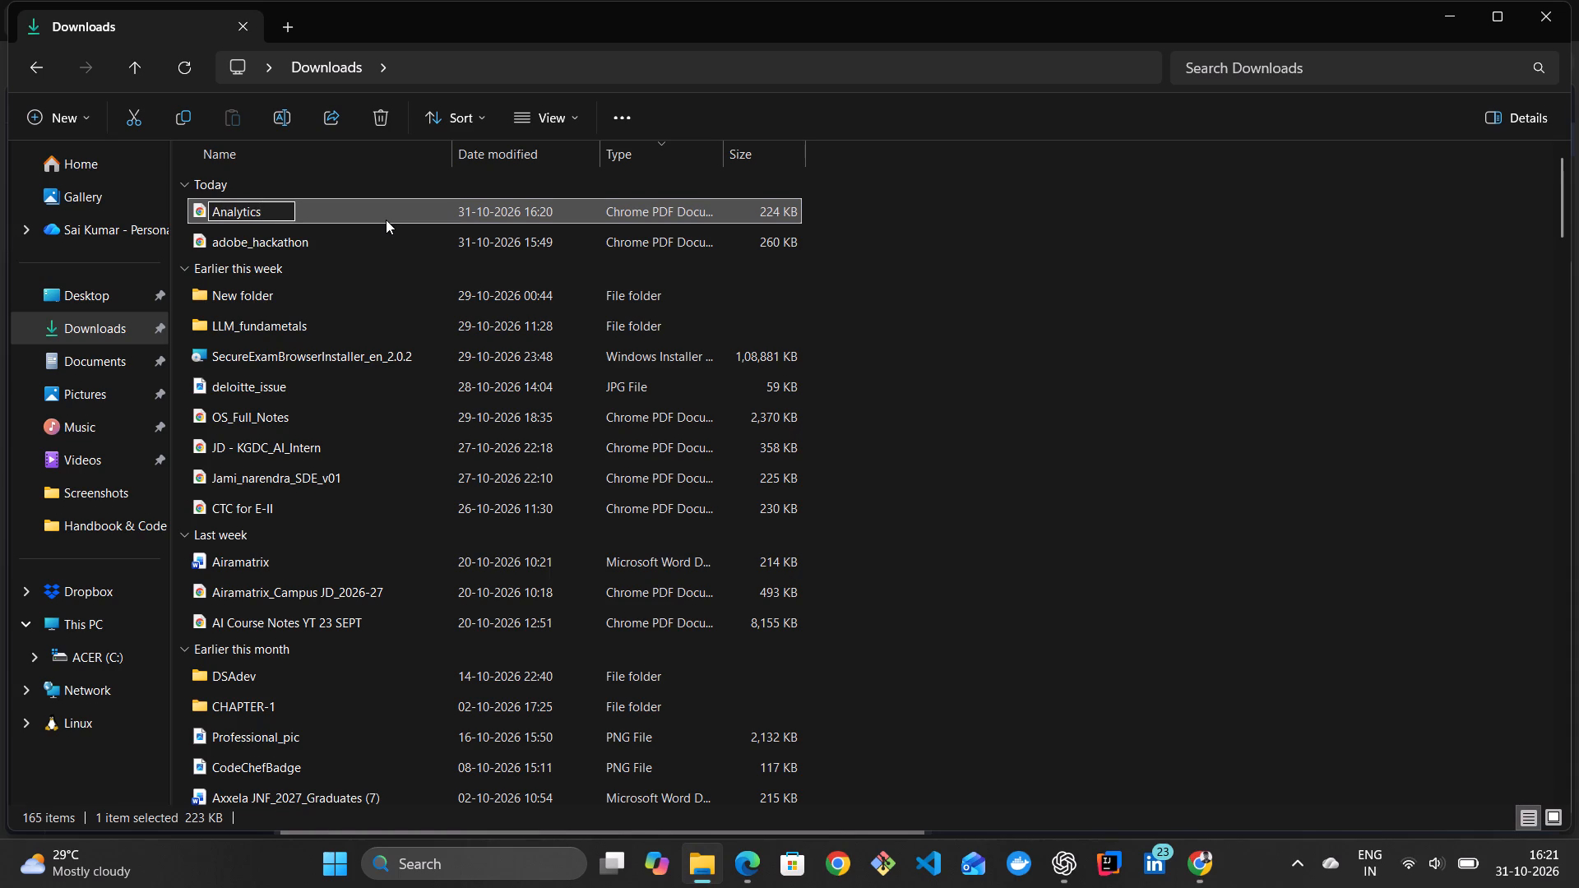
{"action": "type", "text": "_resume"}
{"action": "key", "text": "shift+underscore"}
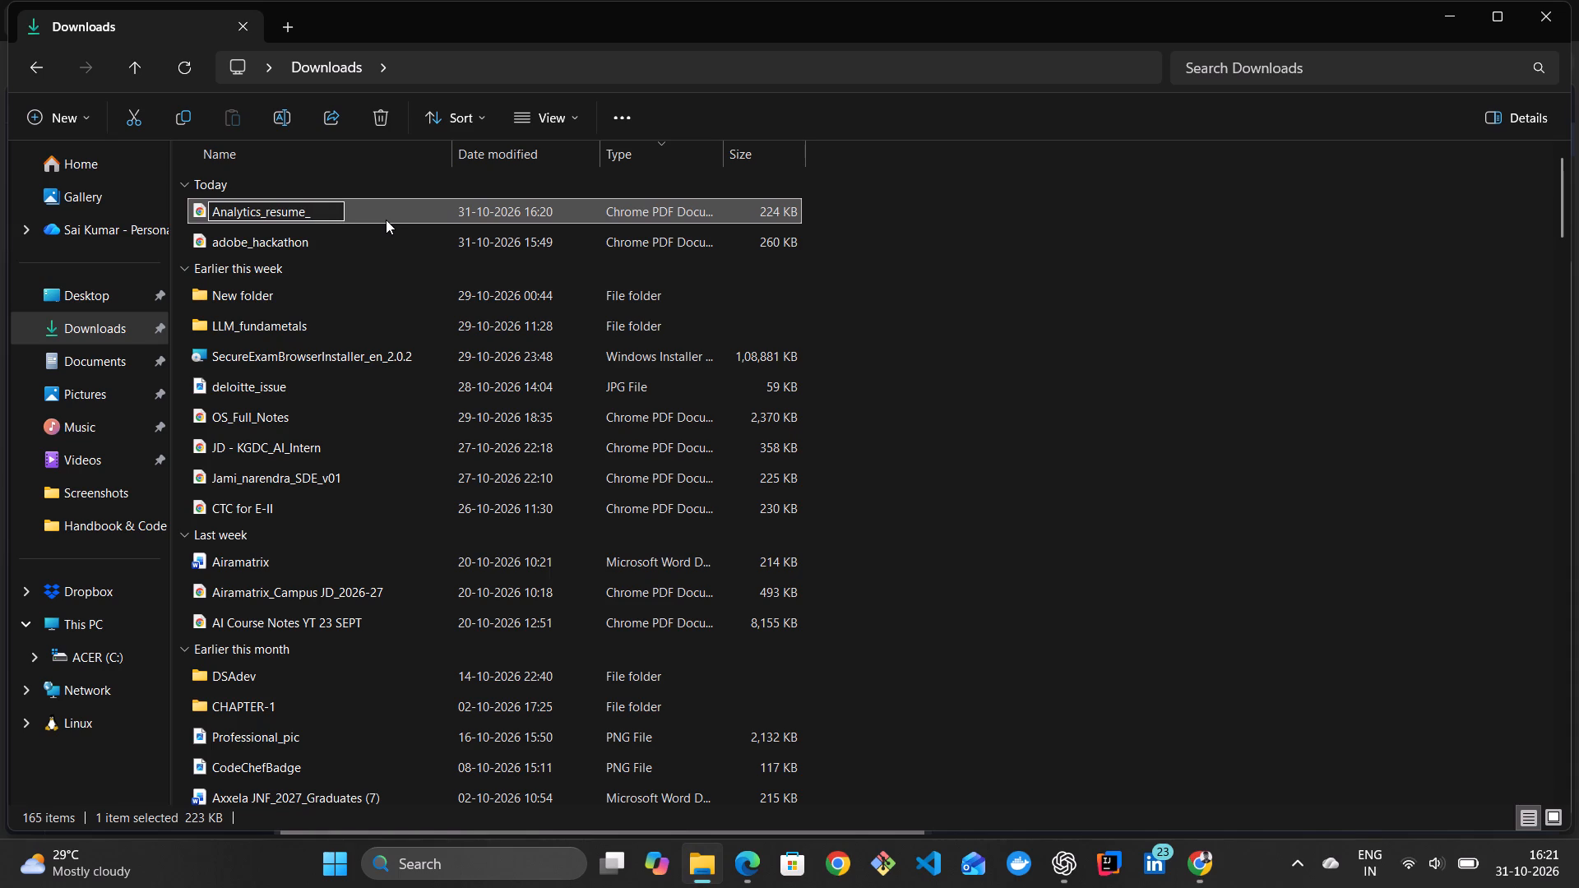
{"action": "type", "text": "v01"}
{"action": "key", "text": "Return"}
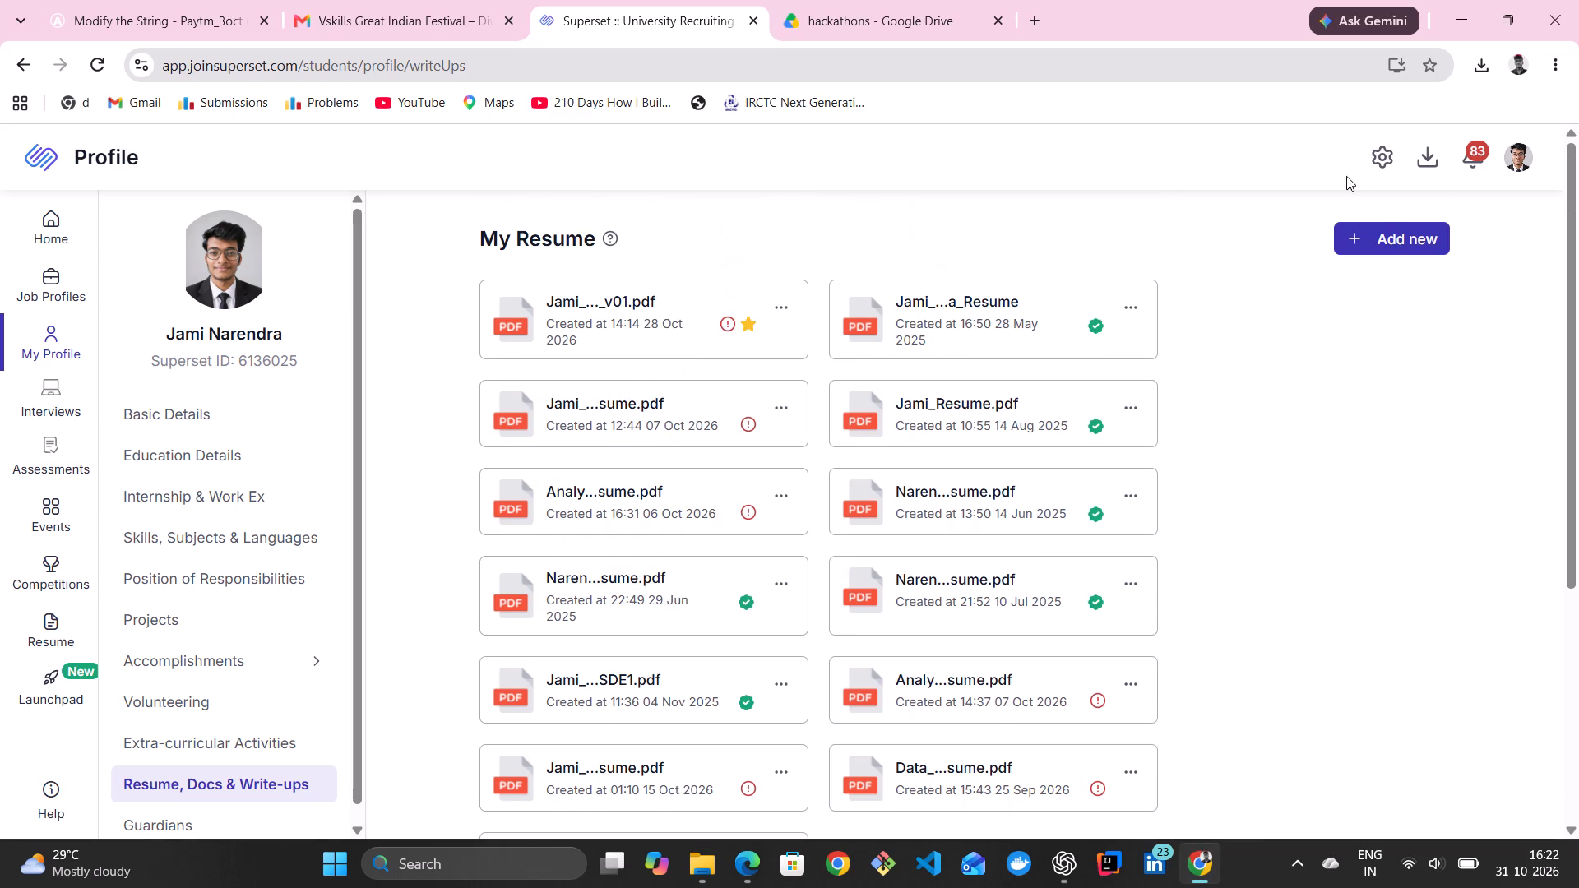
{"action": "left_click", "coordinate": [1390, 243]}
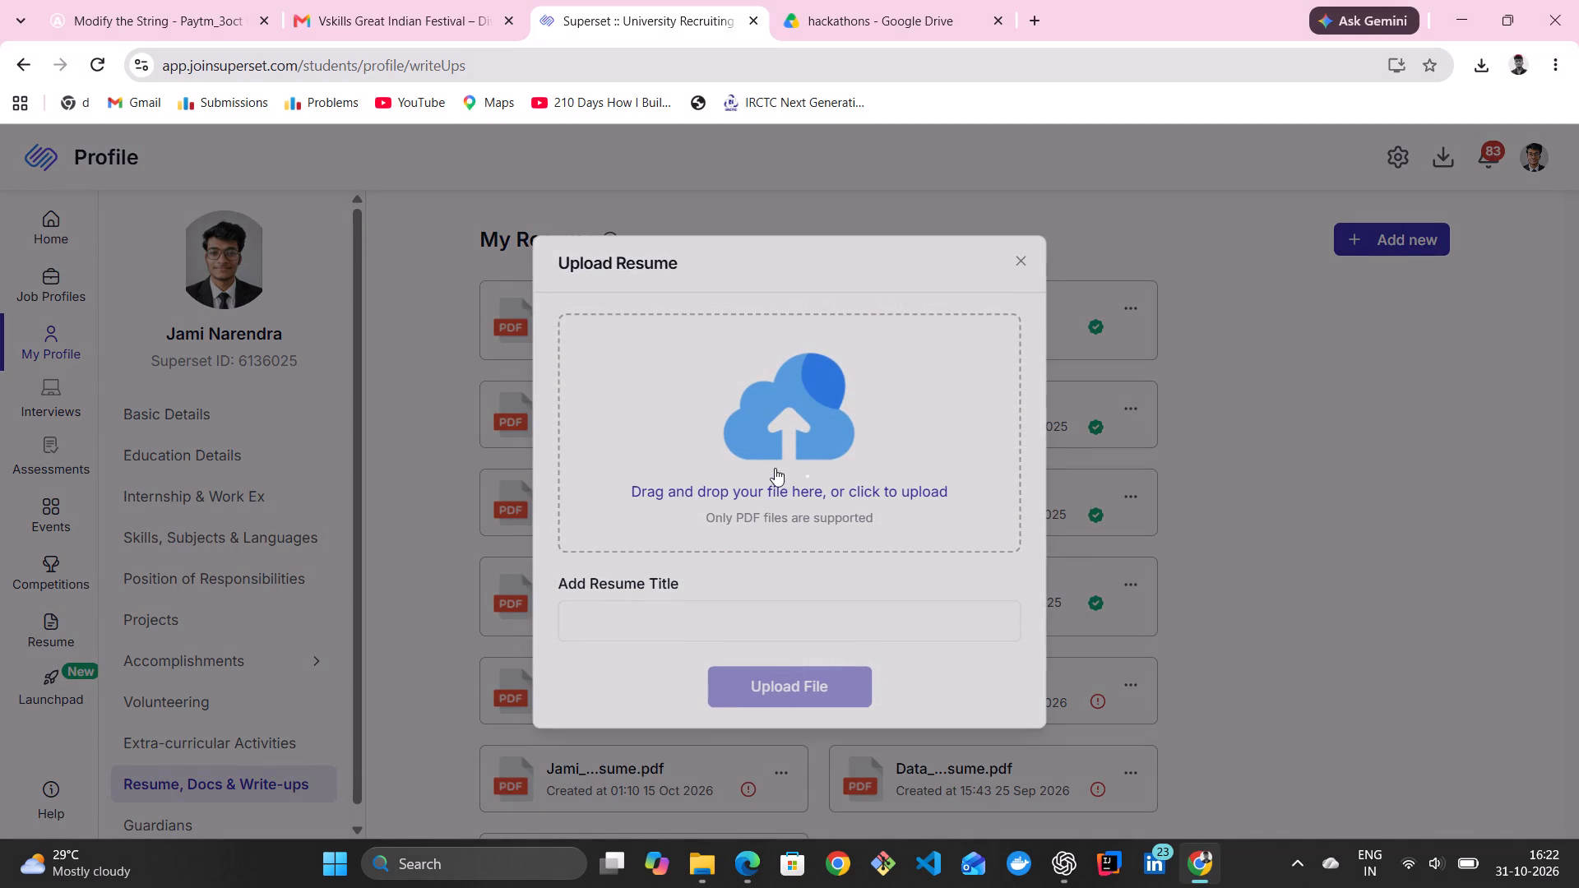
{"action": "left_click", "coordinate": [770, 494]}
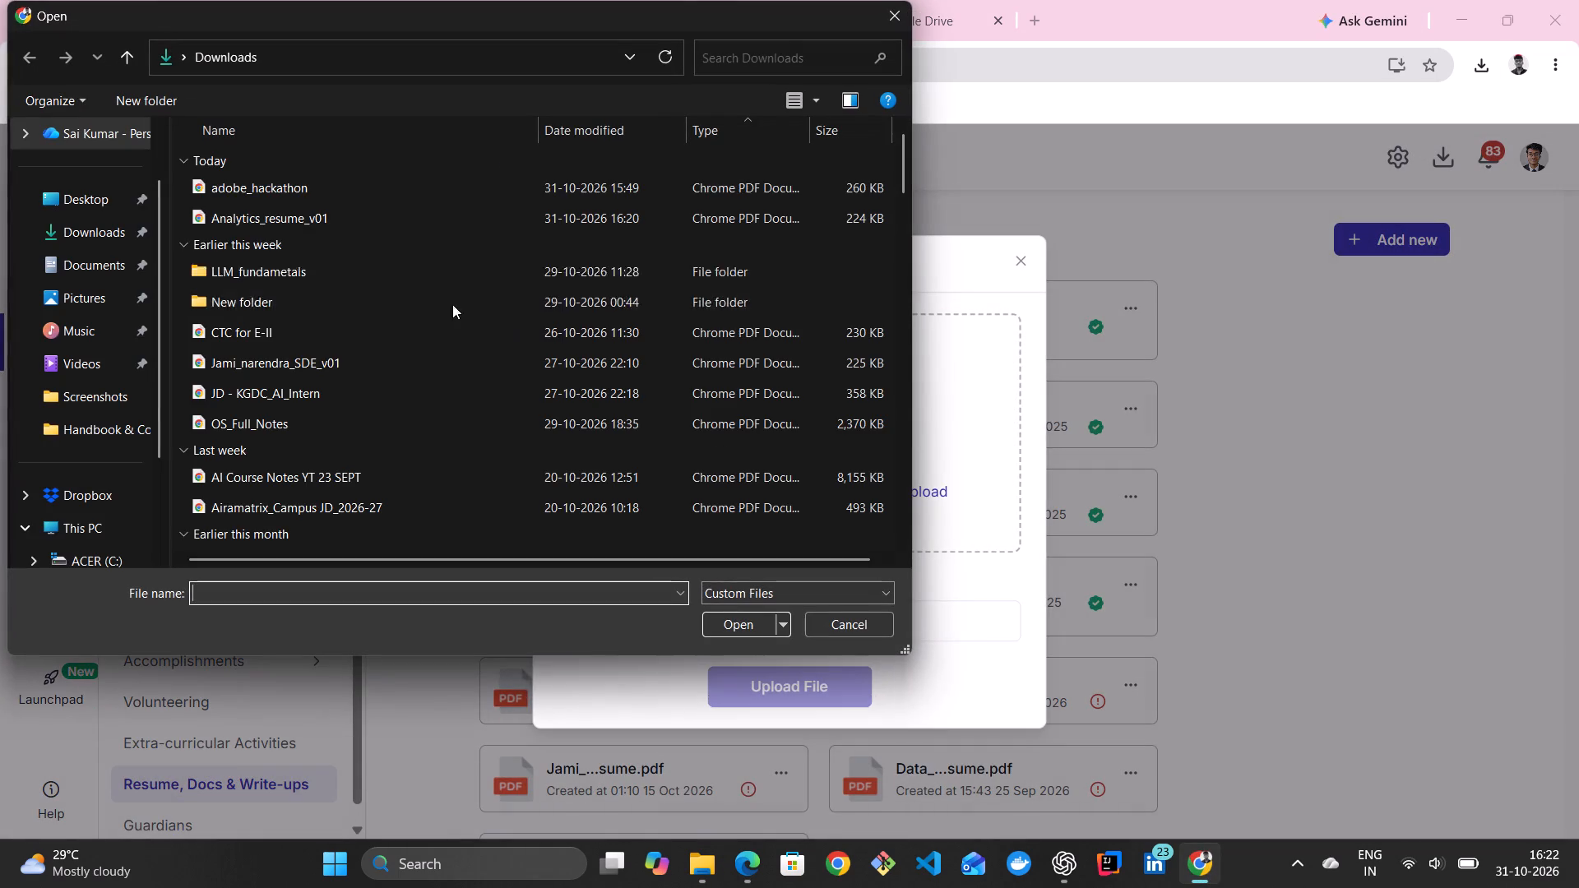
{"action": "left_click", "coordinate": [345, 215]}
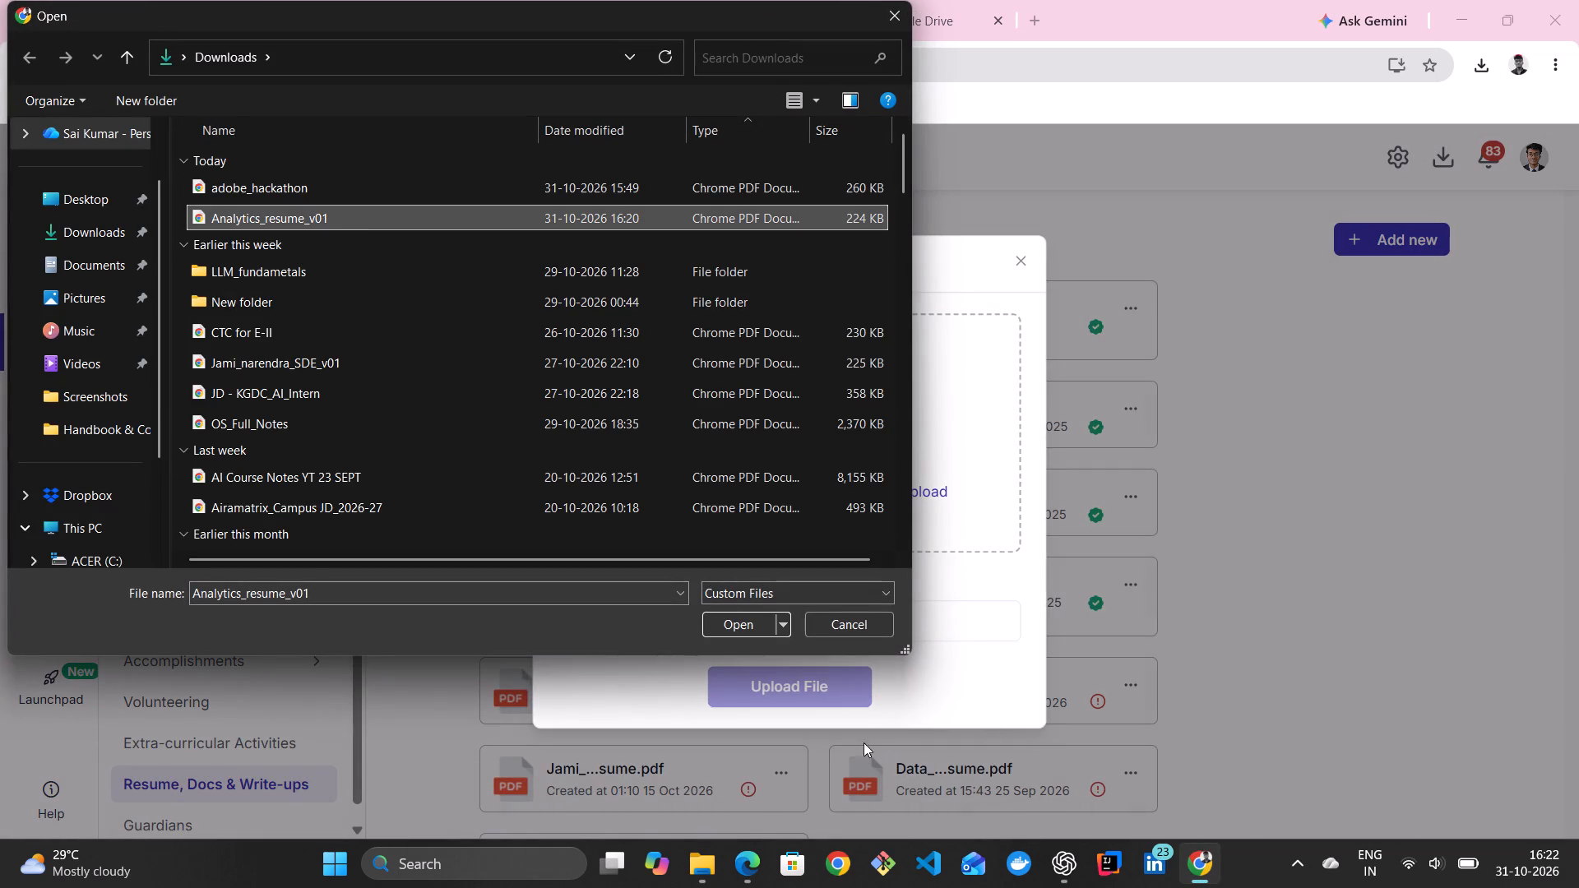
{"action": "left_click", "coordinate": [739, 627]}
{"action": "left_click", "coordinate": [802, 699]}
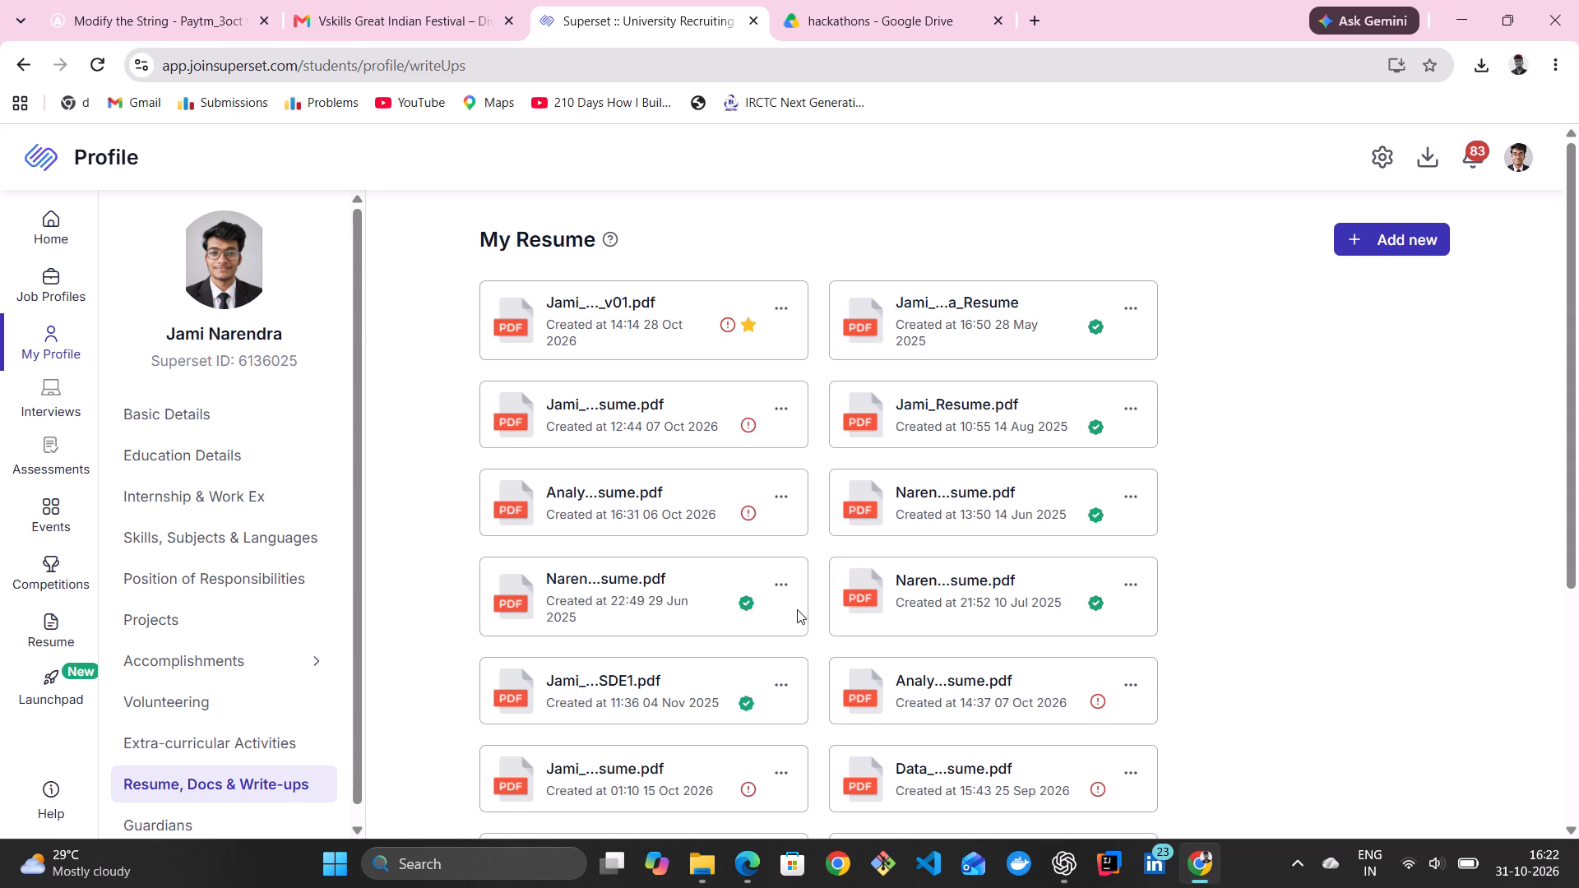
{"action": "scroll", "coordinate": [738, 604], "scroll_direction": "down", "scroll_amount": 6}
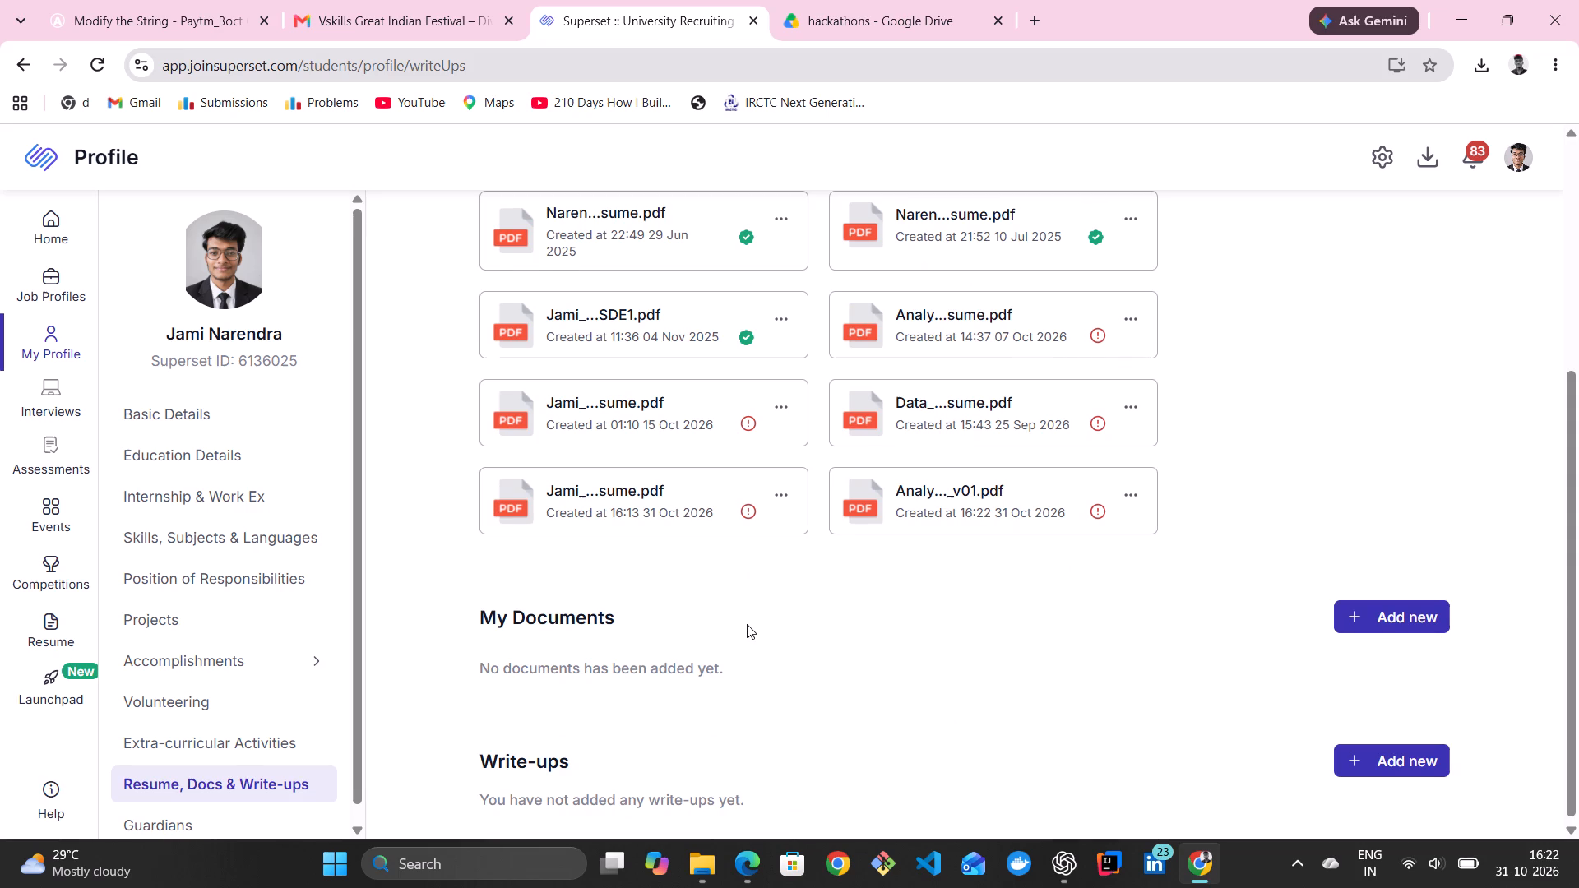
{"action": "scroll", "coordinate": [747, 624], "scroll_direction": "up", "scroll_amount": 1}
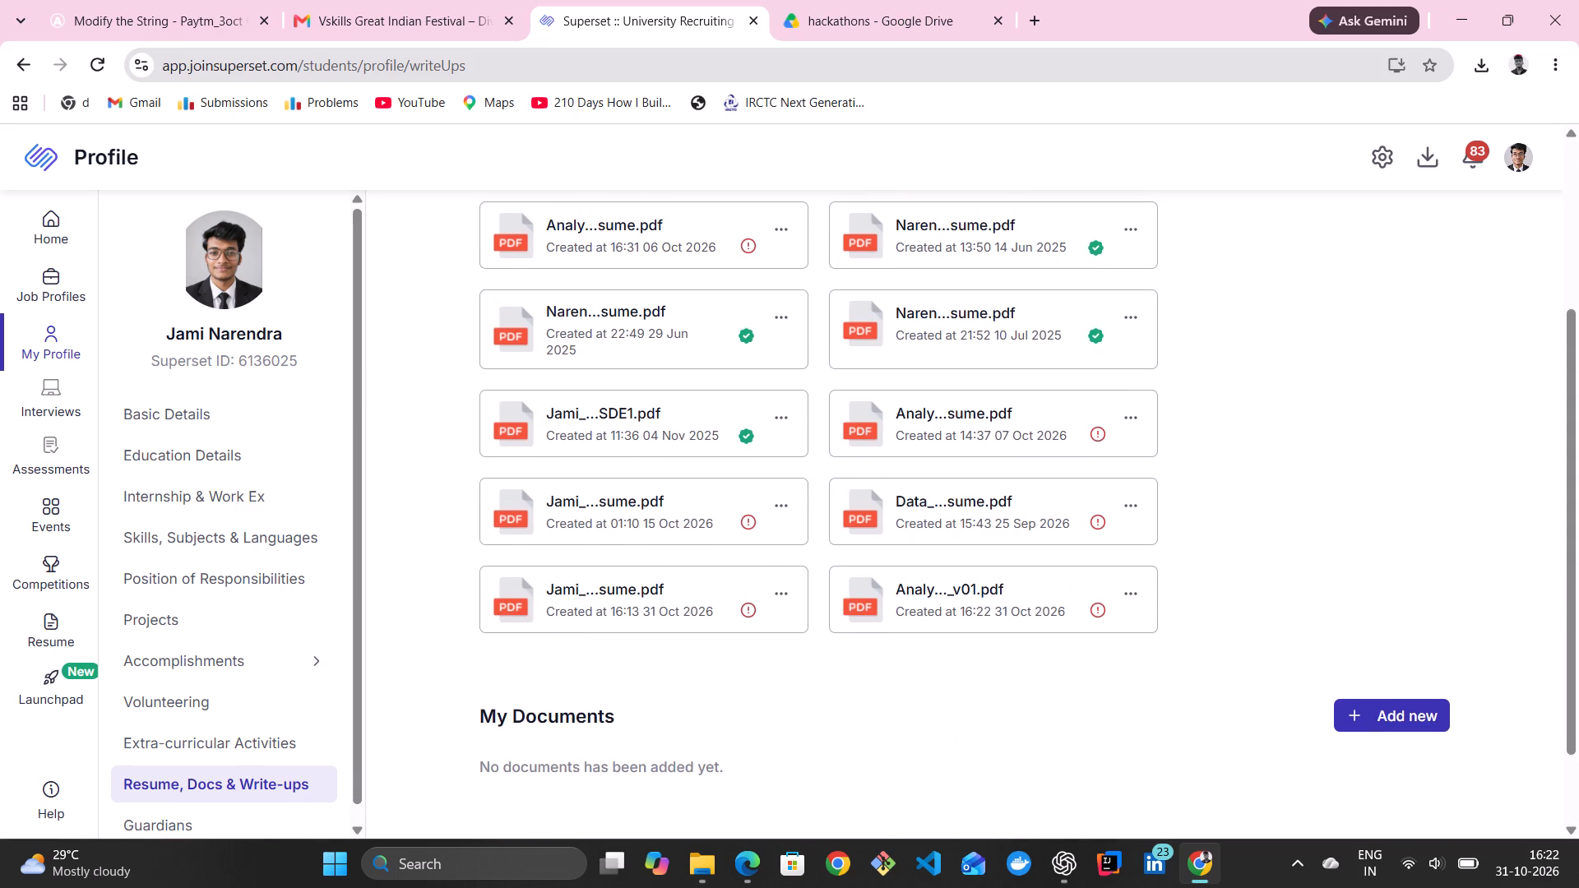
Start an application for EXL Service's Analytics - Consultant I (Band- B1) job profile with Analytics_resume_v01.pdf as the attached resume.
{"action": "left_click", "coordinate": [57, 285]}
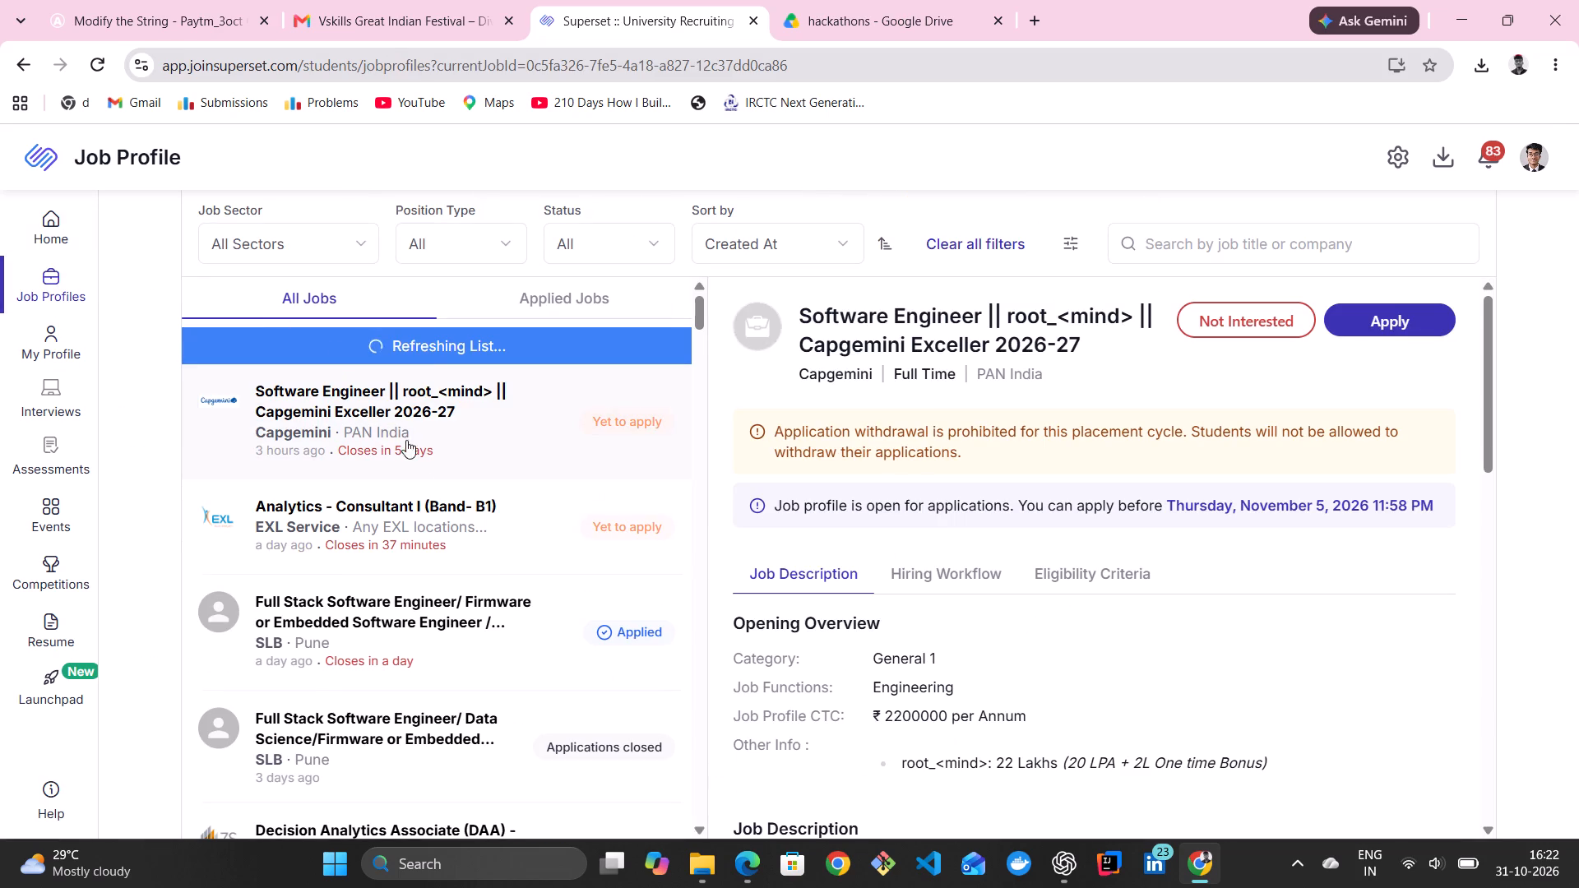
{"action": "left_click", "coordinate": [522, 474]}
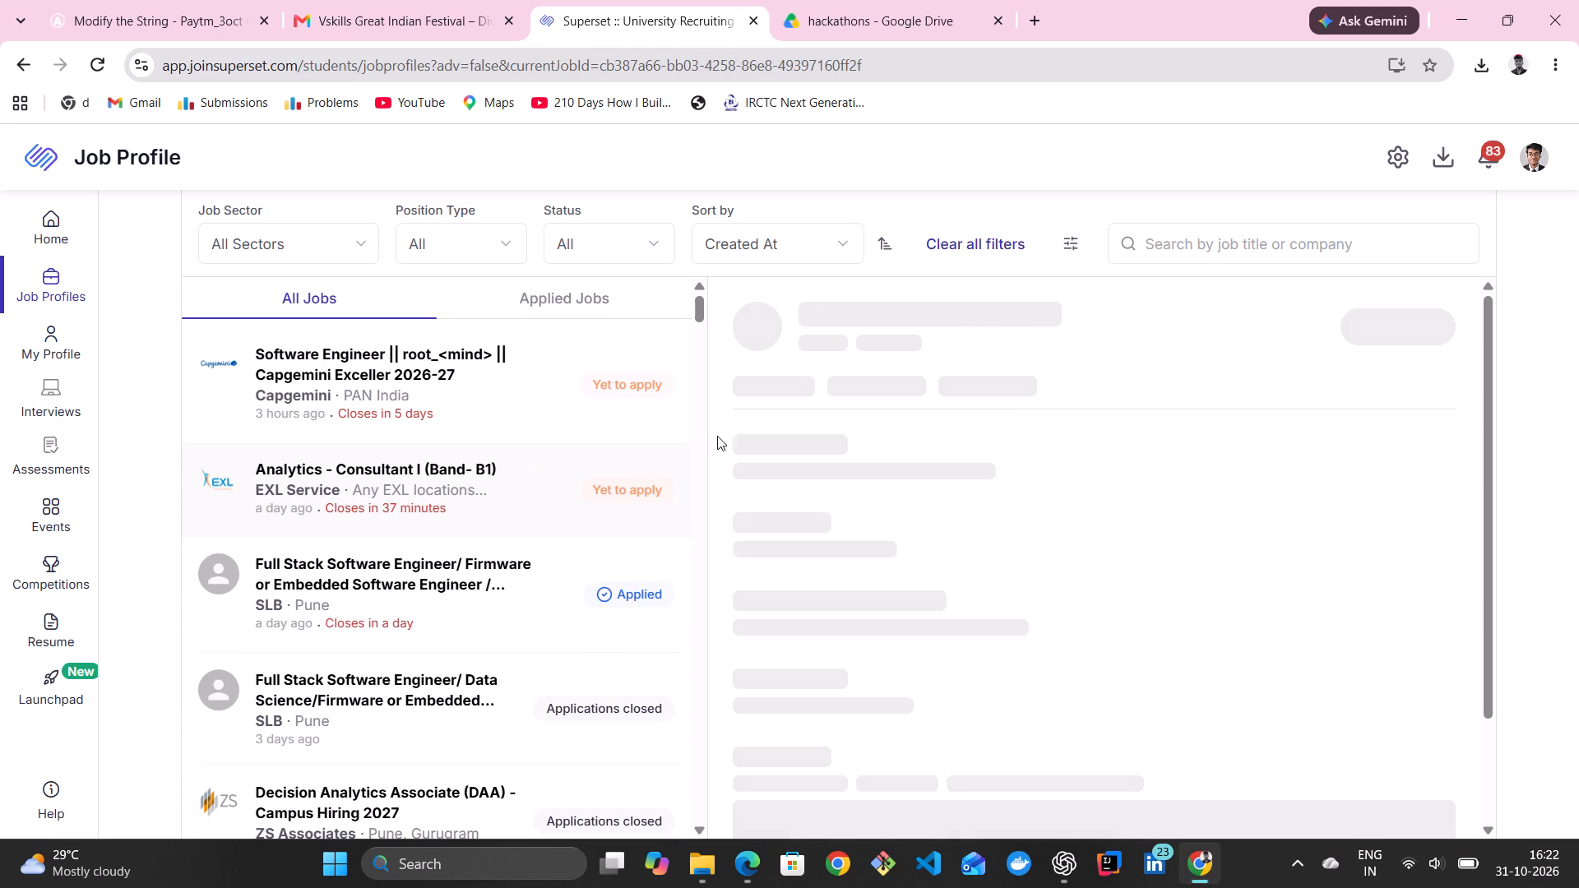
{"action": "left_click", "coordinate": [1388, 323]}
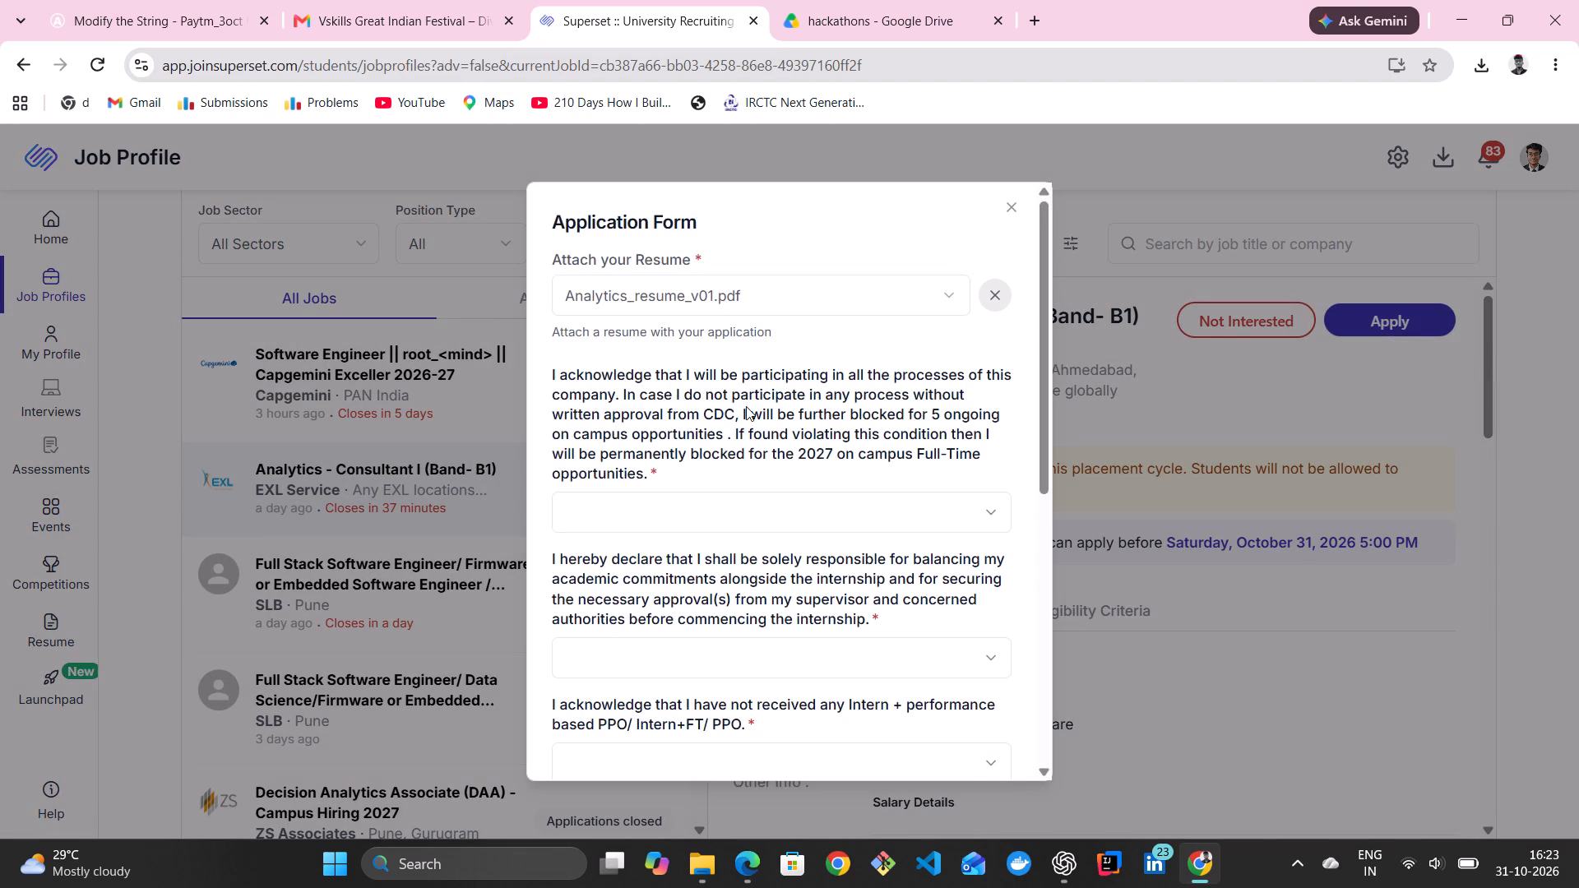
{"action": "left_click", "coordinate": [784, 292]}
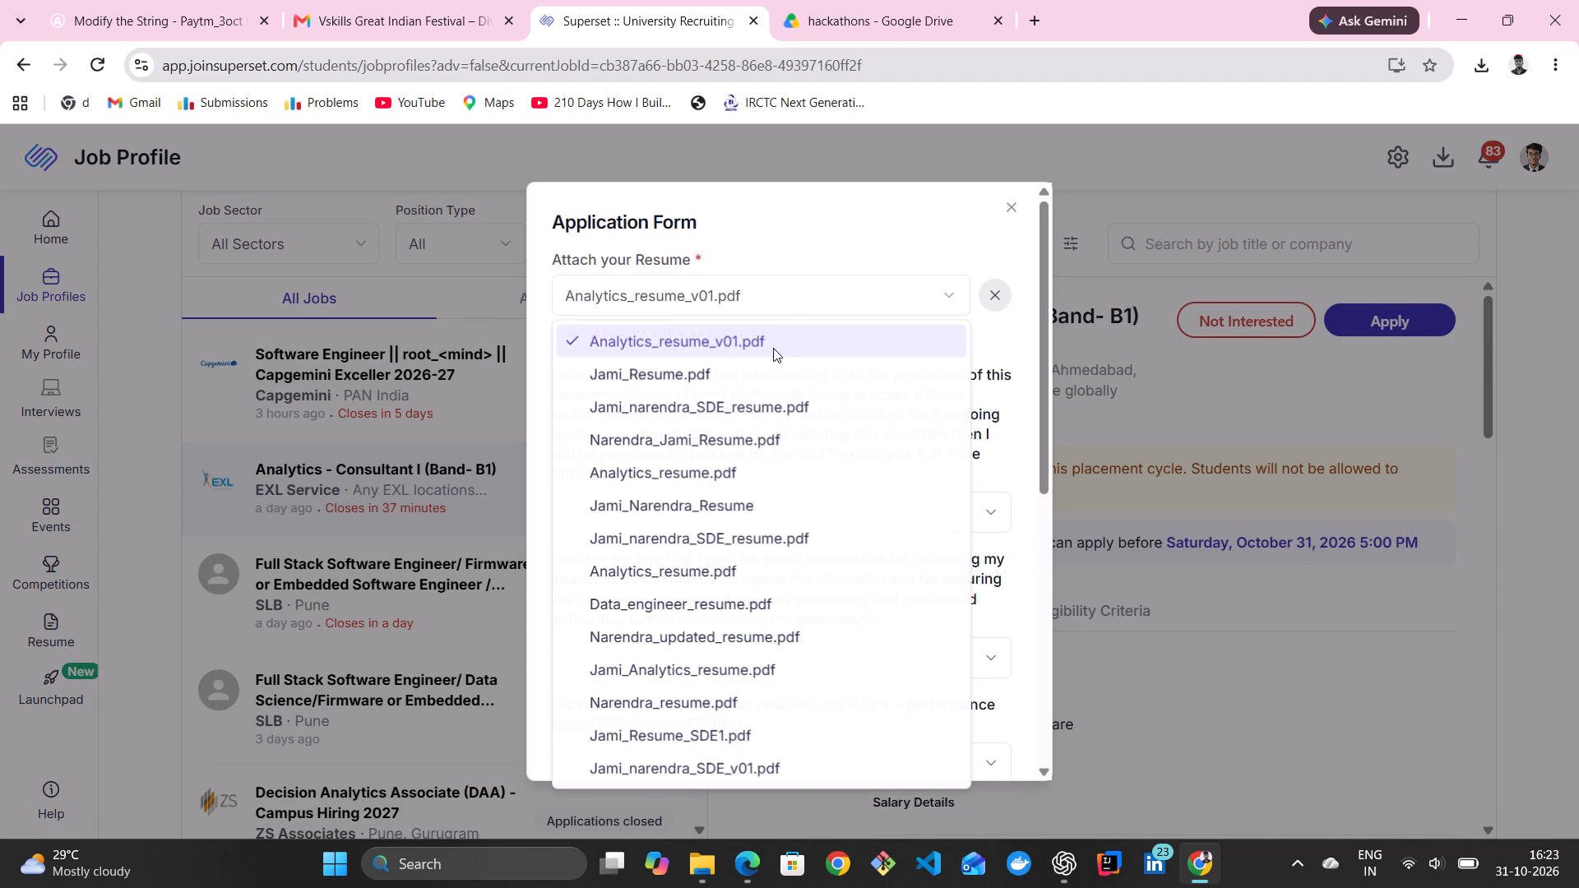
{"action": "left_click", "coordinate": [772, 345]}
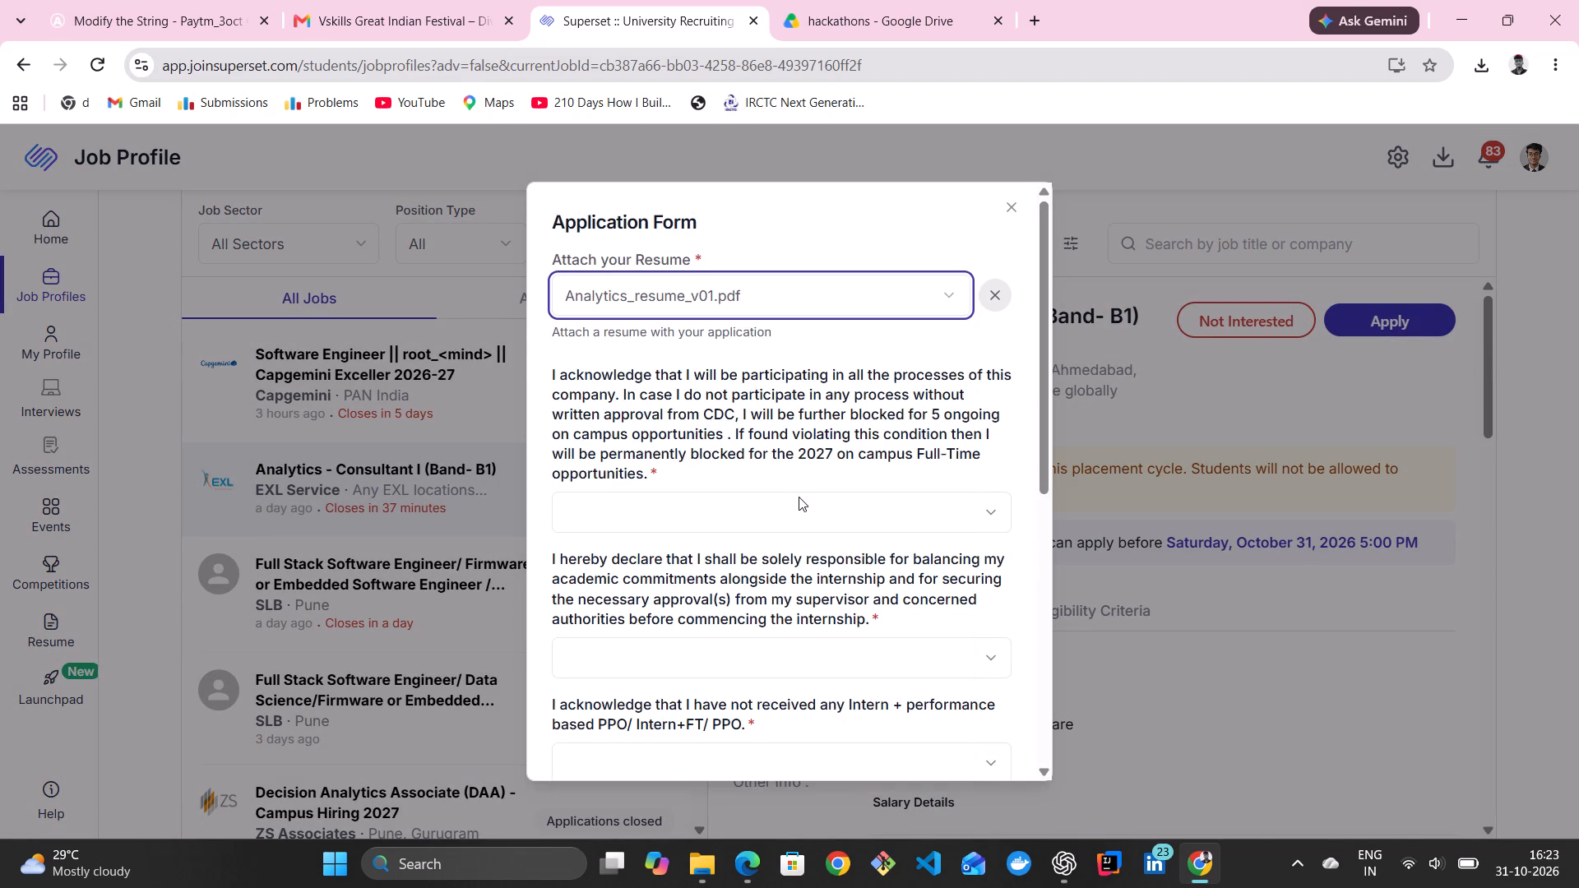
Answer Yes to the declarations on process participation, academic responsibility, no PPO or internship offers received, and Placement Policy guidelines.
{"action": "left_click", "coordinate": [799, 497]}
{"action": "left_click", "coordinate": [797, 539]}
{"action": "left_click", "coordinate": [794, 645]}
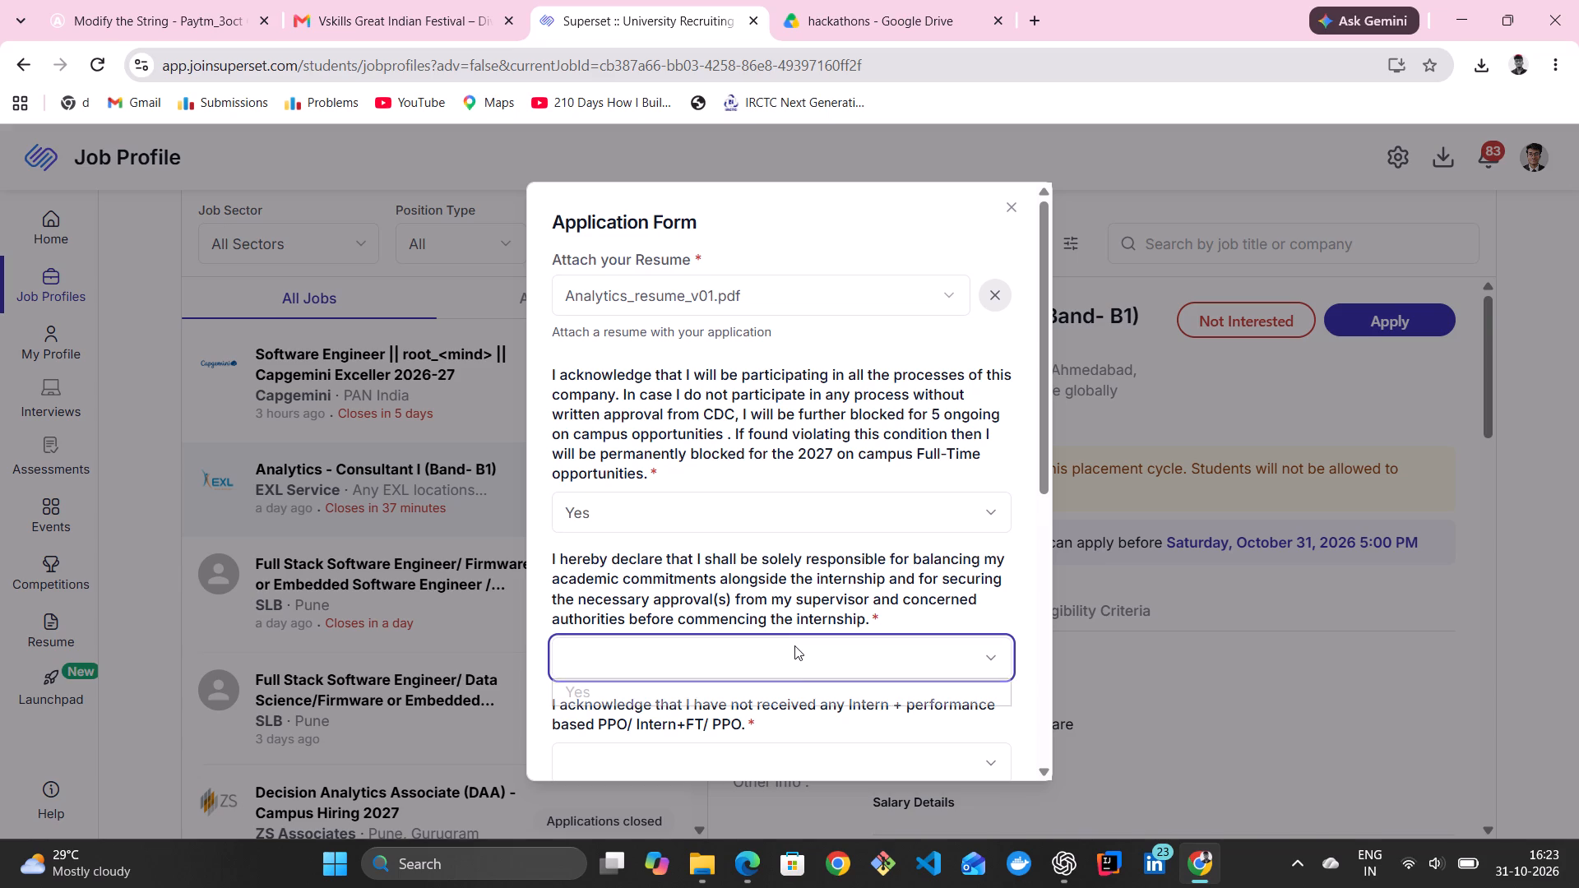
{"action": "left_click", "coordinate": [796, 681]}
{"action": "scroll", "coordinate": [796, 681], "scroll_direction": "down", "scroll_amount": 1}
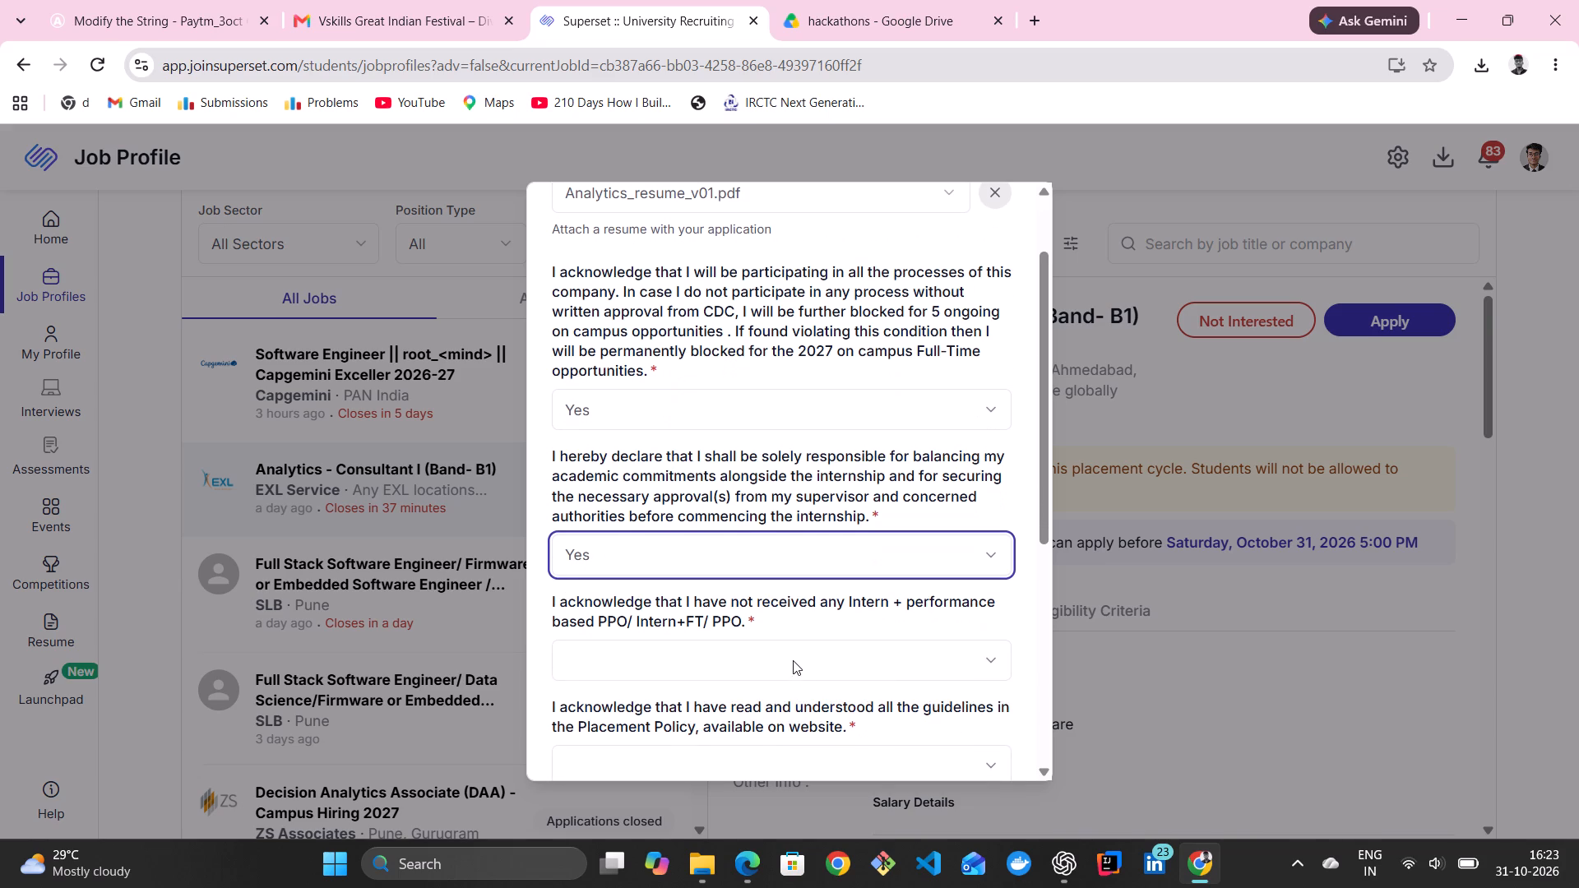
{"action": "left_click", "coordinate": [793, 660]}
{"action": "left_click", "coordinate": [772, 689]}
{"action": "scroll", "coordinate": [771, 690], "scroll_direction": "down", "scroll_amount": 2}
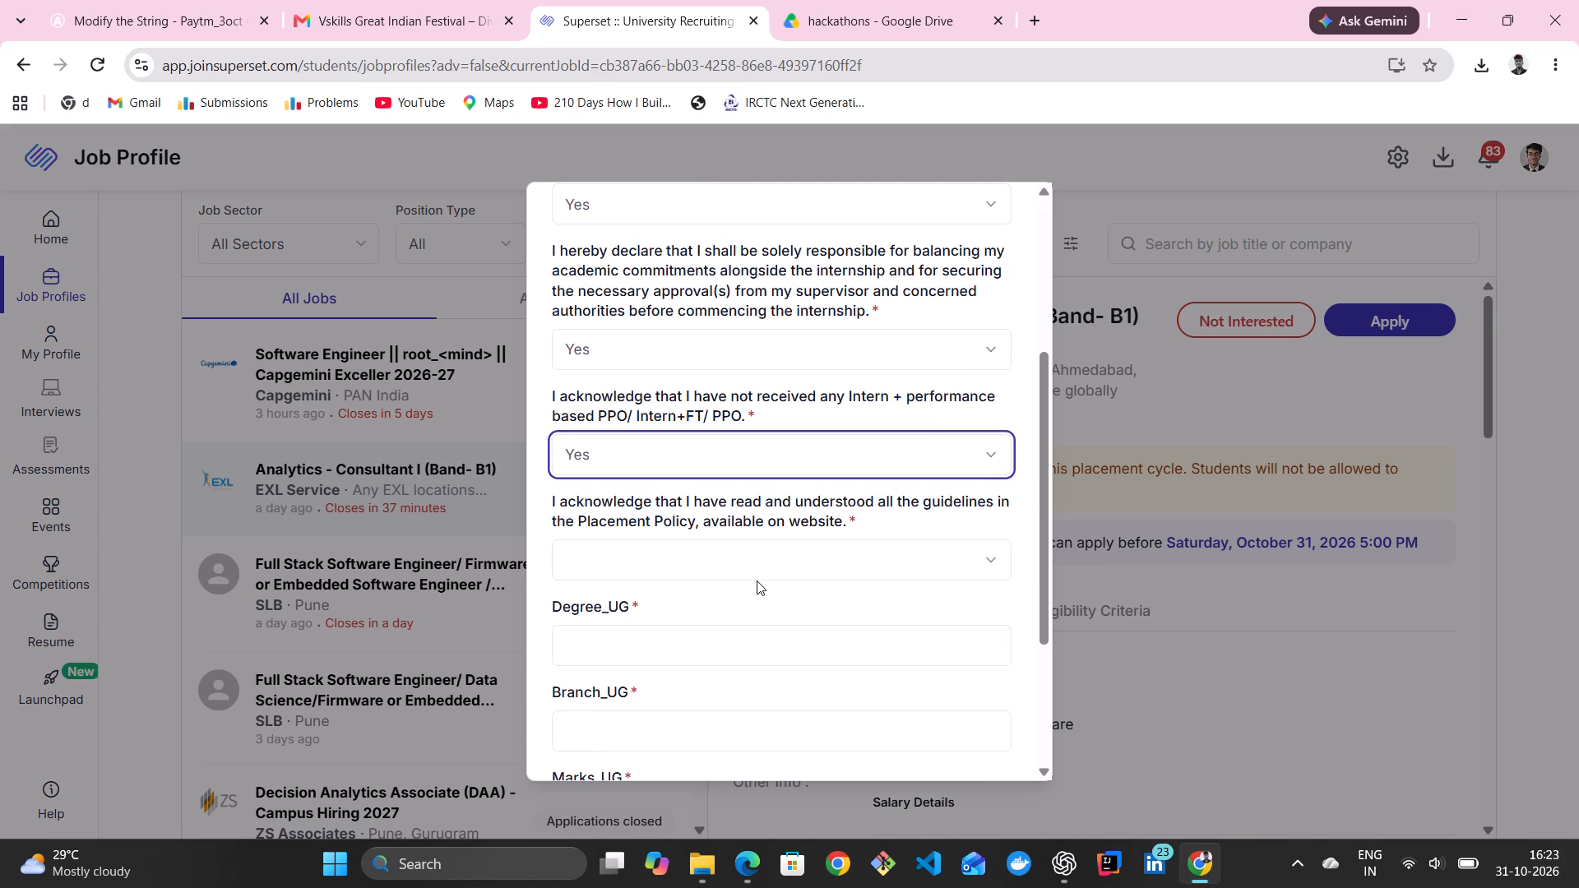
{"action": "left_click", "coordinate": [755, 559]}
{"action": "left_click", "coordinate": [739, 595]}
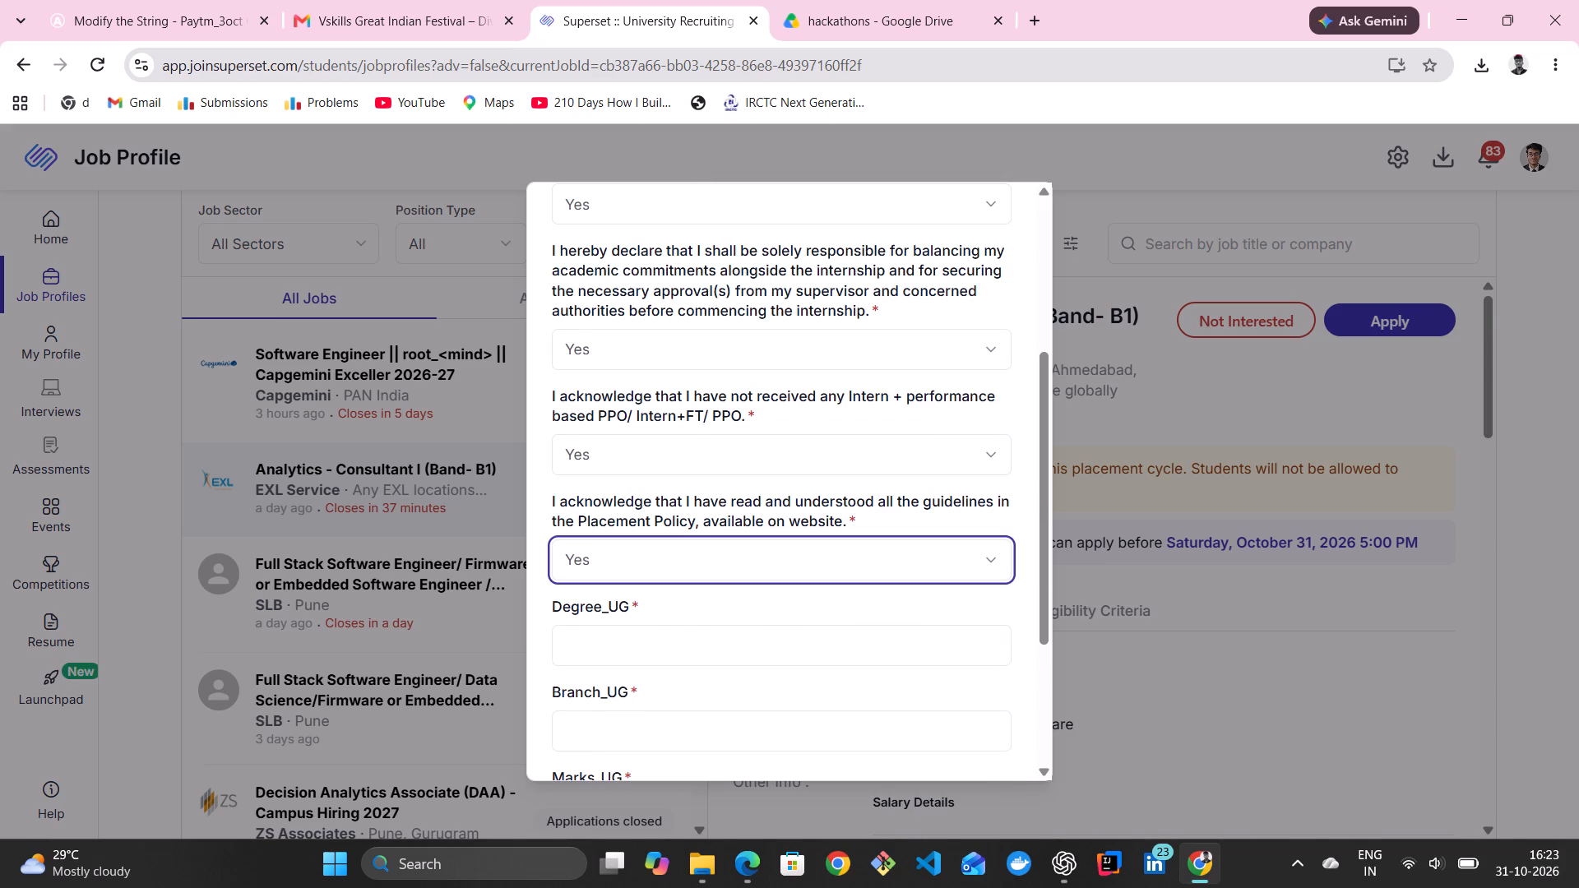
Fill in the undergraduate details with degree B.Tech, branch Electronics and communication engineering, and marks 7.96.
{"action": "left_click", "coordinate": [737, 646]}
{"action": "left_click", "coordinate": [735, 648]}
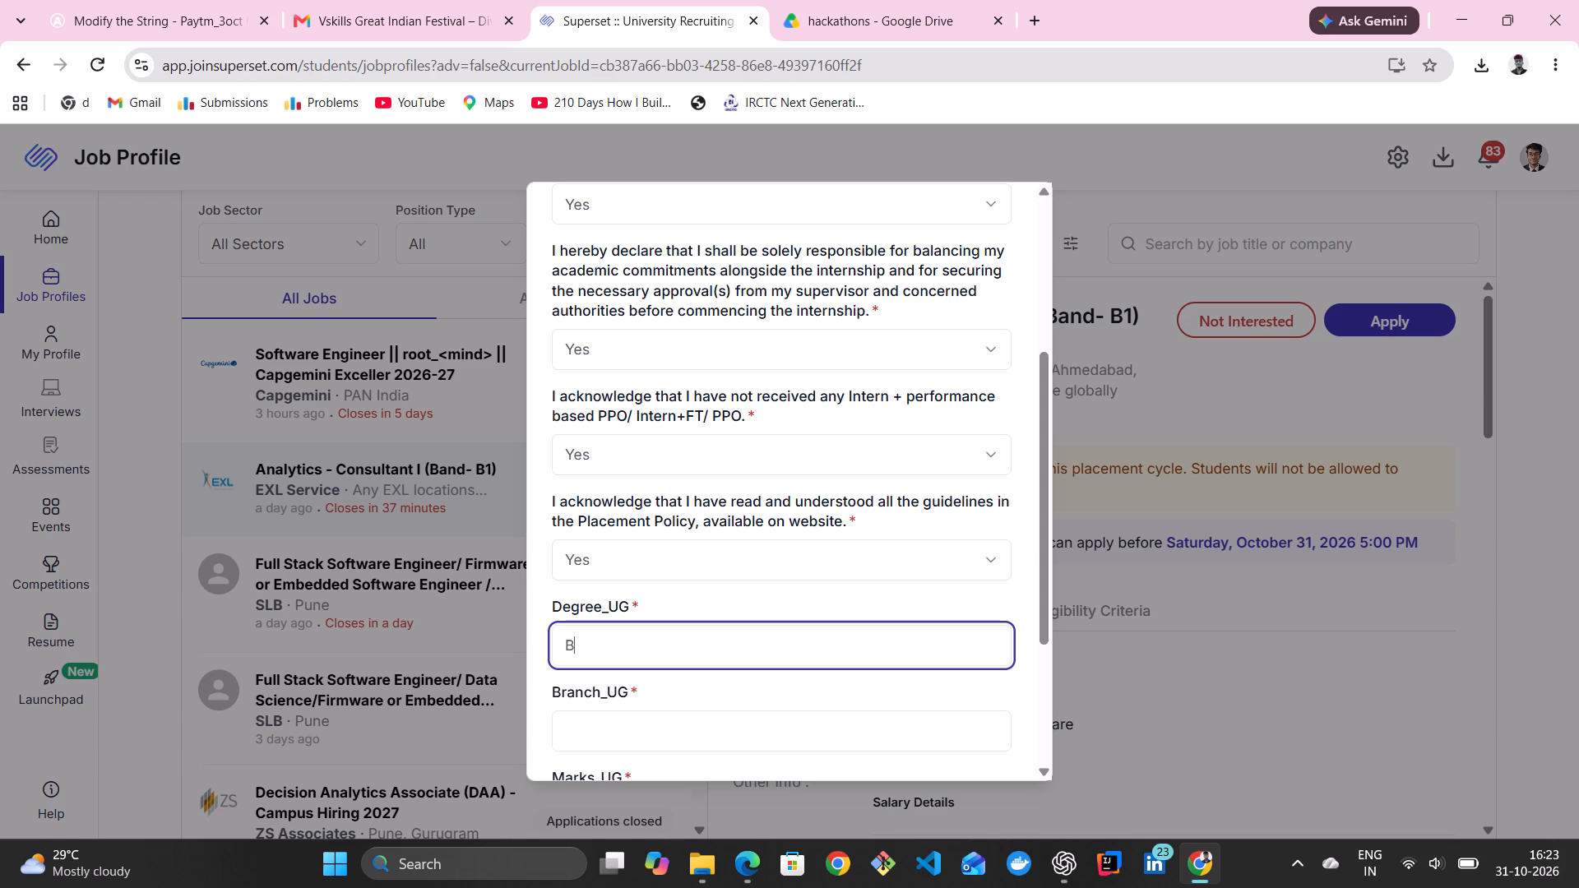
{"action": "key", "text": "t"}
{"action": "key", "text": "BackSpace"}
{"action": "key", "text": "period"}
{"action": "type", "text": "ech"}
{"action": "left_click", "coordinate": [683, 738]}
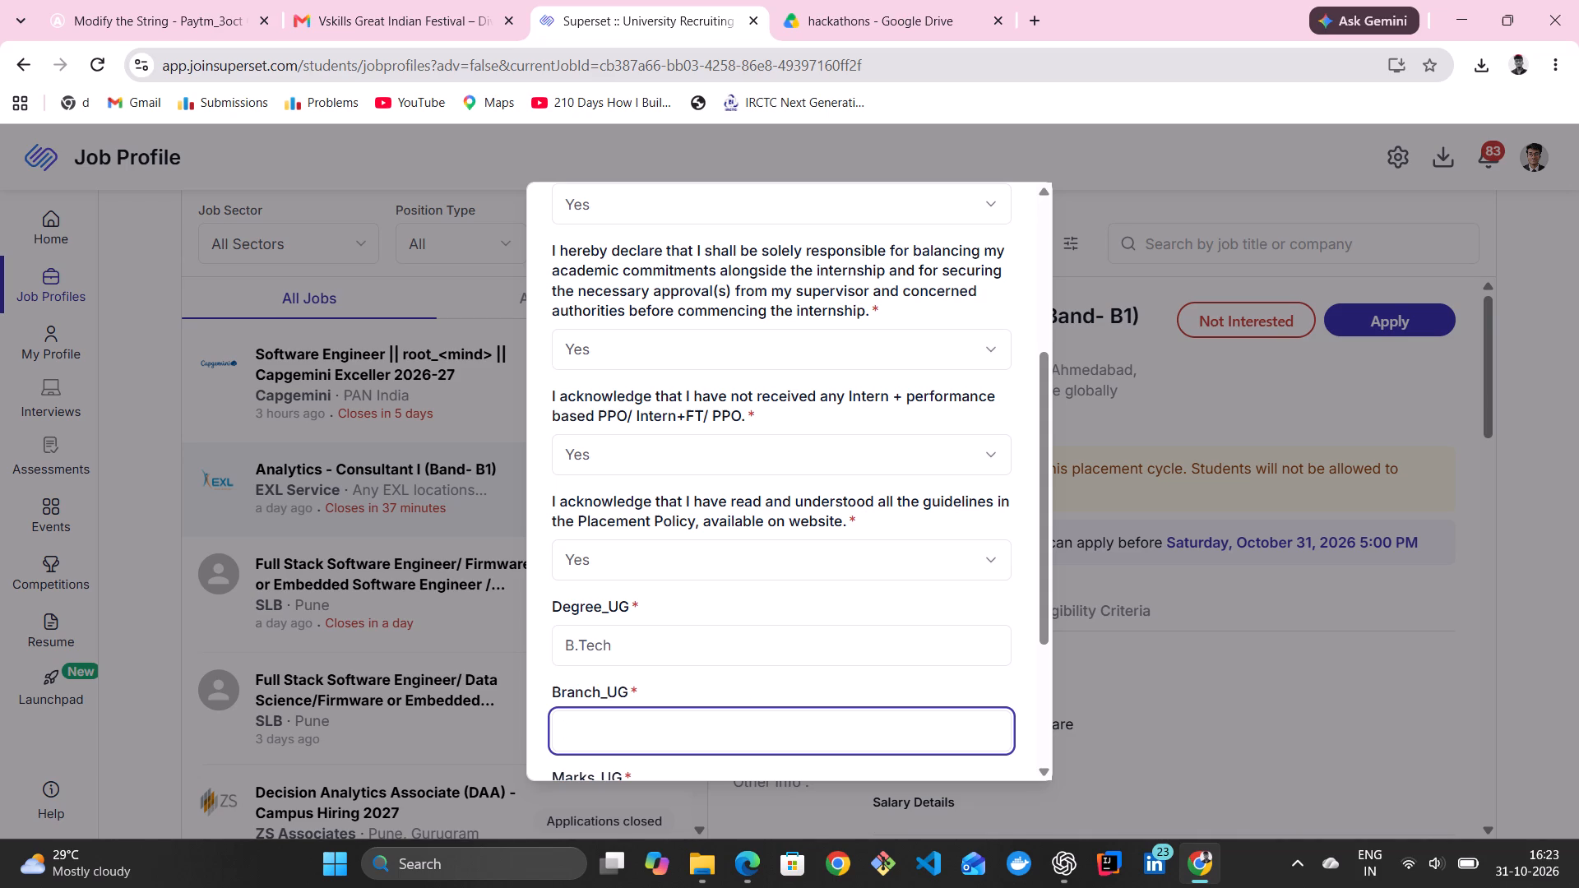
{"action": "key", "text": "e"}
{"action": "type", "text": "lec"}
{"action": "type", "text": "troni"}
{"action": "type", "text": "cs and communication"}
{"action": "key", "text": "space"}
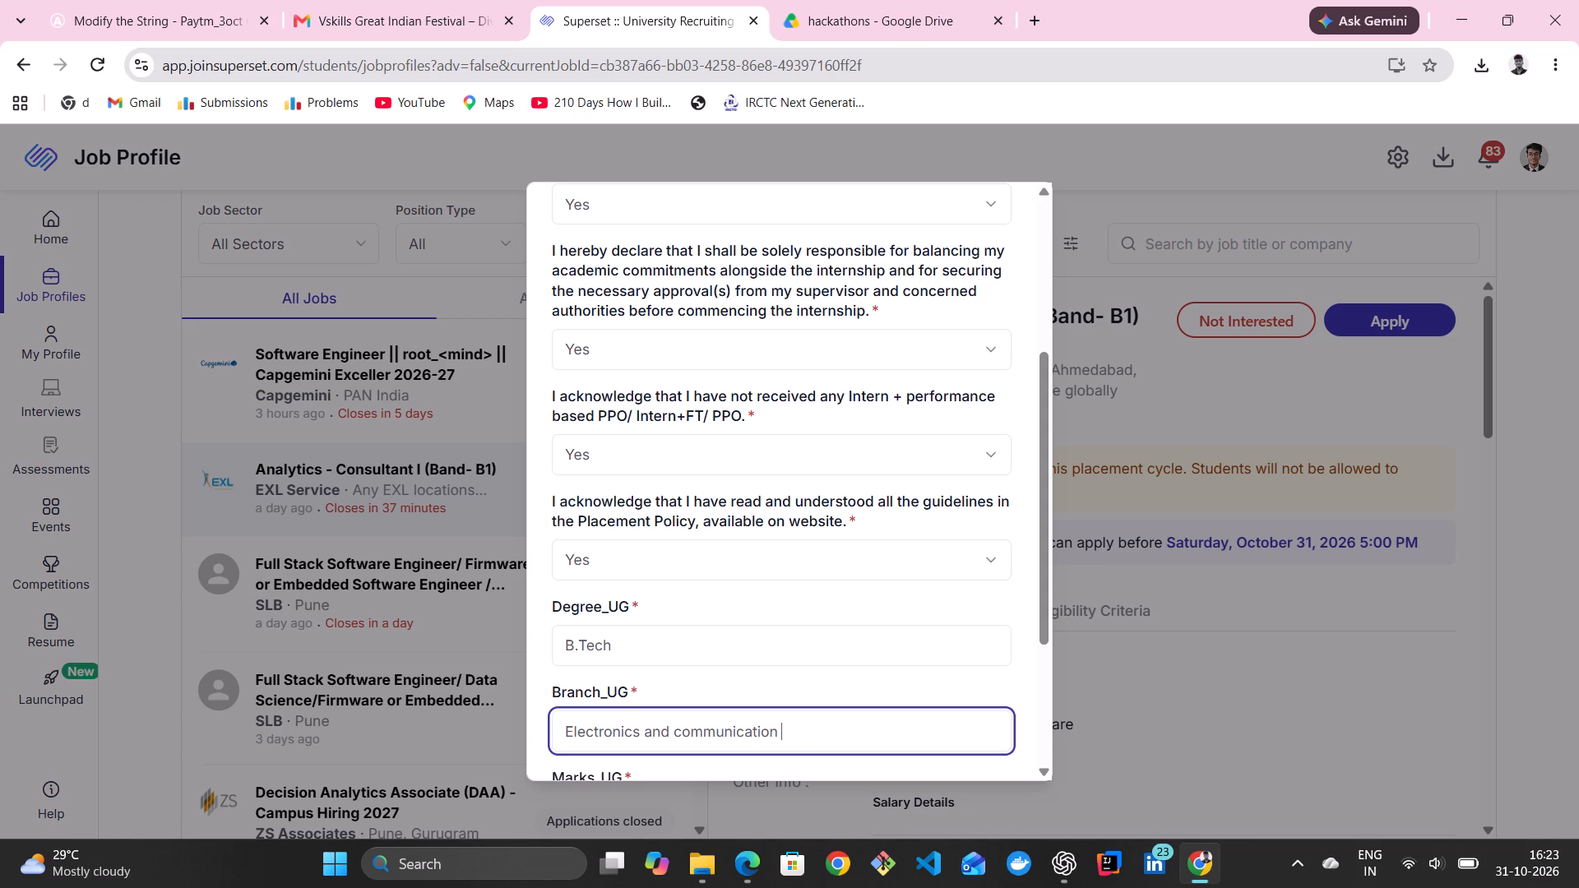
{"action": "type", "text": "engineering"}
{"action": "scroll", "coordinate": [738, 701], "scroll_direction": "down", "scroll_amount": 3}
{"action": "left_click", "coordinate": [655, 582]}
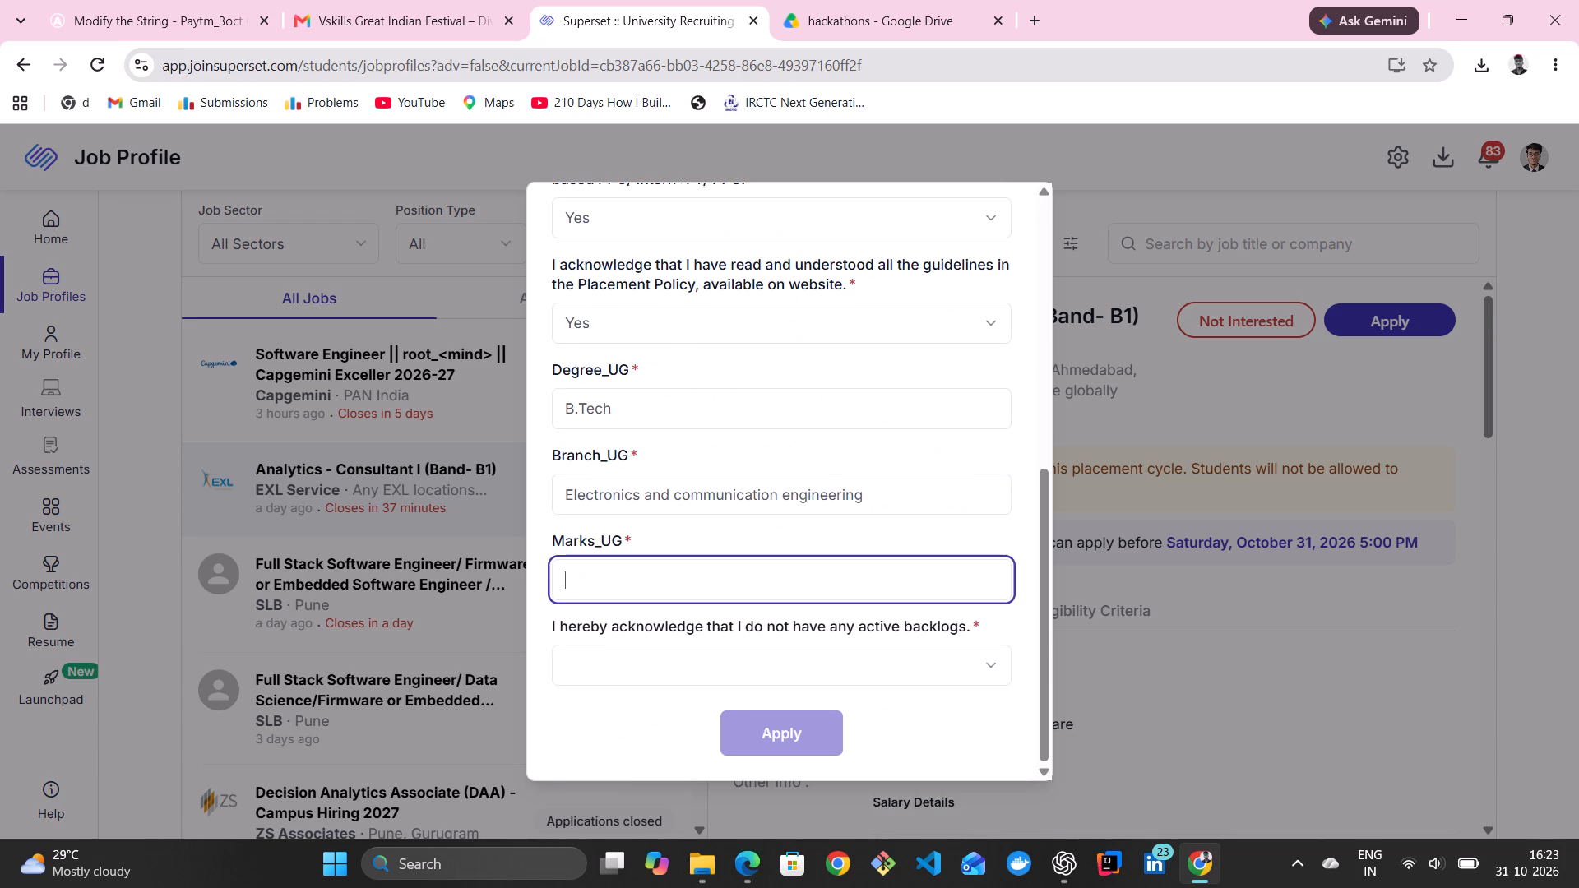
{"action": "type", "text": "7.96"}
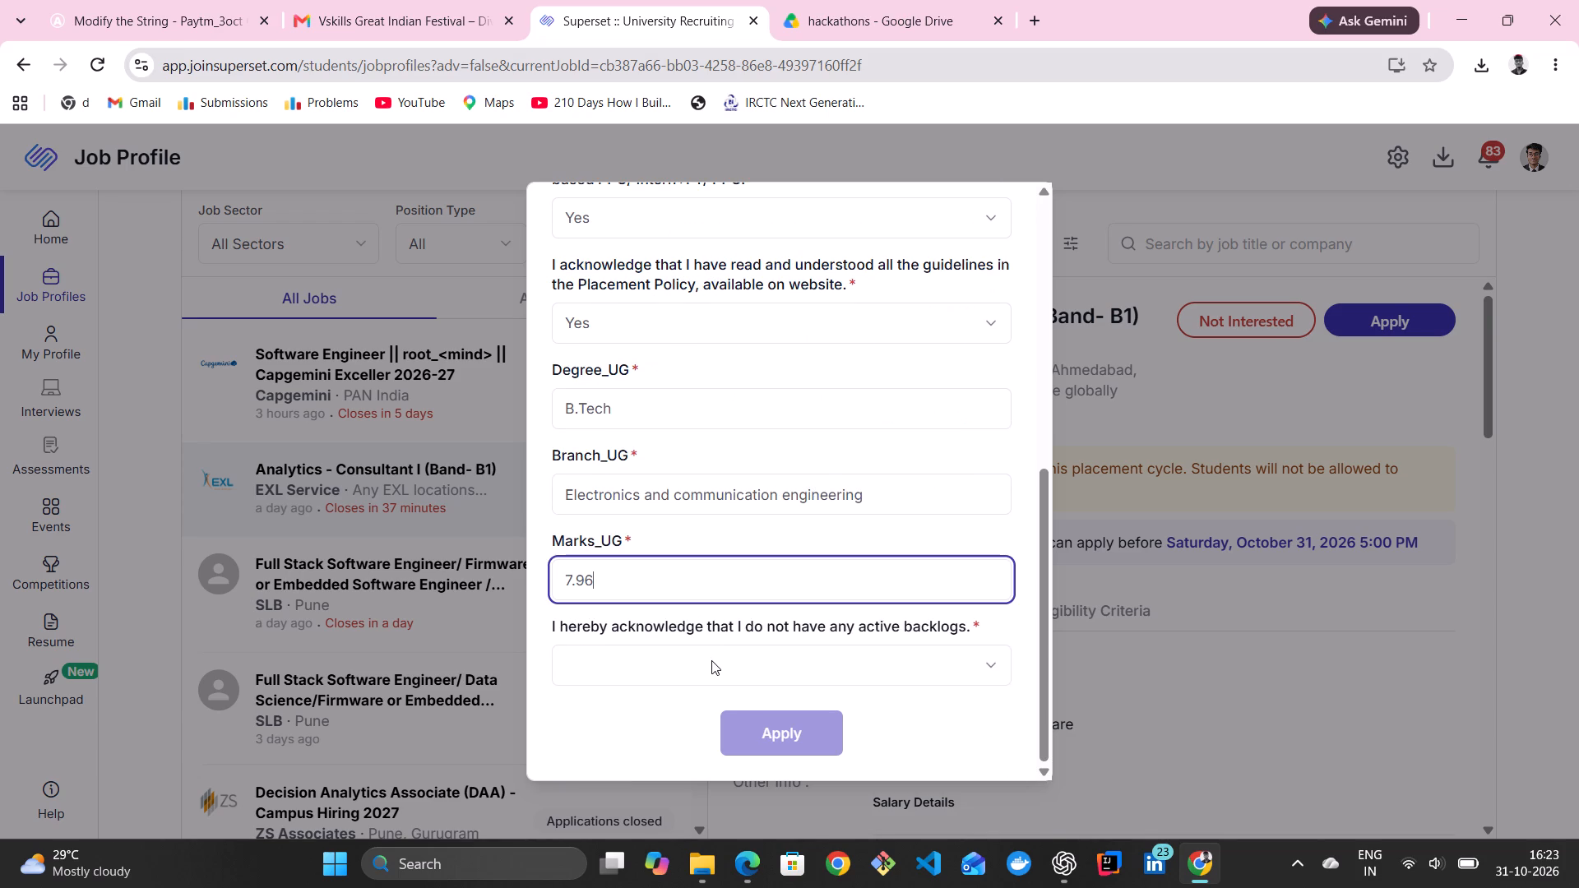
Answer Yes to the no-active-backlogs acknowledgement, submit the EXL Service application and check its job profile.
{"action": "left_click", "coordinate": [712, 662]}
{"action": "left_click", "coordinate": [641, 698]}
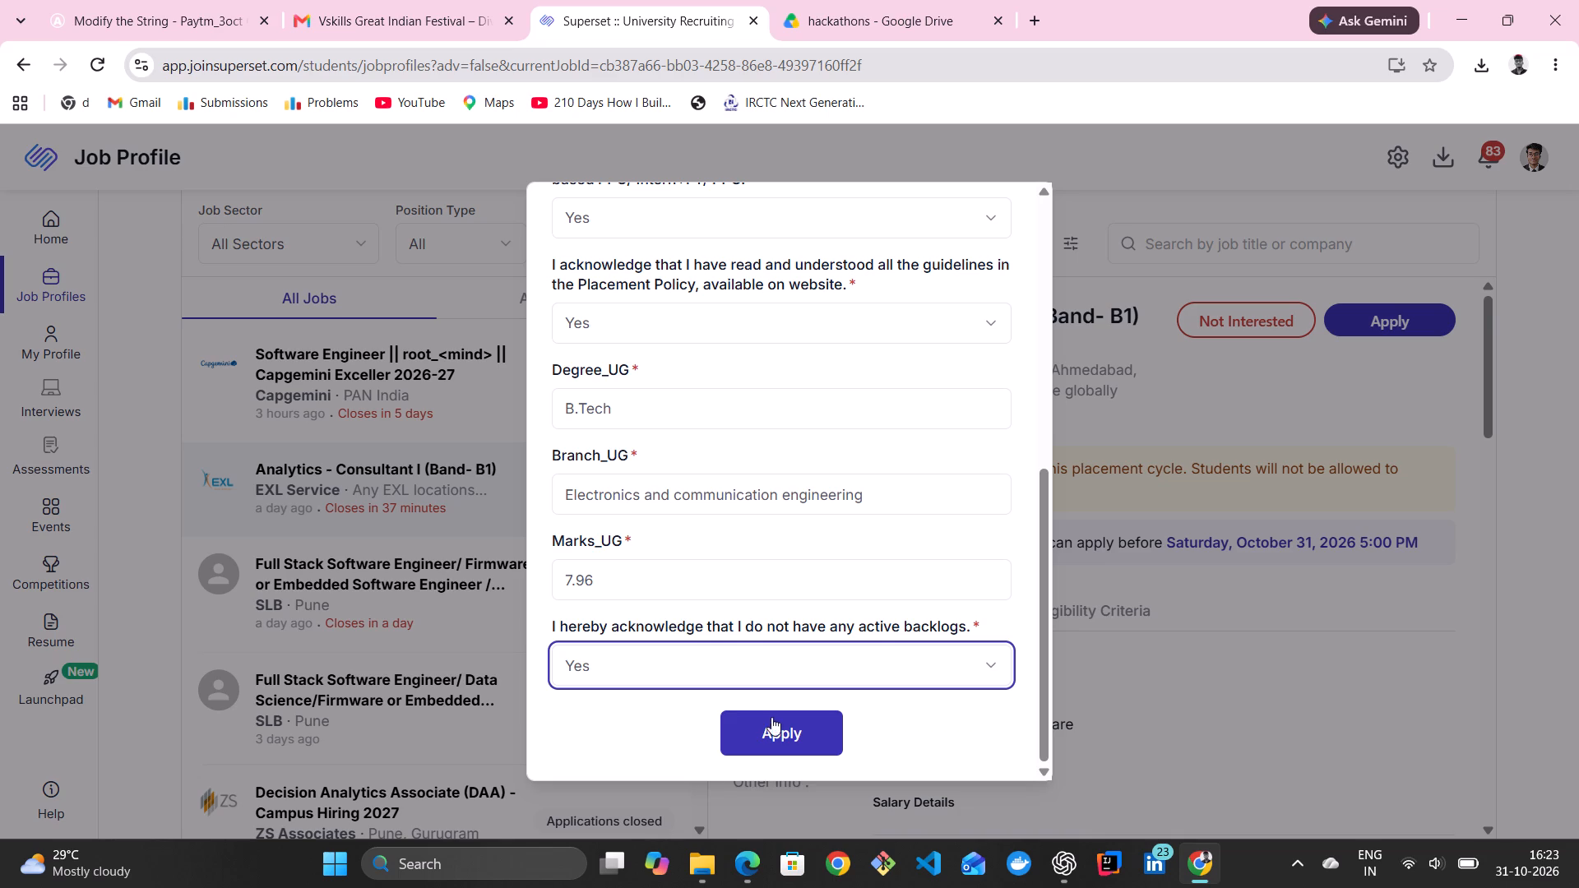
{"action": "left_click", "coordinate": [779, 723]}
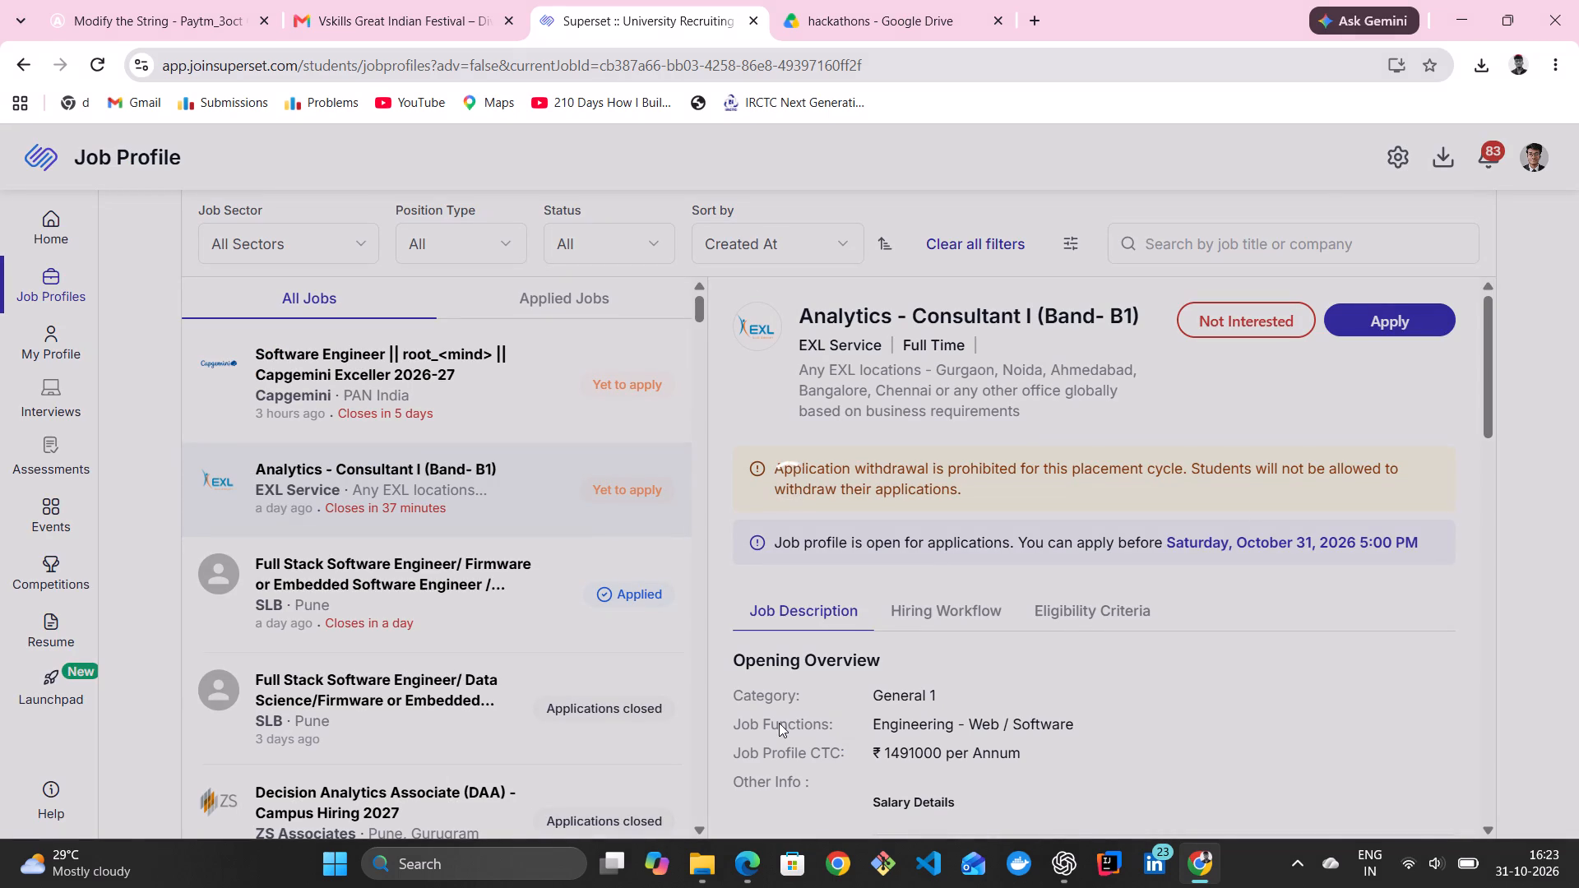
{"action": "scroll", "coordinate": [831, 636], "scroll_direction": "down", "scroll_amount": 3}
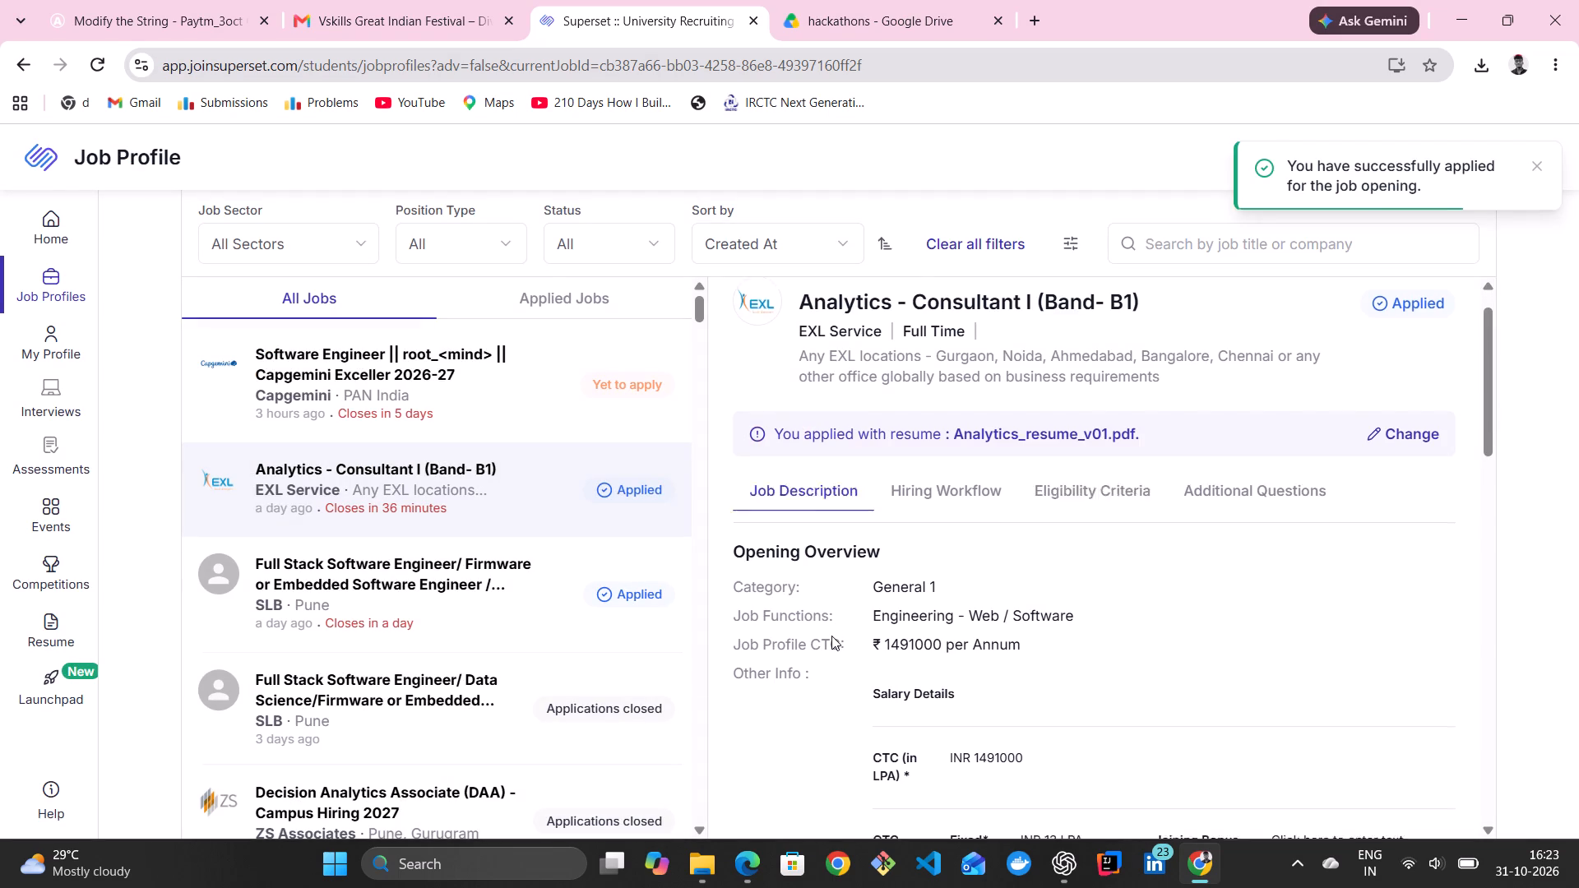
{"action": "scroll", "coordinate": [831, 636], "scroll_direction": "down", "scroll_amount": 4}
{"action": "scroll", "coordinate": [831, 636], "scroll_direction": "up", "scroll_amount": 13}
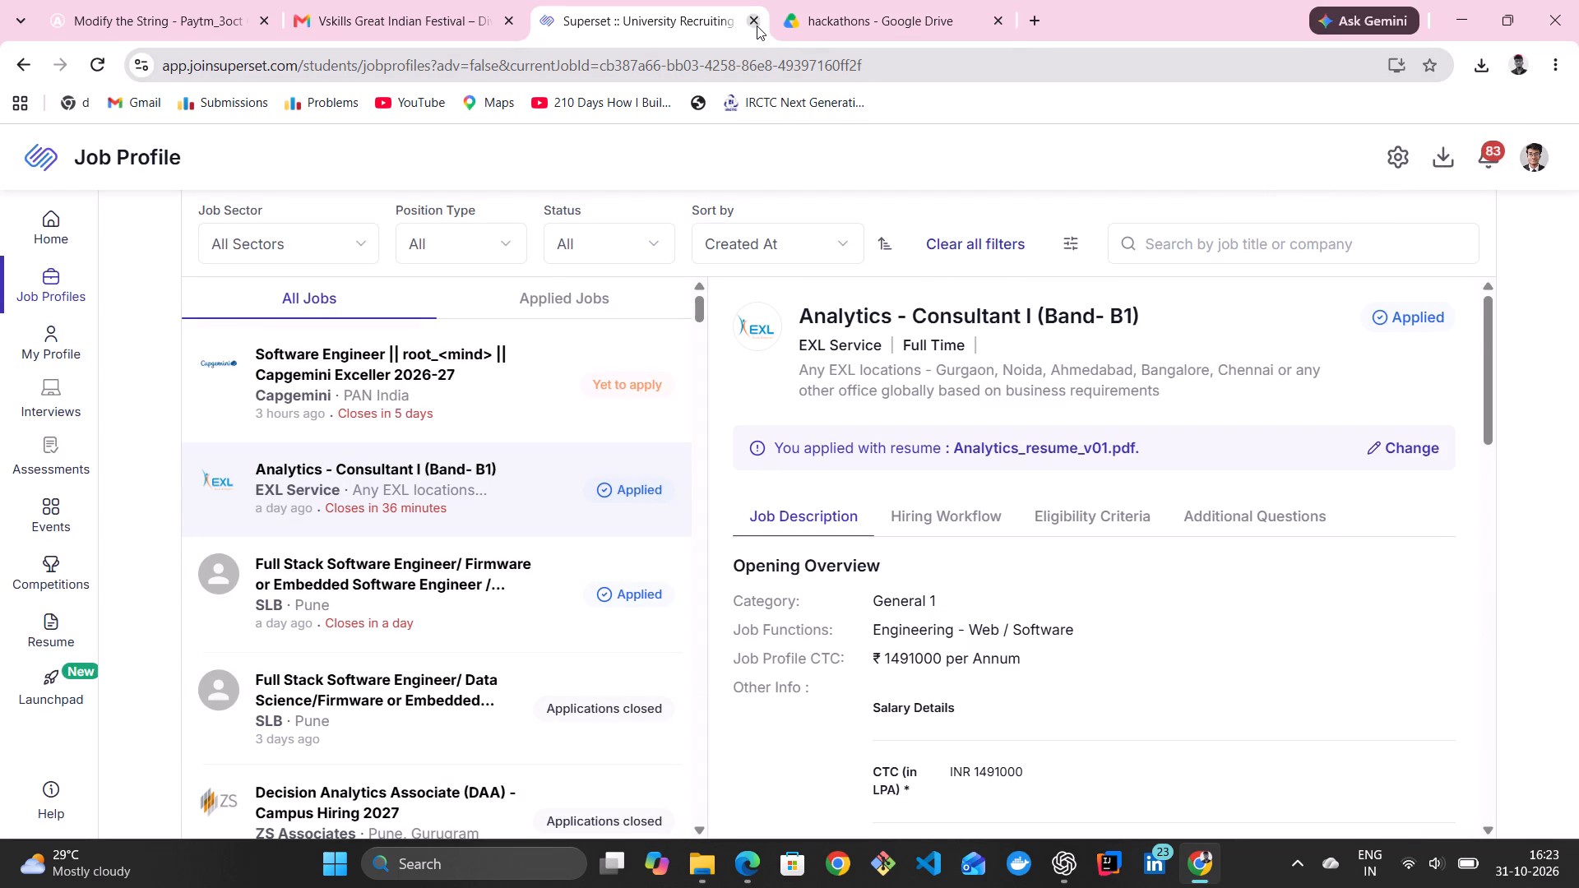
Look over Capgemini's Software Engineer || root_<mind> job profile for its deadline and opening overview.
{"action": "left_click", "coordinate": [517, 376]}
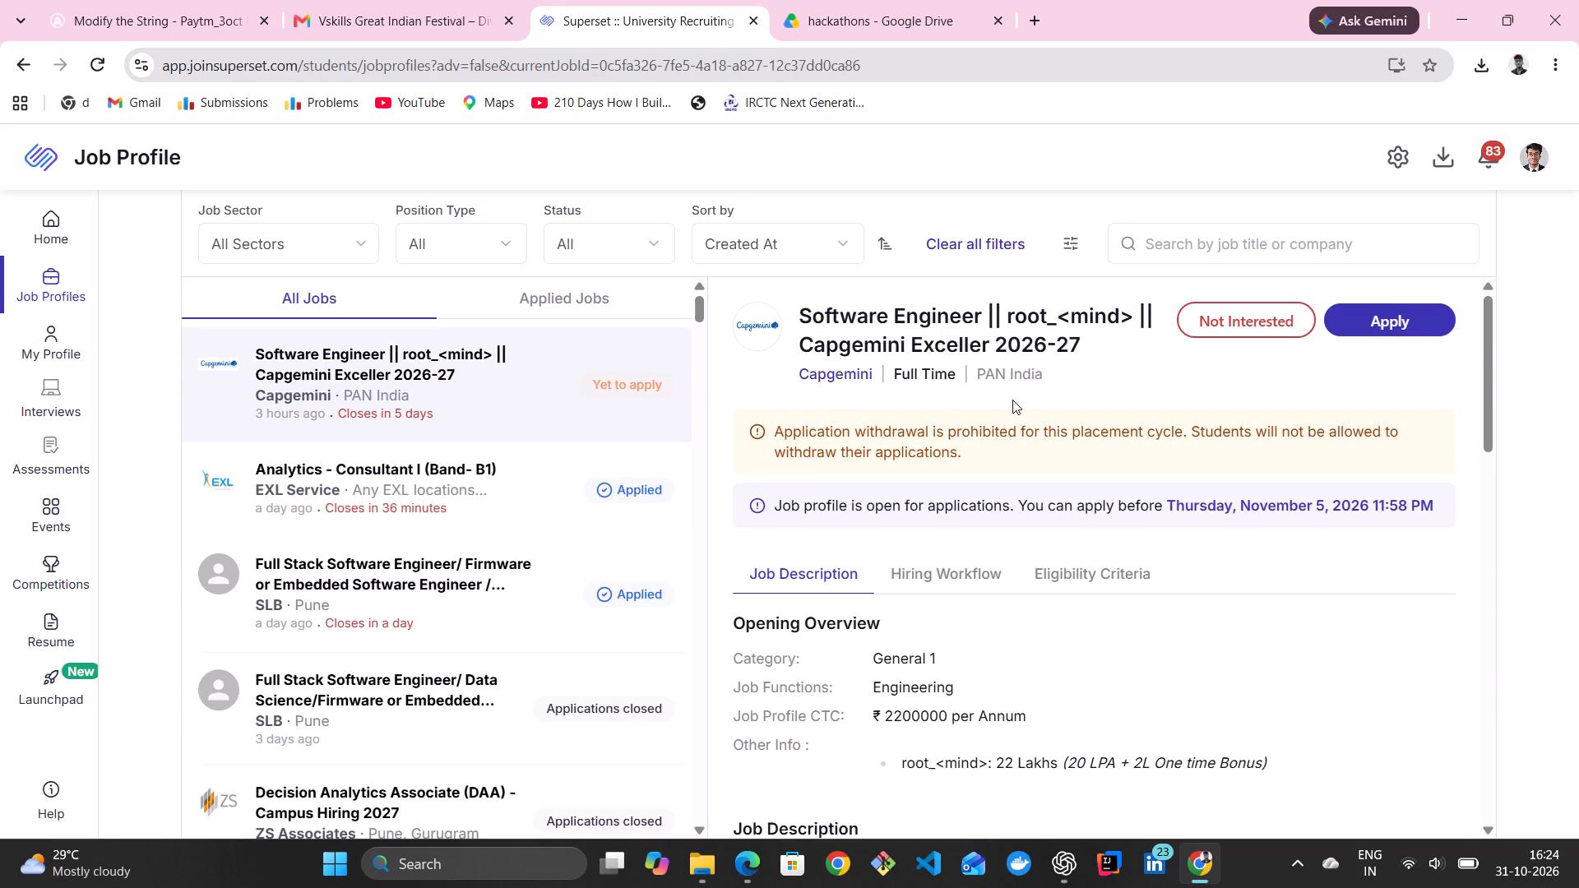
{"action": "scroll", "coordinate": [1004, 446], "scroll_direction": "up", "scroll_amount": 1}
{"action": "scroll", "coordinate": [1004, 446], "scroll_direction": "down", "scroll_amount": 1}
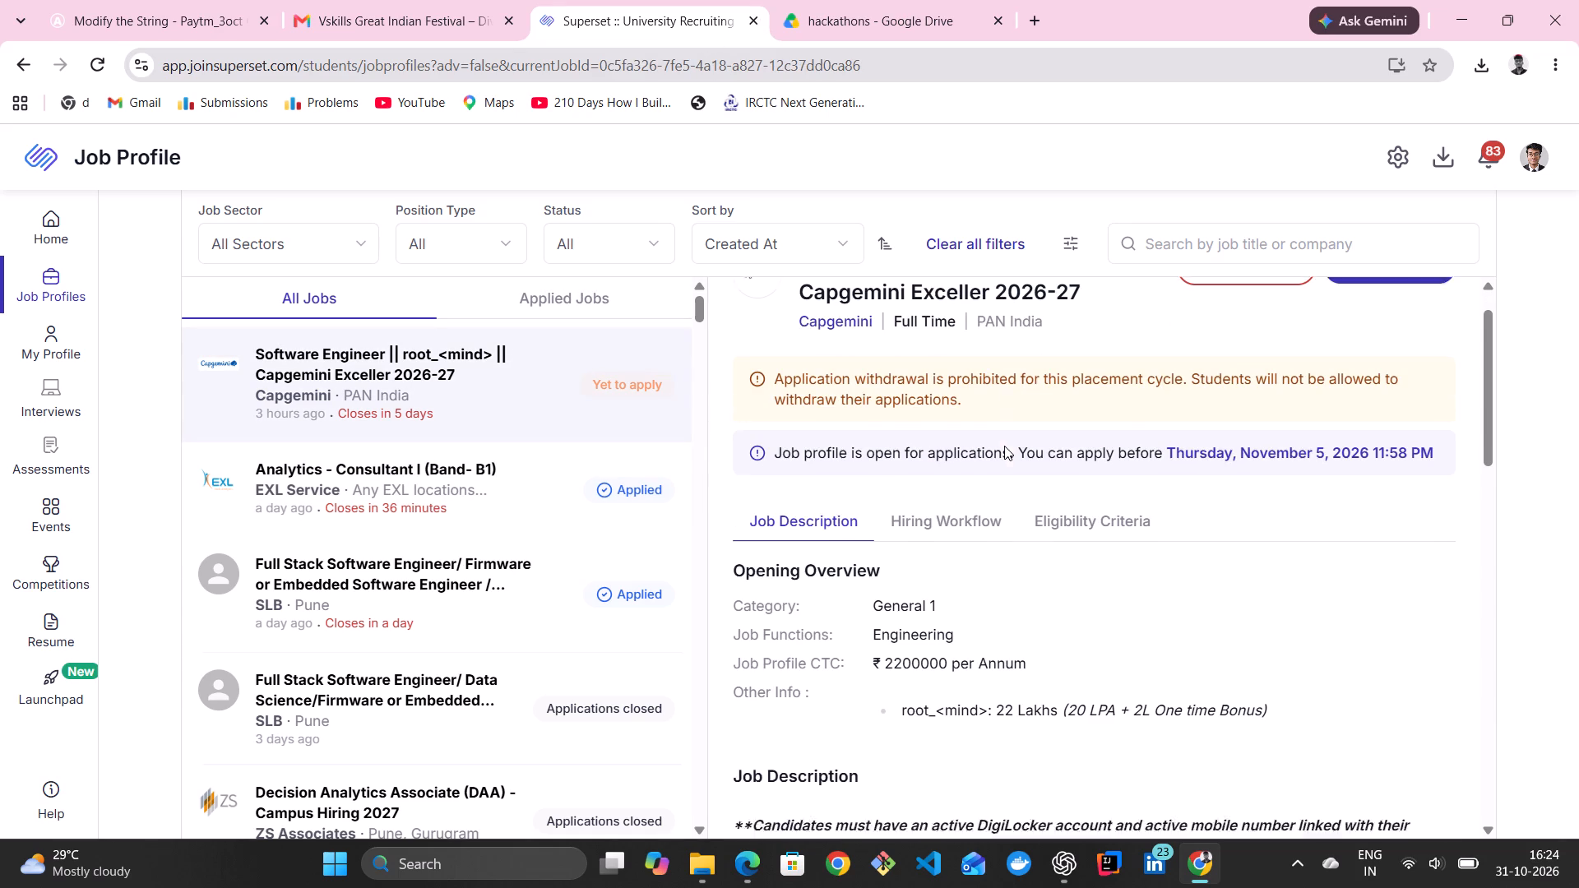
{"action": "scroll", "coordinate": [1004, 446], "scroll_direction": "up", "scroll_amount": 1}
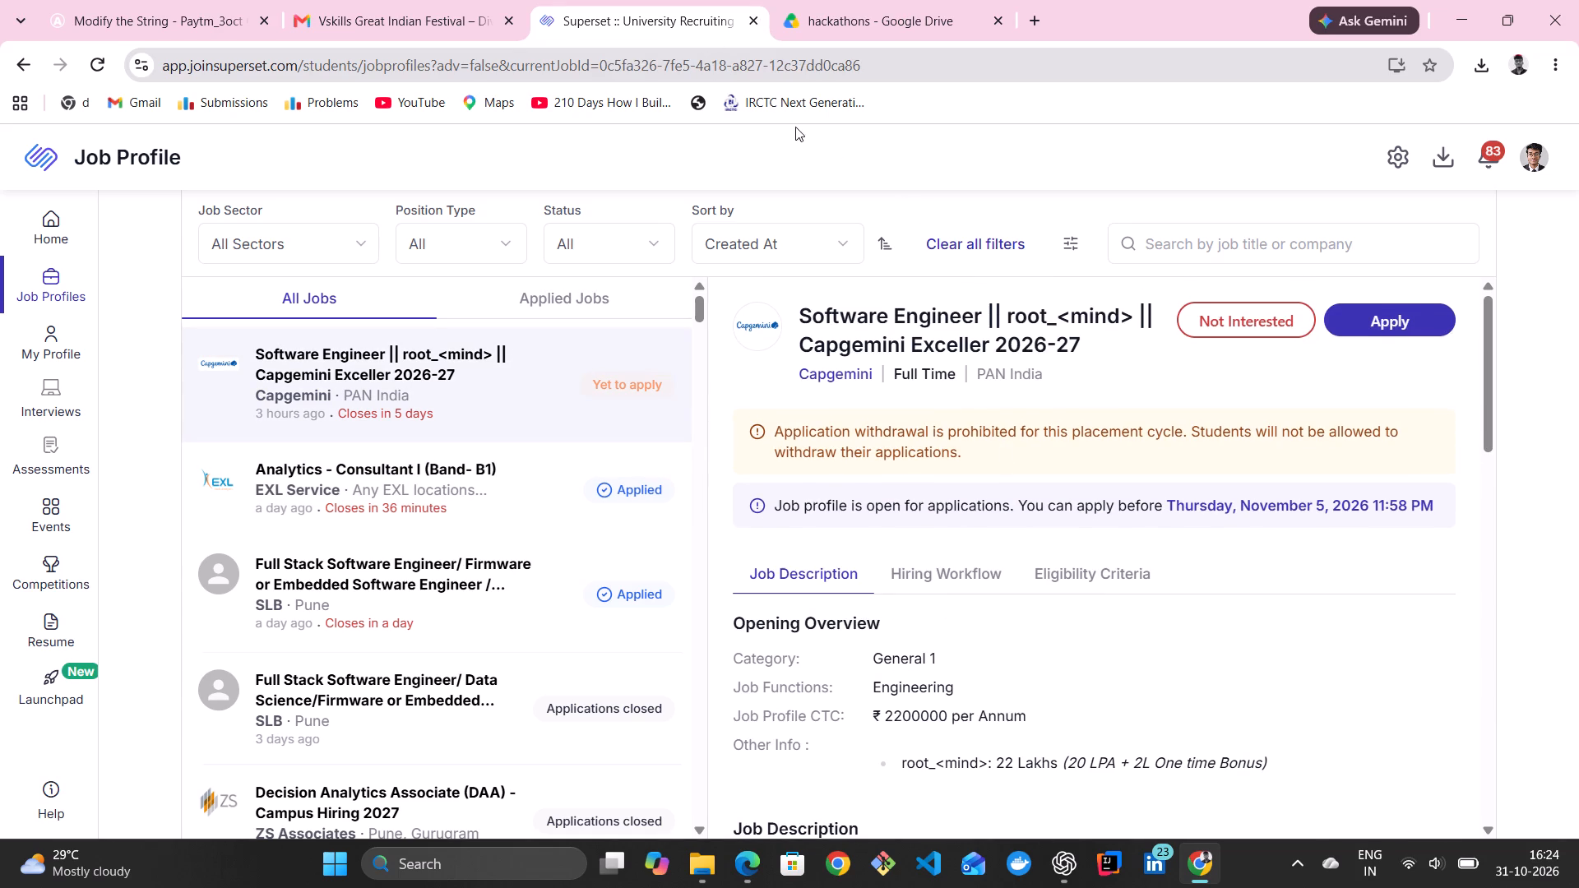
Close the Superset browser tab.
{"action": "left_click", "coordinate": [753, 25]}
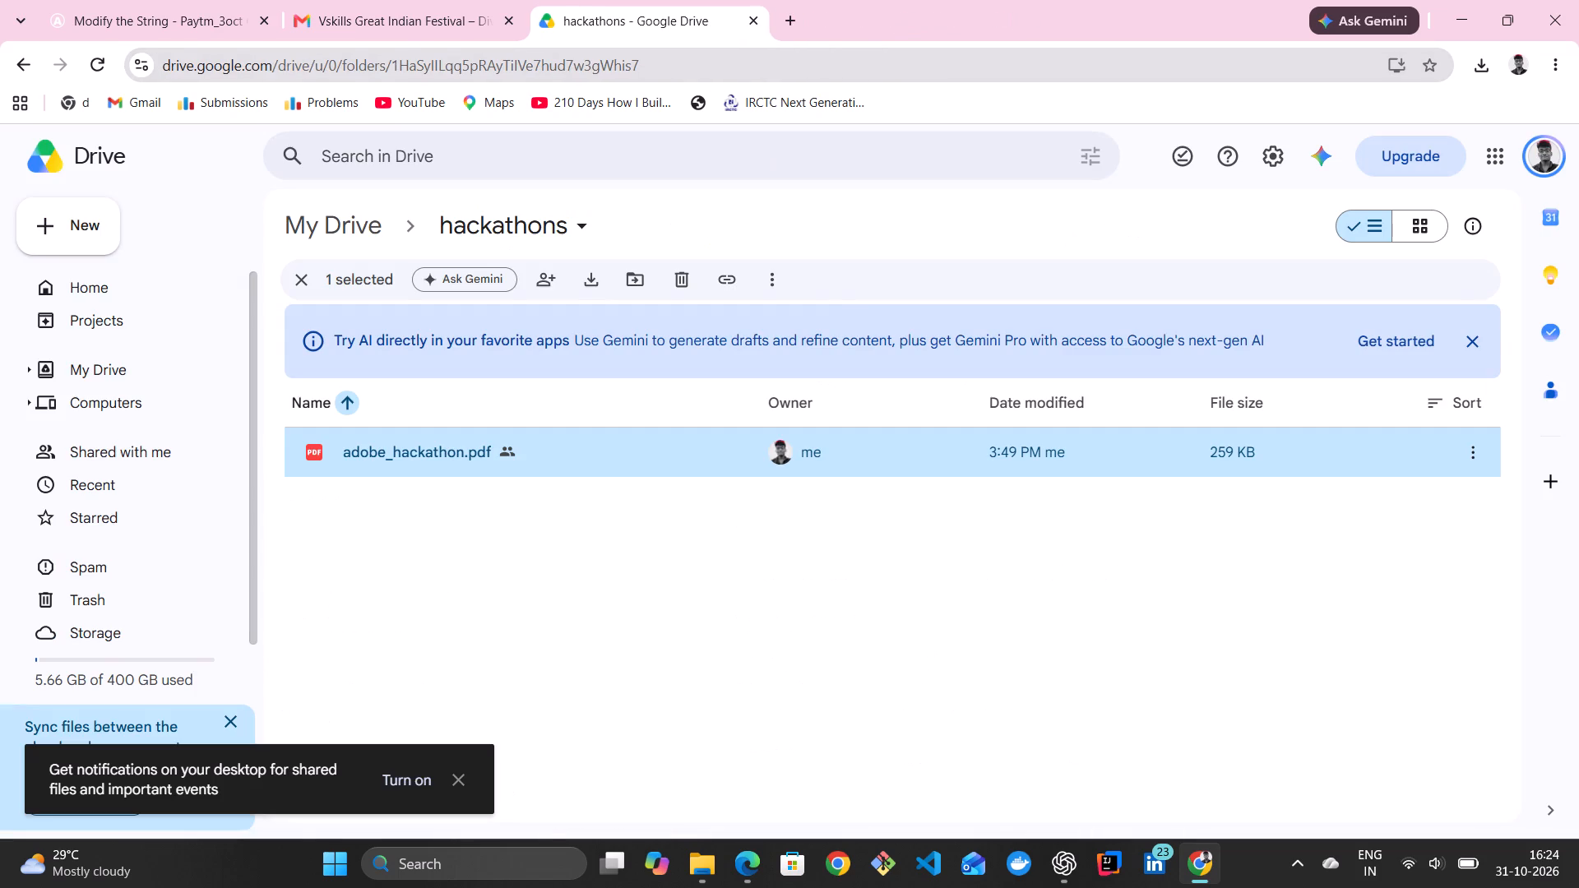